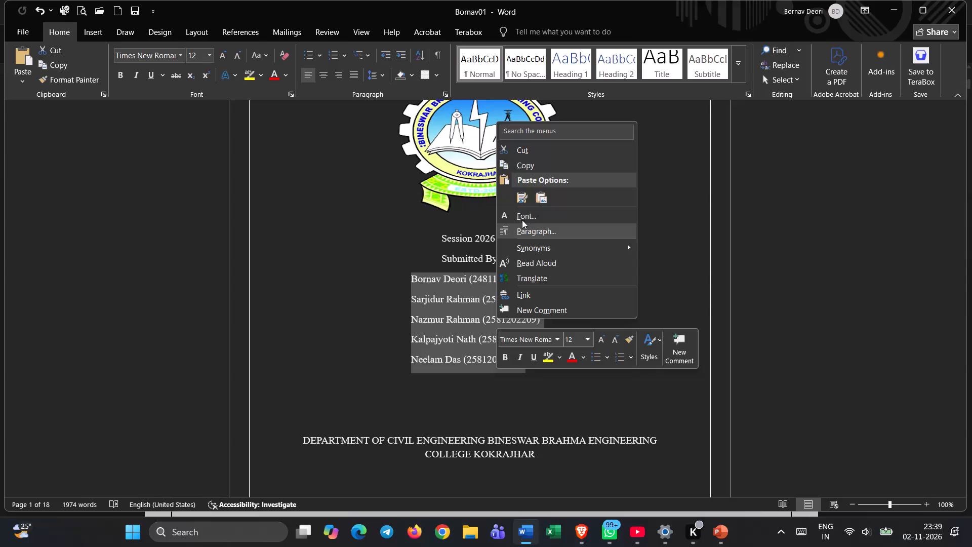
# Copy the five student names with roll numbers from the cover page and paste them after "submitted by" in the certificate text.
pyautogui.click(519, 164)
pyautogui.click(354, 296)
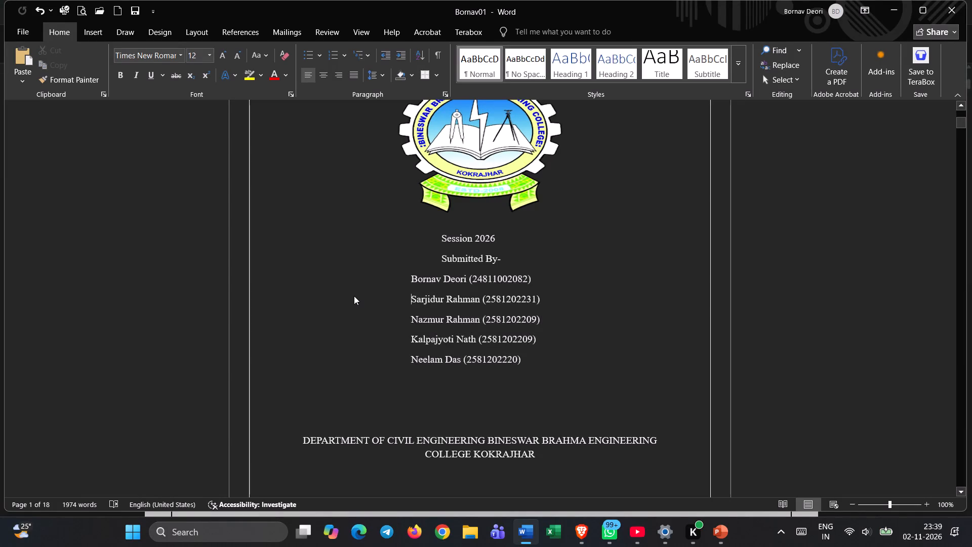
pyautogui.scroll(-8, 354, 296)
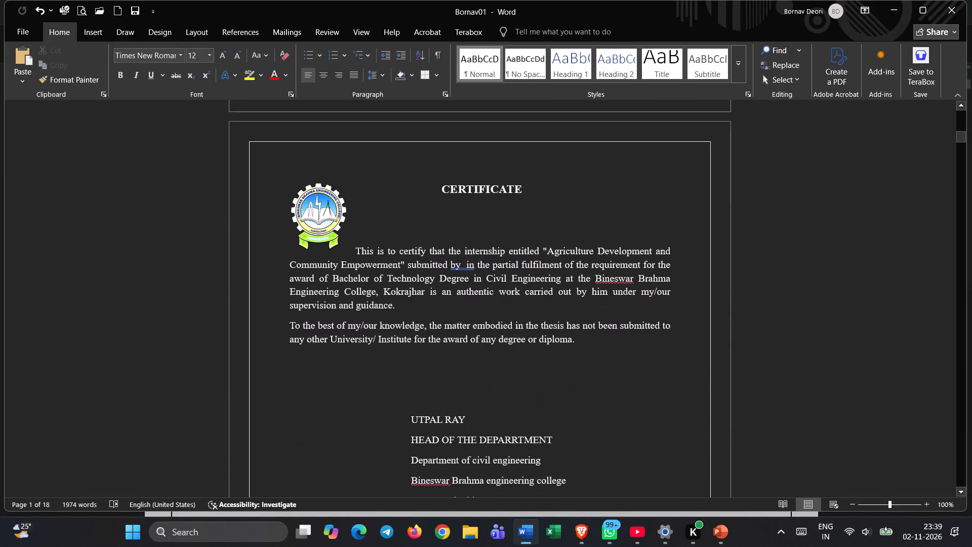
pyautogui.click(461, 265)
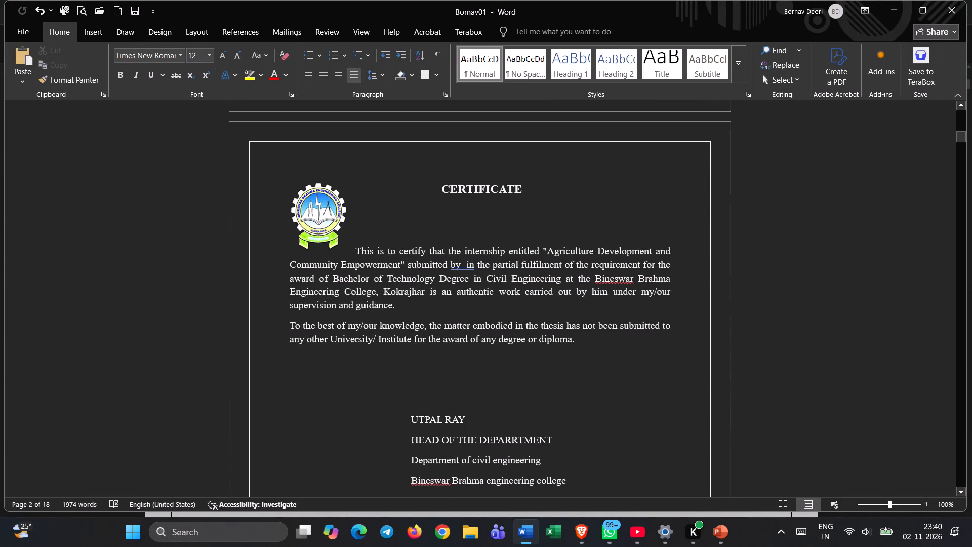
pyautogui.press('space')
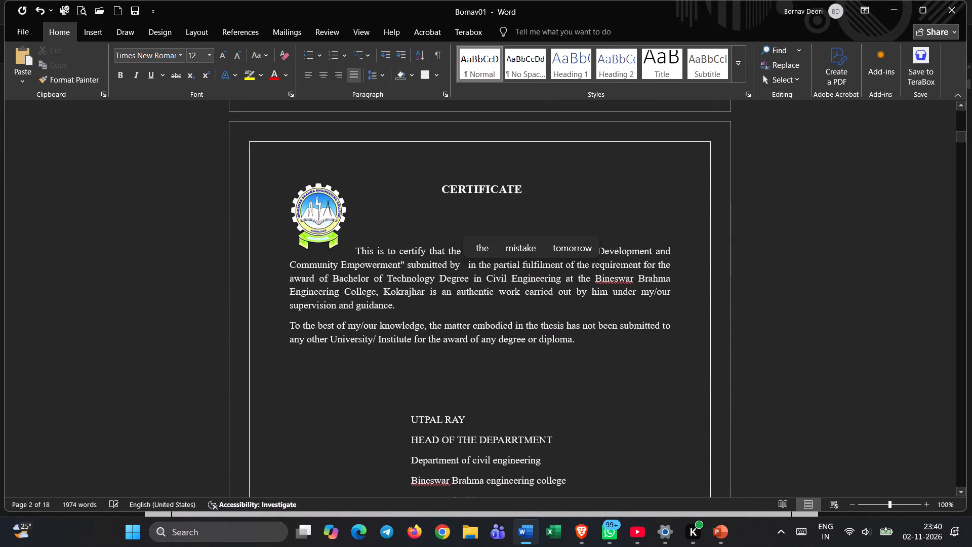
pyautogui.hotkey('ctrl', 'v')
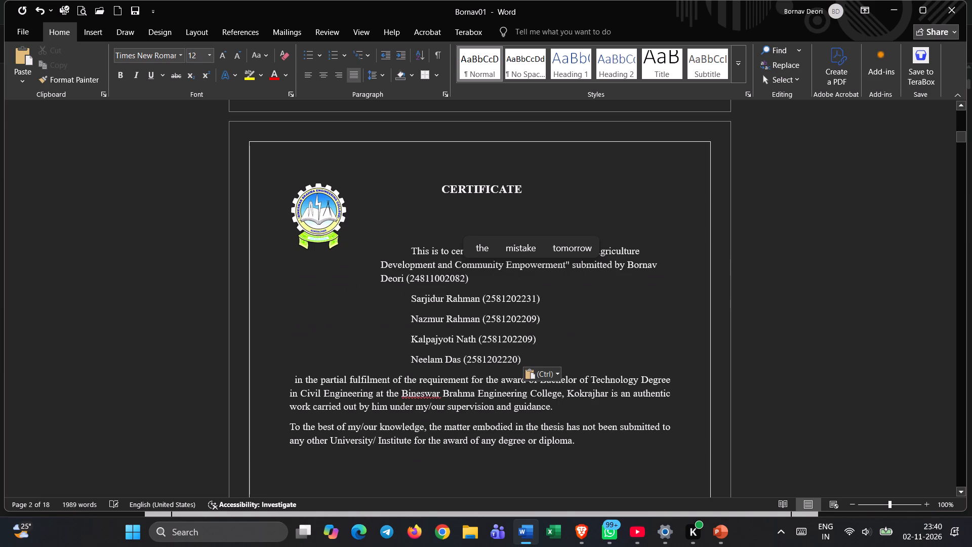
# Join the second student's entry onto the first student's line in the certificate, separated by a comma and a space.
pyautogui.click(407, 301)
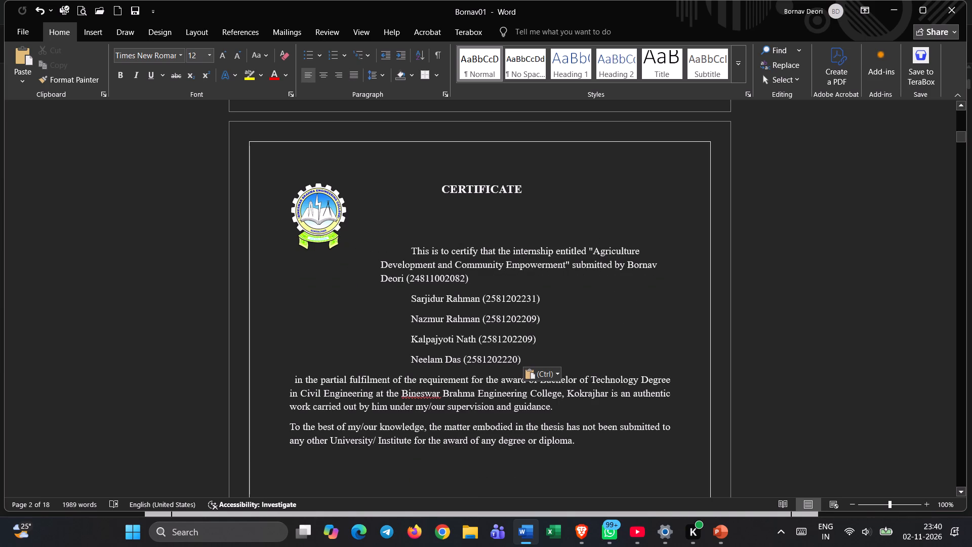
pyautogui.press('BackSpace')
pyautogui.press('BackSpace')
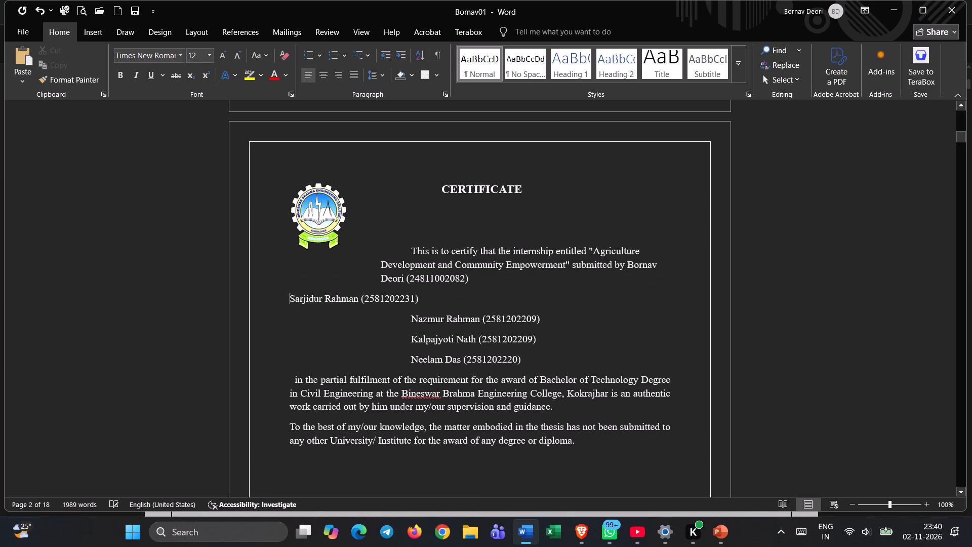
pyautogui.press('space')
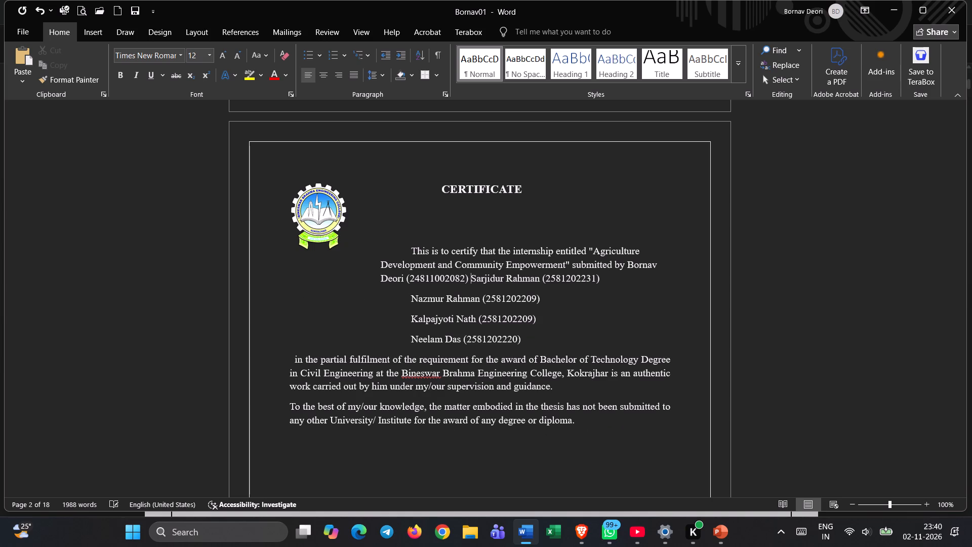
pyautogui.press('BackSpace')
pyautogui.press(',')
pyautogui.press('space')
# Join the third student's entry onto the running list in the certificate, separated by a comma and a space.
pyautogui.press('Down')
pyautogui.press('Left')
pyautogui.press('Left')
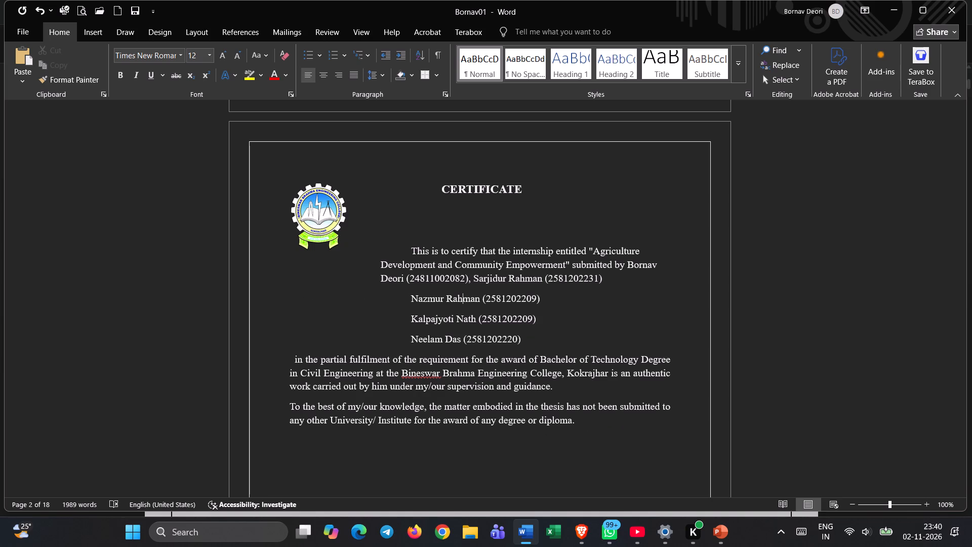
pyautogui.press('Left')
pyautogui.press('Left')
pyautogui.press('Left')
pyautogui.press('Left')
pyautogui.press('Left')
pyautogui.press('Left')
pyautogui.press('Left')
pyautogui.press('Left')
pyautogui.press('Left')
pyautogui.press('Left')
pyautogui.press('Left')
pyautogui.press('Right')
pyautogui.press('BackSpace')
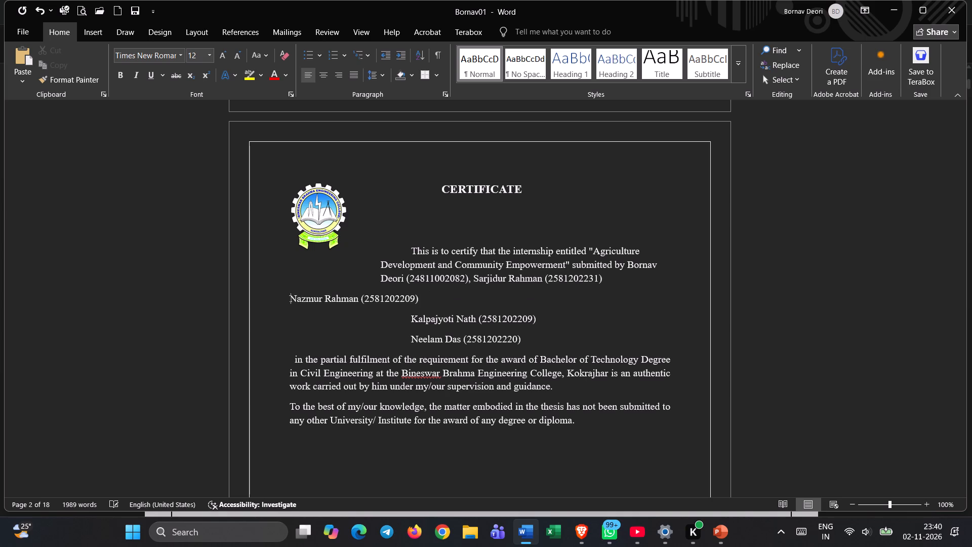
pyautogui.press('BackSpace')
pyautogui.press(',')
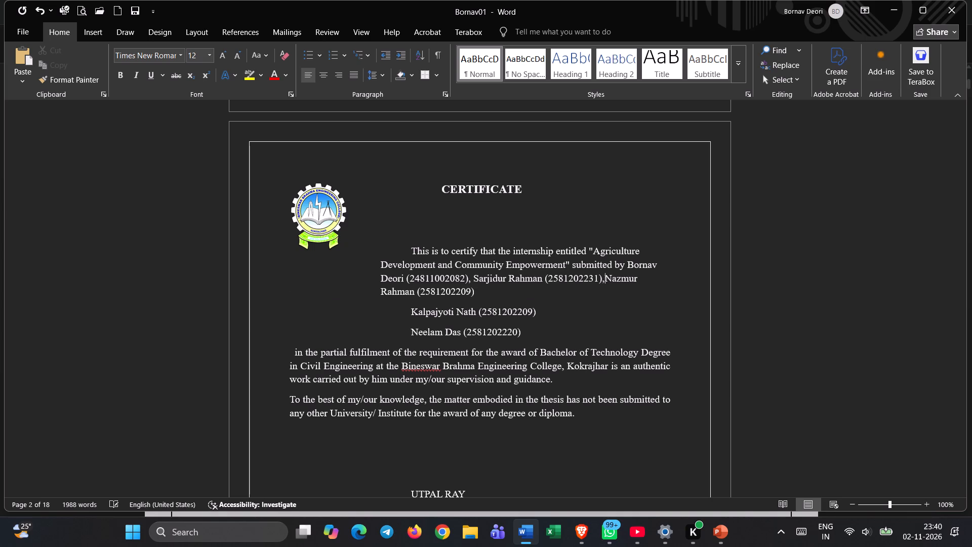
pyautogui.press('space')
# Join the fourth student's entry onto the running list in the certificate, separated by a comma and a space.
pyautogui.press('Down')
pyautogui.press('Down')
pyautogui.press('Left')
pyautogui.press('Left')
pyautogui.press('Left')
pyautogui.press('Left')
pyautogui.press('Left')
pyautogui.press('Left')
pyautogui.press('Left')
pyautogui.press('Left')
pyautogui.press('Left')
pyautogui.press('Left')
pyautogui.press('Left')
pyautogui.press('Left')
pyautogui.press('Left')
pyautogui.press('Left')
pyautogui.press('Left')
pyautogui.press('Left')
pyautogui.press('Left')
pyautogui.press('Left')
pyautogui.press('Left')
pyautogui.press('Left')
pyautogui.press('Left')
pyautogui.press('Left')
pyautogui.press('Left')
pyautogui.press('BackSpace')
pyautogui.press('BackSpace')
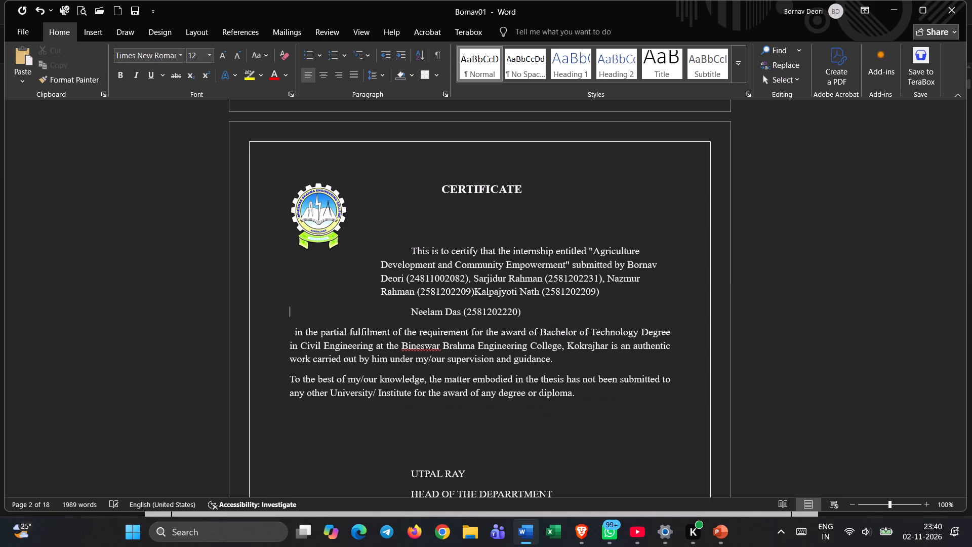
pyautogui.press(',')
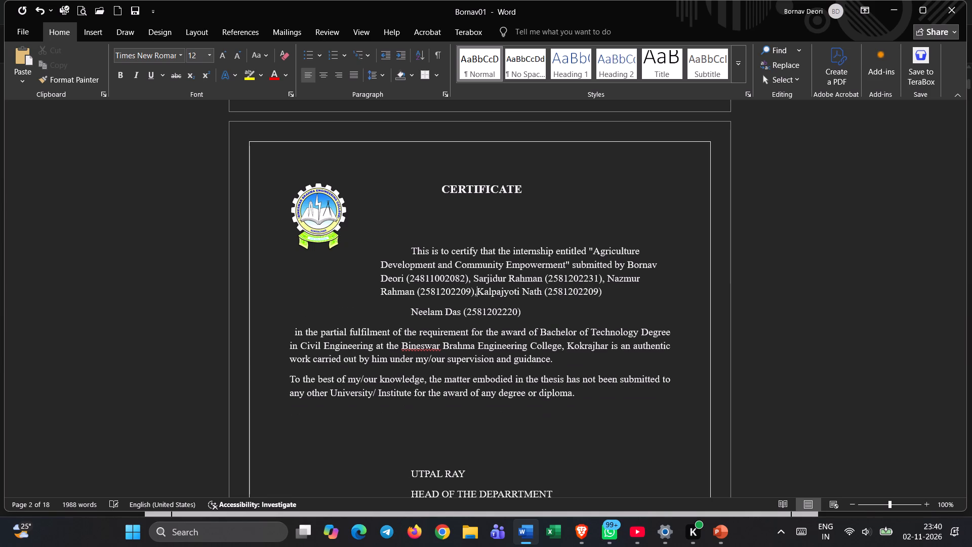
pyautogui.press('space')
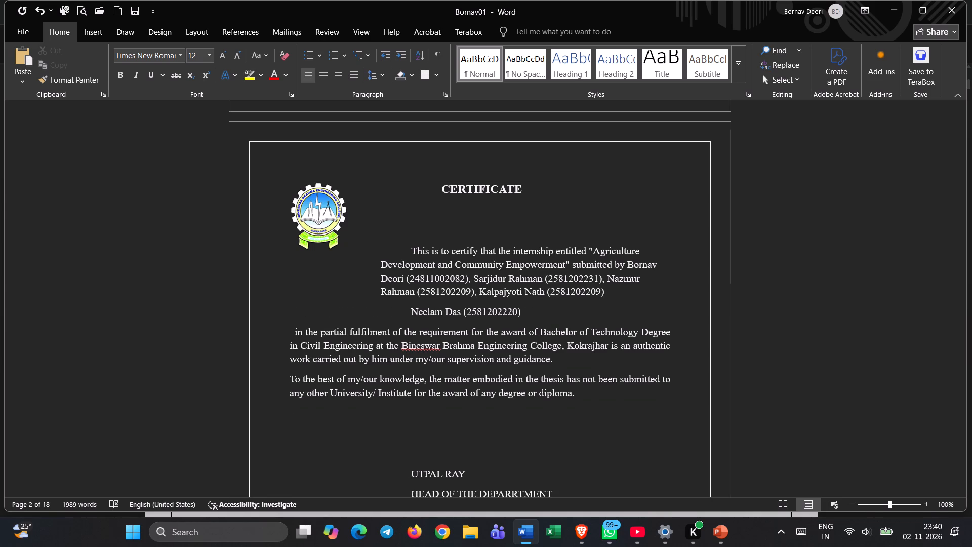
# Join the fifth student's entry onto the running list in the certificate, separated by a comma and a space.
pyautogui.press('Down')
pyautogui.press('Left')
pyautogui.press('Left')
pyautogui.press('Left')
pyautogui.press('Left')
pyautogui.press('Left')
pyautogui.press('Left')
pyautogui.press('Left')
pyautogui.press('Left')
pyautogui.press('Left')
pyautogui.press('Left')
pyautogui.press('Left')
pyautogui.press('Left')
pyautogui.press('Left')
pyautogui.press('Left')
pyautogui.press('Left')
pyautogui.press('BackSpace')
pyautogui.press(',')
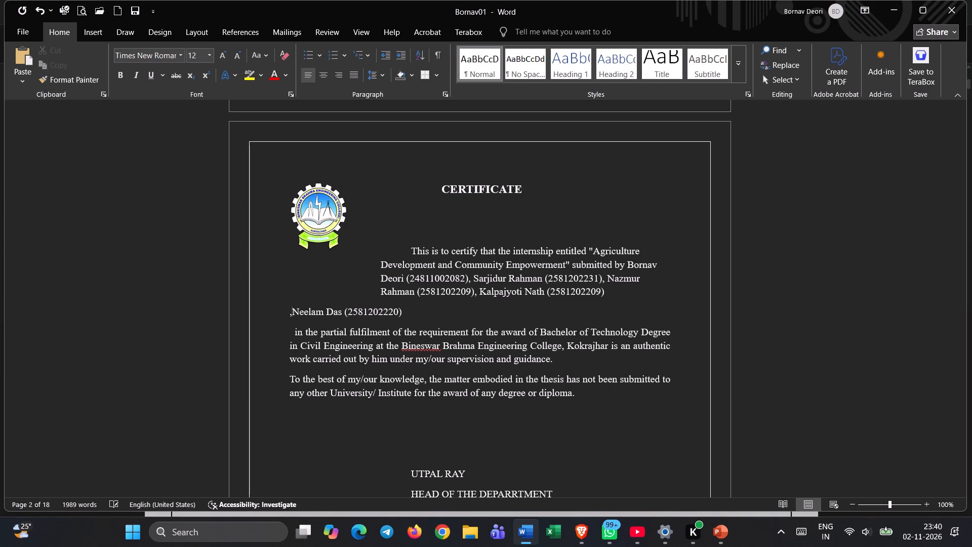
pyautogui.press('BackSpace')
pyautogui.press('BackSpace')
pyautogui.press(',')
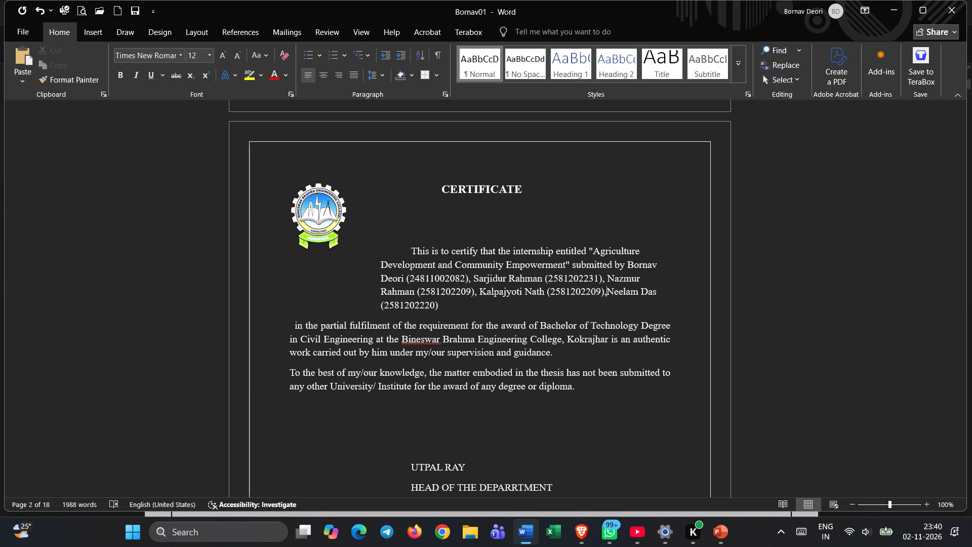
pyautogui.press('space')
# Join the text starting "in the partial fulfilment" onto the end of the student list, with a single space between them.
pyautogui.press('Down')
pyautogui.press('Down')
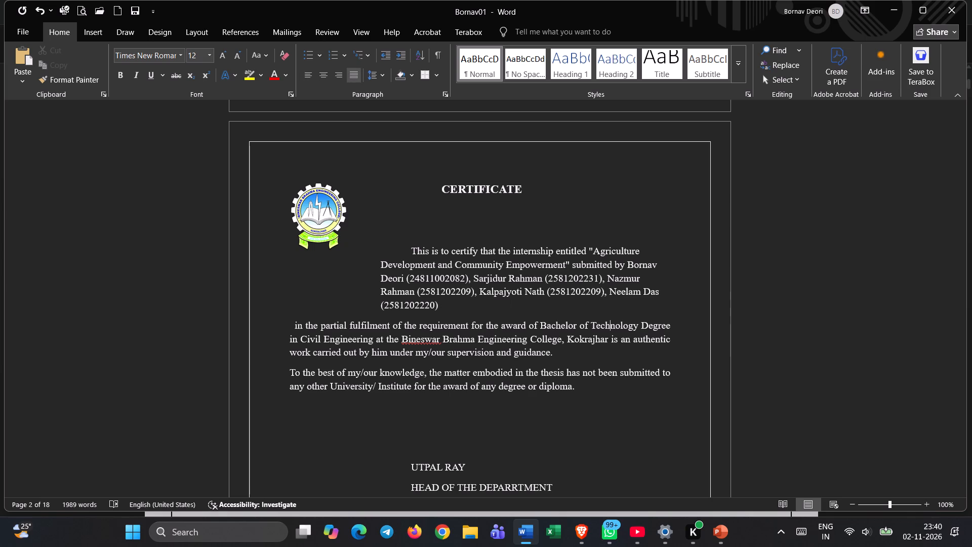
pyautogui.hotkey('ctrl', 'shift', 'Left')
pyautogui.hotkey('ctrl', 'shift', 'Left')
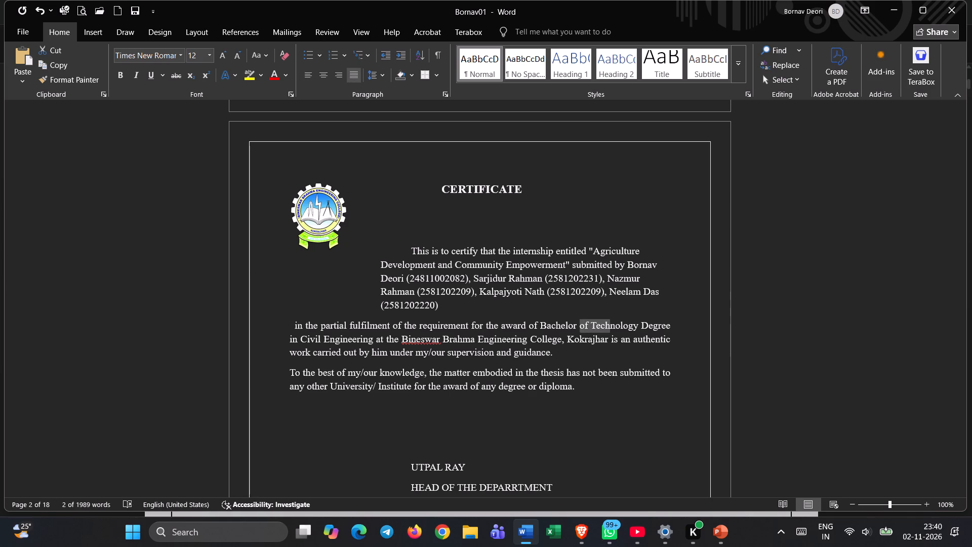
pyautogui.hotkey('shift', 'Left')
pyautogui.hotkey('ctrl', 'Left')
pyautogui.press('Left')
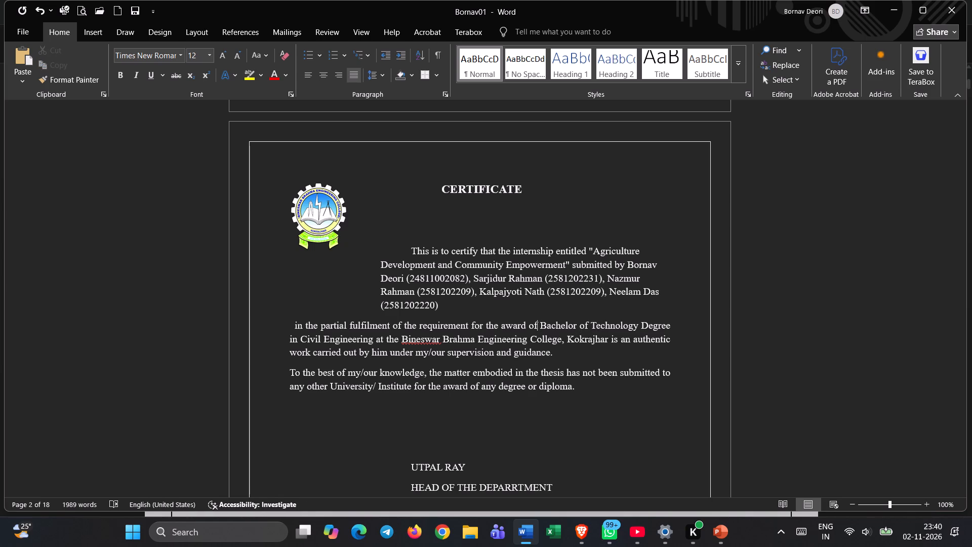
pyautogui.press('Left')
pyautogui.hotkey('ctrl', 'Left')
pyautogui.hotkey('ctrl', 'Left')
pyautogui.hotkey('ctrl', 'Left')
pyautogui.hotkey('ctrl', 'Left')
pyautogui.hotkey('ctrl', 'Left')
pyautogui.hotkey('ctrl', 'Left')
pyautogui.hotkey('ctrl', 'Left')
pyautogui.hotkey('ctrl', 'Left')
pyautogui.hotkey('ctrl', 'Left')
pyautogui.hotkey('ctrl', 'Left')
pyautogui.hotkey('ctrl', 'Left')
pyautogui.press('BackSpace')
pyautogui.press('BackSpace')
pyautogui.press('BackSpace')
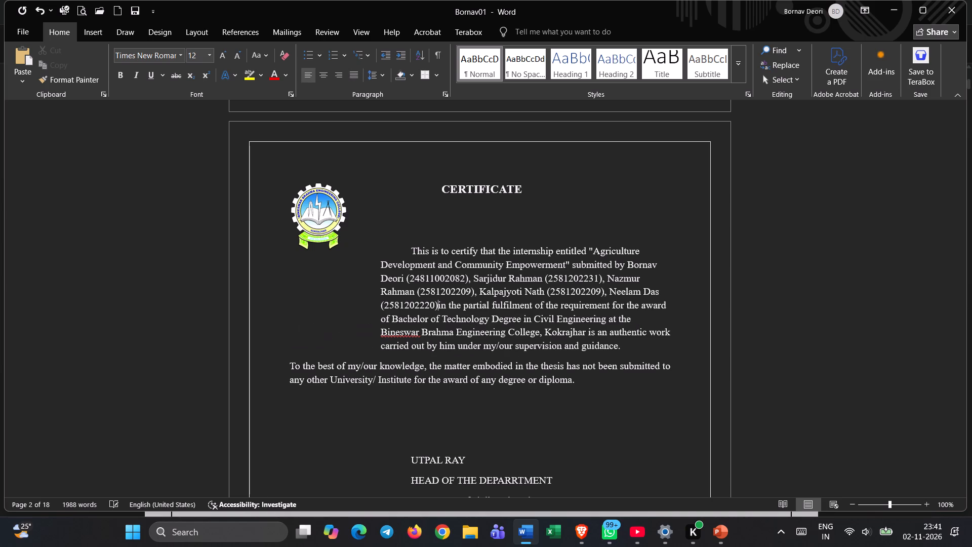
pyautogui.press('space')
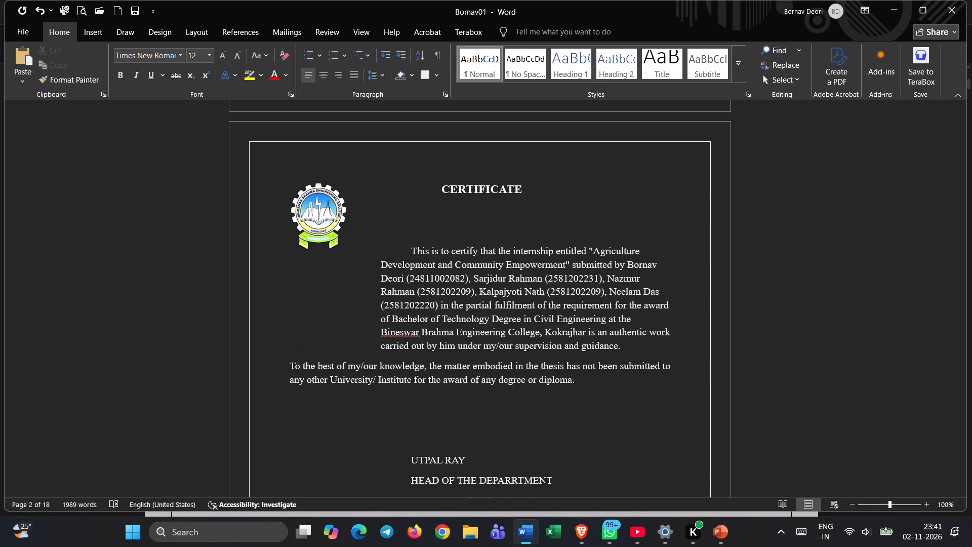
# Merge the paragraph starting "To the best of my/our knowledge" into the certificate paragraph above it.
pyautogui.scroll(1, 451, 295)
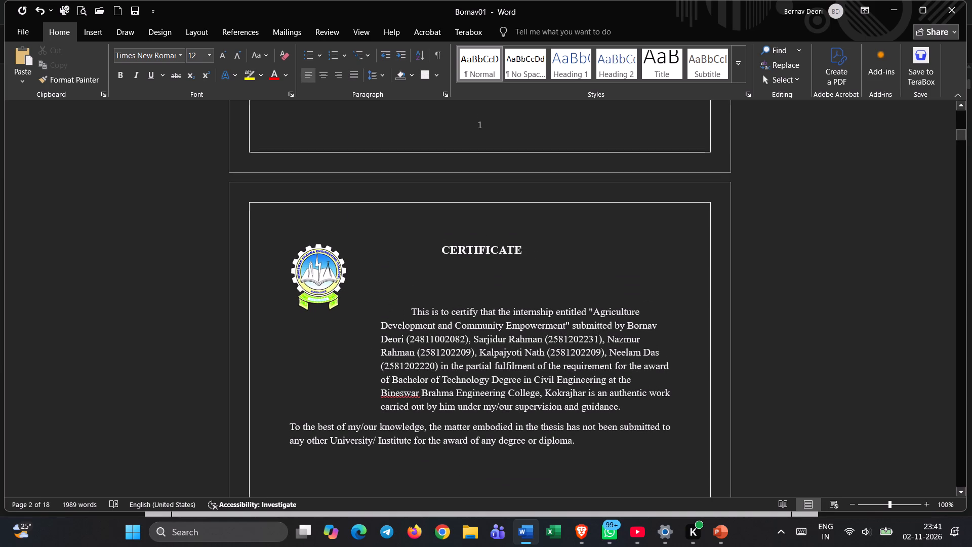
pyautogui.click(287, 429)
pyautogui.press('BackSpace')
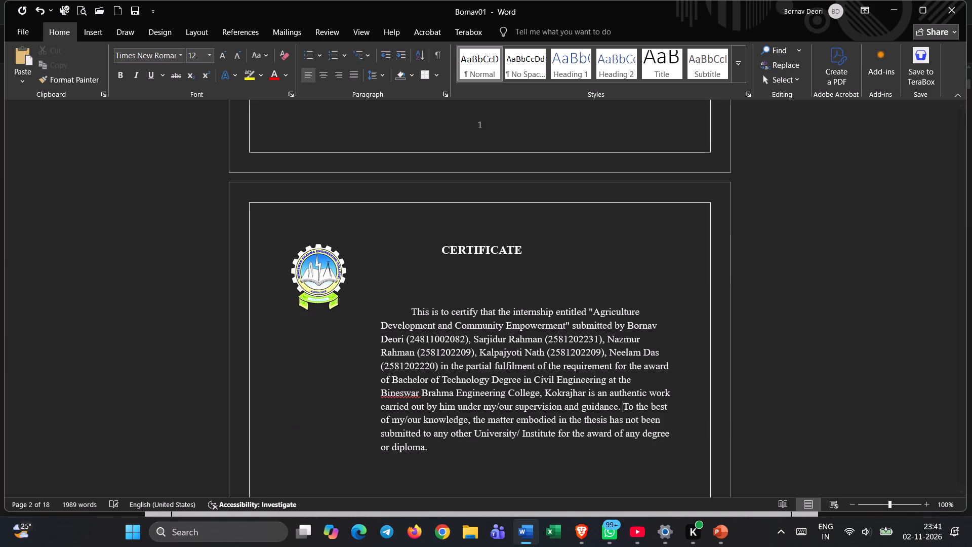
# Remove the certificate paragraph's indent and the extra blank lines above it, leaving one blank line below the CERTIFICATE heading.
pyautogui.scroll(-1, 288, 426)
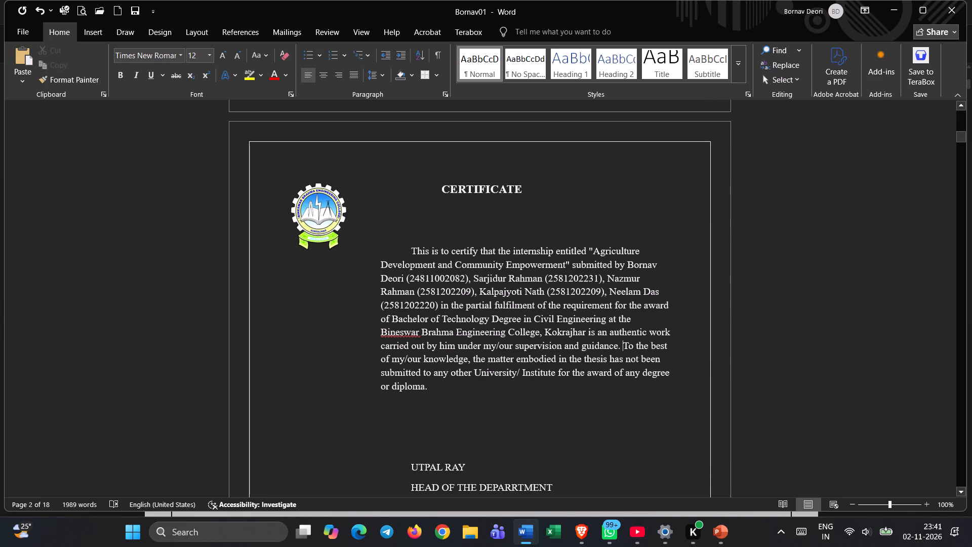
pyautogui.click(408, 252)
pyautogui.press('BackSpace')
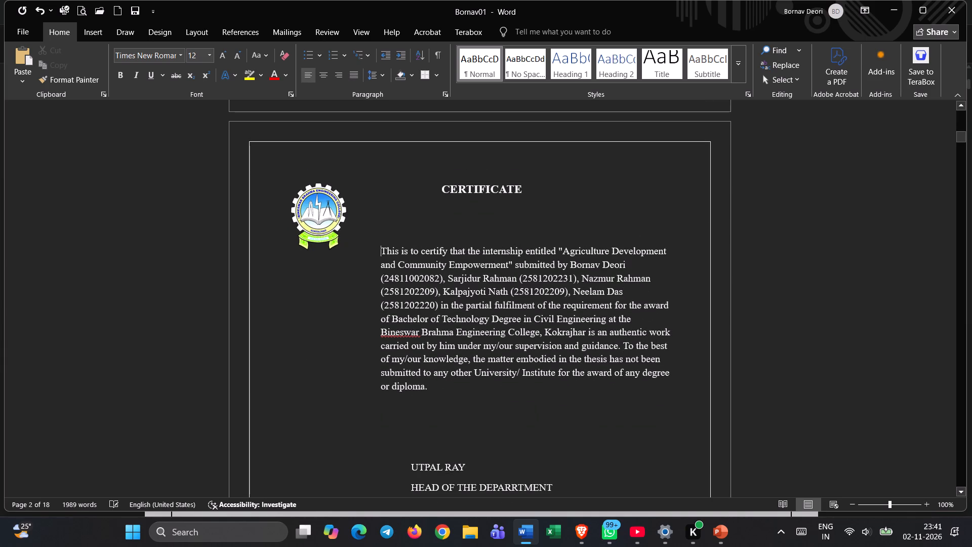
pyautogui.press('BackSpace')
pyautogui.press('BackSpace')
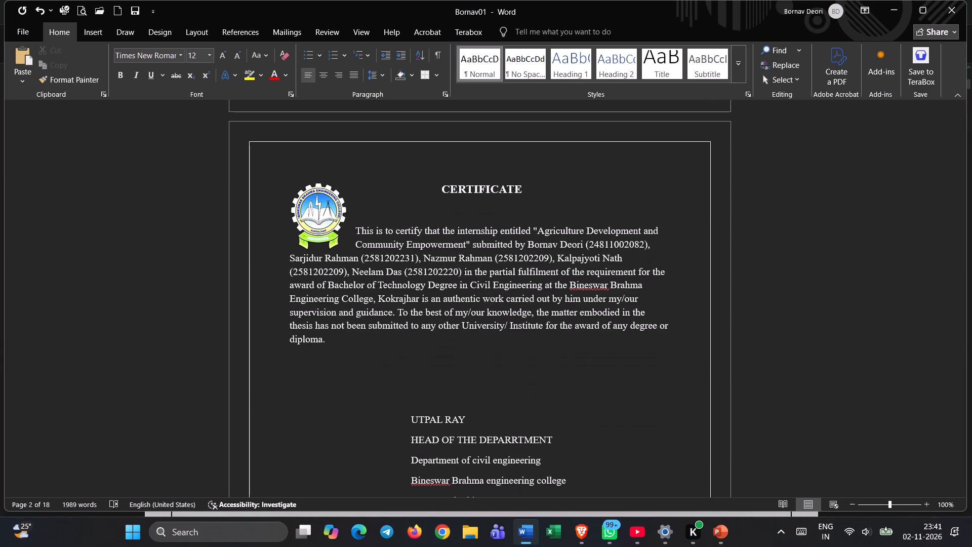
pyautogui.press('BackSpace')
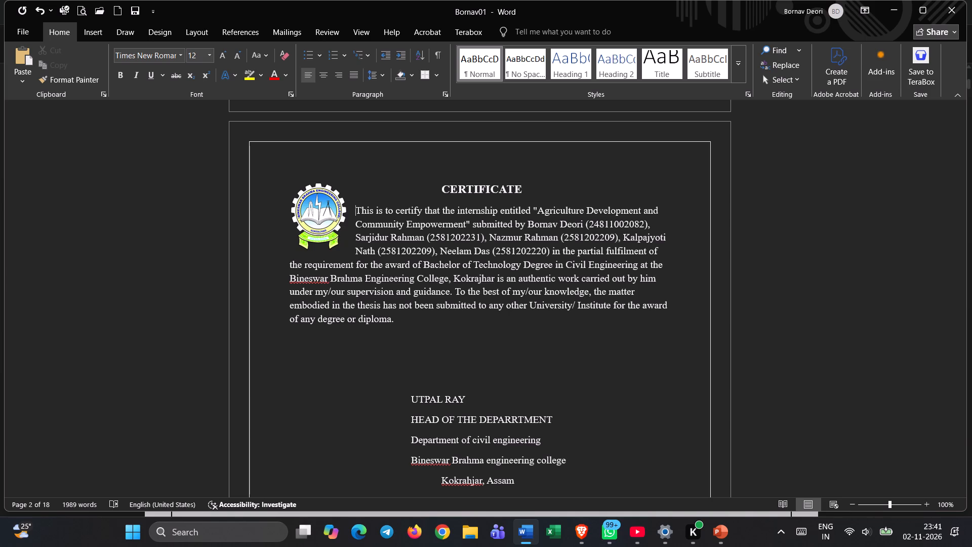
pyautogui.press('Return')
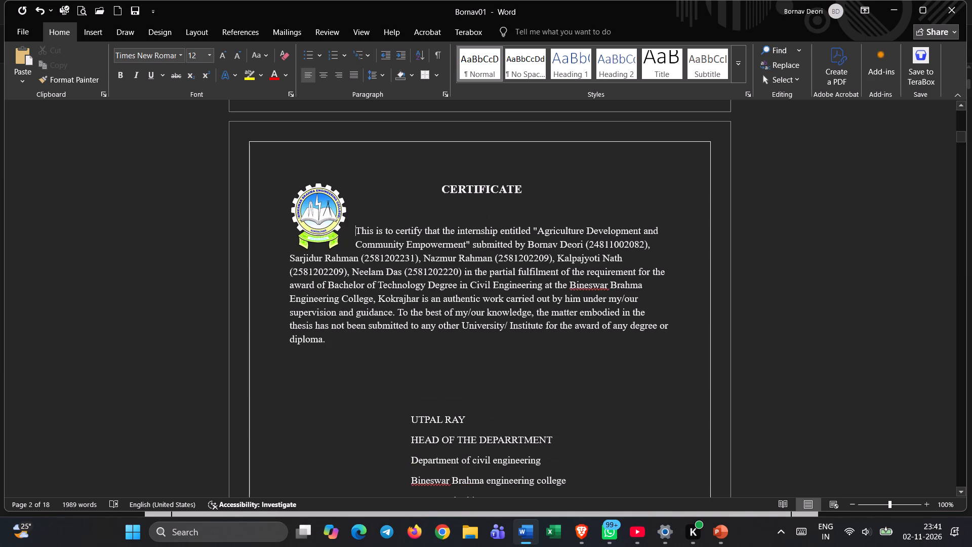
# Justify the entire certificate paragraph, from "This is to certify" through "any degree or diploma.".
pyautogui.moveTo(358, 229); pyautogui.dragTo(667, 284)
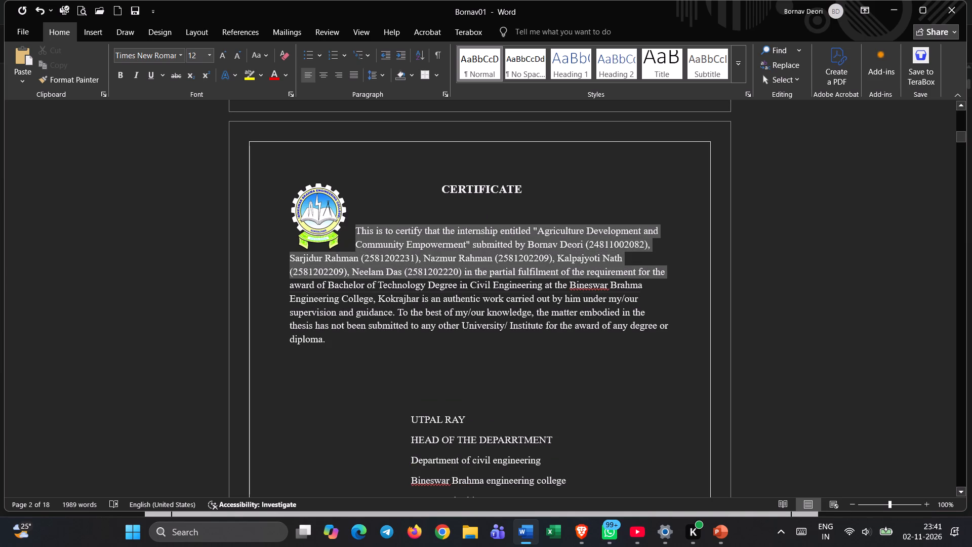
pyautogui.moveTo(667, 284); pyautogui.dragTo(667, 336)
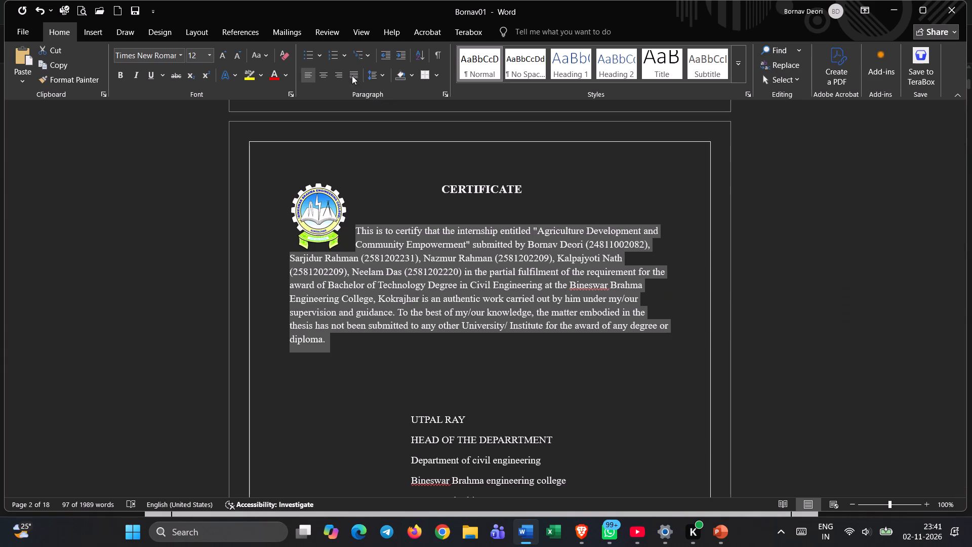
pyautogui.click(352, 75)
pyautogui.scroll(-3, 496, 351)
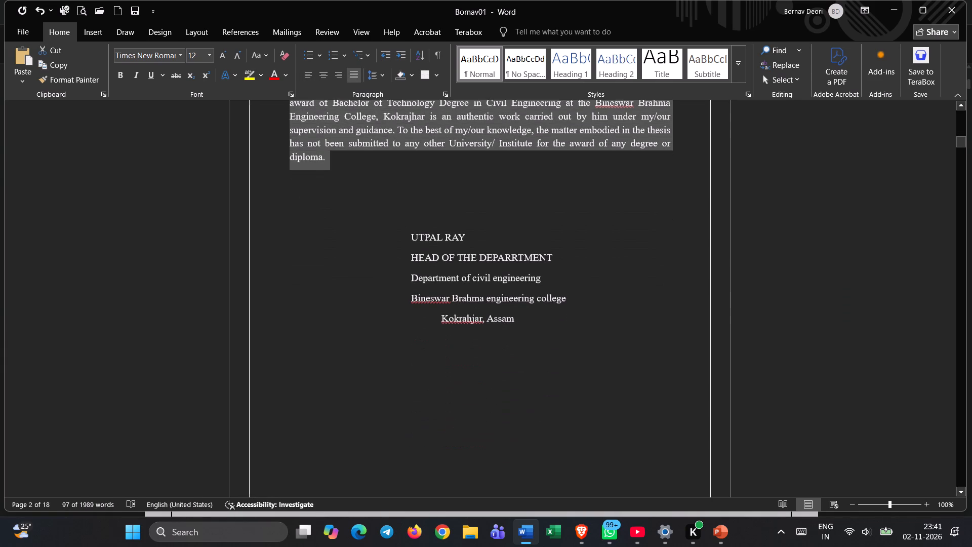
pyautogui.scroll(2, 485, 322)
pyautogui.scroll(-4, 485, 321)
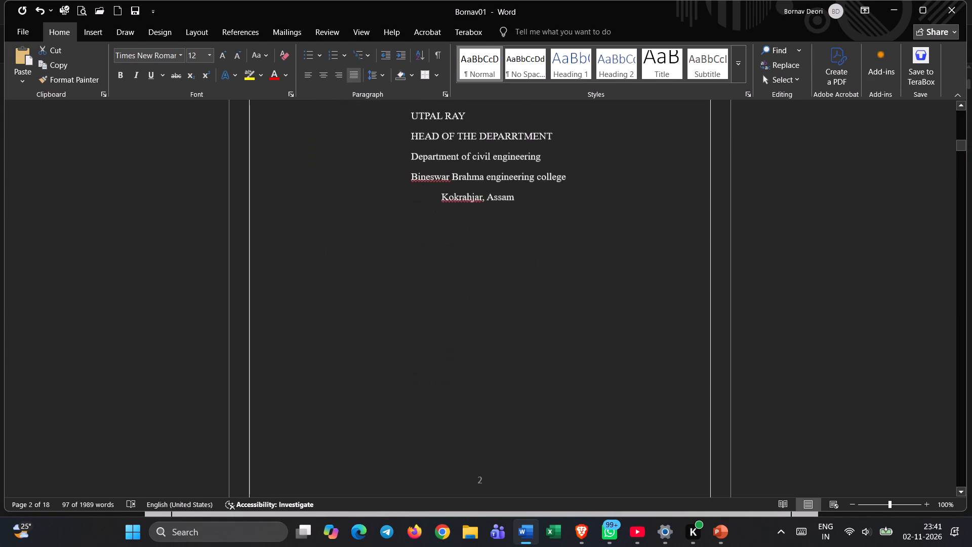
pyautogui.scroll(4, 401, 161)
pyautogui.moveTo(438, 125); pyautogui.dragTo(570, 125)
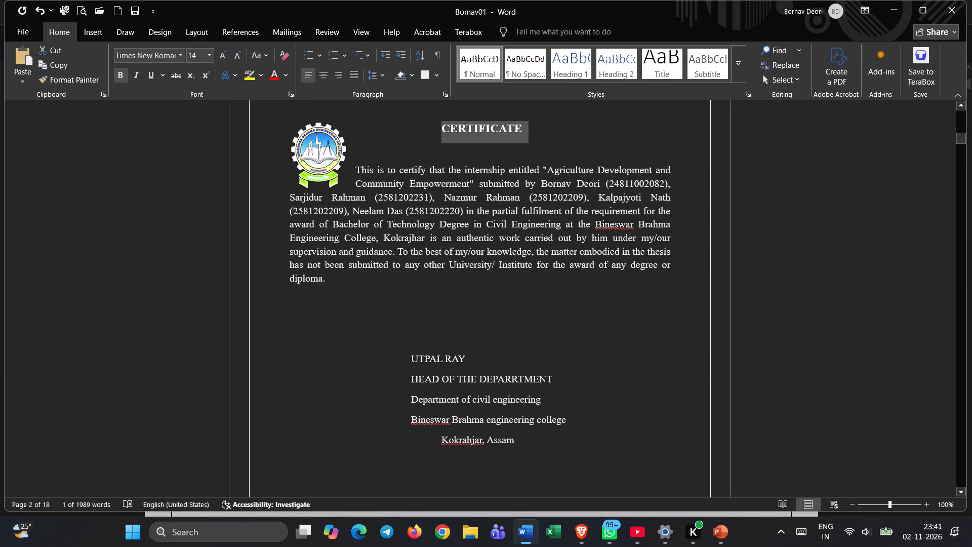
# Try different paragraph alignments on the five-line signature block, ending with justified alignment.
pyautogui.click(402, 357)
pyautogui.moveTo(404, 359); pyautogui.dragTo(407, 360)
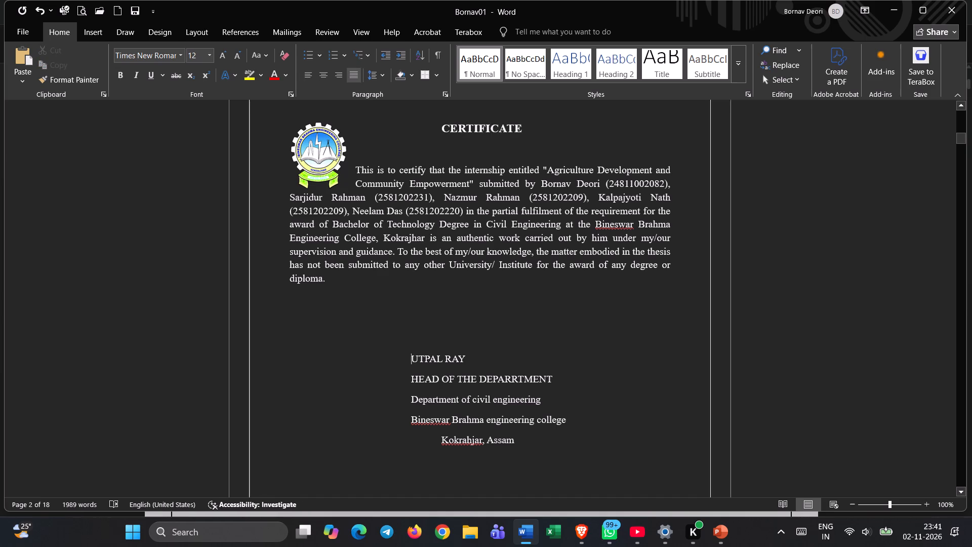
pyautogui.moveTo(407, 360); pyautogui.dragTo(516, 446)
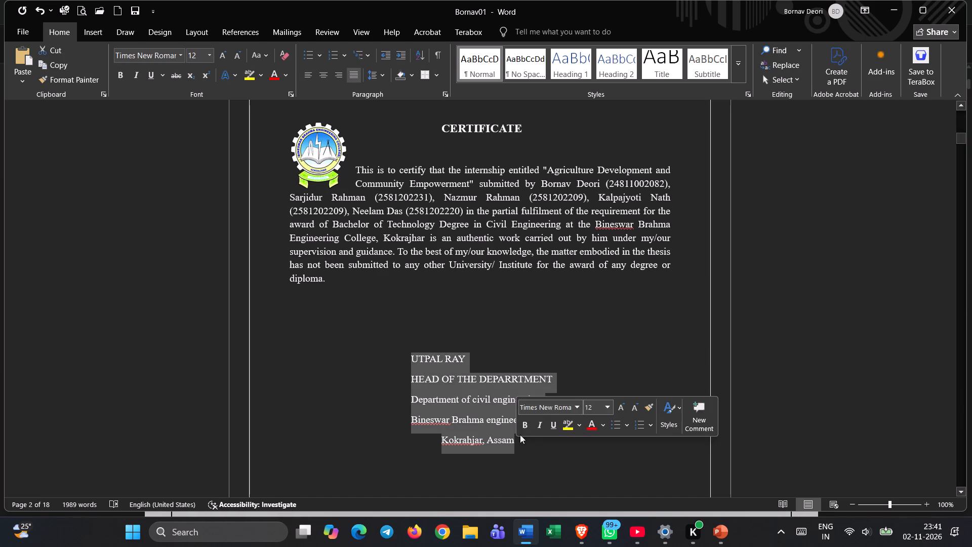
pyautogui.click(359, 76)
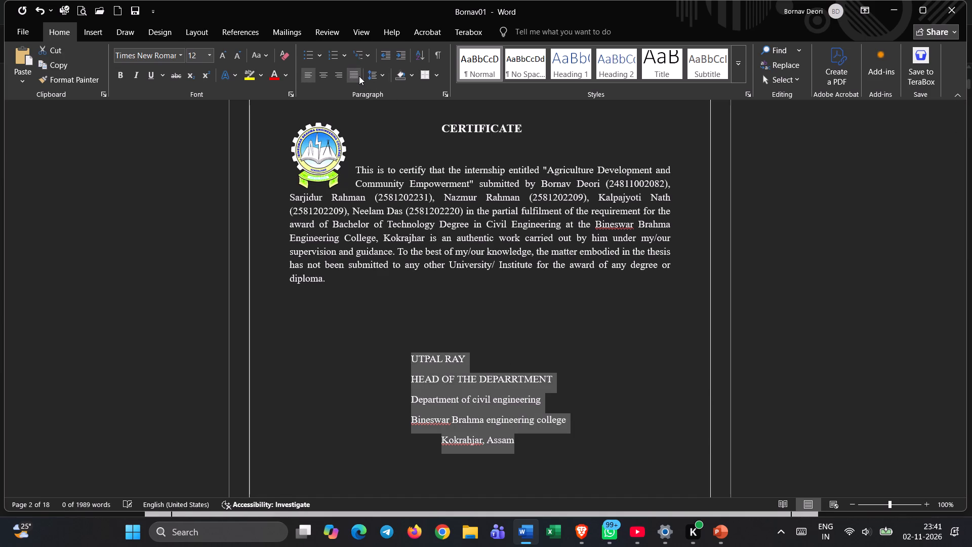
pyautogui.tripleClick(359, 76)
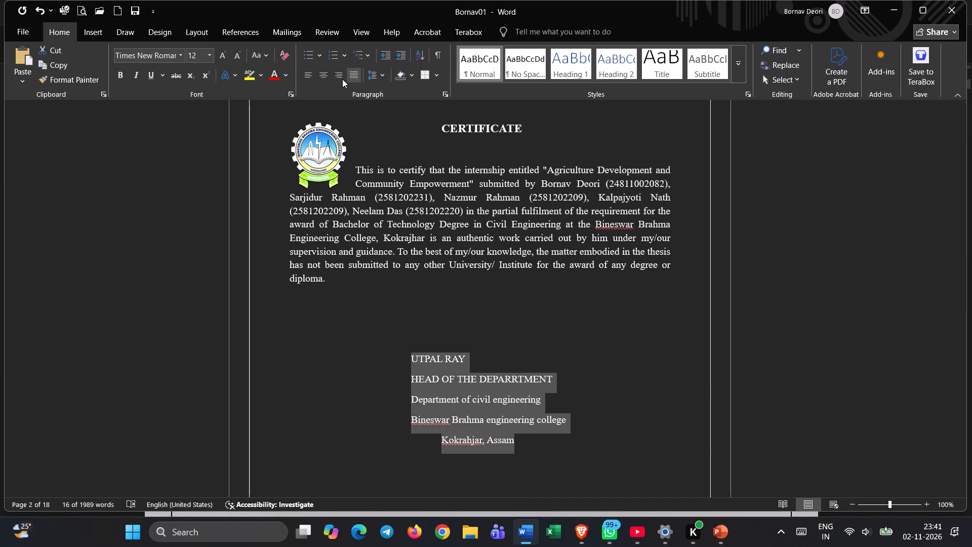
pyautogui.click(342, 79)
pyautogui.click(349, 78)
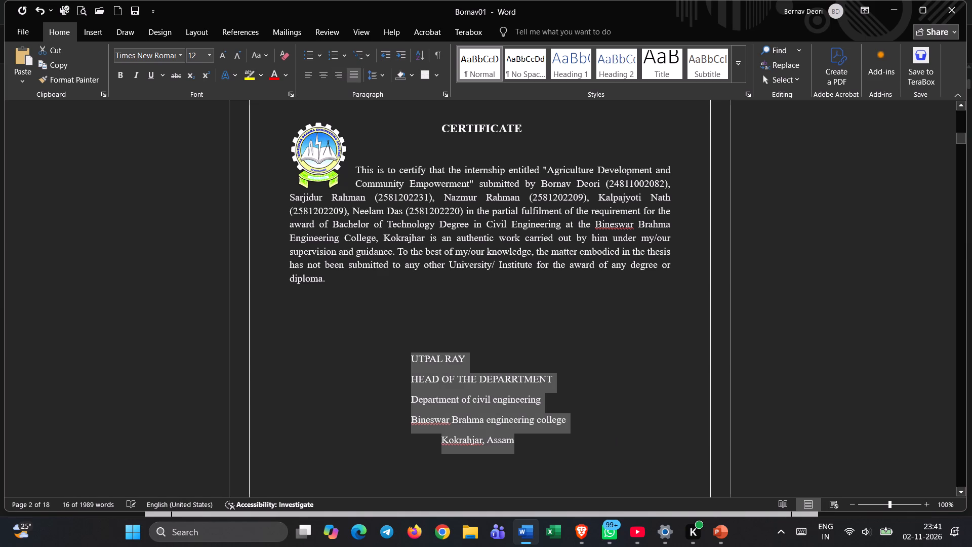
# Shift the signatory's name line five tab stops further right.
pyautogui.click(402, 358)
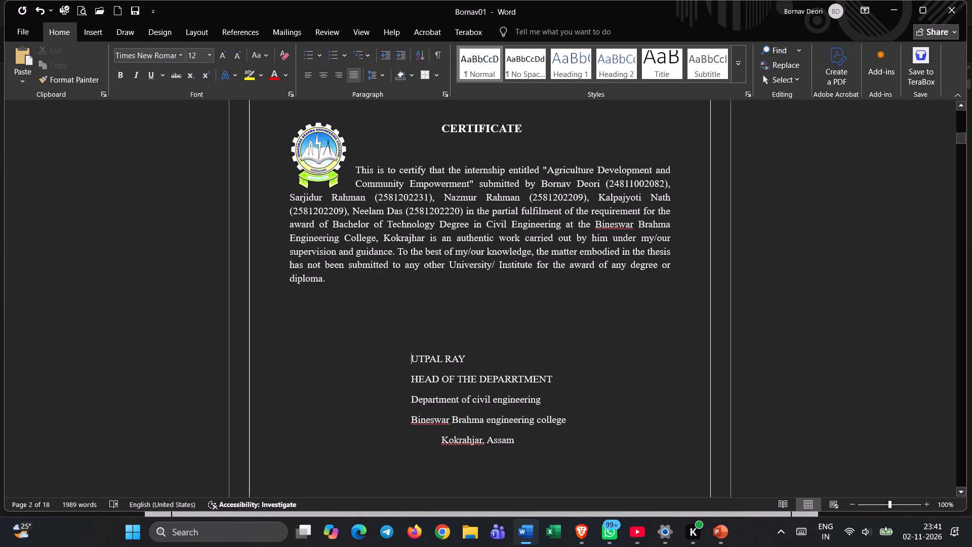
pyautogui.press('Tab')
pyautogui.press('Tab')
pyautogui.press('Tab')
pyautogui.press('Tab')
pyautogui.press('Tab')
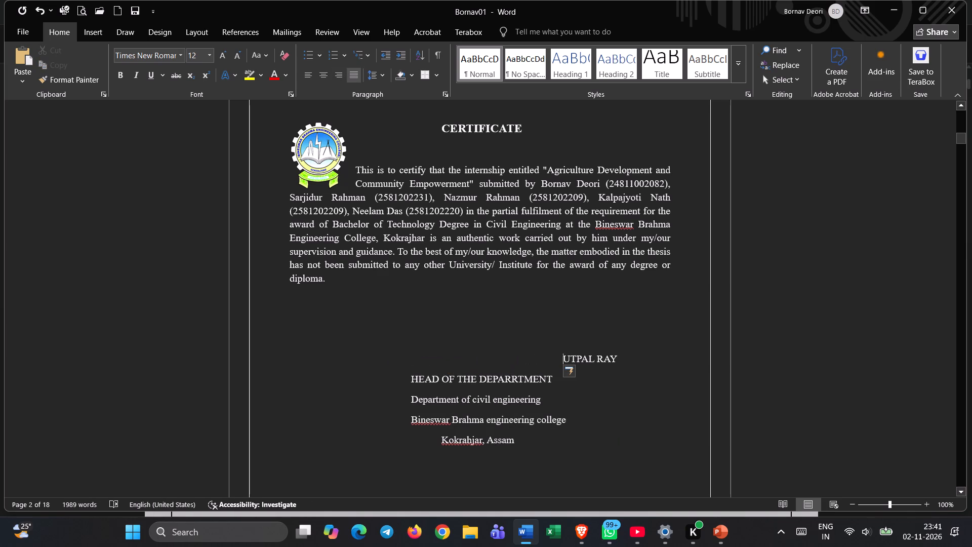
# Shift the "HEAD OF THE DEPARRTMENT" line three tab stops further right, keeping it on a single line.
pyautogui.press('Down')
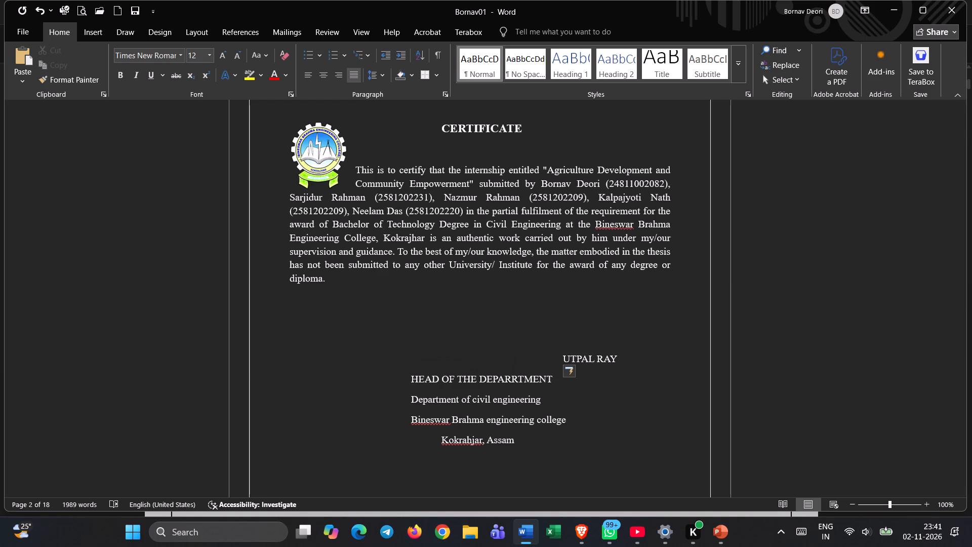
pyautogui.hotkey('ctrl', 'Left')
pyautogui.hotkey('ctrl', 'Left')
pyautogui.hotkey('ctrl', 'Left')
pyautogui.hotkey('ctrl', 'Left')
pyautogui.press('Tab')
pyautogui.press('Tab')
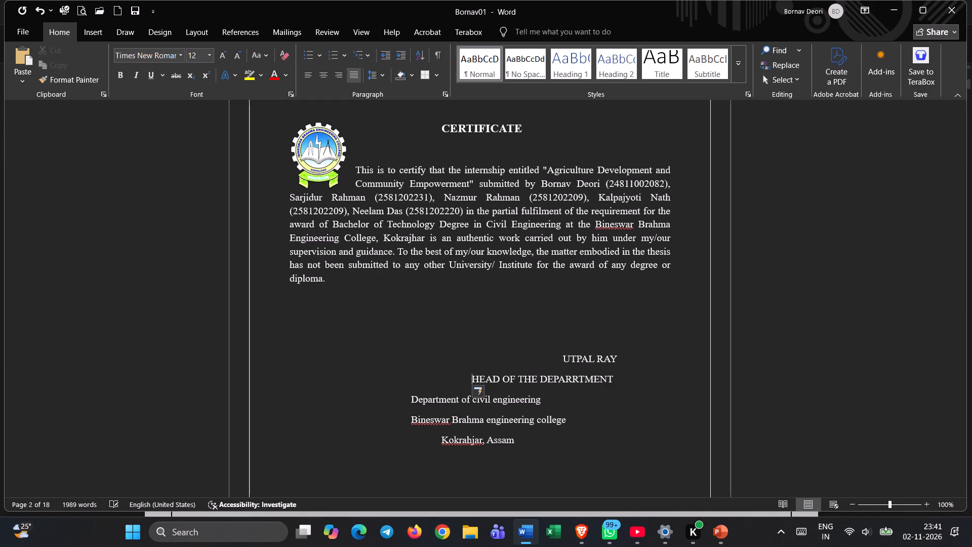
pyautogui.press('Tab')
pyautogui.press('Tab')
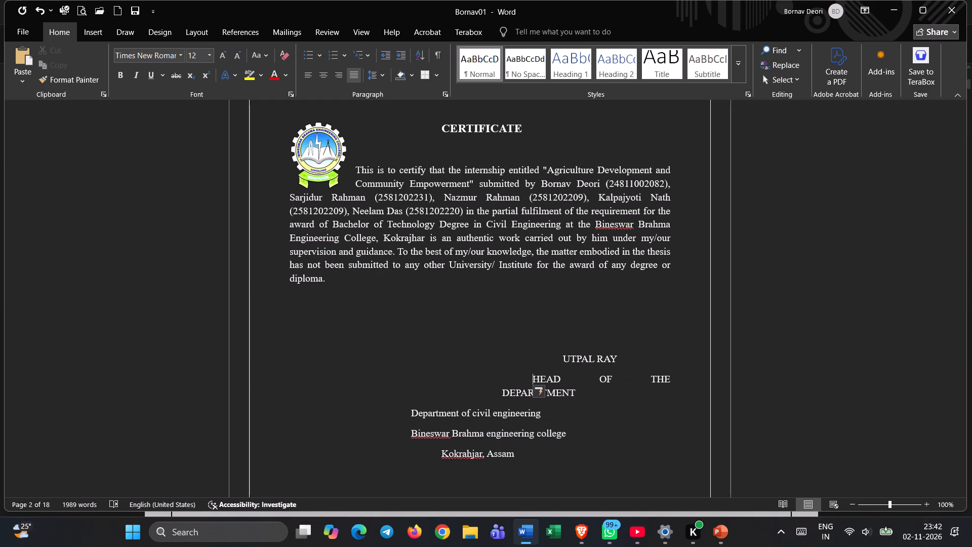
pyautogui.press('BackSpace')
# Clear the signatory name line's indent and re-indent it by eight tab stops and three spaces, roughly centred above the job title.
pyautogui.press('Up')
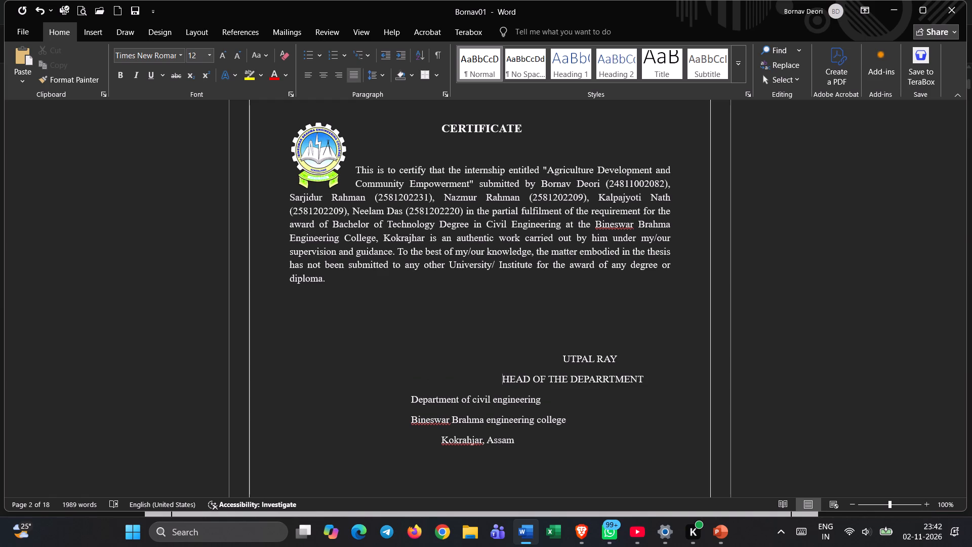
pyautogui.press('BackSpace')
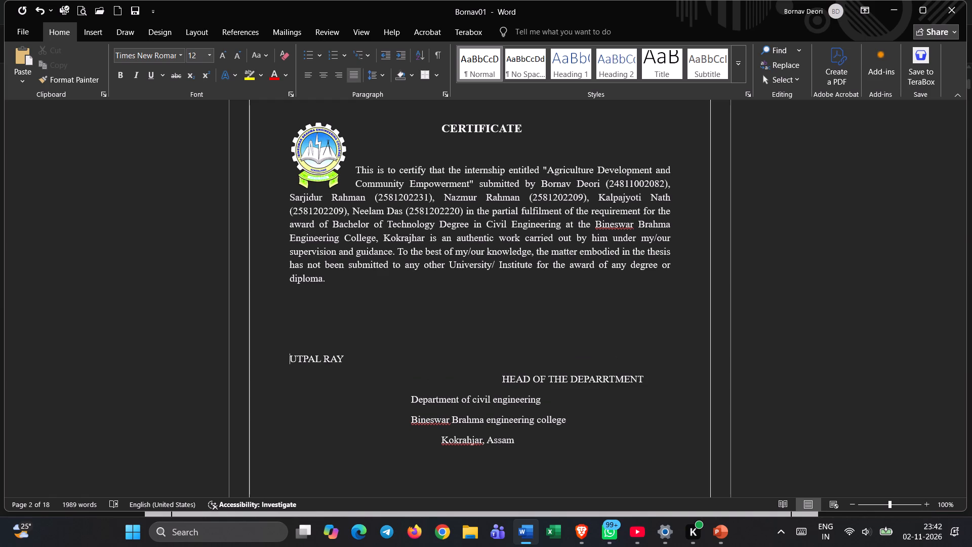
pyautogui.press('Tab')
pyautogui.press('Tab')
pyautogui.press('Tab')
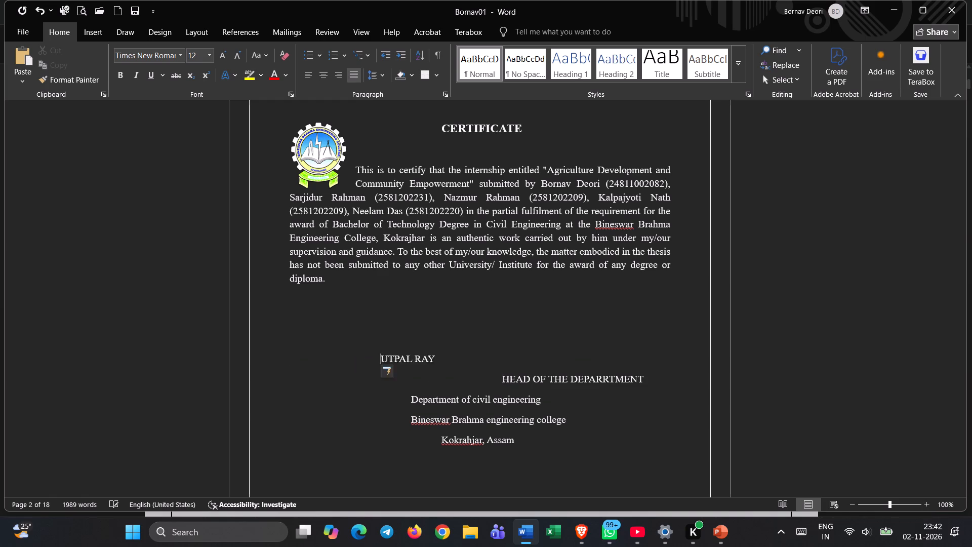
pyautogui.press('Tab')
pyautogui.press('Tab')
pyautogui.press('Tab')
pyautogui.press('Tab')
pyautogui.press('Tab')
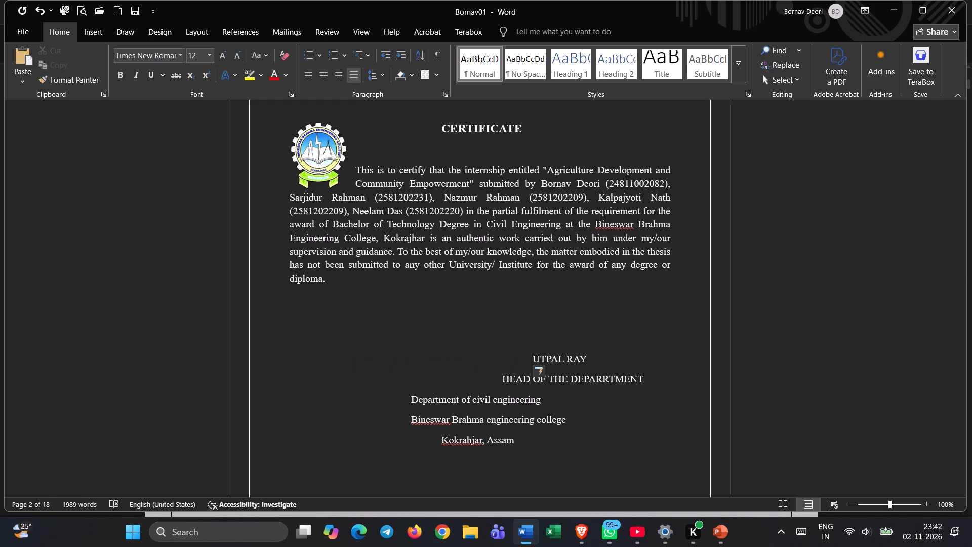
pyautogui.press('space')
pyautogui.press('space')
pyautogui.press('space')
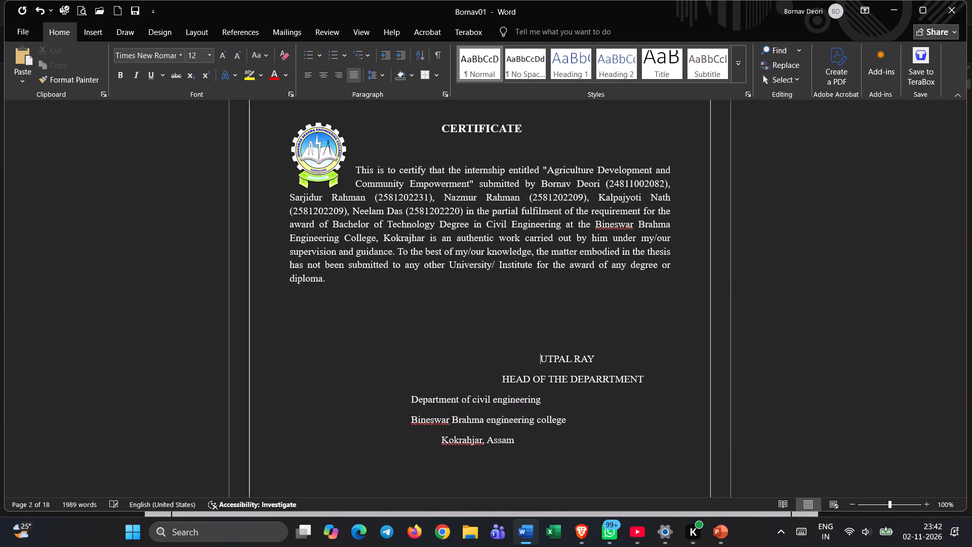
pyautogui.press('Down')
# Shift the "Department of civil engineering" line three tab stops further right, aligning its start with the job title above.
pyautogui.press('Down')
pyautogui.hotkey('ctrl', 'Left')
pyautogui.hotkey('ctrl', 'Left')
pyautogui.hotkey('ctrl', 'Left')
pyautogui.hotkey('ctrl', 'Left')
pyautogui.press('Tab')
pyautogui.press('Tab')
pyautogui.press('Tab')
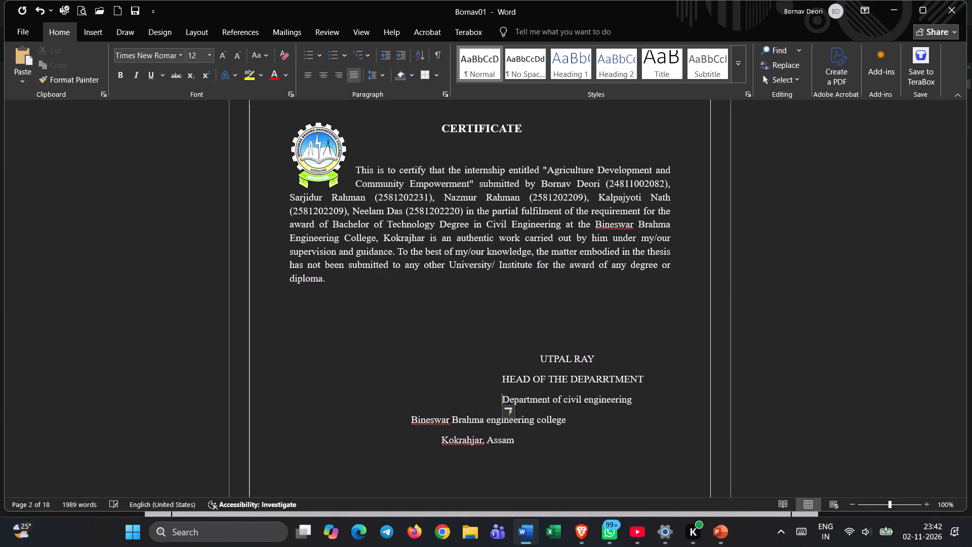
# Shift the "Bineswar Brahma engineering college" line three tab stops further right, in line with the department line above.
pyautogui.press('Down')
pyautogui.hotkey('ctrl', 'Left')
pyautogui.hotkey('ctrl', 'Left')
pyautogui.hotkey('ctrl', 'Left')
pyautogui.press('Tab')
pyautogui.press('Tab')
pyautogui.press('Tab')
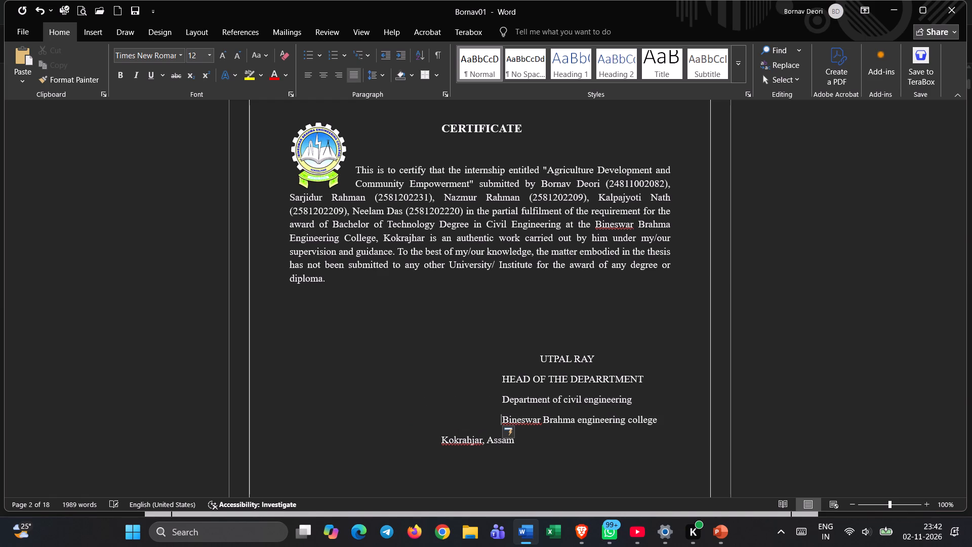
pyautogui.press('Left')
pyautogui.press('Left')
pyautogui.press('Insert')
pyautogui.press('Insert')
pyautogui.press('Right')
pyautogui.press('Right')
# Shift the "Kokrahjar, Assam" line at the end of the signature block five tab stops further right.
pyautogui.press('Down')
pyautogui.press('Left')
pyautogui.press('Left')
pyautogui.press('Left')
pyautogui.press('Left')
pyautogui.press('Left')
pyautogui.press('Left')
pyautogui.press('Left')
pyautogui.press('Left')
pyautogui.press('Left')
pyautogui.press('Left')
pyautogui.press('Left')
pyautogui.press('Left')
pyautogui.press('Left')
pyautogui.press('Left')
pyautogui.press('Tab')
pyautogui.press('Tab')
pyautogui.press('Tab')
pyautogui.press('Tab')
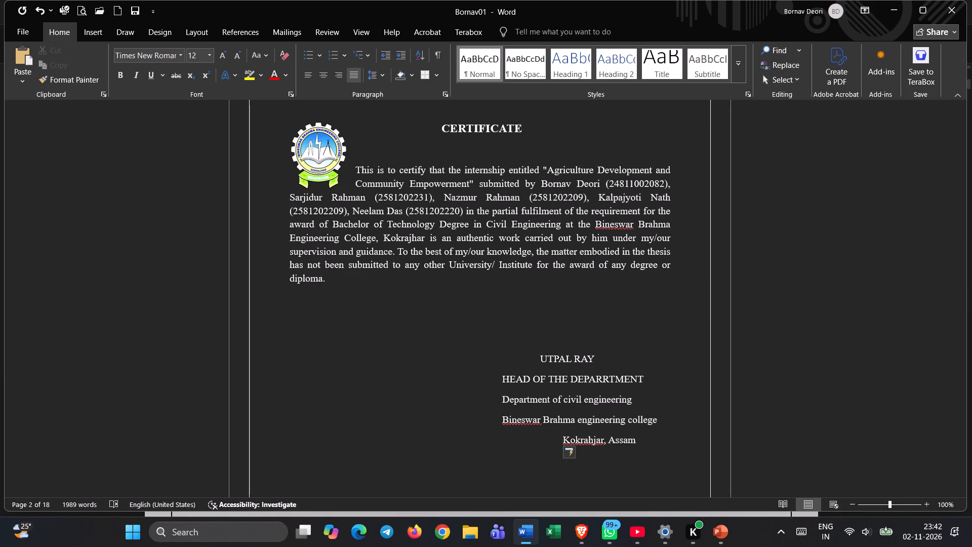
pyautogui.press('Tab')
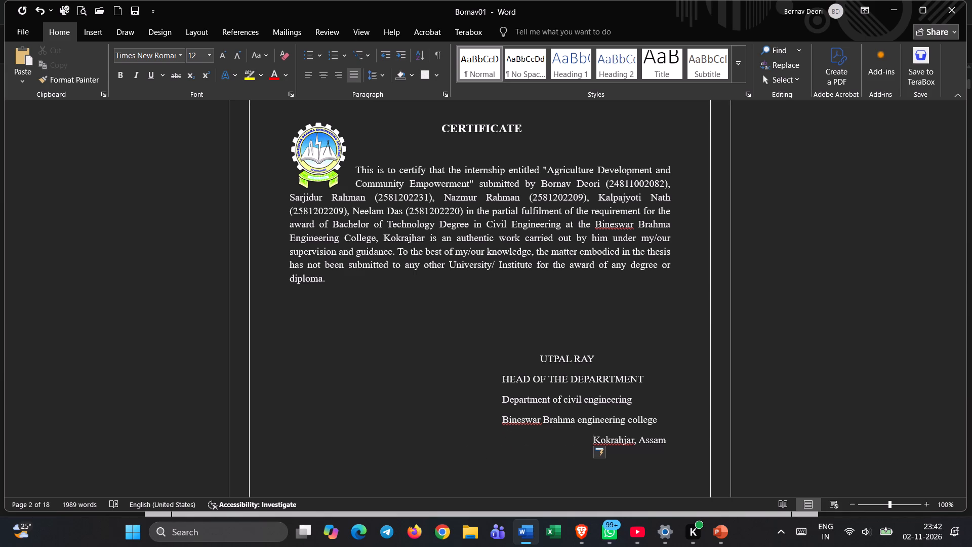
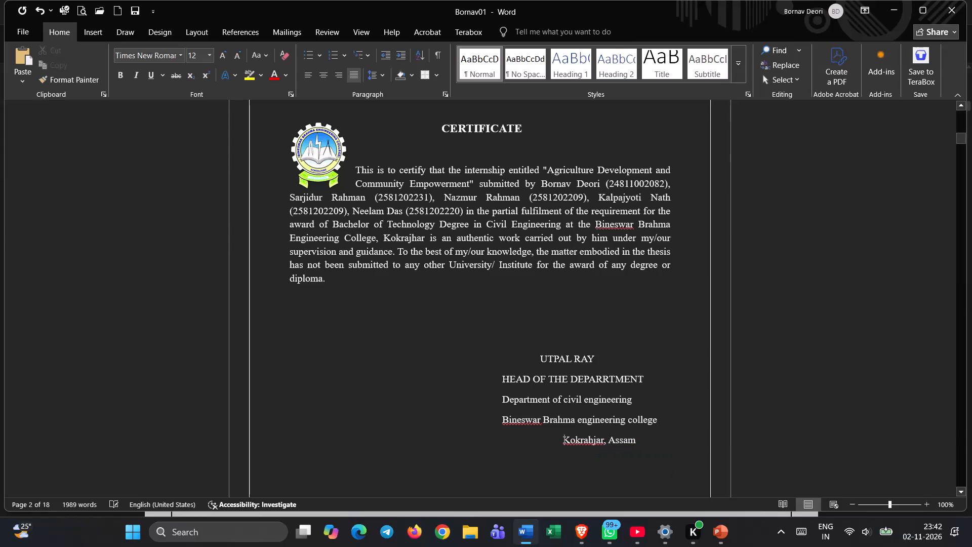
# Move the "Kokrahjar, Assam" line one tab stop back to the left, roughly centred beneath the college name line.
pyautogui.press('BackSpace')
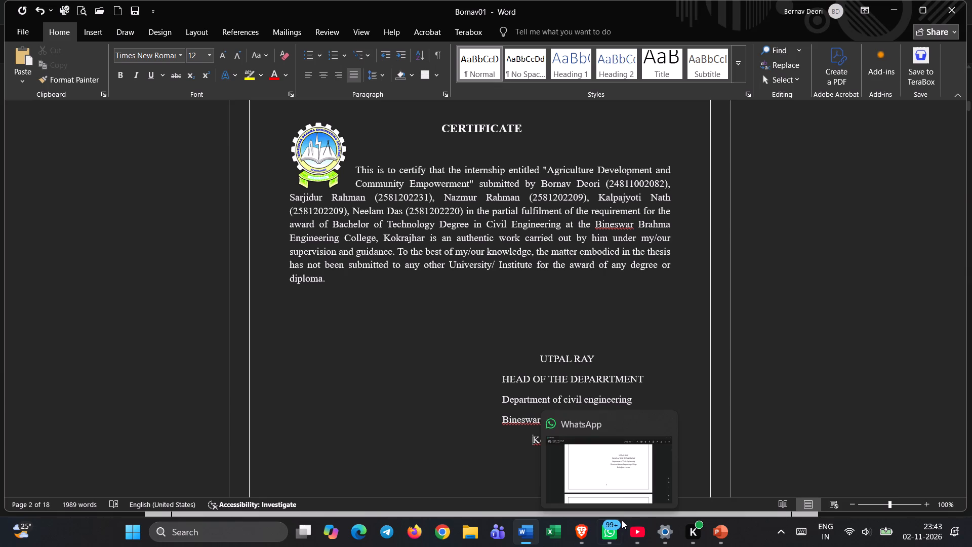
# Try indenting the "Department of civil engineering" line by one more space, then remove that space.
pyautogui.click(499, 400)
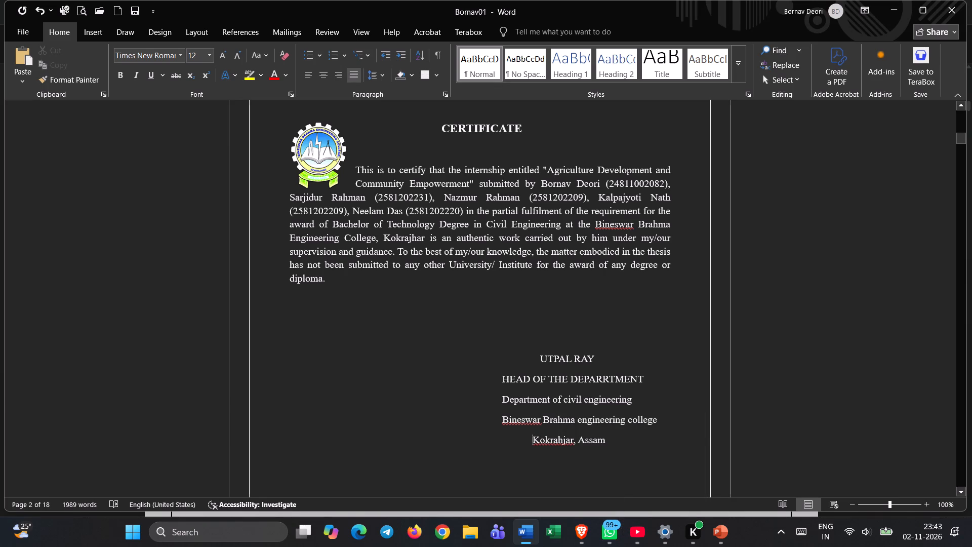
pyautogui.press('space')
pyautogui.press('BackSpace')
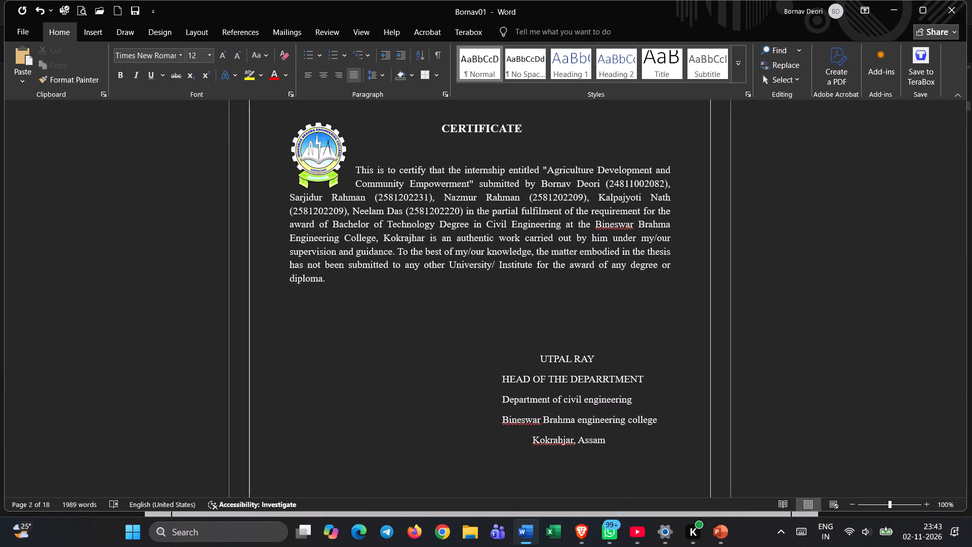
# Shift the "Department of civil engineering" line five spaces further right under the job title.
pyautogui.press('Tab')
pyautogui.press('BackSpace')
pyautogui.press('BackSpace')
pyautogui.press('Tab')
pyautogui.press('Tab')
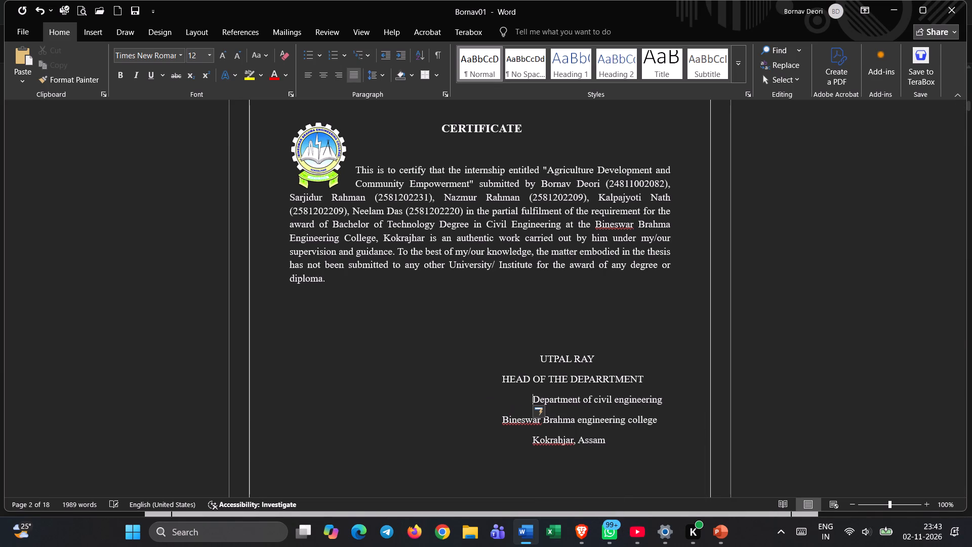
pyautogui.press('BackSpace')
pyautogui.press('space')
pyautogui.press('space')
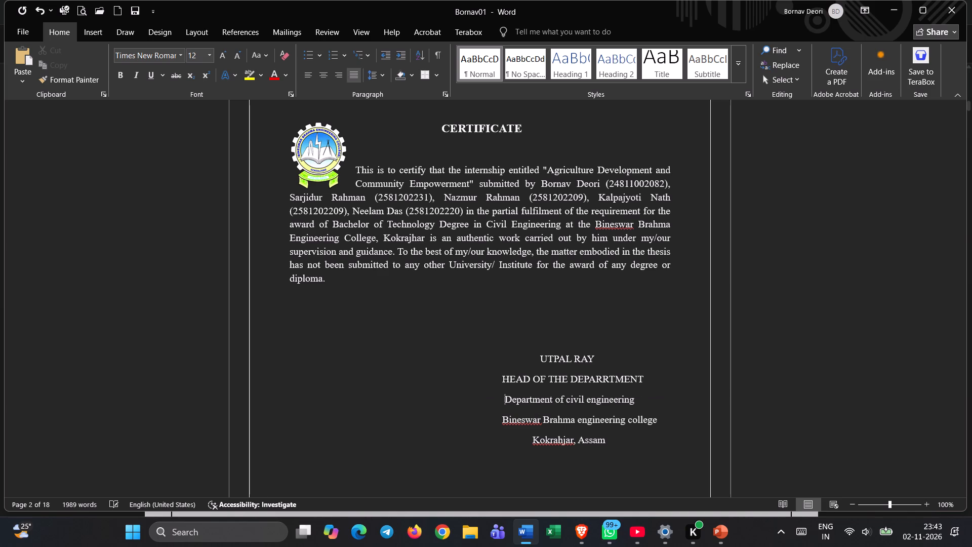
pyautogui.press('space')
pyautogui.press('space')
pyautogui.press('space')
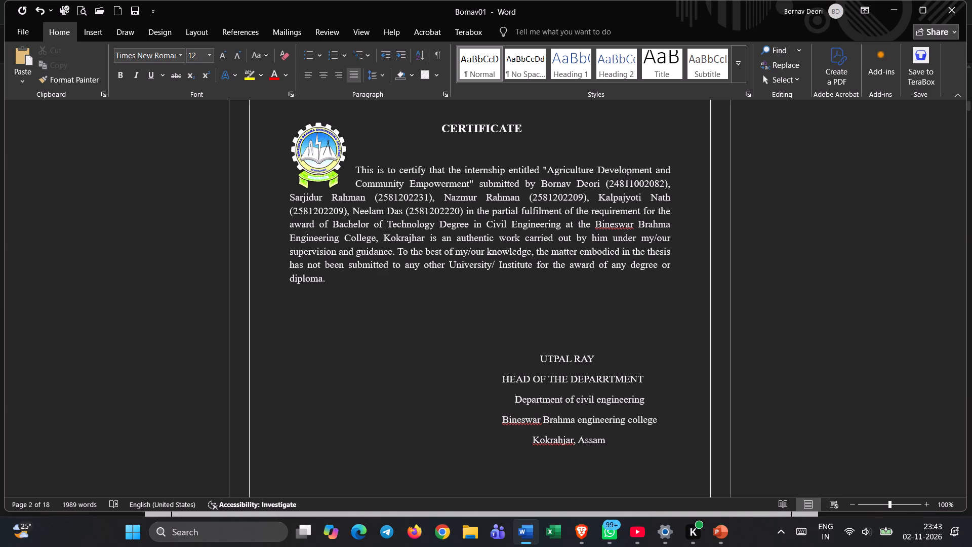
# Shift the "Kokrahjar, Assam" line at the end of the signature block three spaces further right.
pyautogui.press('Down')
pyautogui.press('Down')
pyautogui.press('space')
pyautogui.press('space')
pyautogui.press('space')
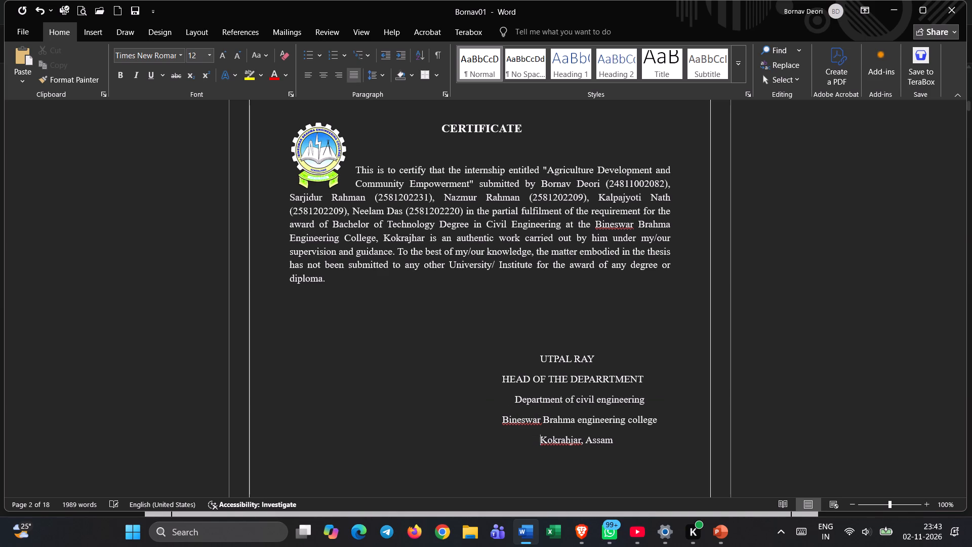
pyautogui.press('space')
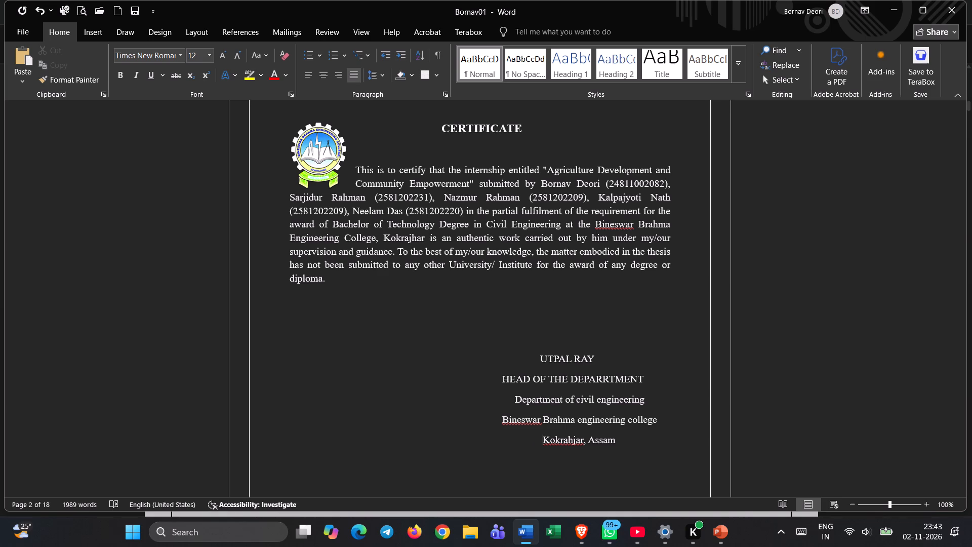
pyautogui.press('BackSpace')
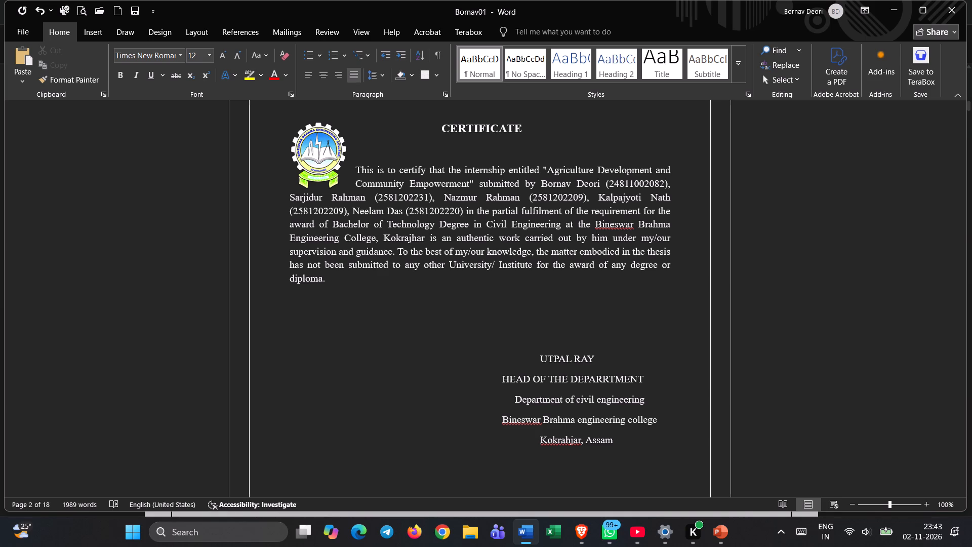
# Shift the "HEAD OF THE DEPARRTMENT" line three spaces further right.
pyautogui.click(499, 379)
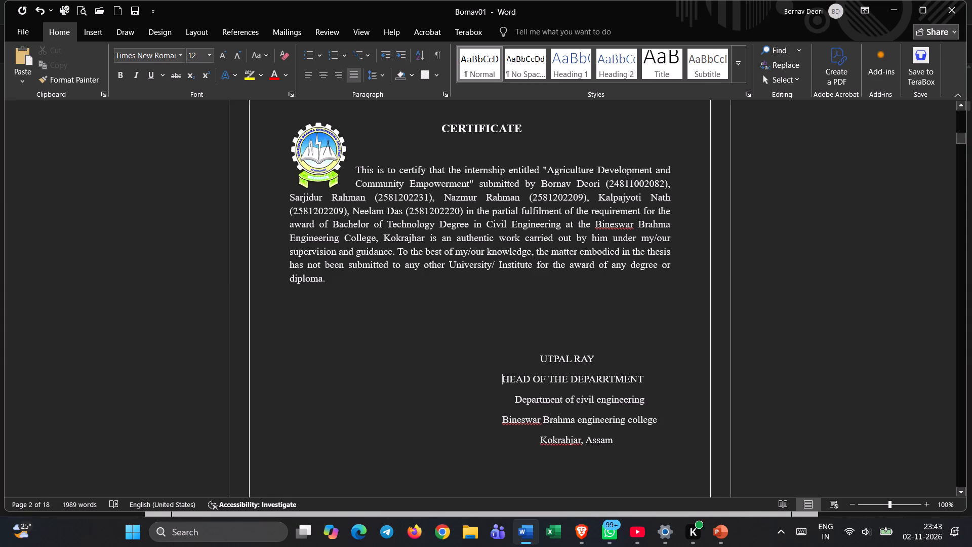
pyautogui.press('Tab')
pyautogui.press('BackSpace')
pyautogui.press('space')
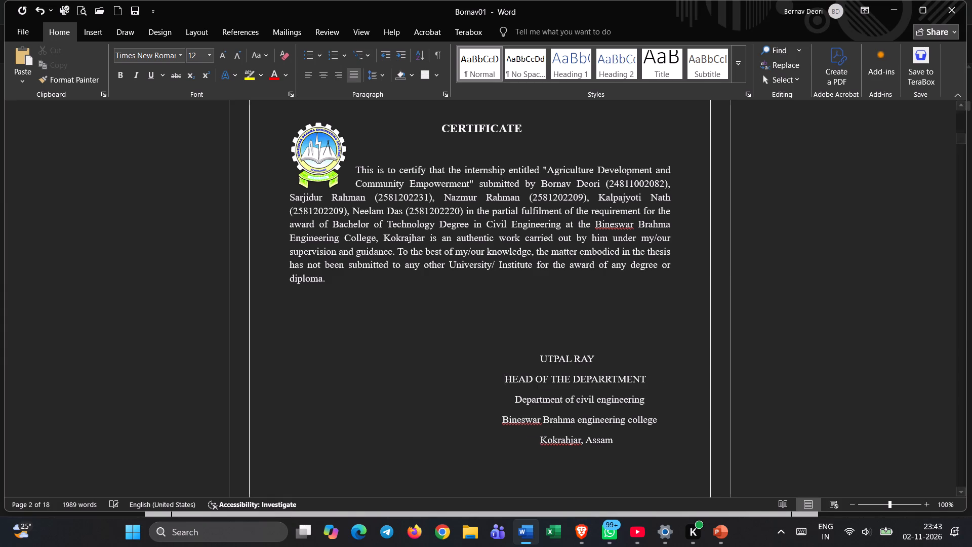
pyautogui.press('space')
pyautogui.press('space')
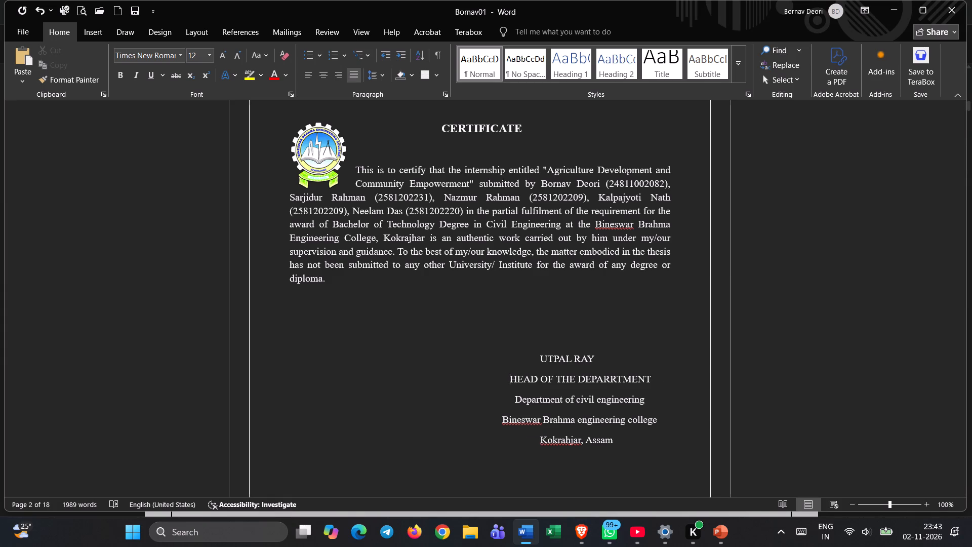
# Shift the signatory's name line four spaces further right, roughly centred above the job title.
pyautogui.click(541, 360)
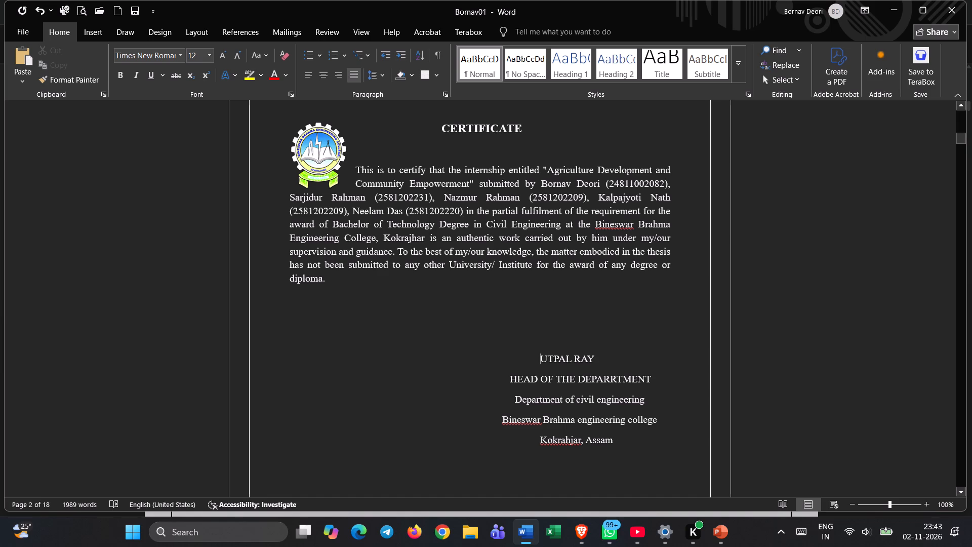
pyautogui.press('Tab')
pyautogui.press('BackSpace')
pyautogui.press('space')
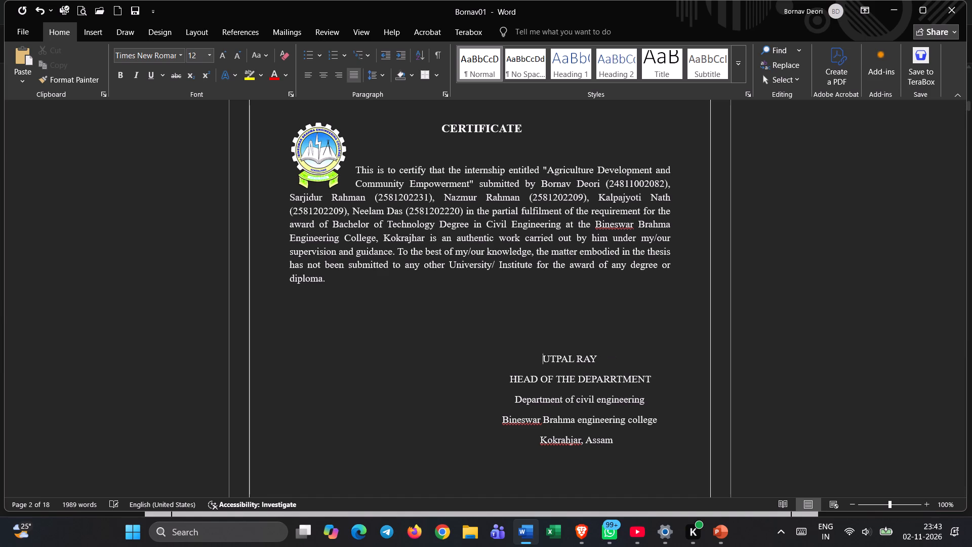
pyautogui.press('space')
pyautogui.press('space')
pyautogui.press('space')
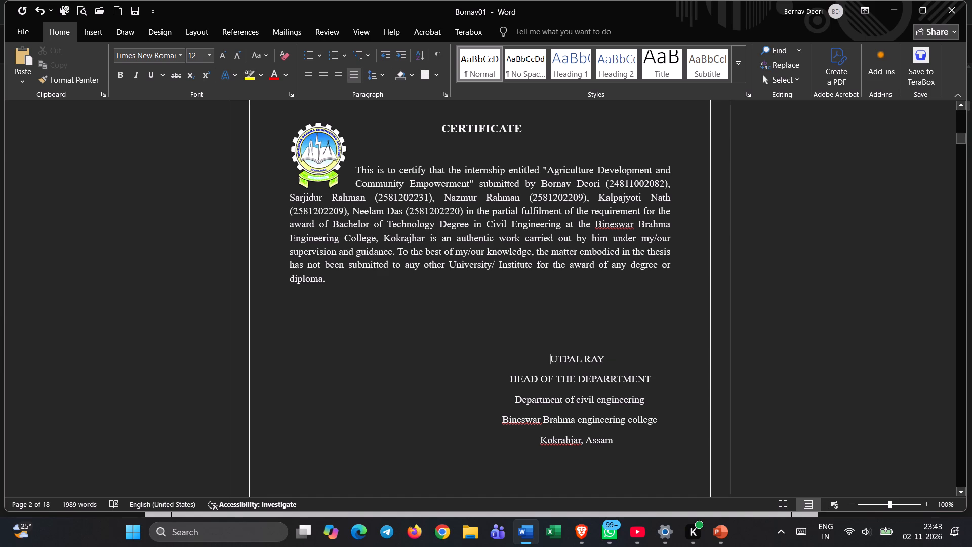
# Dismiss the spelling flag on "Bineswar" for all its occurrences.
pyautogui.scroll(-1, 624, 362)
pyautogui.rightClick(523, 360)
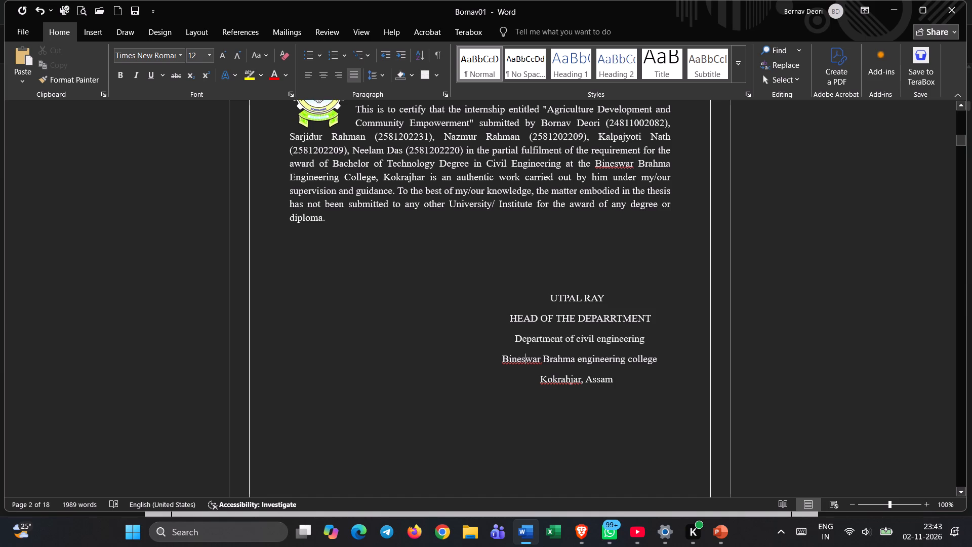
pyautogui.click(473, 181)
# Correct the place name in the signature block's last line to "Kokrajhar".
pyautogui.rightClick(552, 385)
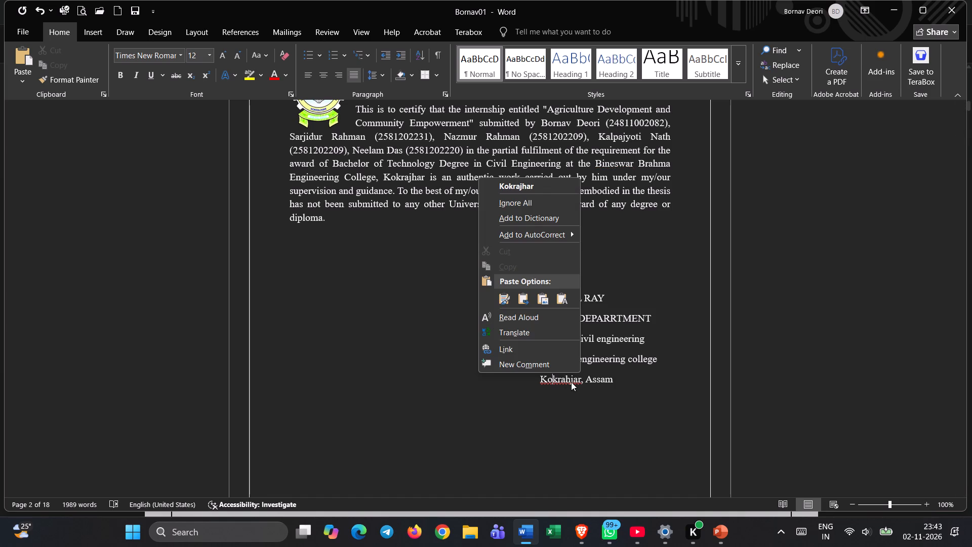
pyautogui.click(571, 379)
pyautogui.click(574, 378)
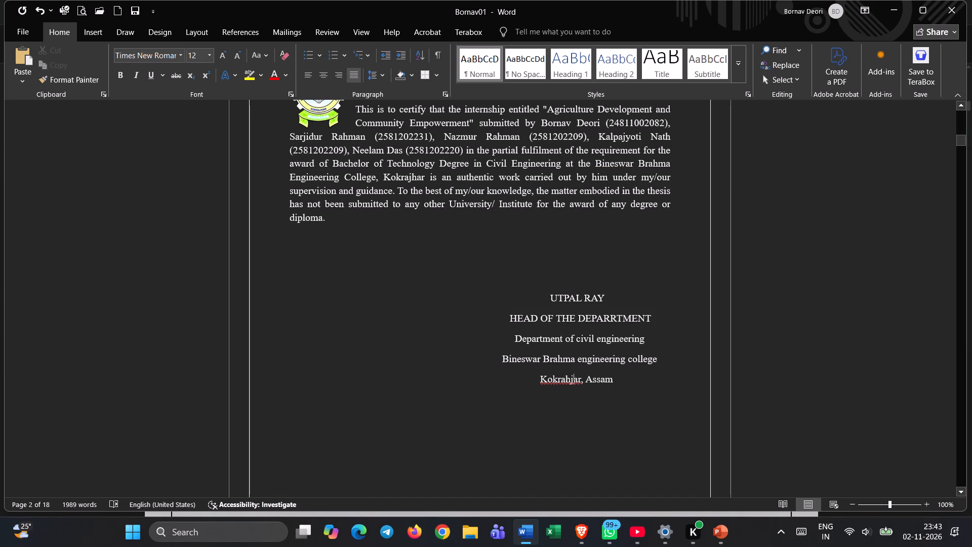
pyautogui.press('BackSpace')
pyautogui.press('BackSpace')
pyautogui.write('jh')
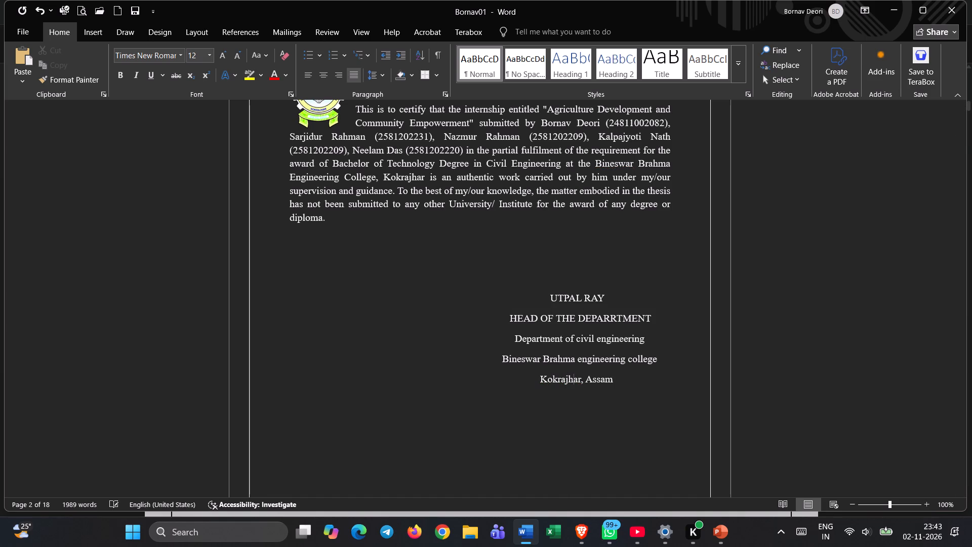
# Apply justified alignment to the whole signature block, including the blank line below it.
pyautogui.scroll(2, 569, 368)
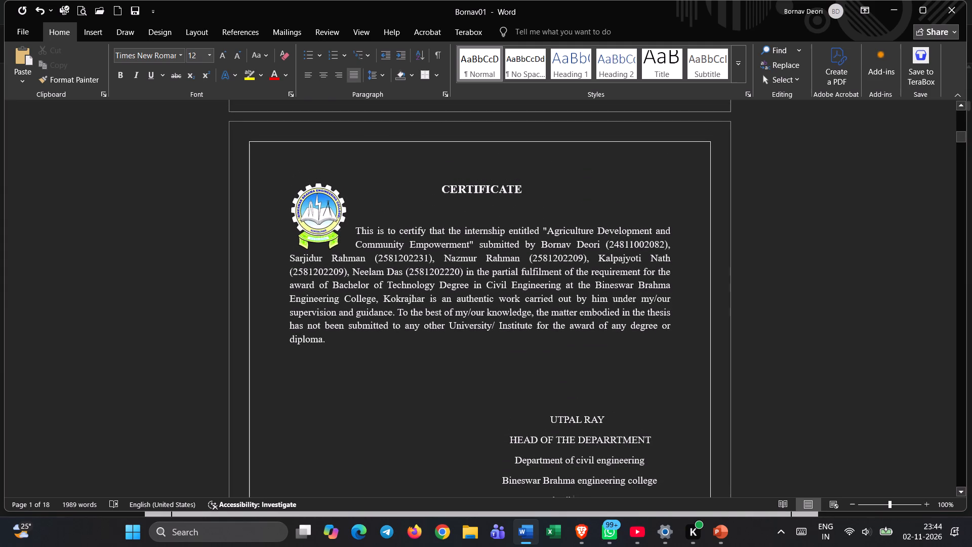
pyautogui.scroll(-3, 546, 351)
pyautogui.moveTo(521, 232); pyautogui.dragTo(589, 332)
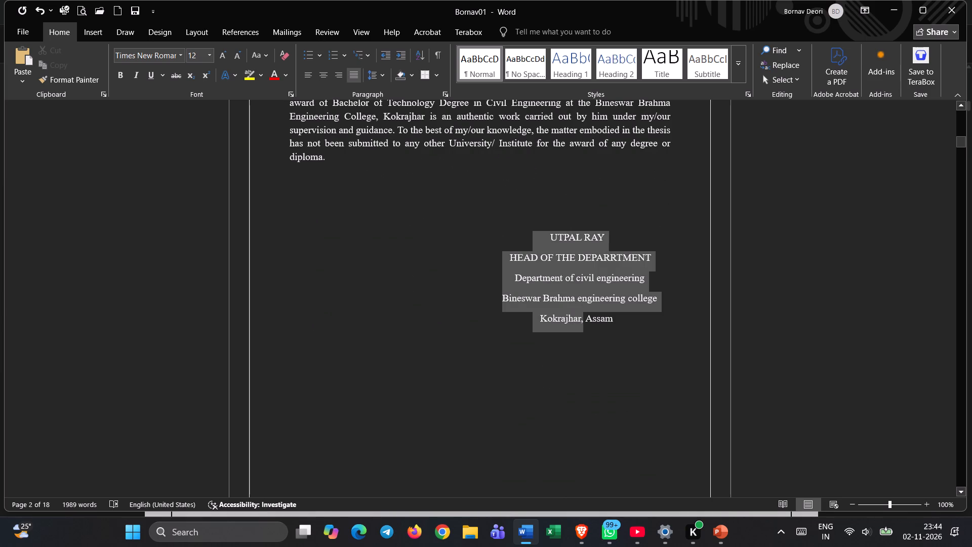
pyautogui.moveTo(589, 332); pyautogui.dragTo(593, 334)
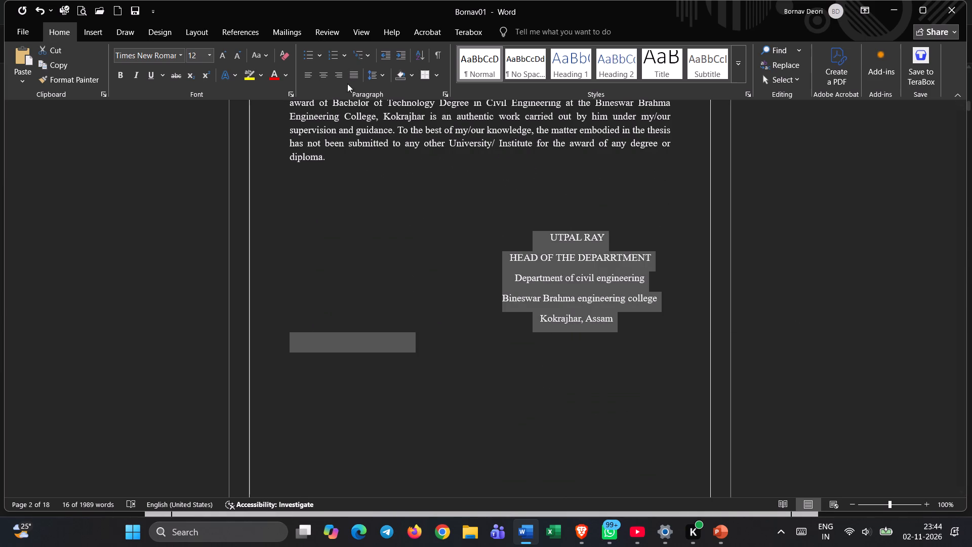
pyautogui.click(353, 75)
pyautogui.click(353, 75)
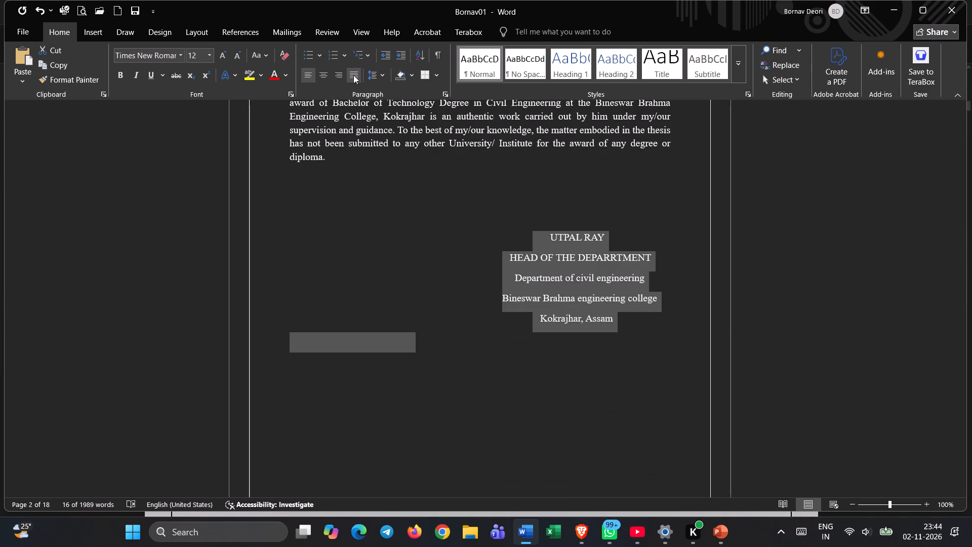
pyautogui.click(353, 75)
pyautogui.click(447, 235)
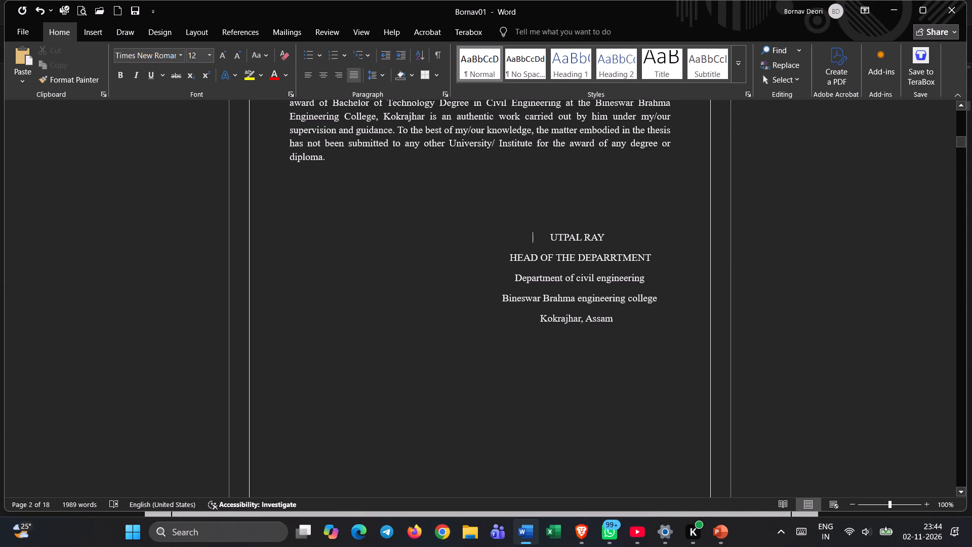
# Select the signatory's name and the "HEAD OF THE DEPARRTMENT" line in the signature block.
pyautogui.moveTo(550, 237); pyautogui.dragTo(662, 257)
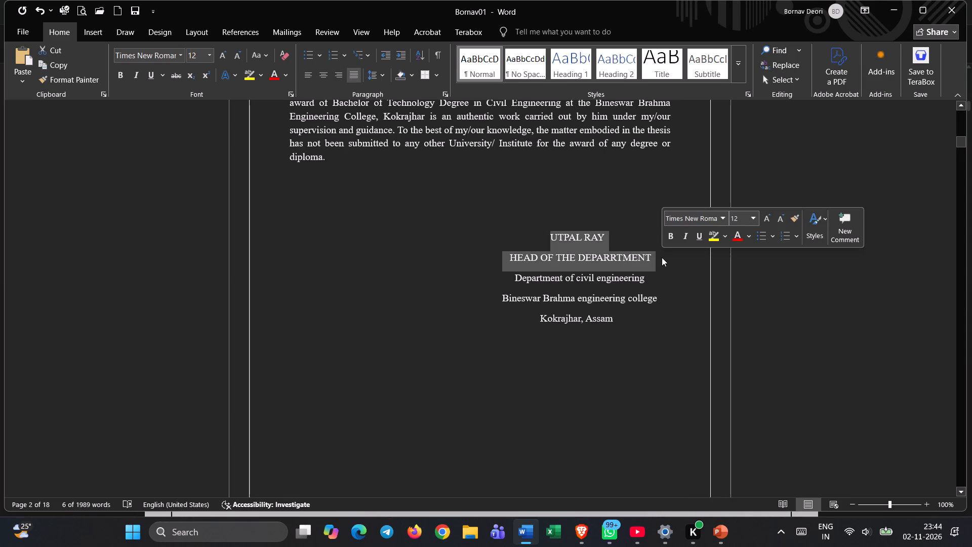
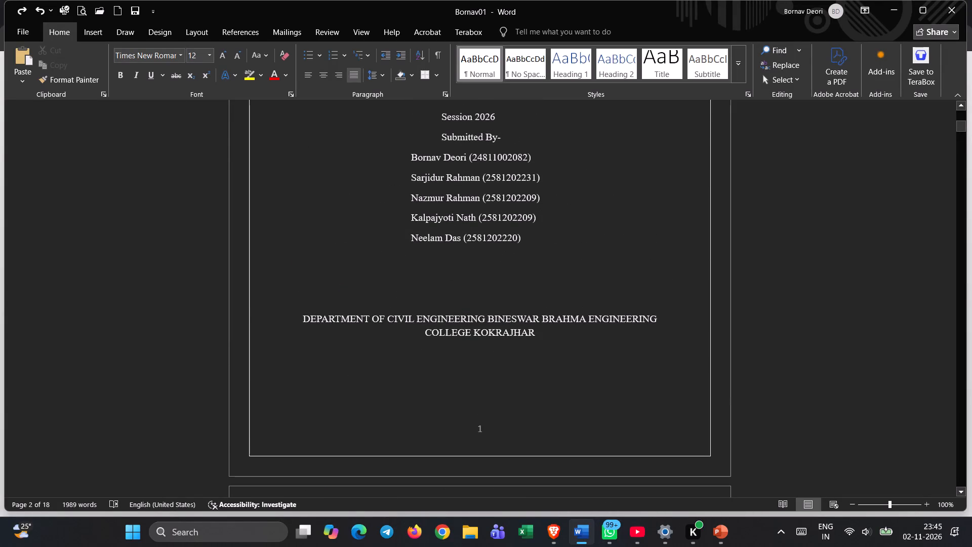
# Review the report's cover page and the start of its certificate page against the reference PDF's certificate page in WhatsApp.
pyautogui.scroll(-3, 513, 406)
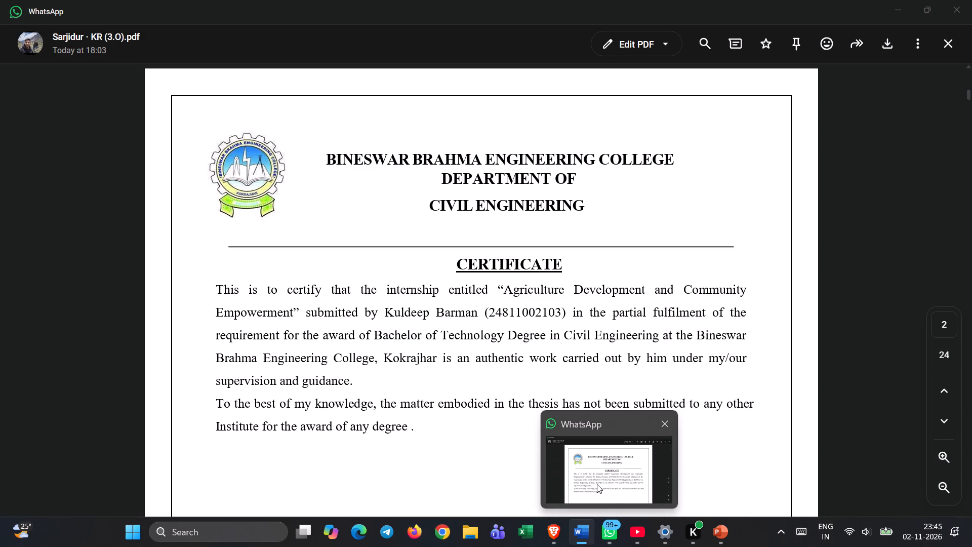
pyautogui.scroll(1, 421, 395)
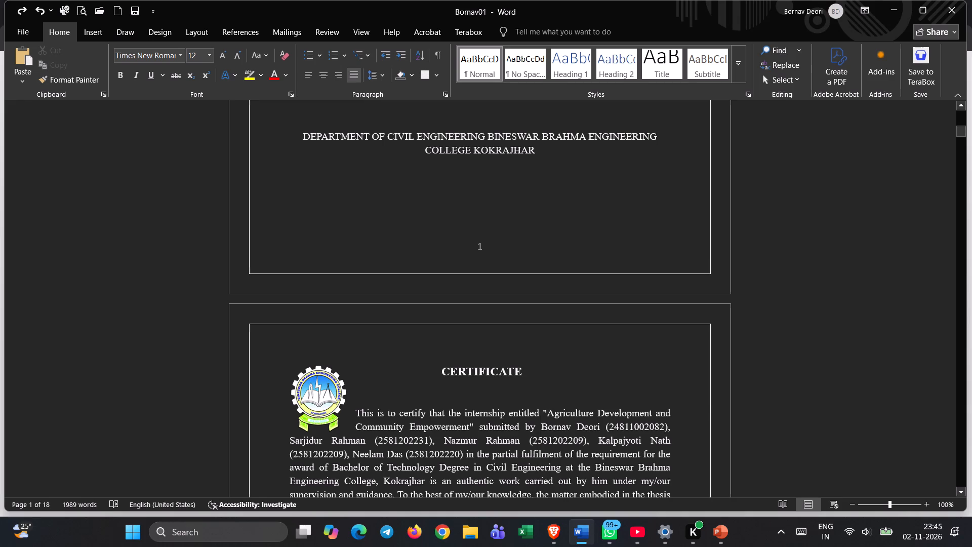
pyautogui.scroll(5, 421, 395)
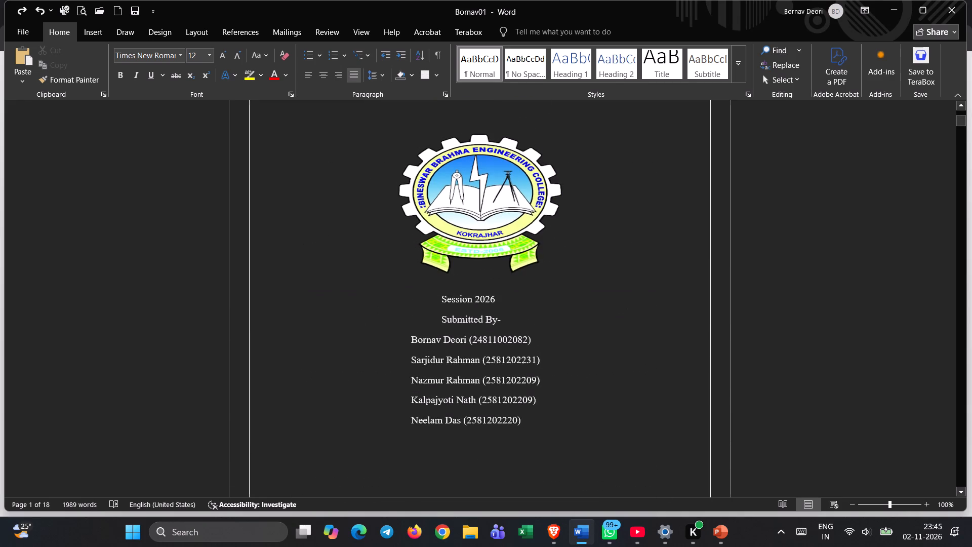
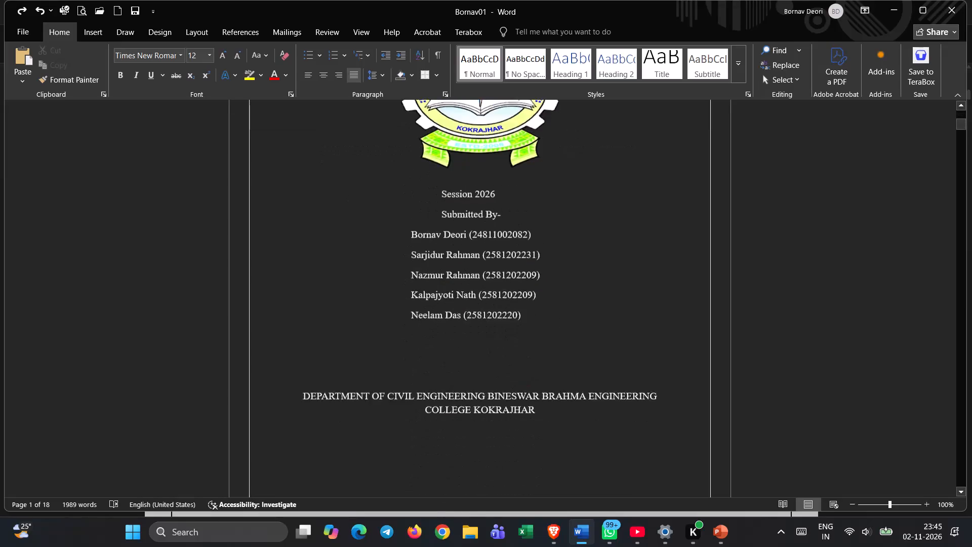
# Ignore once the grammar flag on "B.Tech" in the cover page's semester line.
pyautogui.scroll(15, 503, 407)
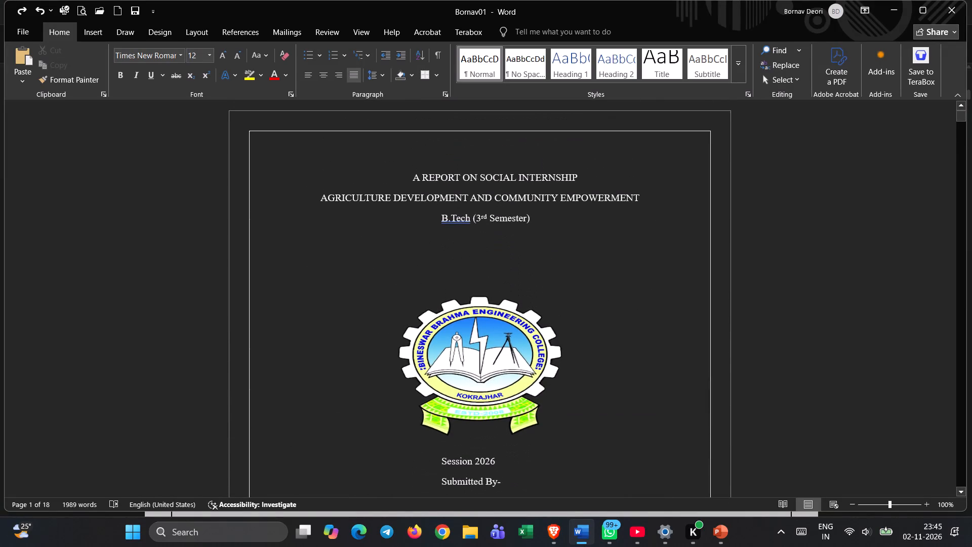
pyautogui.scroll(2, 503, 407)
pyautogui.rightClick(452, 215)
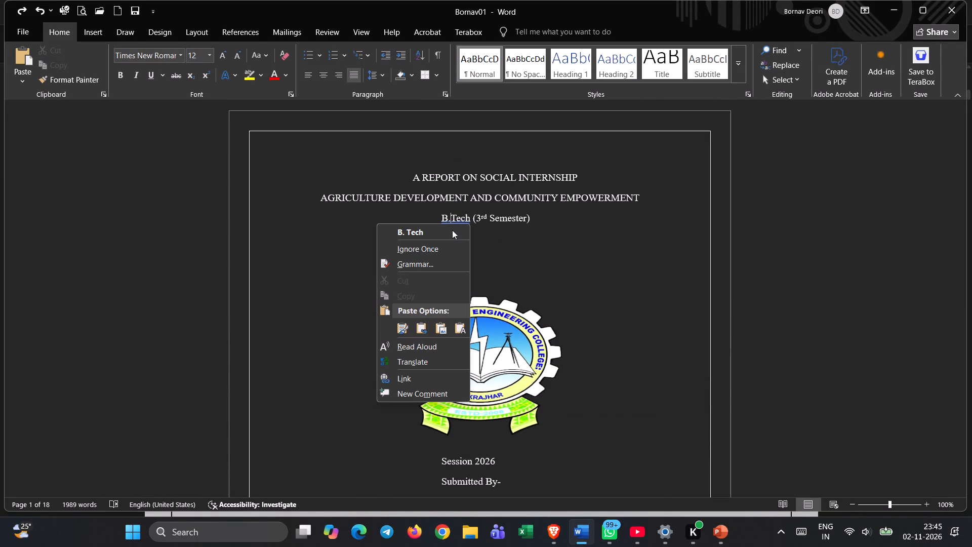
pyautogui.click(430, 254)
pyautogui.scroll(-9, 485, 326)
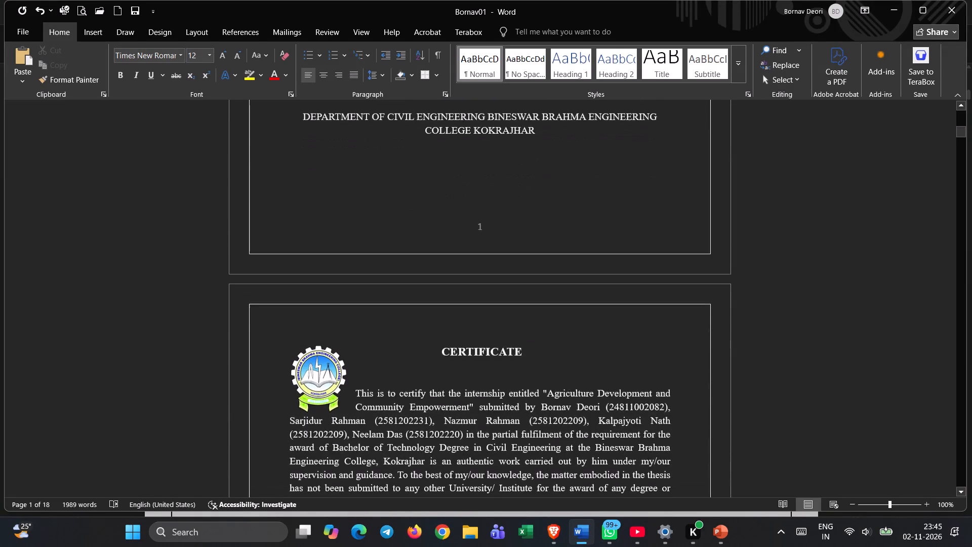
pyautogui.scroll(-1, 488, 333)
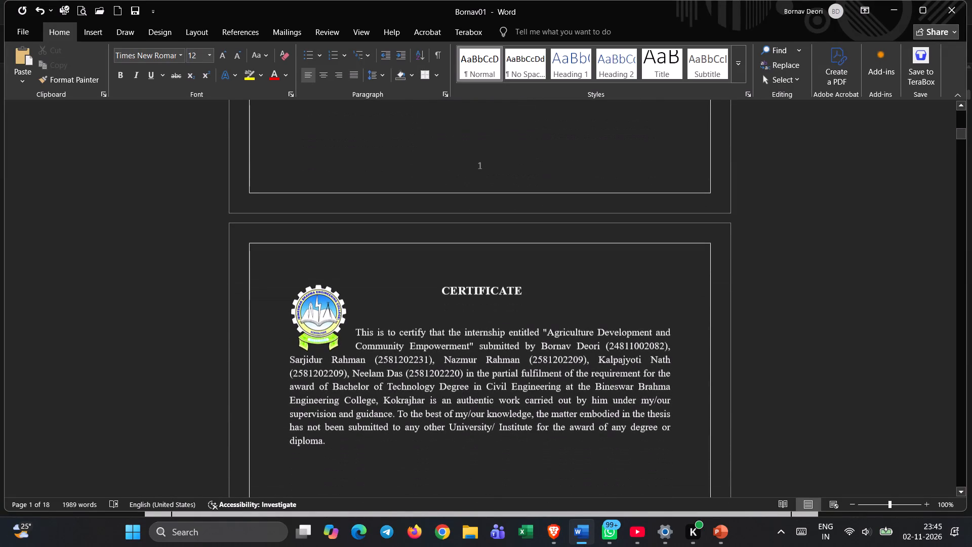
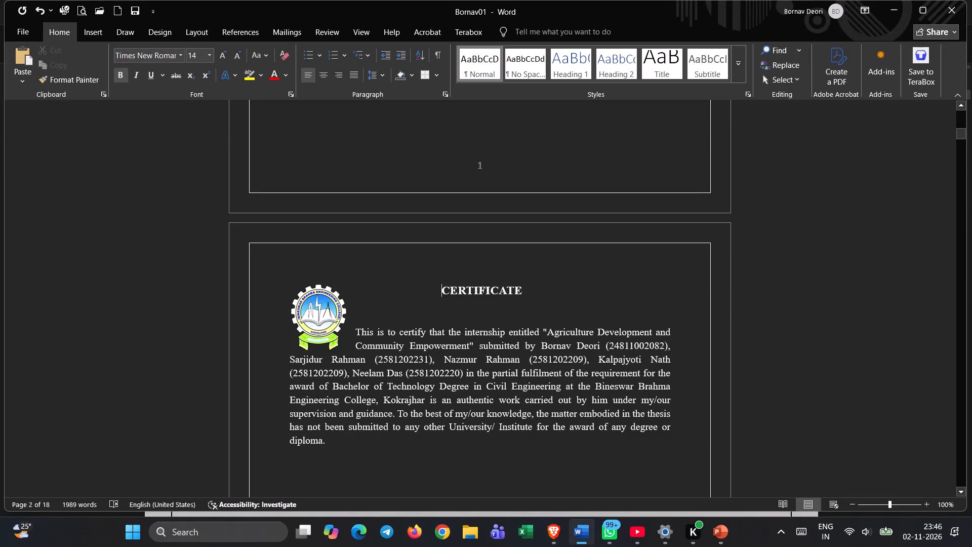
# Move the CERTIFICATE heading and its body text down by inserting two blank lines above the heading.
pyautogui.press('Return')
pyautogui.press('Return')
pyautogui.press('Return')
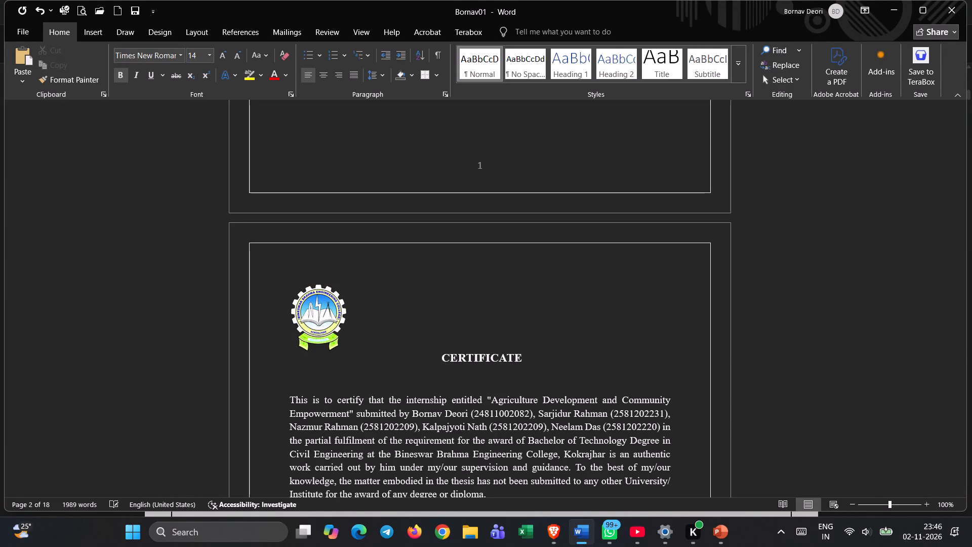
pyautogui.press('BackSpace')
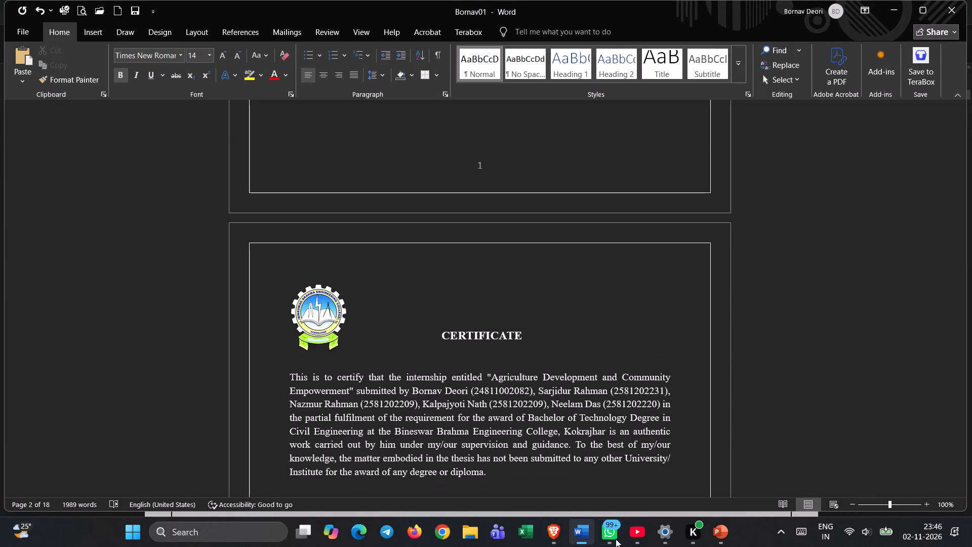
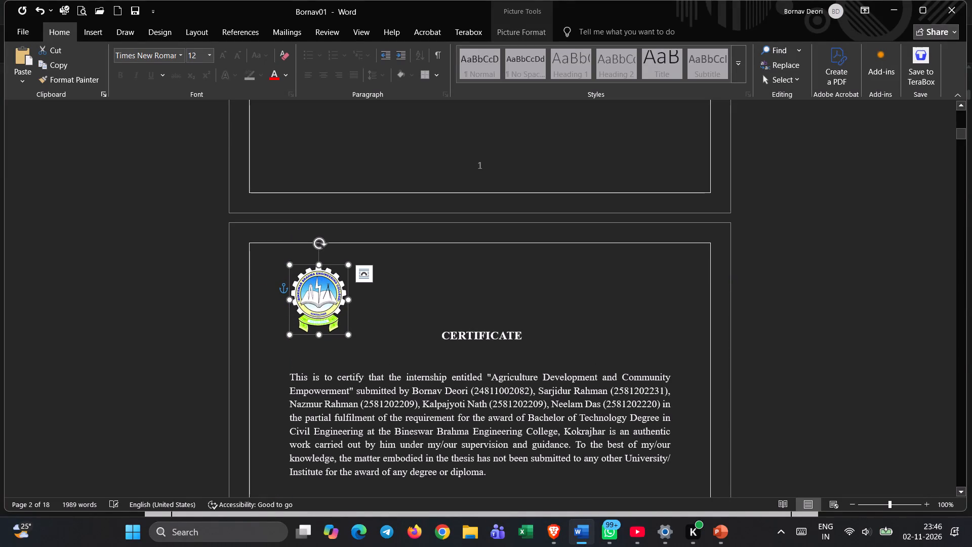
# Add blank lines above the CERTIFICATE heading to make room beside the college logo on the certificate page.
pyautogui.click(437, 329)
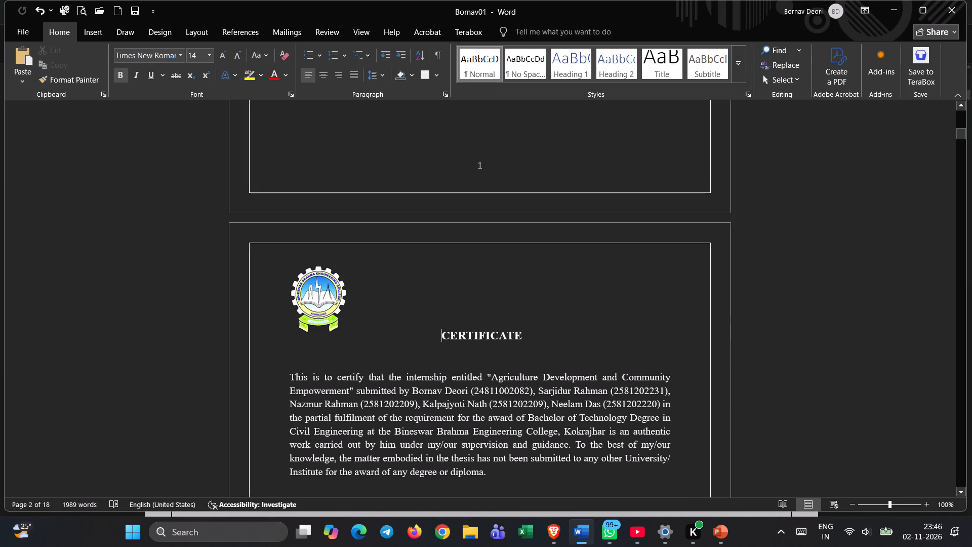
pyautogui.press('BackSpace')
pyautogui.press('Return')
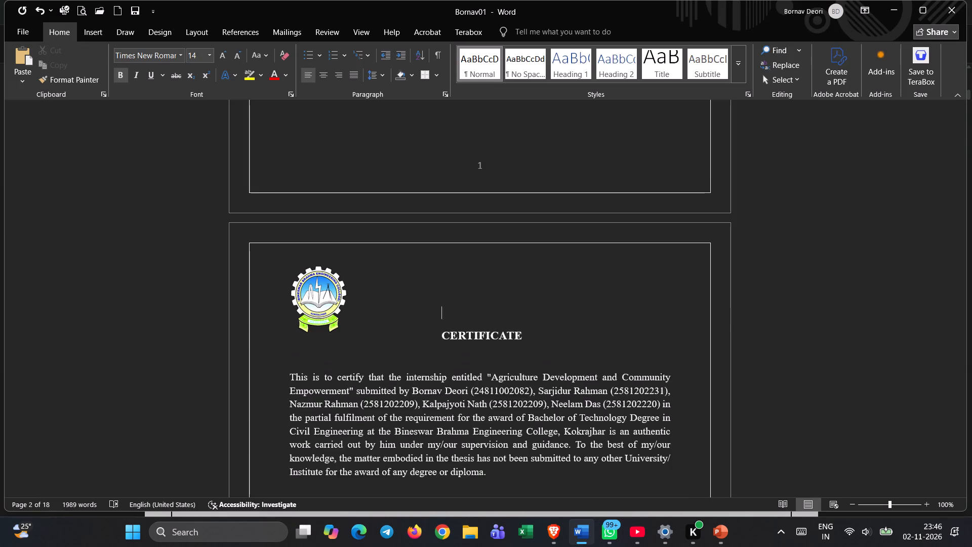
pyautogui.press('Return')
pyautogui.press('Return')
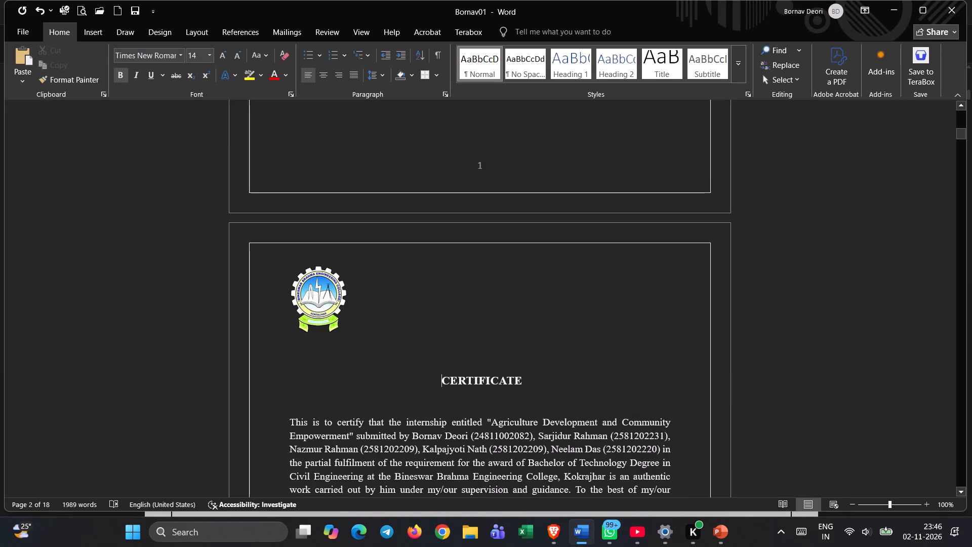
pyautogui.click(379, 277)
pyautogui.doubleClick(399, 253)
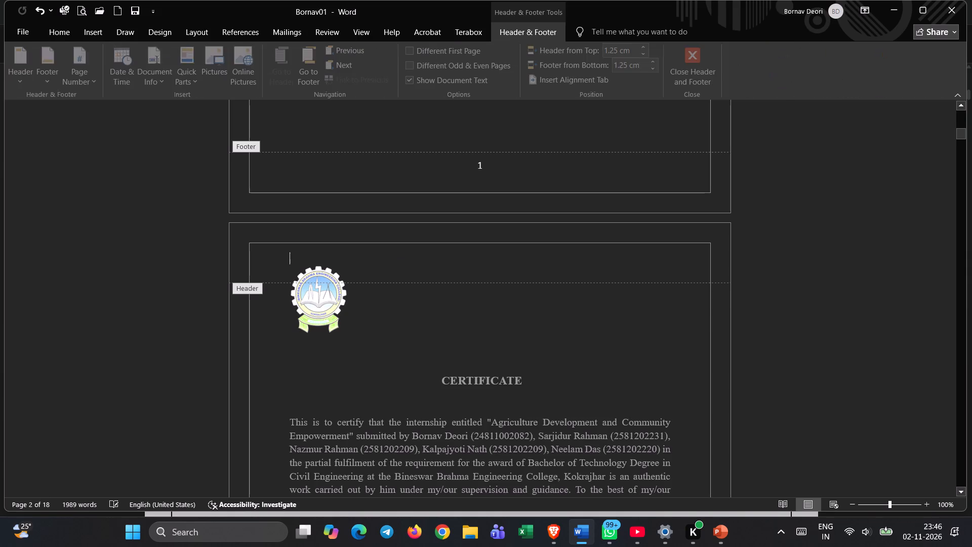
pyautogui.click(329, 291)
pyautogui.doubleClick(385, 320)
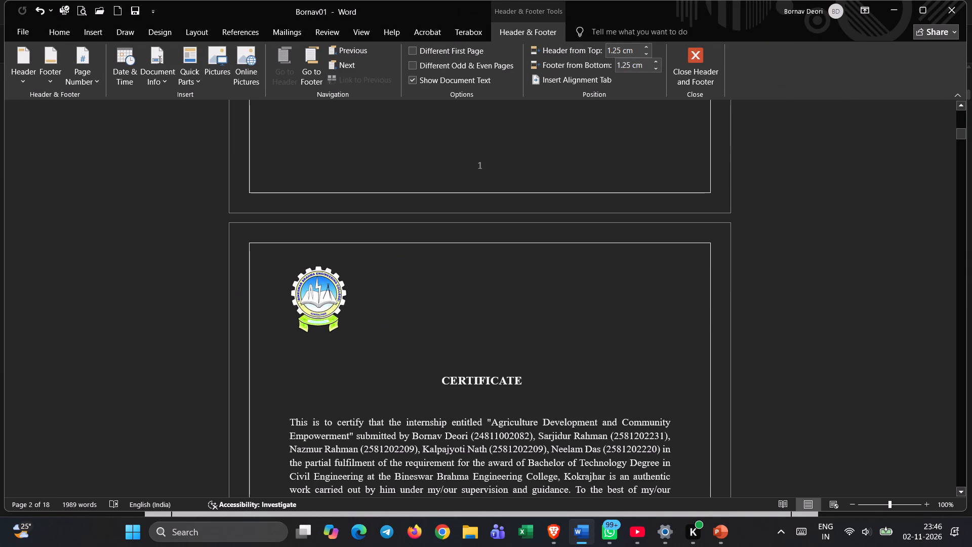
# Remove the leading indent from the blank line beside the college logo and place the insertion point immediately next to the logo.
pyautogui.click(384, 299)
pyautogui.click(383, 292)
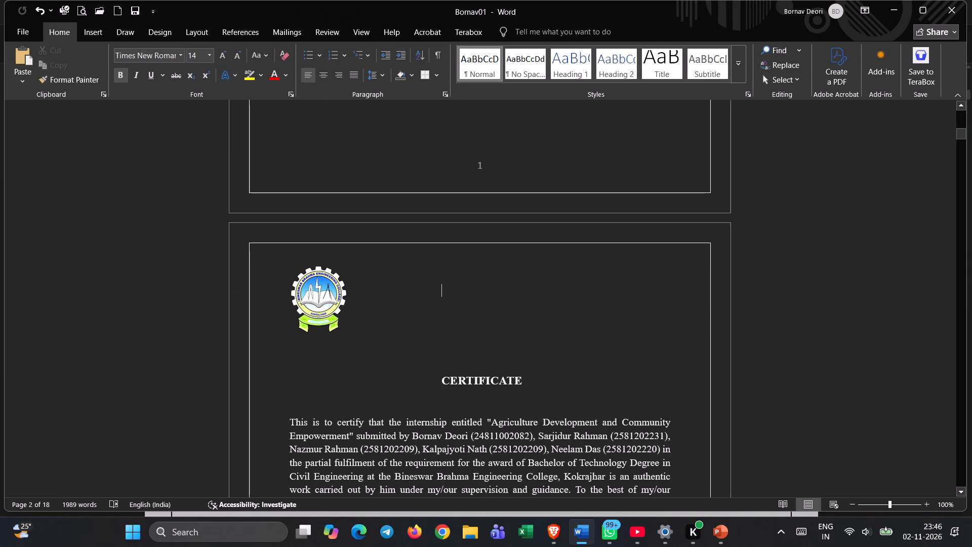
pyautogui.click(372, 287)
pyautogui.click(358, 296)
pyautogui.doubleClick(358, 297)
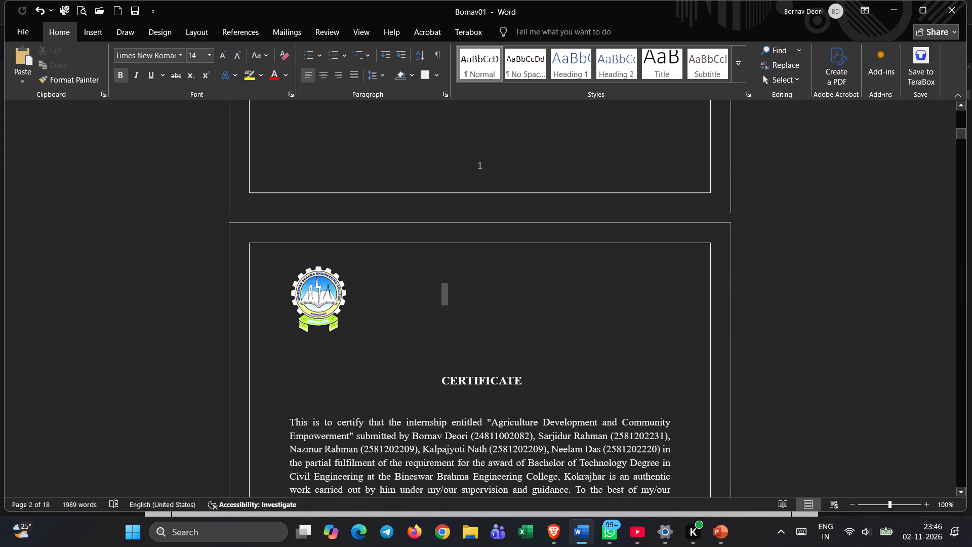
pyautogui.click(369, 301)
pyautogui.press('BackSpace')
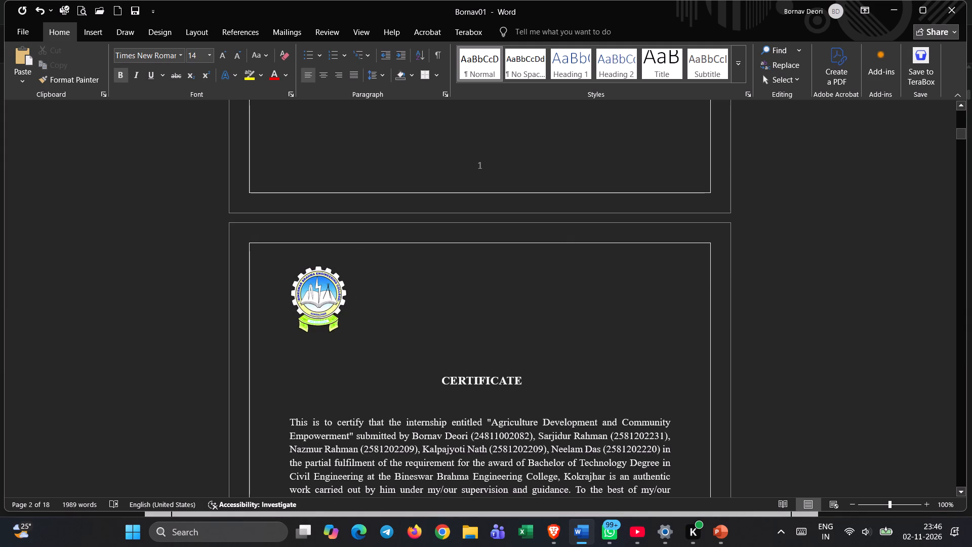
pyautogui.press('Up')
pyautogui.press('Down')
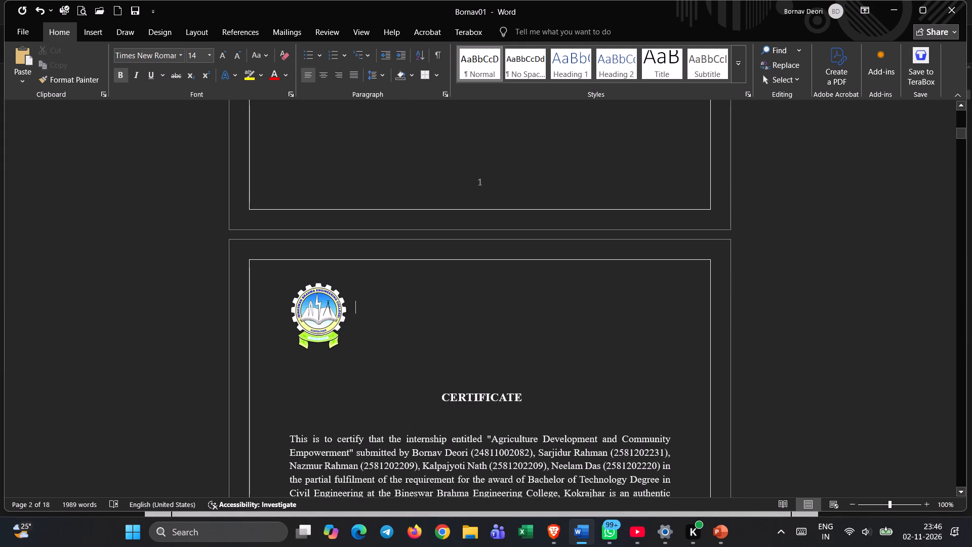
pyautogui.click(355, 293)
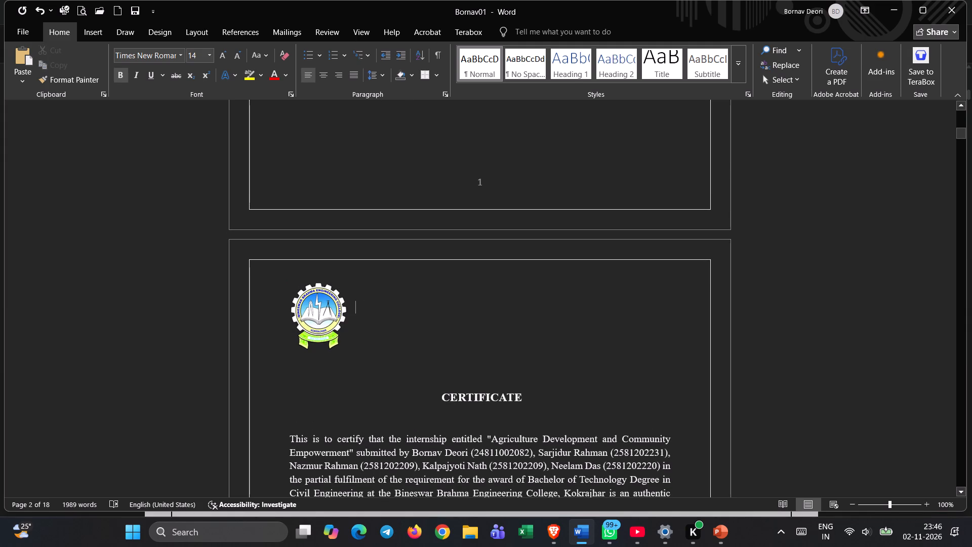
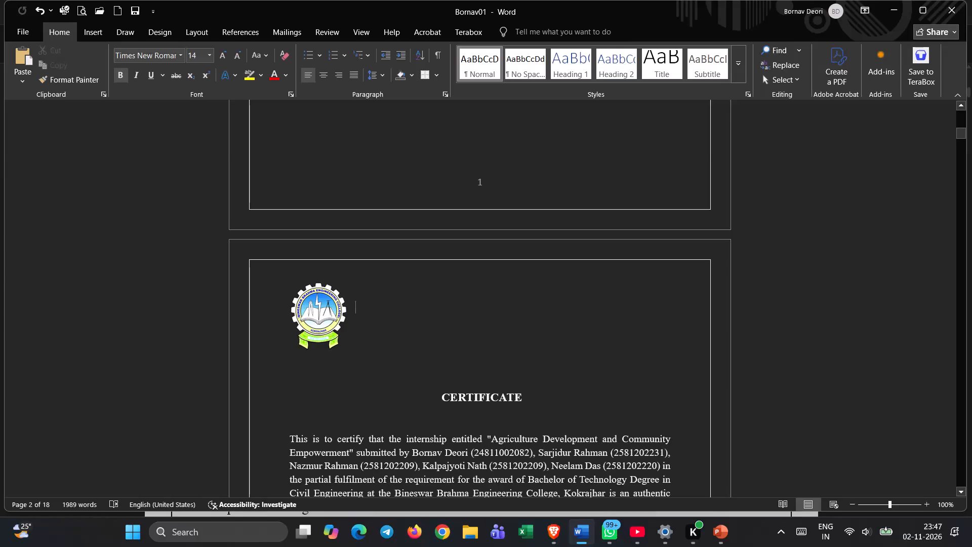
# Enter the bold line "BINESWAR BRAHMA ENGINEERING COLLEGE" beside the college logo on the certificate page, indented one tab from the logo.
pyautogui.press('Tab')
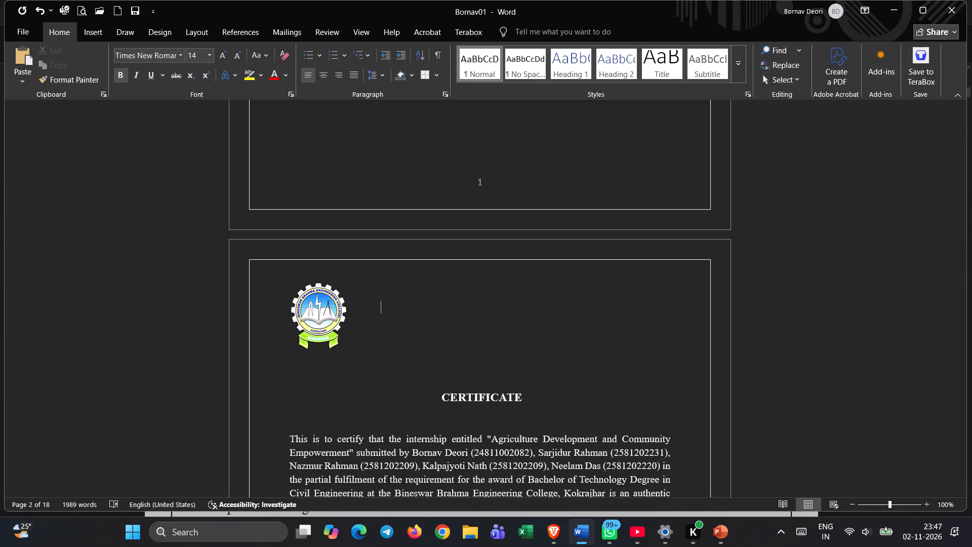
pyautogui.write('BINESW')
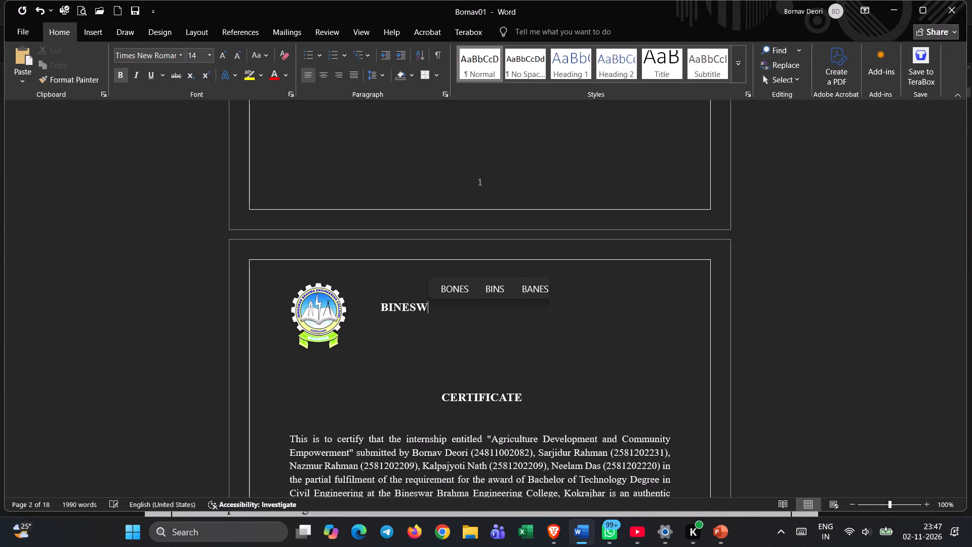
pyautogui.press('a')
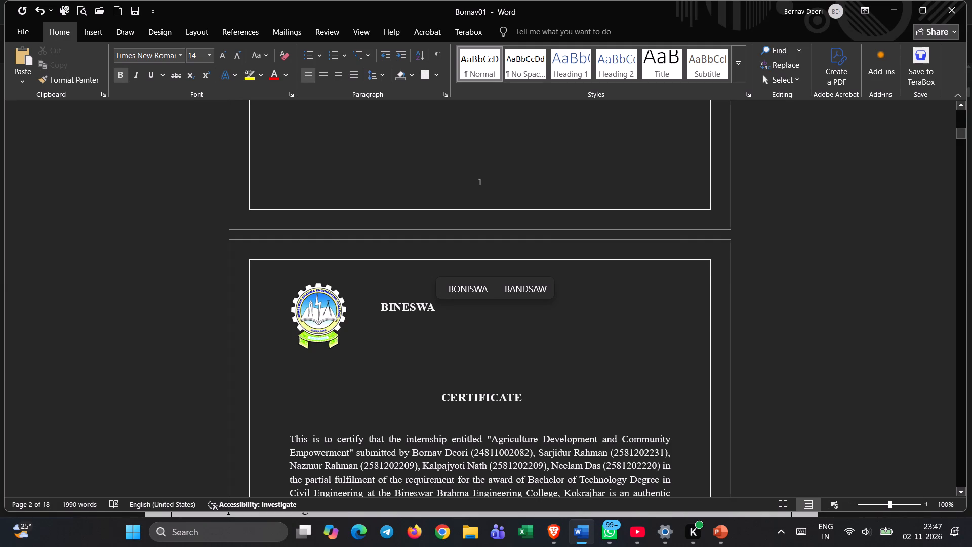
pyautogui.write('R BRAHMA')
pyautogui.press('space')
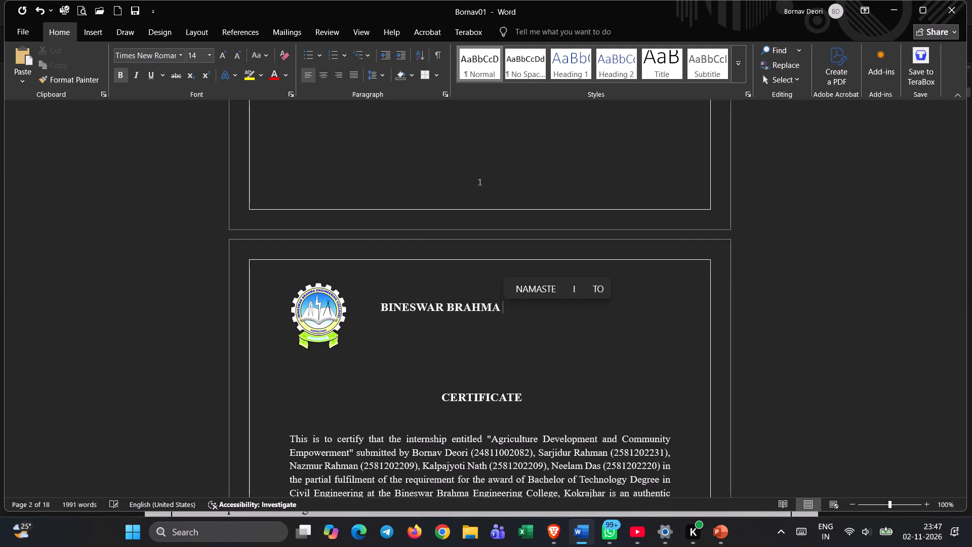
pyautogui.write('ENGINEER')
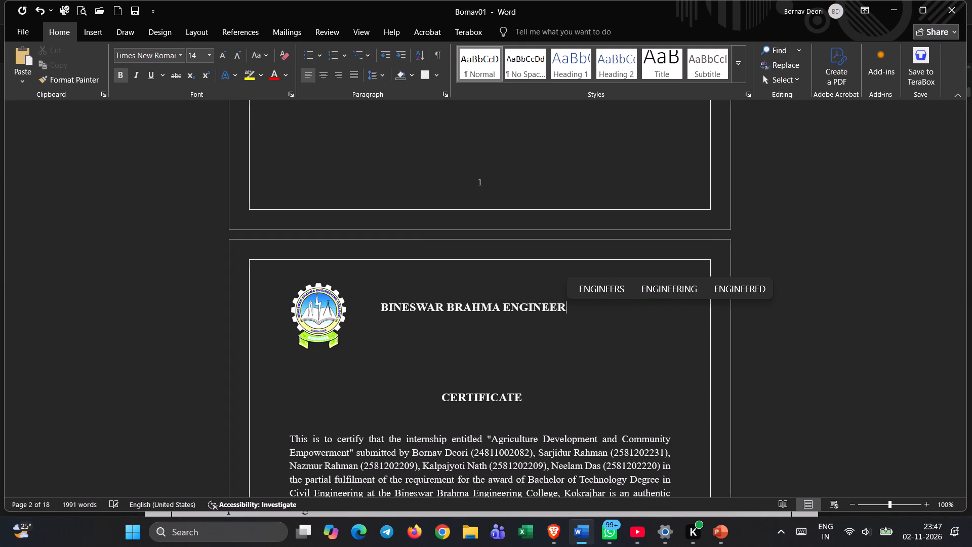
pyautogui.write('ING COLLEGE')
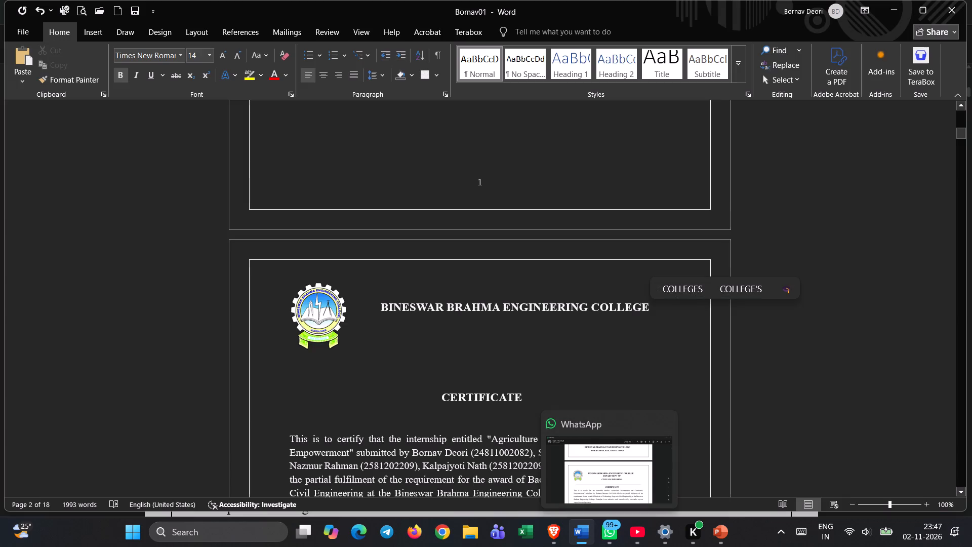
# Add a second header line, "DEPARTMENT OF CIVIL ENGINEERING", under the college name and aligned with its start.
pyautogui.press('Return')
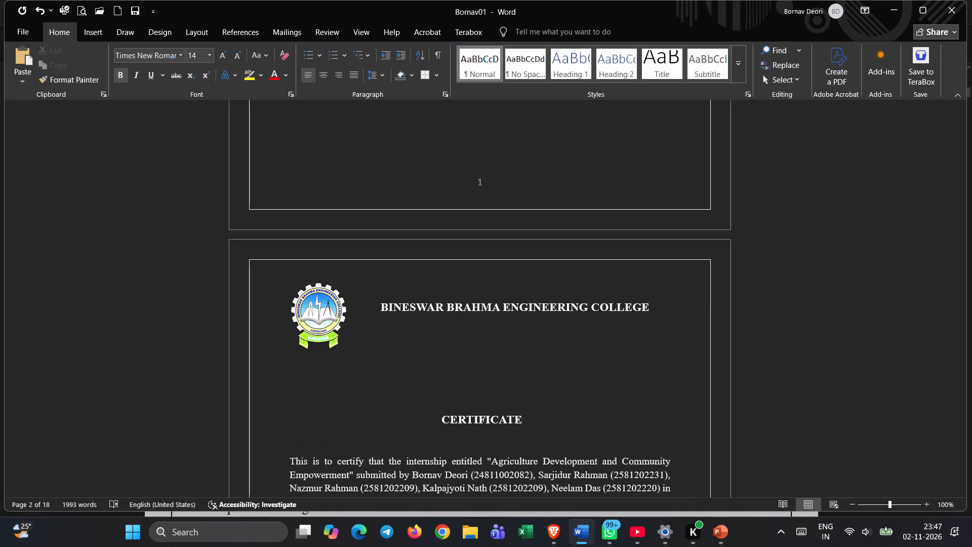
pyautogui.press('Tab')
pyautogui.write('DEPARTMENT OF CIVIL')
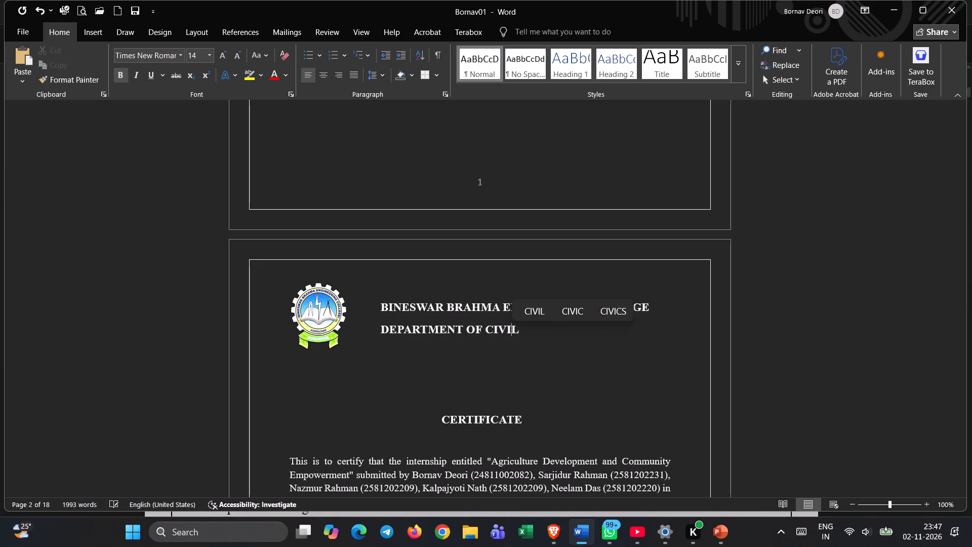
pyautogui.press('space')
pyautogui.write('ENGINEERING')
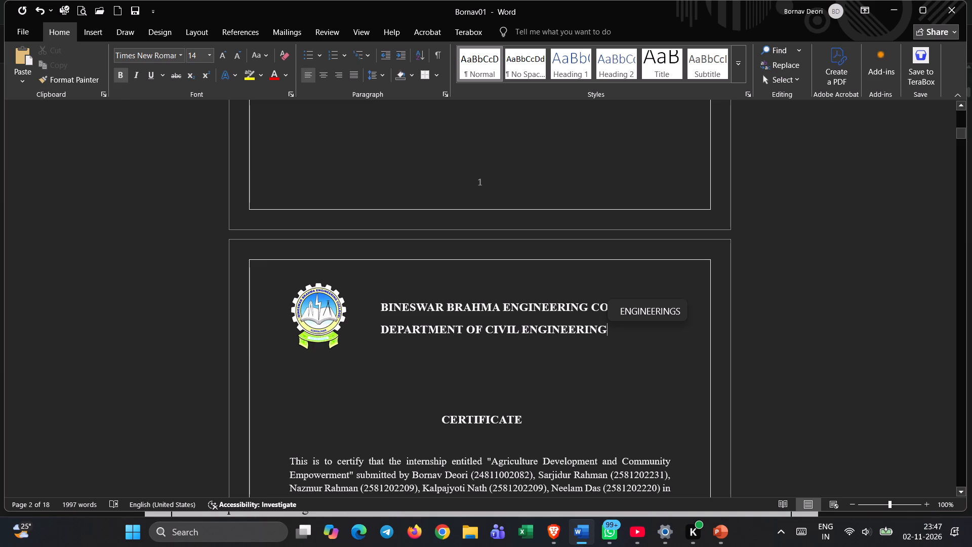
pyautogui.click(610, 352)
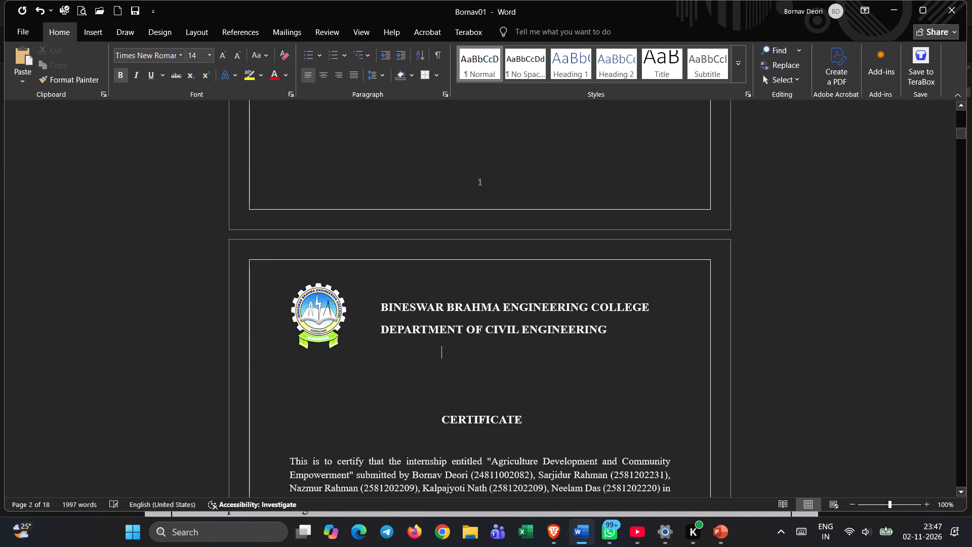
# Remove one blank line above the CERTIFICATE heading and indent the heading back to the middle of the page with five tabs.
pyautogui.scroll(-2, 521, 371)
pyautogui.click(435, 311)
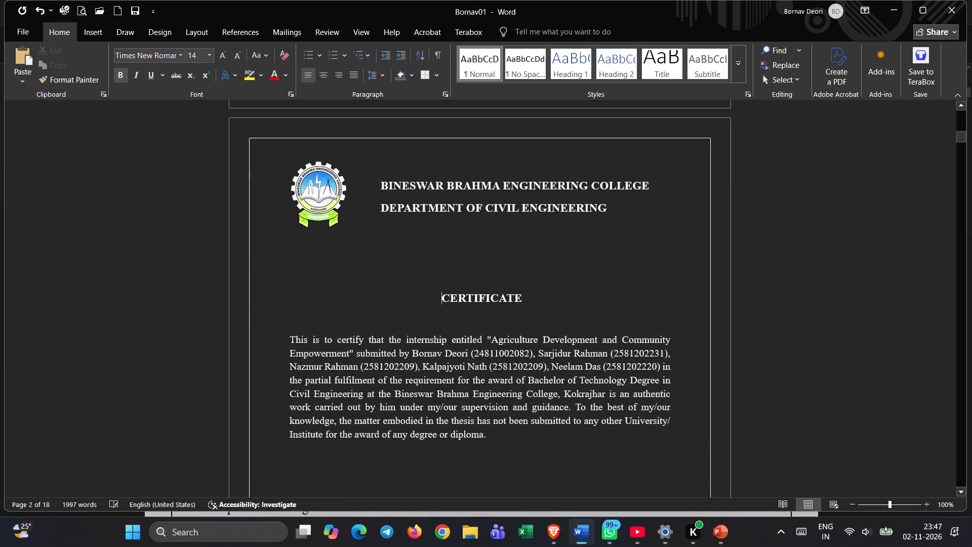
pyautogui.press('BackSpace')
pyautogui.press('BackSpace')
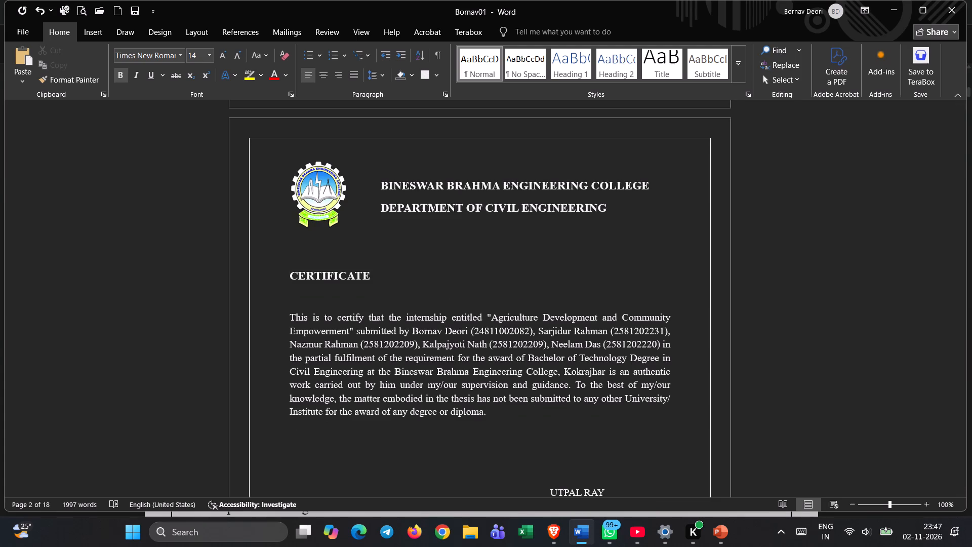
pyautogui.press('Tab')
pyautogui.press('Tab')
pyautogui.press('Tab')
pyautogui.press('Tab')
pyautogui.press('Tab')
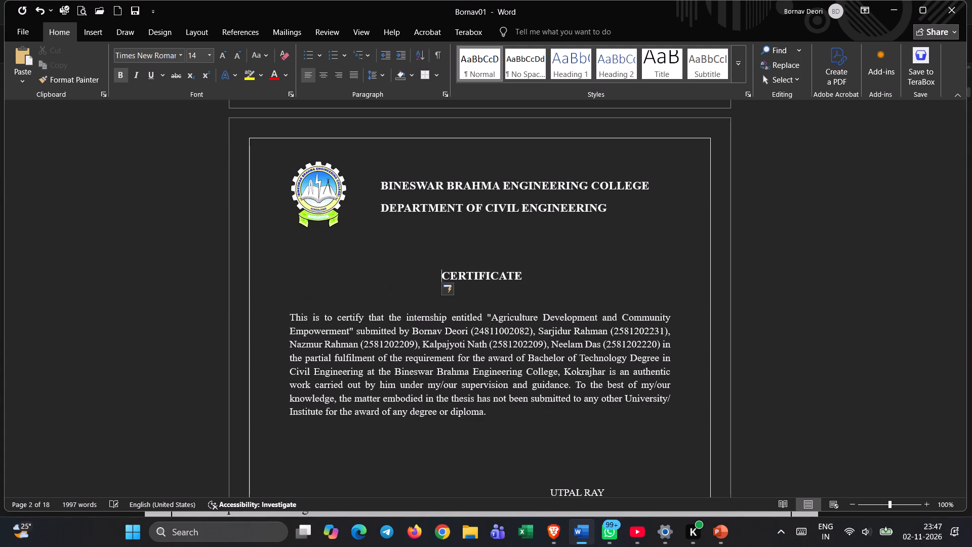
pyautogui.press('Tab')
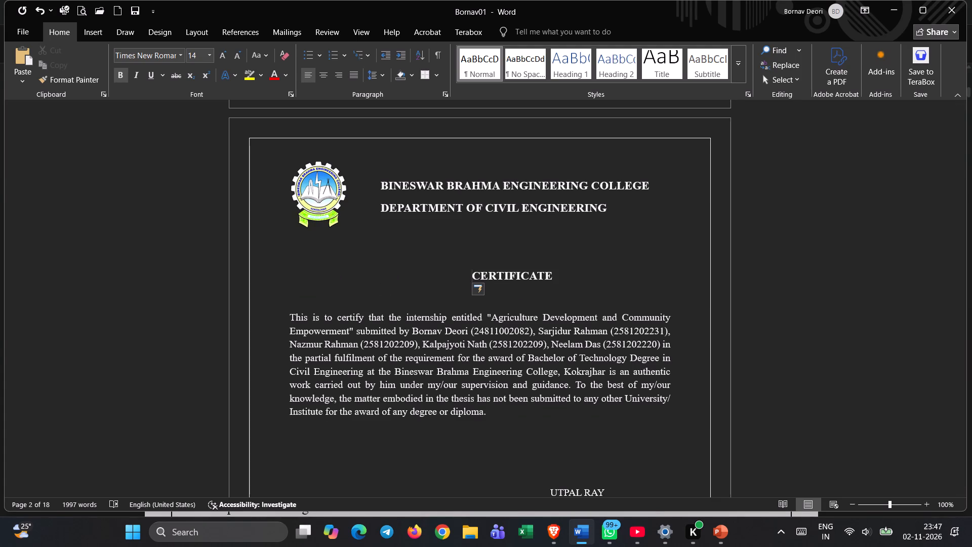
pyautogui.press('BackSpace')
# Review the certificate page layout through the signature block, and check the font formatting of the CERTIFICATE heading, college name and body paragraph.
pyautogui.scroll(-4, 521, 290)
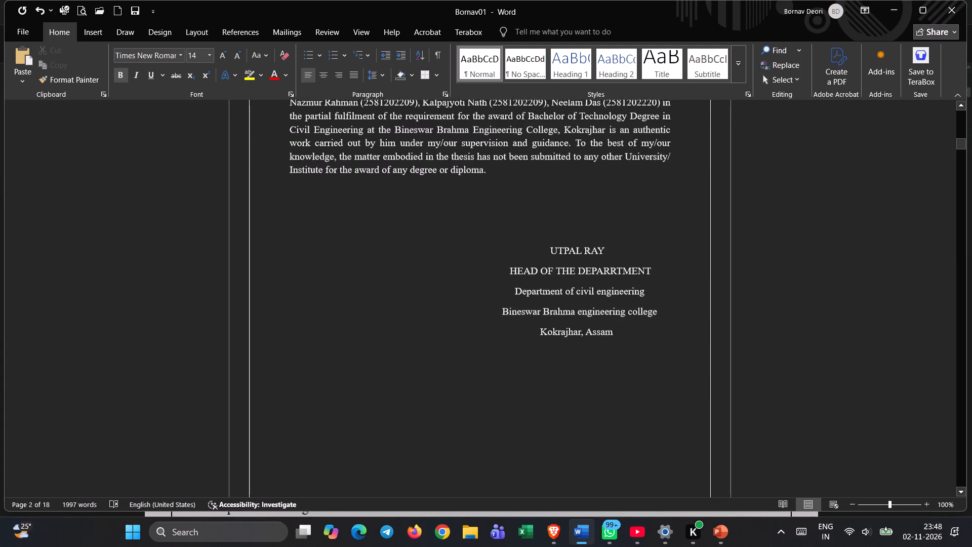
pyautogui.scroll(5, 521, 290)
pyautogui.scroll(-6, 522, 291)
pyautogui.scroll(3, 526, 289)
pyautogui.scroll(1, 570, 262)
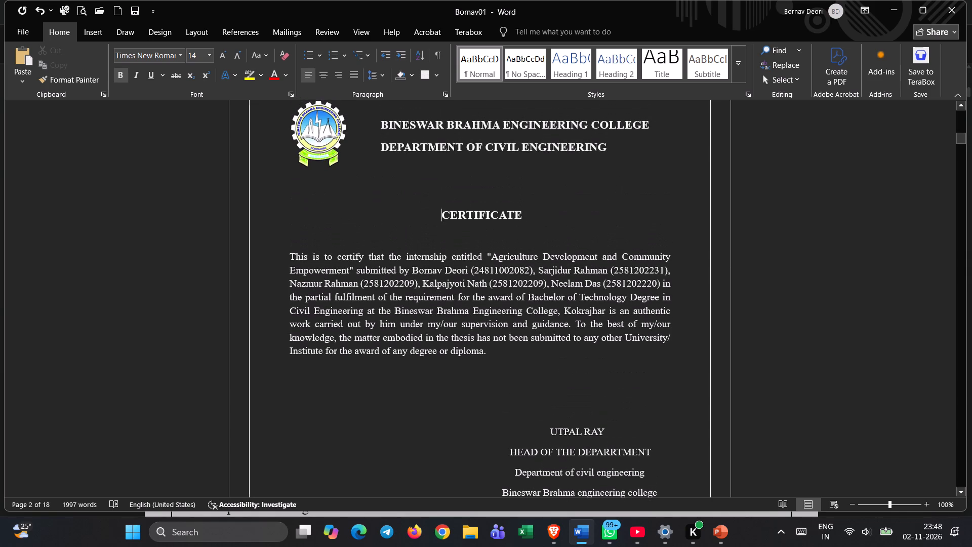
pyautogui.click(447, 215)
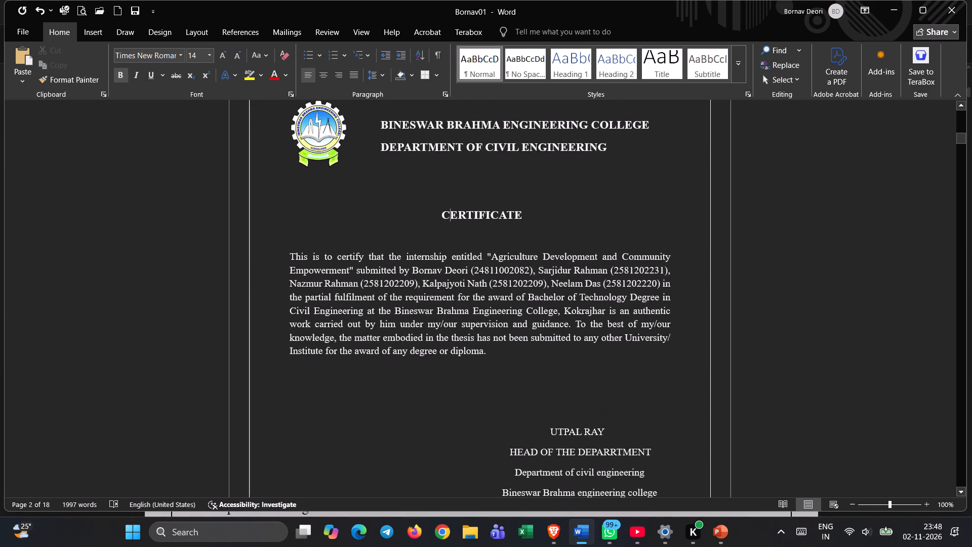
pyautogui.click(419, 124)
pyautogui.click(421, 270)
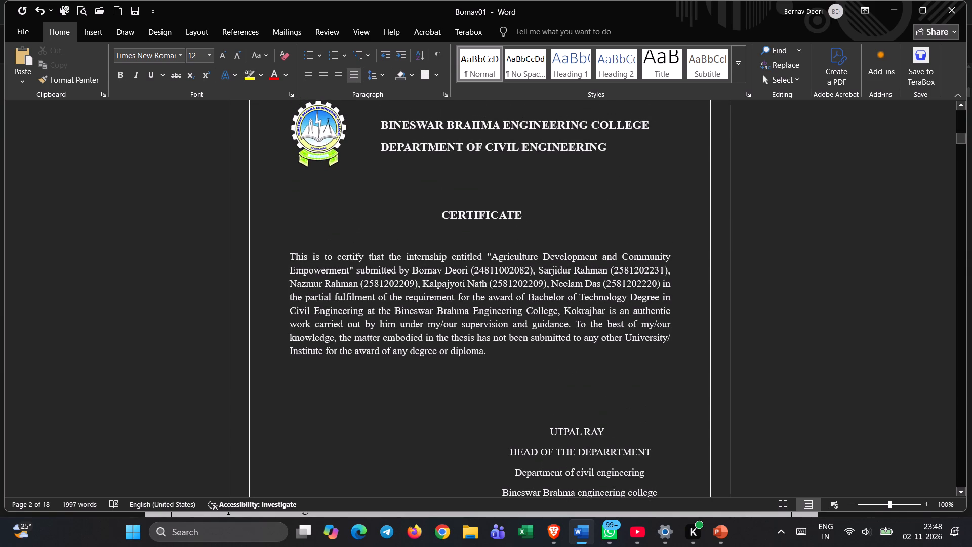
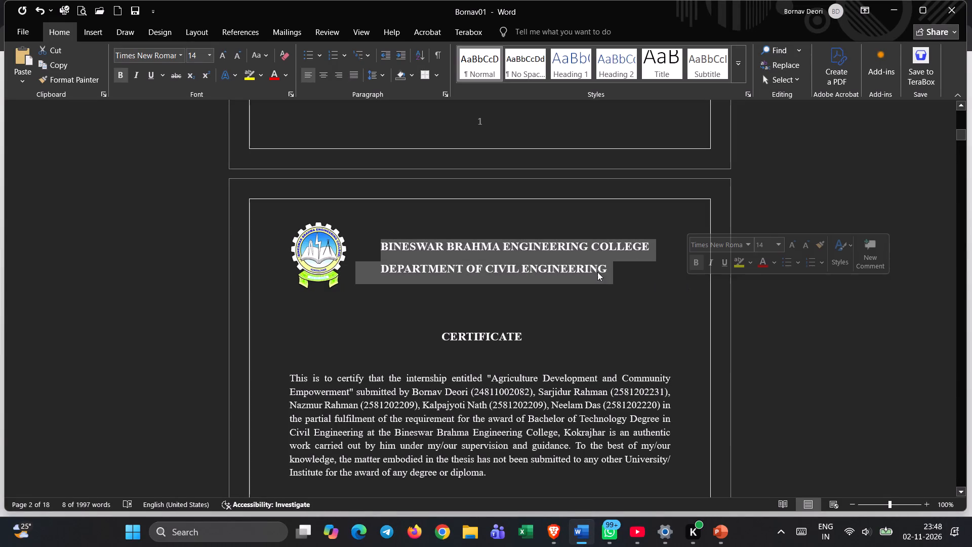
# Justify the two header lines, college name and department, beside the logo on the certificate page.
pyautogui.click(356, 74)
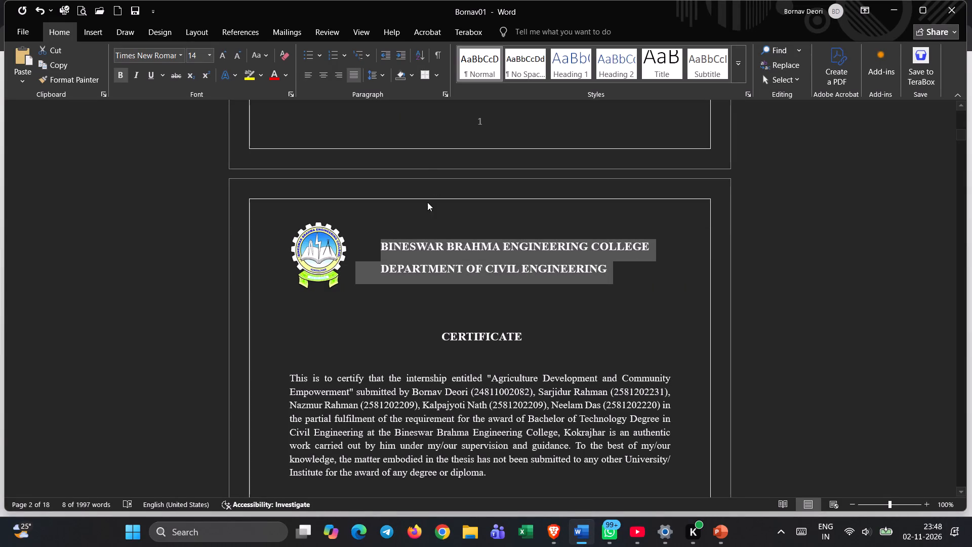
pyautogui.click(434, 265)
pyautogui.moveTo(379, 249); pyautogui.dragTo(425, 272)
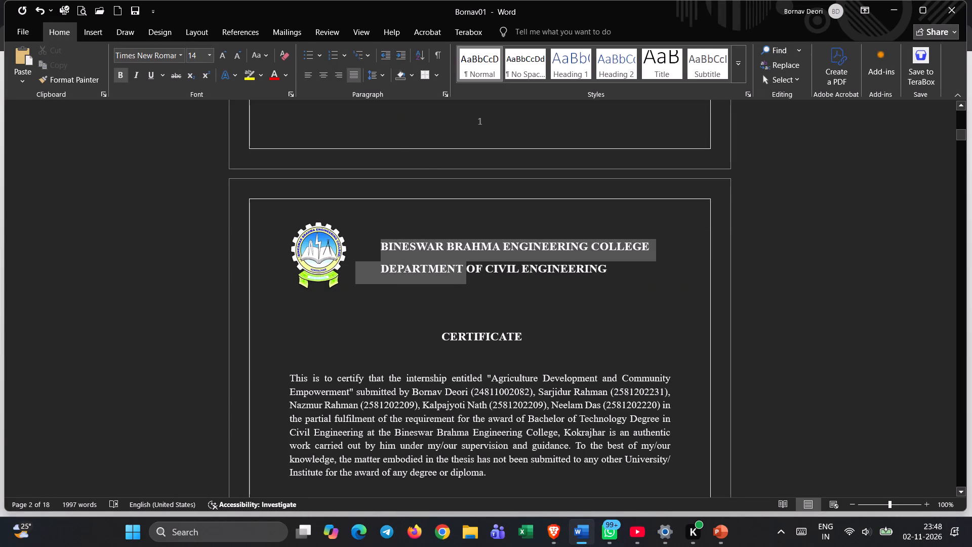
pyautogui.moveTo(425, 272); pyautogui.dragTo(592, 264)
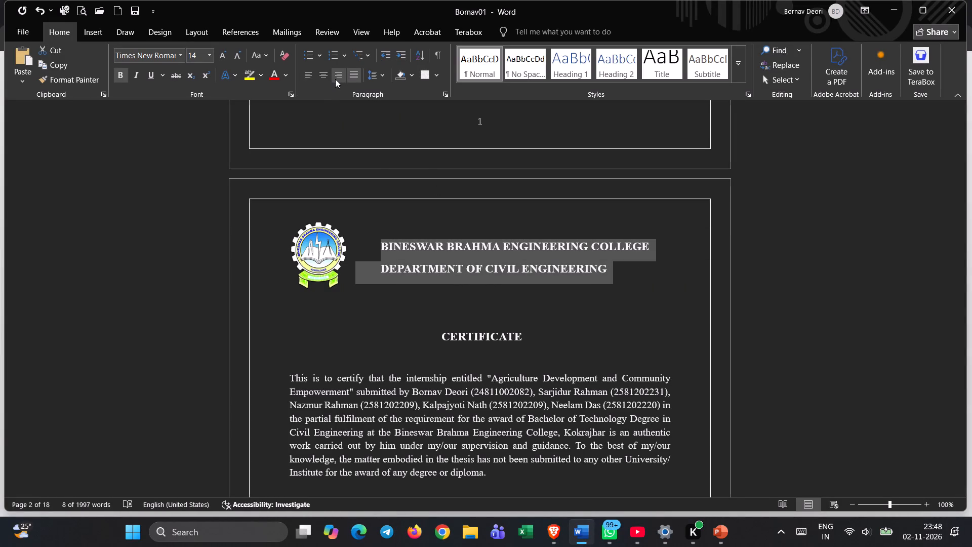
pyautogui.click(335, 79)
pyautogui.click(353, 75)
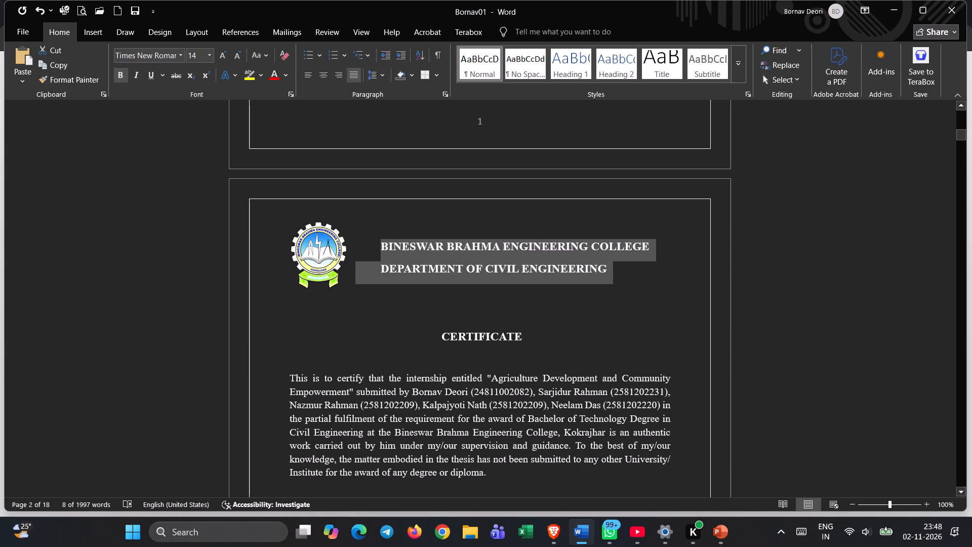
# Justify all the certificate page text from the college name down through the signature block.
pyautogui.moveTo(379, 250); pyautogui.dragTo(511, 422)
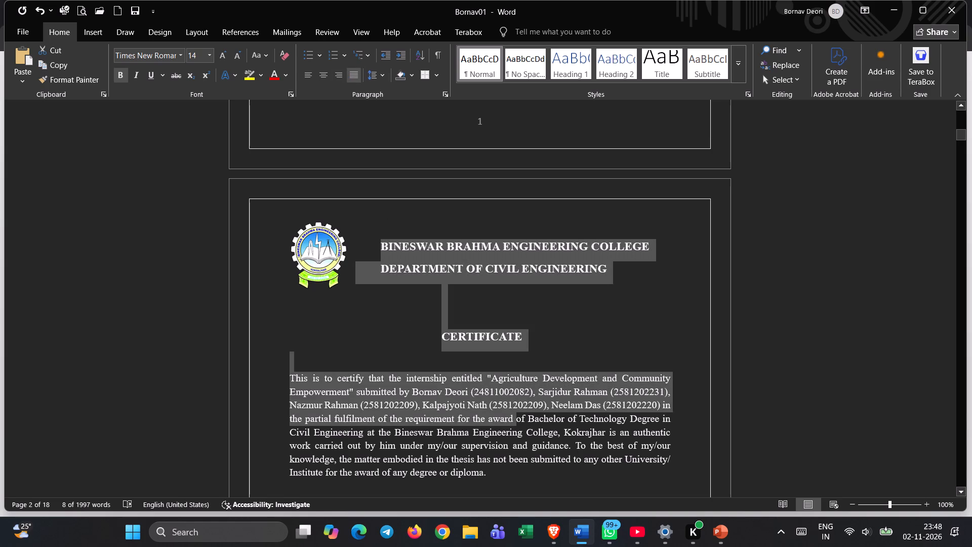
pyautogui.moveTo(511, 422); pyautogui.dragTo(579, 503)
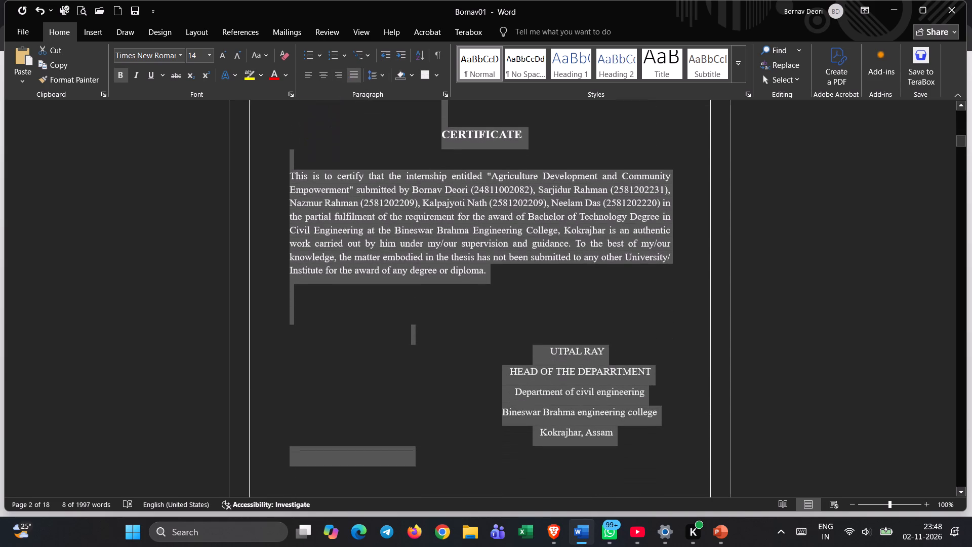
pyautogui.moveTo(579, 503); pyautogui.dragTo(580, 502)
pyautogui.click(349, 74)
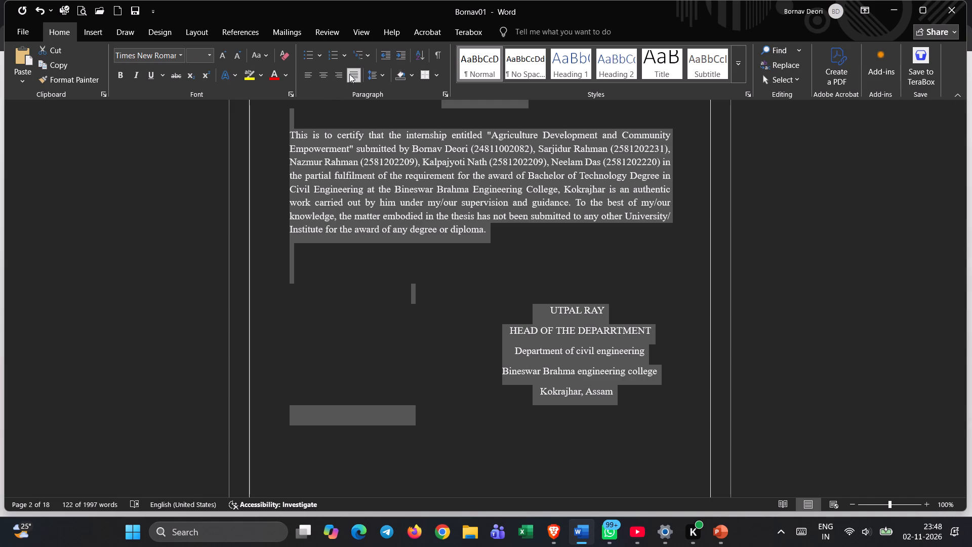
pyautogui.click(442, 313)
# Review the certificate page from heading to signature block, and compare it with the neighbouring front pages at 55% zoom.
pyautogui.scroll(3, 472, 295)
pyautogui.scroll(-4, 472, 295)
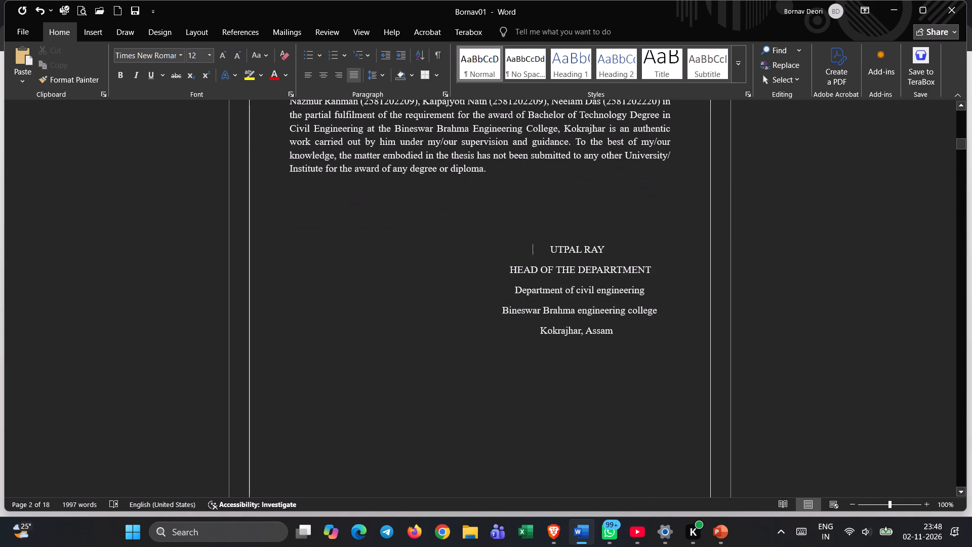
pyautogui.scroll(2, 603, 278)
pyautogui.scroll(-1, 603, 280)
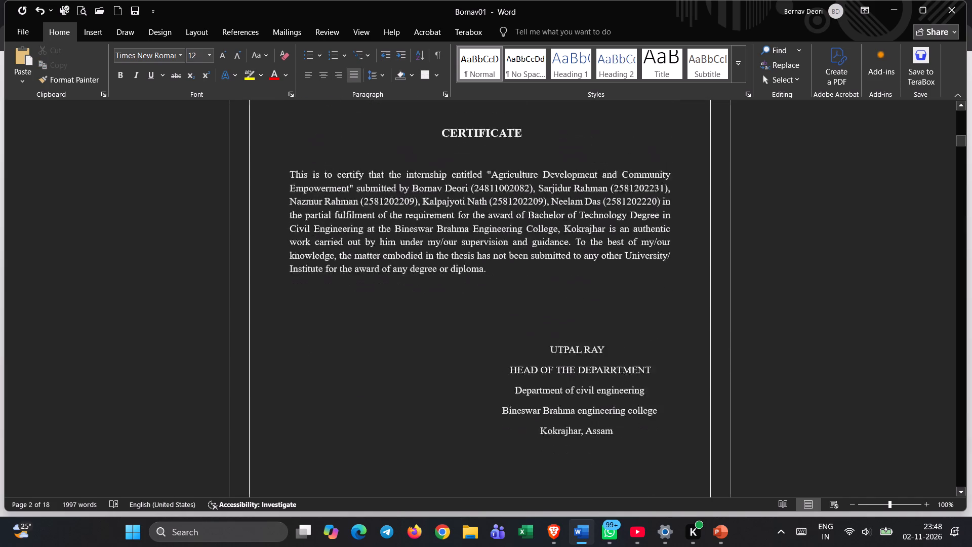
pyautogui.scroll(-2, 603, 280)
pyautogui.keyDown('ctrl'); pyautogui.scroll(-2, 585, 293); pyautogui.keyUp('ctrl')
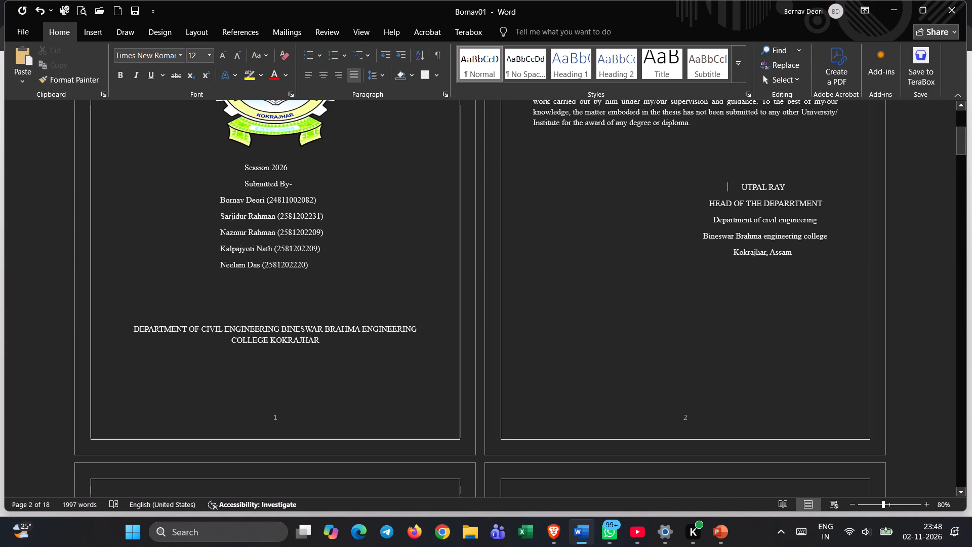
pyautogui.click(874, 504)
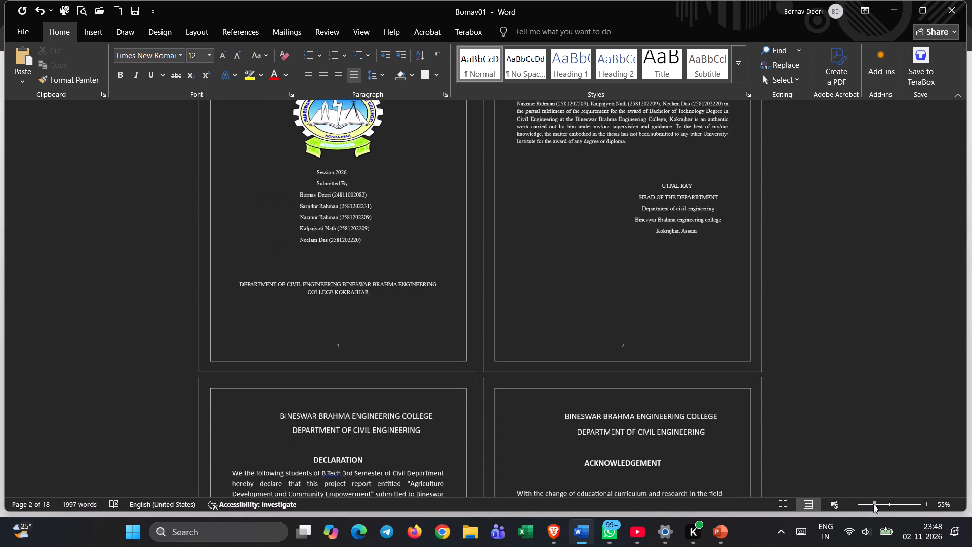
# Review the front pages side by side, and examine the certificate page and the cover page's logo, session and submitted-by block up close.
pyautogui.scroll(3, 583, 335)
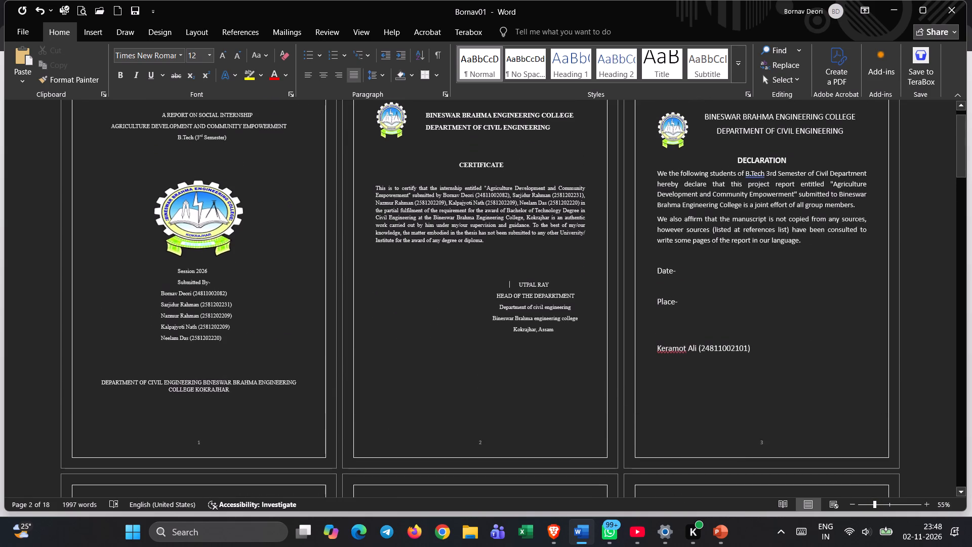
pyautogui.scroll(1, 583, 335)
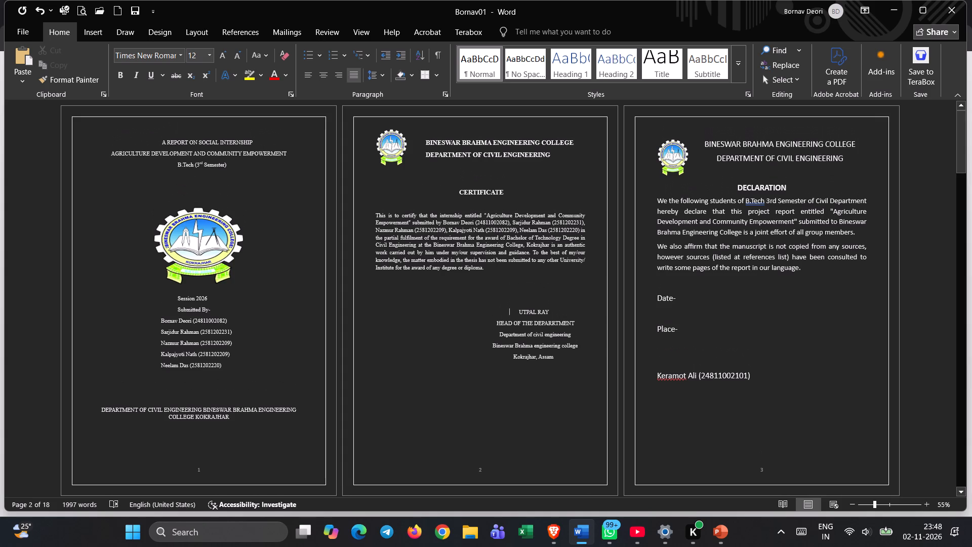
pyautogui.click(880, 505)
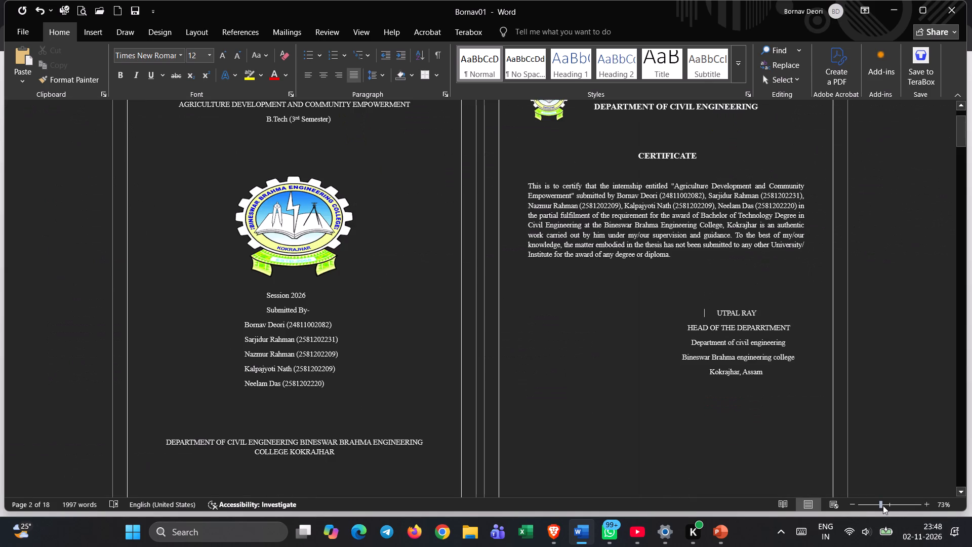
pyautogui.click(888, 506)
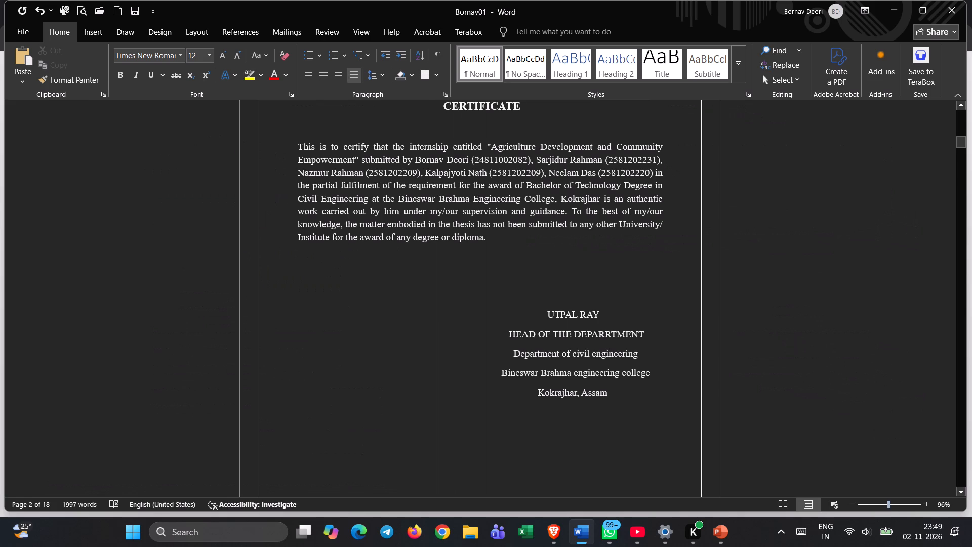
pyautogui.scroll(-3, 620, 358)
pyautogui.scroll(5, 620, 358)
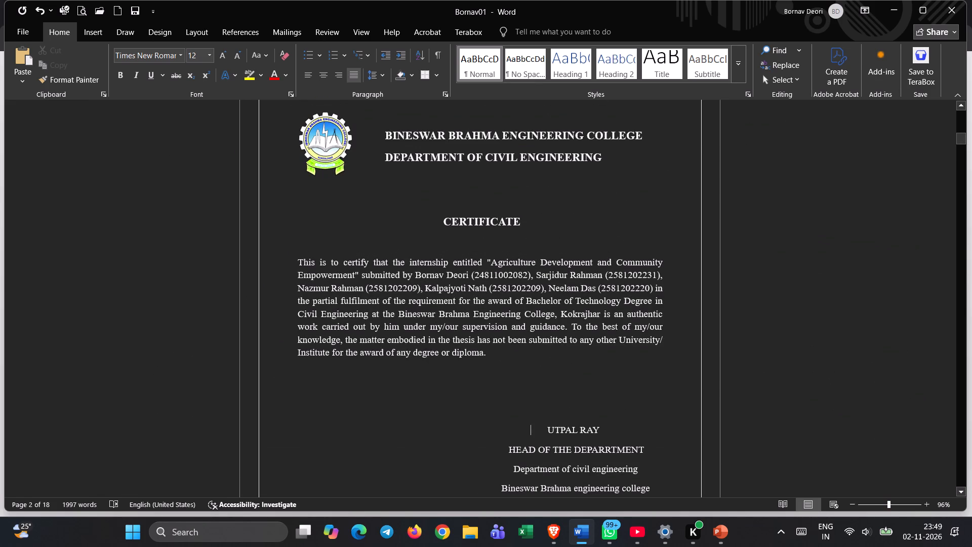
pyautogui.scroll(10, 498, 339)
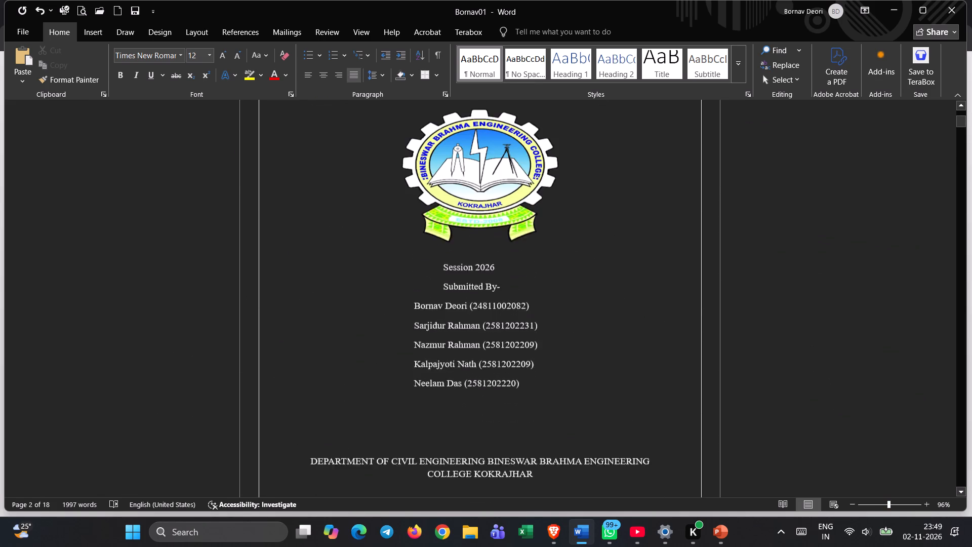
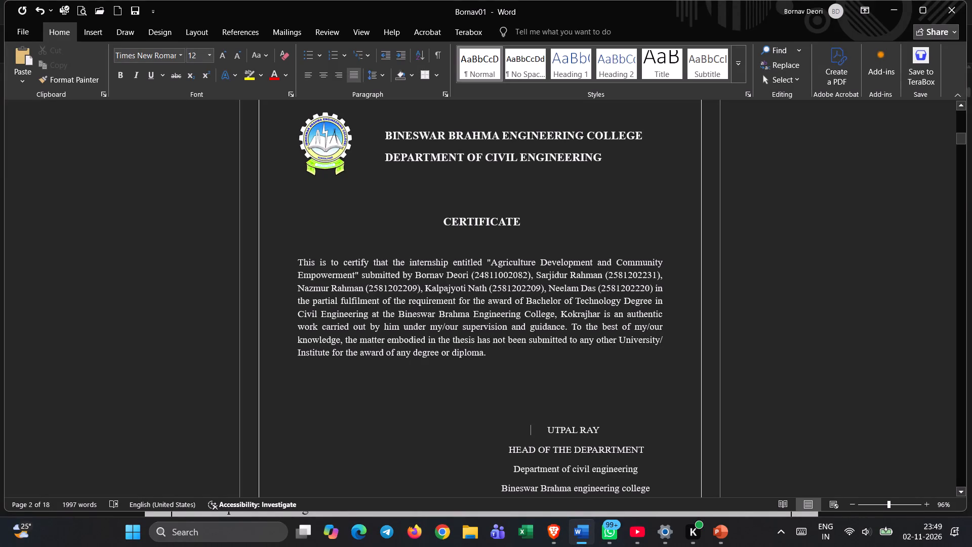
# Recheck the certificate page layout from the college header through the signature block to the page's end.
pyautogui.scroll(-7, 530, 293)
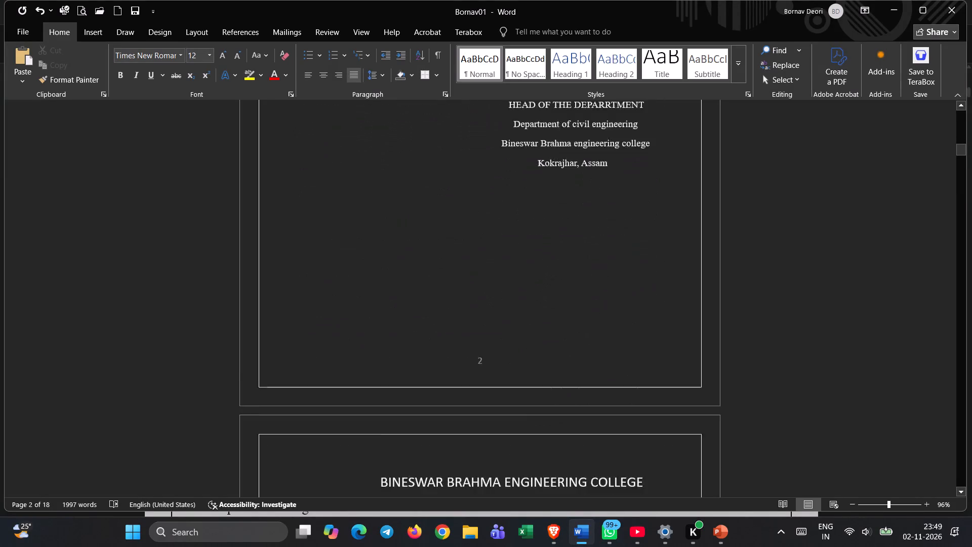
pyautogui.scroll(9, 531, 293)
pyautogui.scroll(-5, 531, 293)
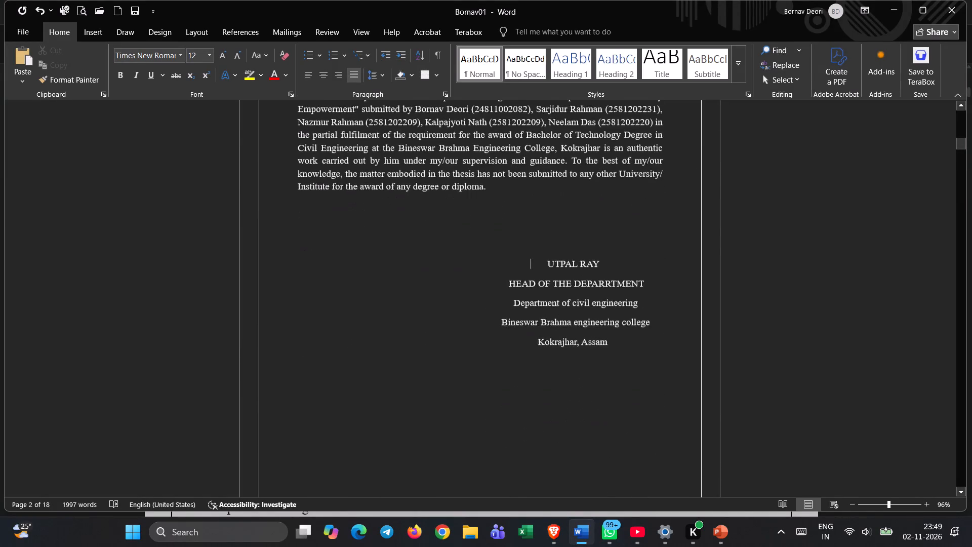
pyautogui.scroll(5, 531, 293)
pyautogui.scroll(-1, 531, 293)
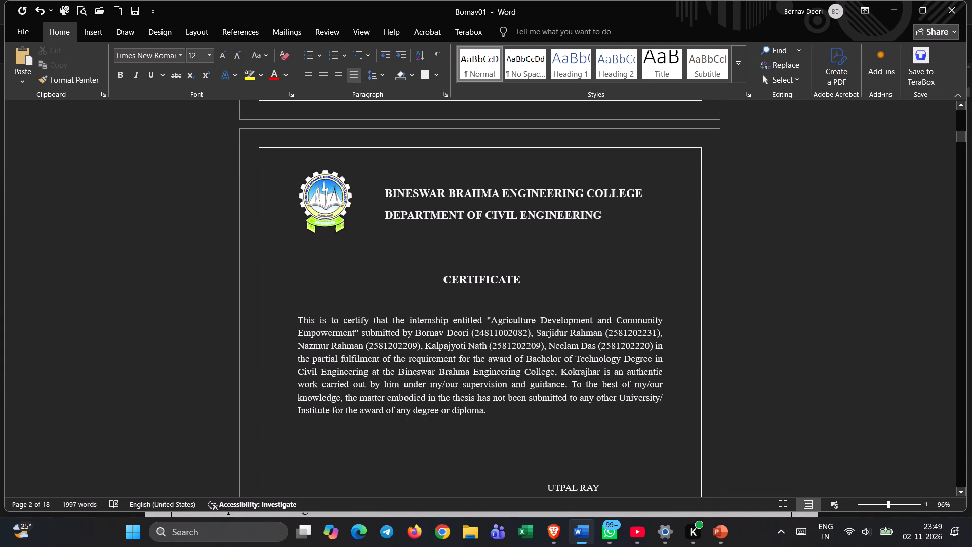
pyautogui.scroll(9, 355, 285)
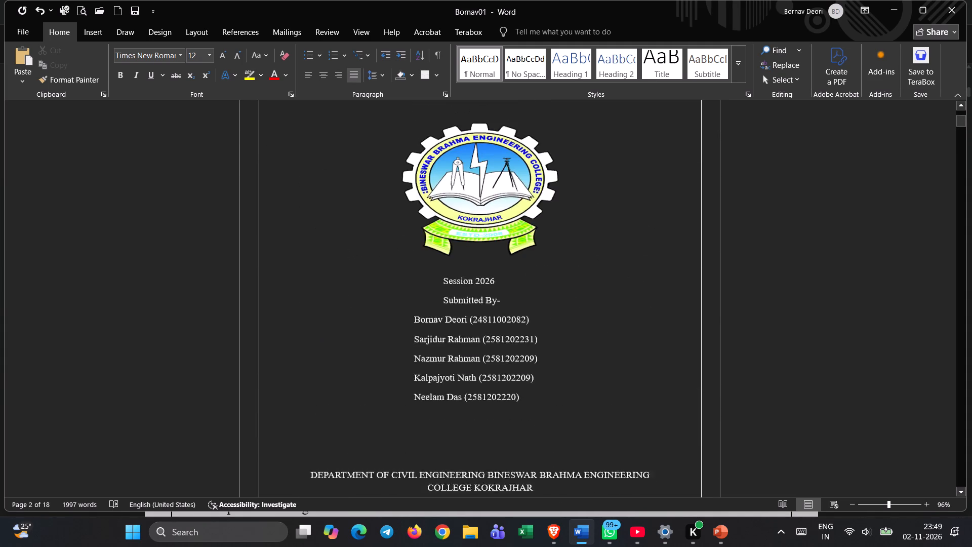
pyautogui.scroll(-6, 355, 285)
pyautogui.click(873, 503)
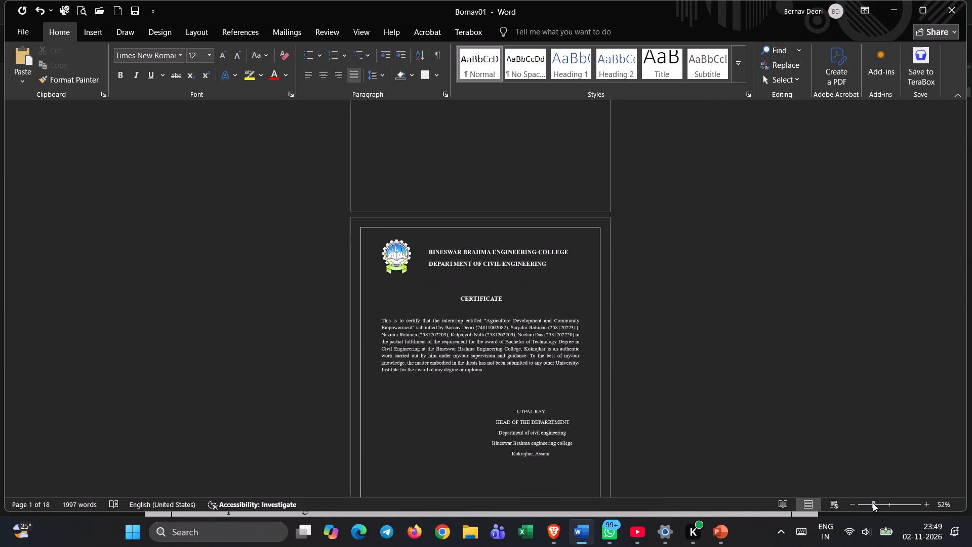
# Survey the report's pages in a multi-page overview, and examine the cover page at 129% zoom from its footer text up to the title.
pyautogui.click(868, 503)
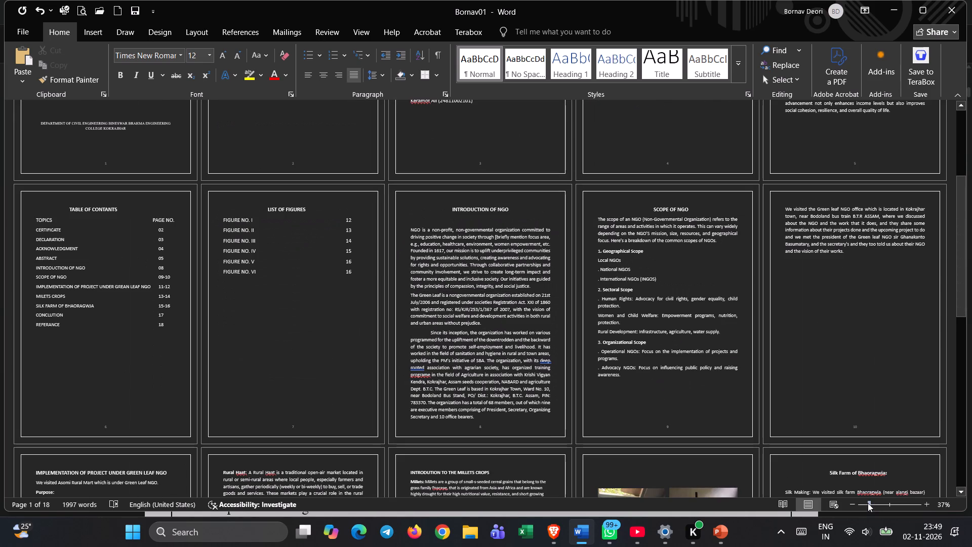
pyautogui.click(884, 503)
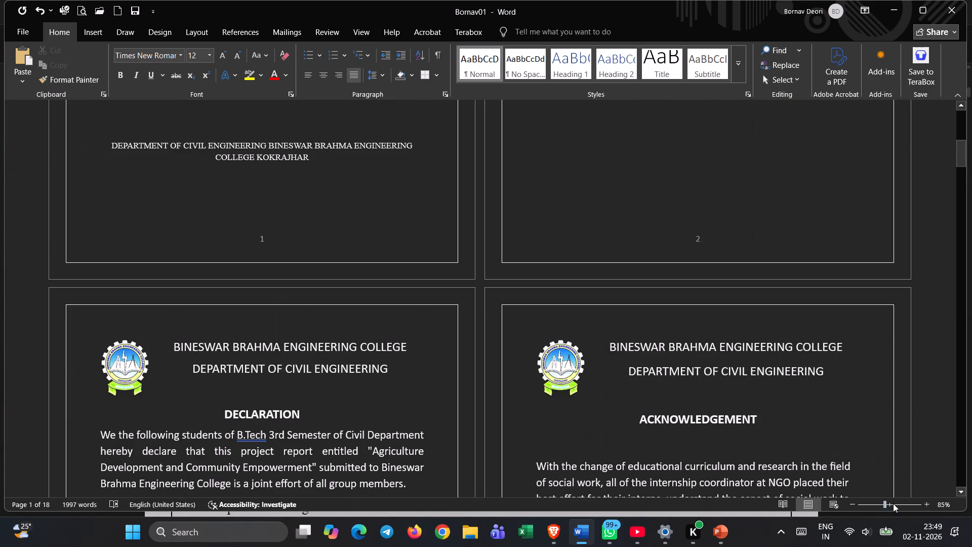
pyautogui.click(893, 503)
pyautogui.click(890, 503)
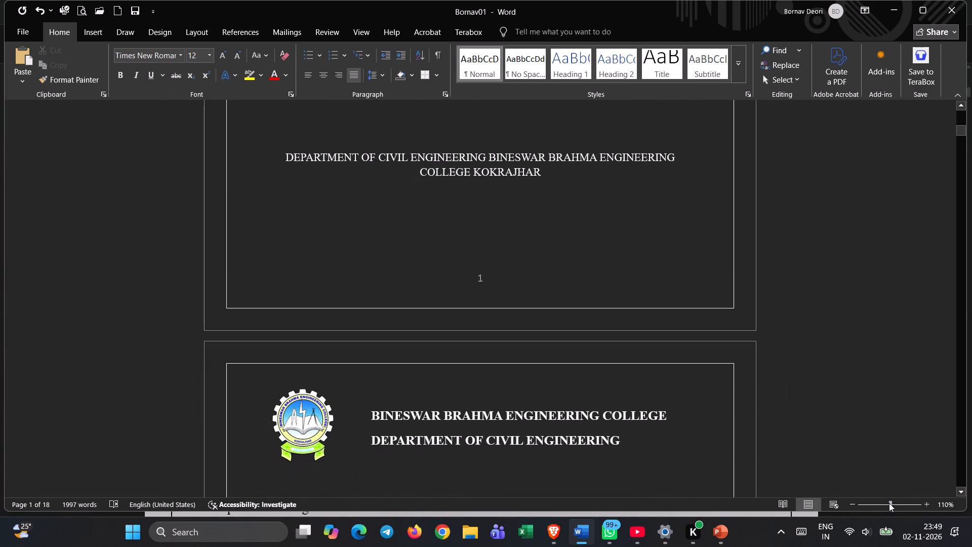
pyautogui.click(889, 505)
pyautogui.tripleClick(889, 505)
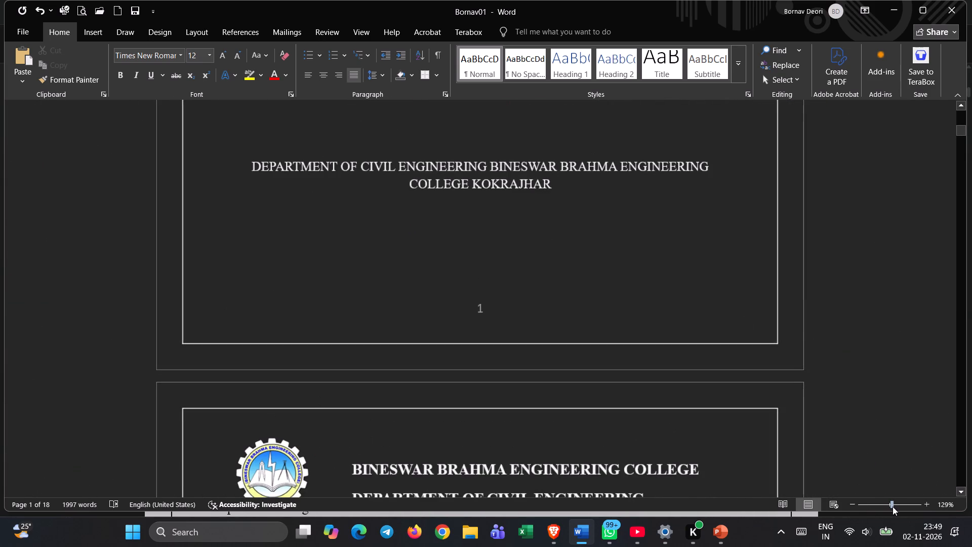
pyautogui.scroll(8, 617, 356)
pyautogui.scroll(-6, 616, 356)
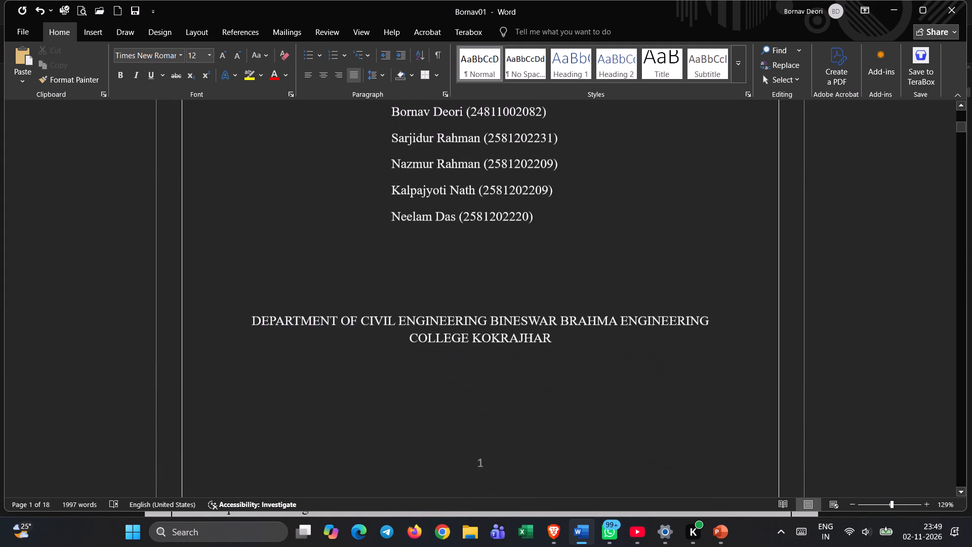
pyautogui.scroll(8, 616, 356)
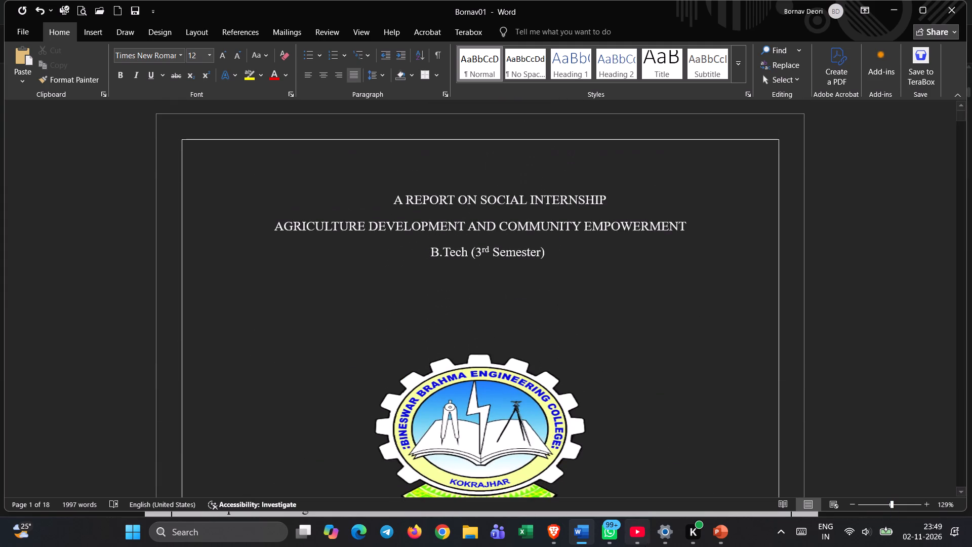
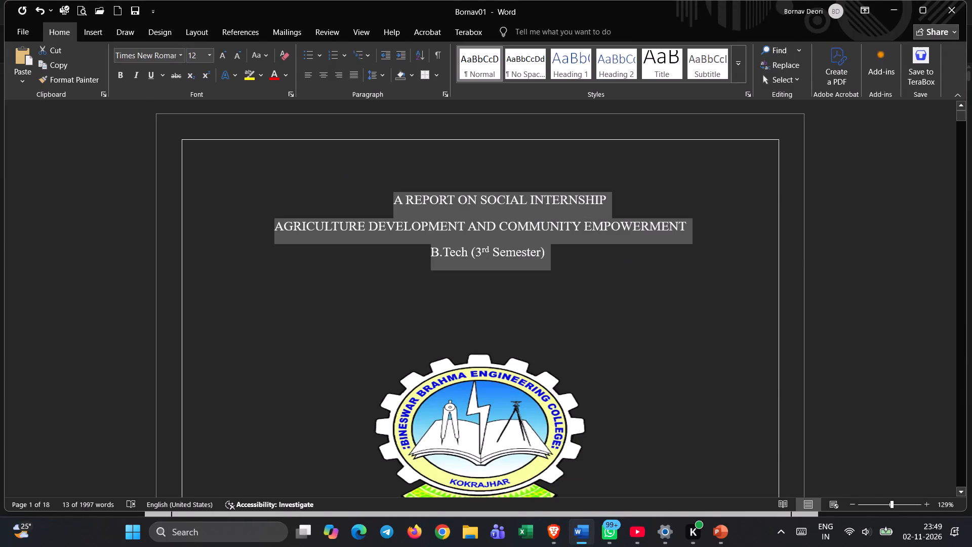
# Make the three selected title lines at the top of the cover page bold, from the report title through B.Tech (3rd Semester).
pyautogui.click(123, 75)
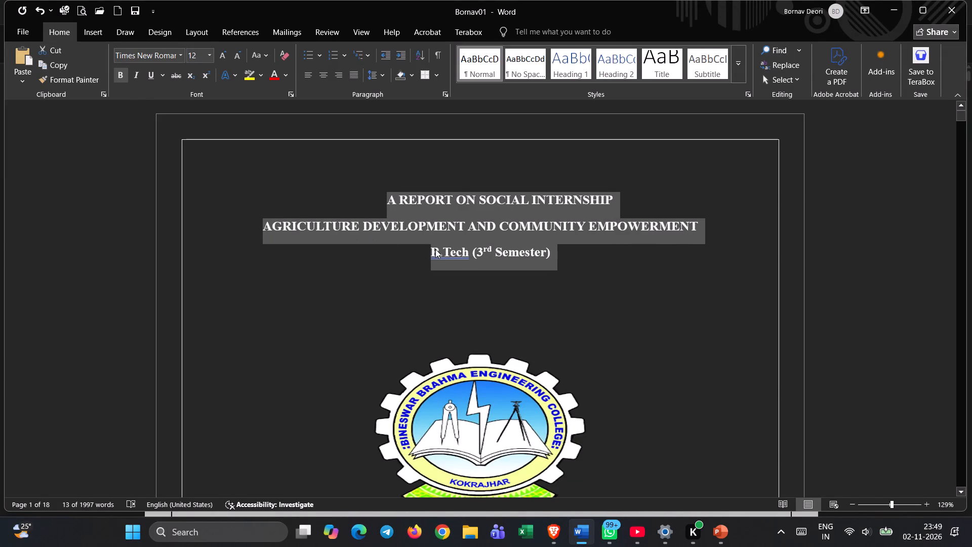
pyautogui.click(385, 278)
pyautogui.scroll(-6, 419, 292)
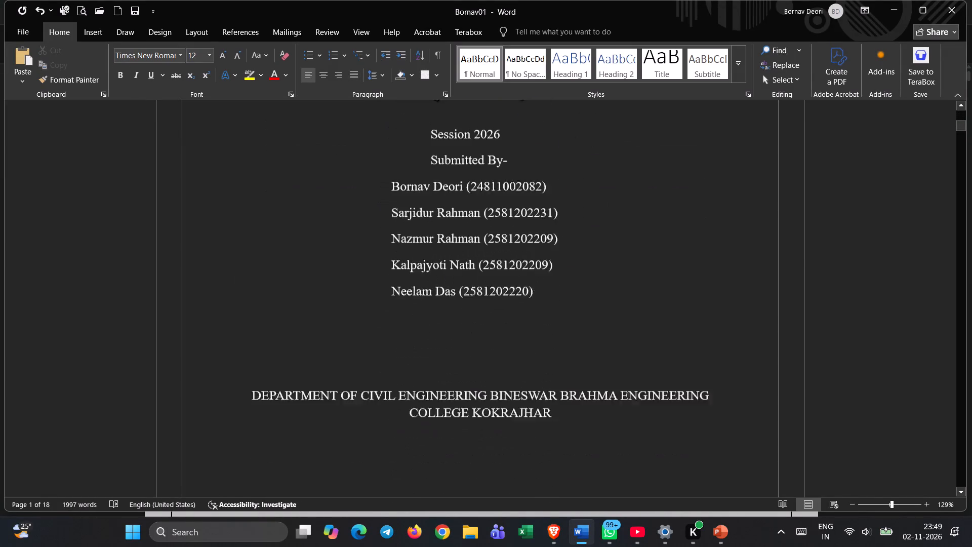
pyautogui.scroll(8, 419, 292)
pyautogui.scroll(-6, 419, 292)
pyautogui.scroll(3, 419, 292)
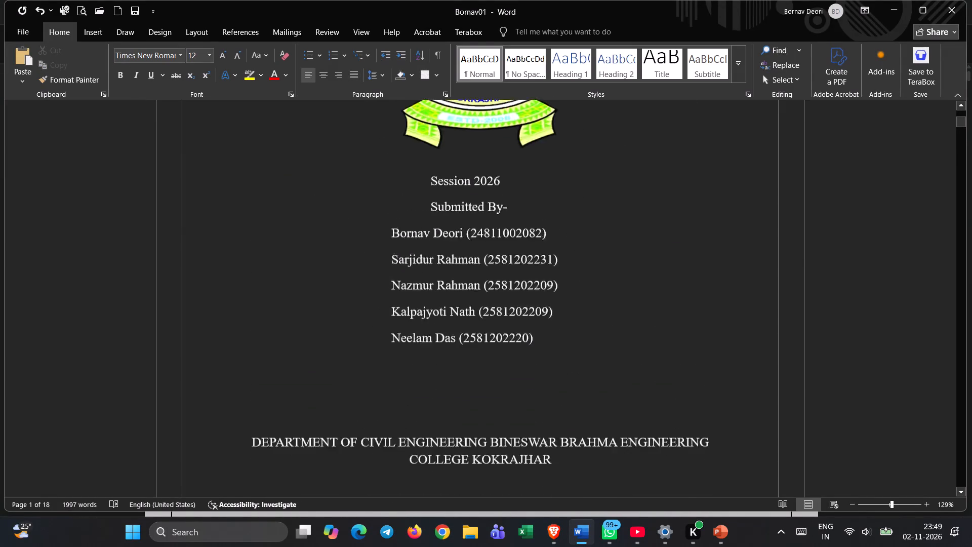
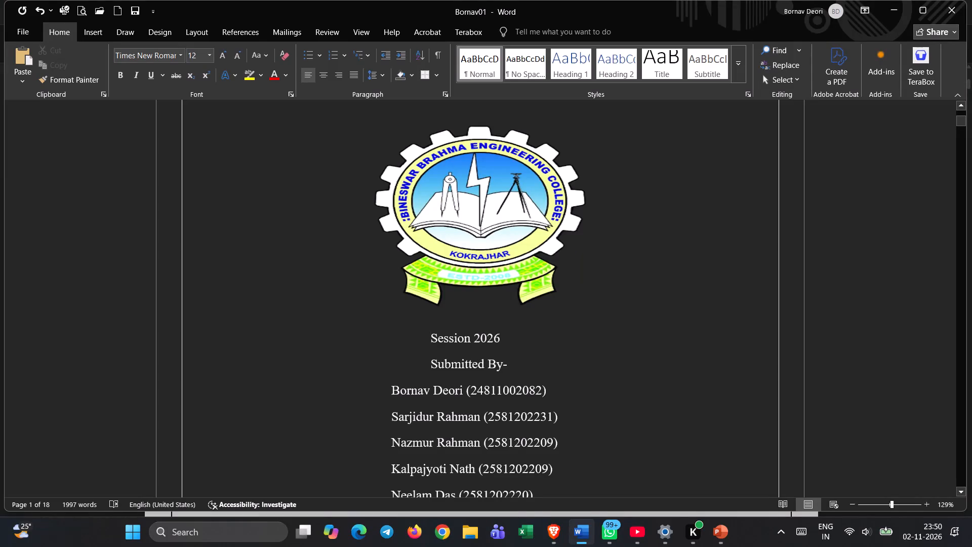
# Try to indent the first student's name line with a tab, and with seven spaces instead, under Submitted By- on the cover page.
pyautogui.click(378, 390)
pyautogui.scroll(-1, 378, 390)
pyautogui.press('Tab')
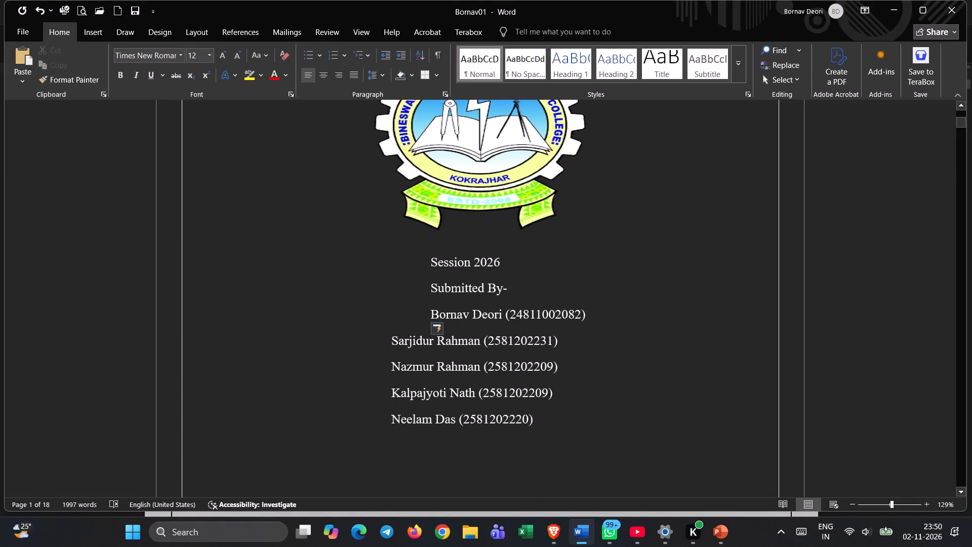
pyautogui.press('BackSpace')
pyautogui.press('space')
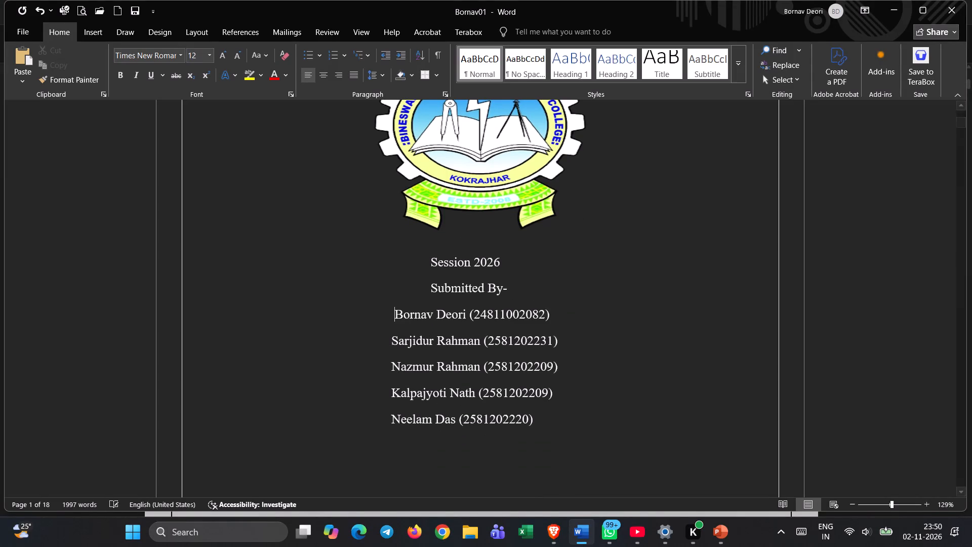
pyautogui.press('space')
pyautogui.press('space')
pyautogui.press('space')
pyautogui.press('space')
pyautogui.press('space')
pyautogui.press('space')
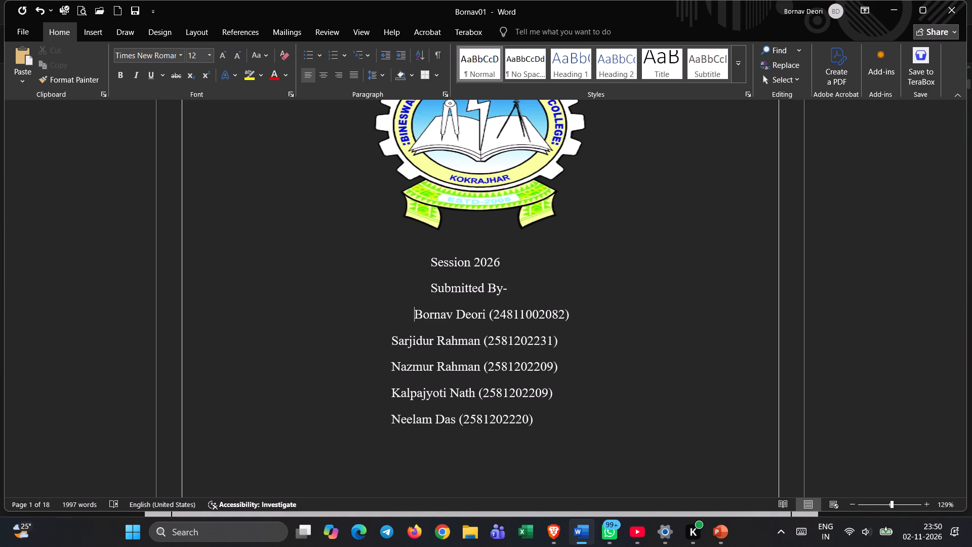
# Delete the spacing before the first student's name back into the Submitted By- line, and retype the final d of Submitted.
pyautogui.press('BackSpace')
pyautogui.press('BackSpace')
pyautogui.press('BackSpace')
pyautogui.press('BackSpace')
pyautogui.press('BackSpace')
pyautogui.press('BackSpace')
pyautogui.press('BackSpace')
pyautogui.press('BackSpace')
pyautogui.press('BackSpace')
pyautogui.press('BackSpace')
pyautogui.press('BackSpace')
pyautogui.press('BackSpace')
pyautogui.press('BackSpace')
pyautogui.press('BackSpace')
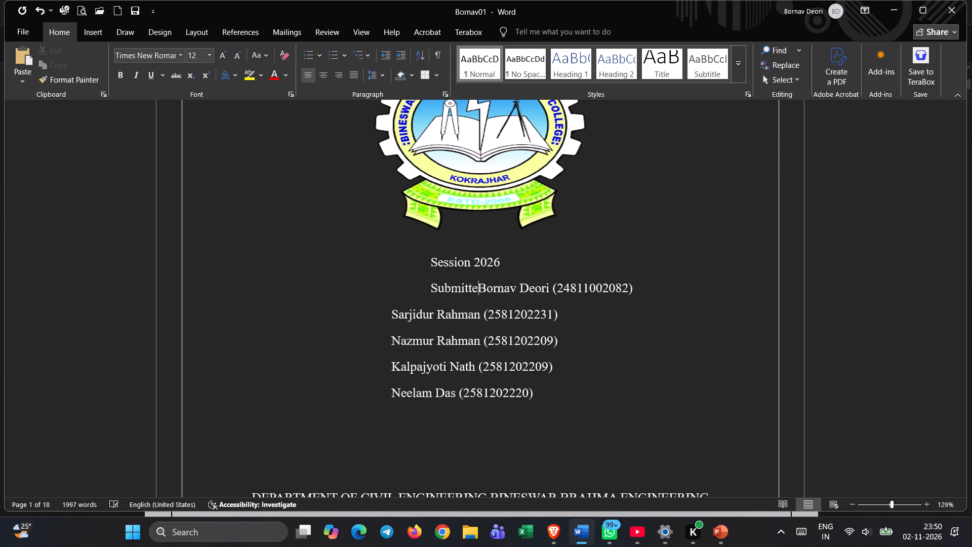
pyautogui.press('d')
pyautogui.press('BackSpace')
# Complete the word "Submitted" on the line below Session 2026 on the cover page.
pyautogui.press('d')
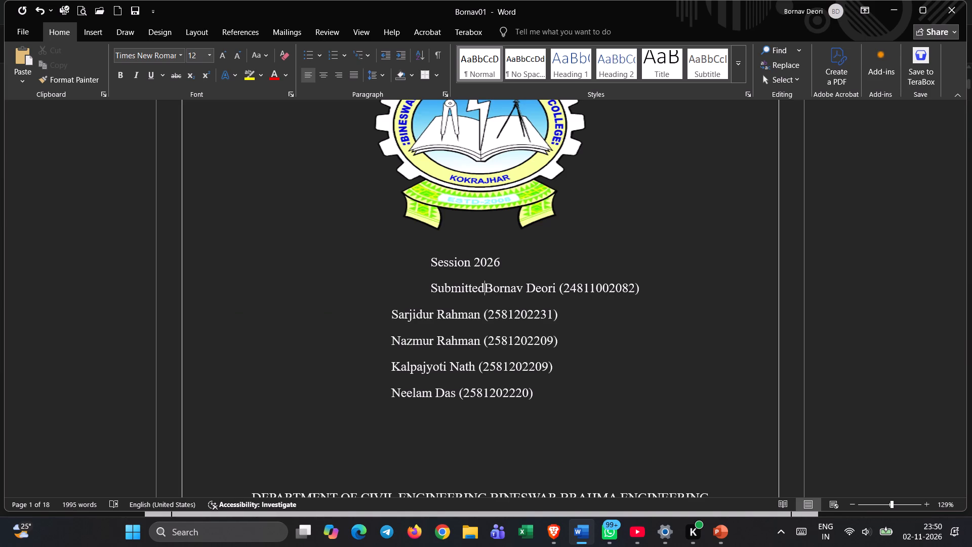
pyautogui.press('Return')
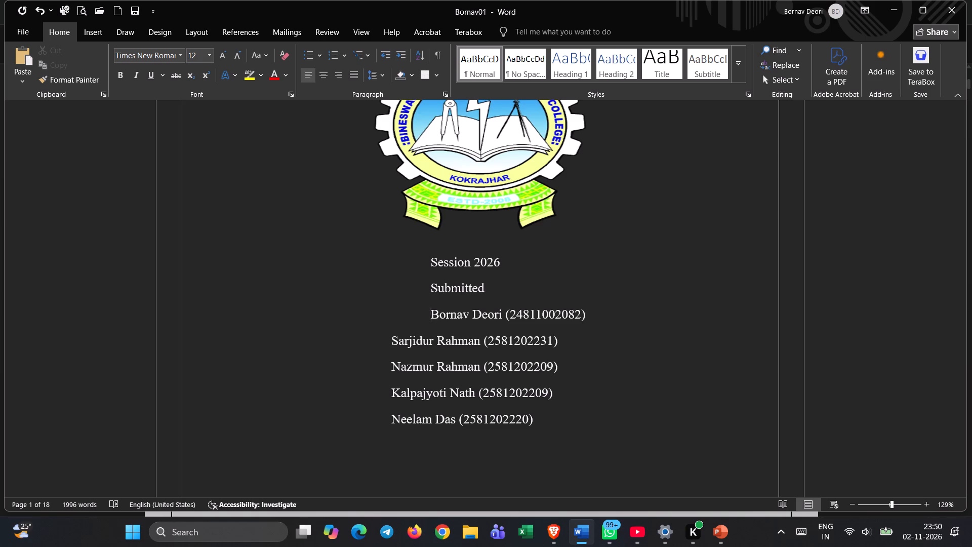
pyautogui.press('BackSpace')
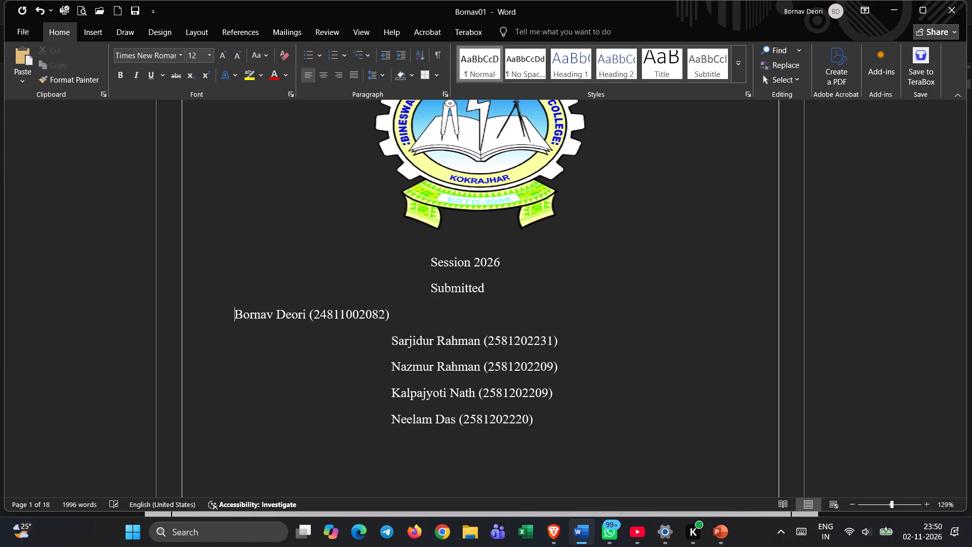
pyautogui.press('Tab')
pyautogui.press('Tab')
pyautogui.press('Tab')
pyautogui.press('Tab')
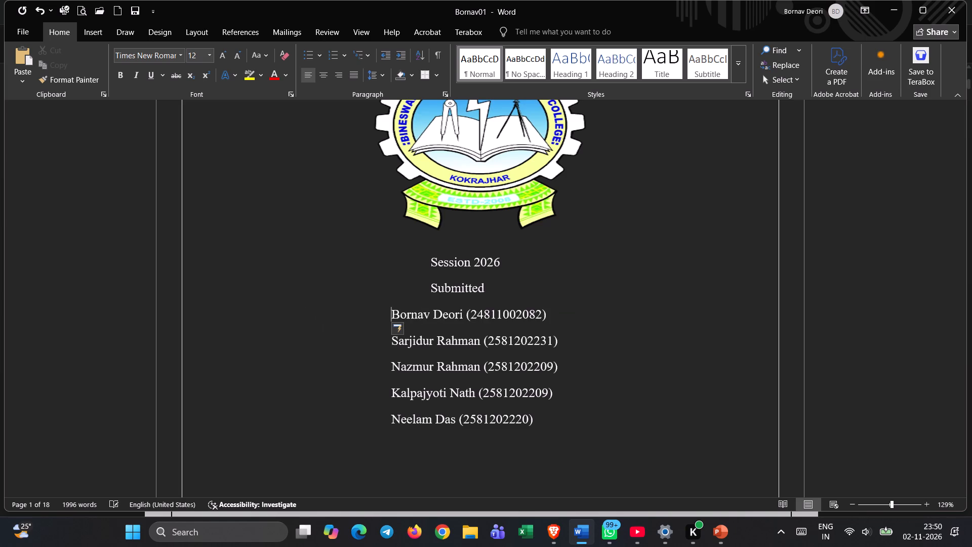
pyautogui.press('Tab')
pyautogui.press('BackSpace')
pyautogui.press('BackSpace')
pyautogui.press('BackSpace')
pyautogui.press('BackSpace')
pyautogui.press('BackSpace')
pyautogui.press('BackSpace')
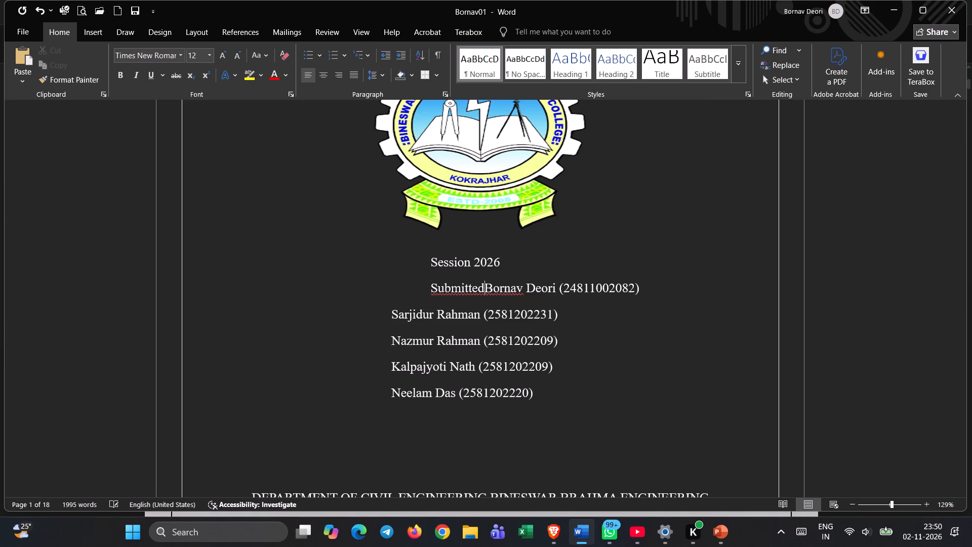
# Put the first student's name and roll number on its own indented line below "Submitted".
pyautogui.press('Return')
pyautogui.press('BackSpace')
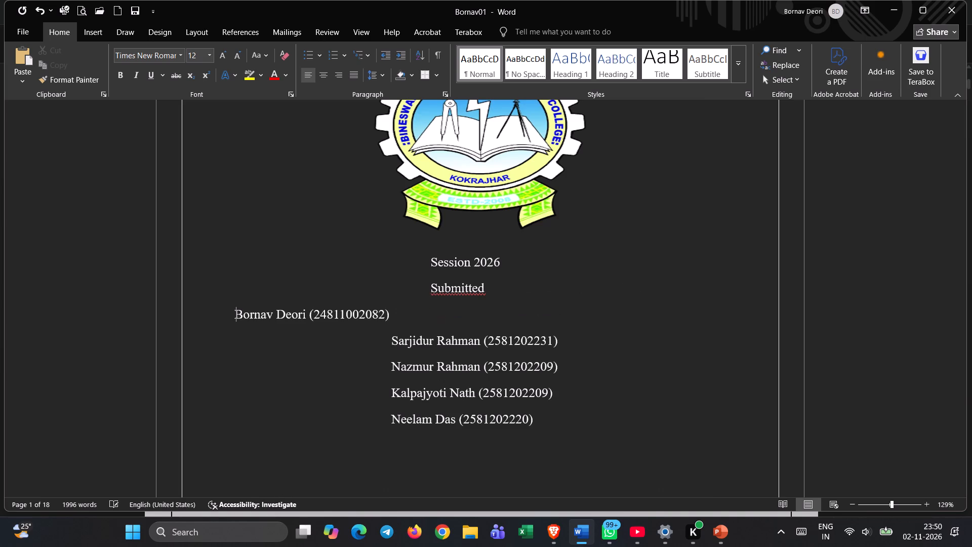
pyautogui.press('space')
pyautogui.press('space')
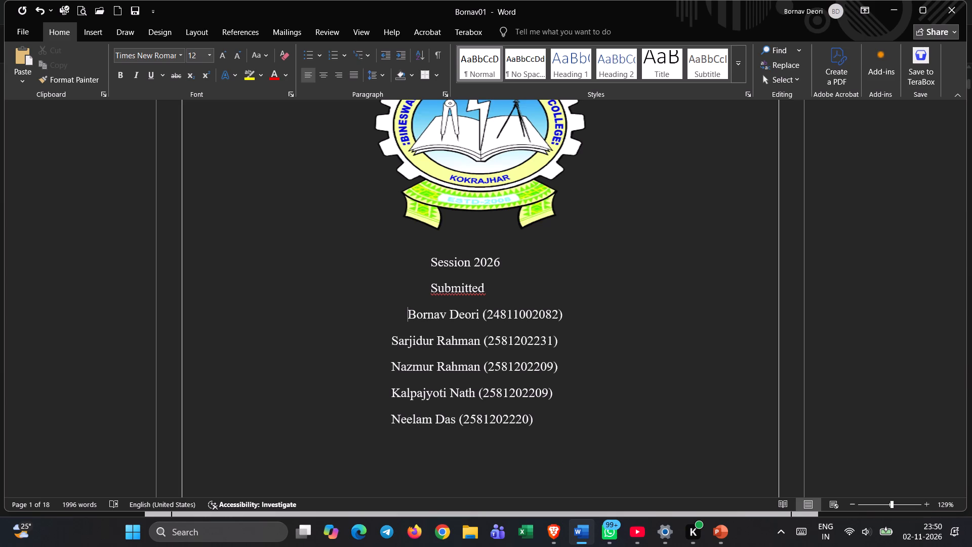
# Indent the second student's line by five spaces to align it with the first student's name.
pyautogui.scroll(5, 424, 250)
pyautogui.scroll(-3, 424, 250)
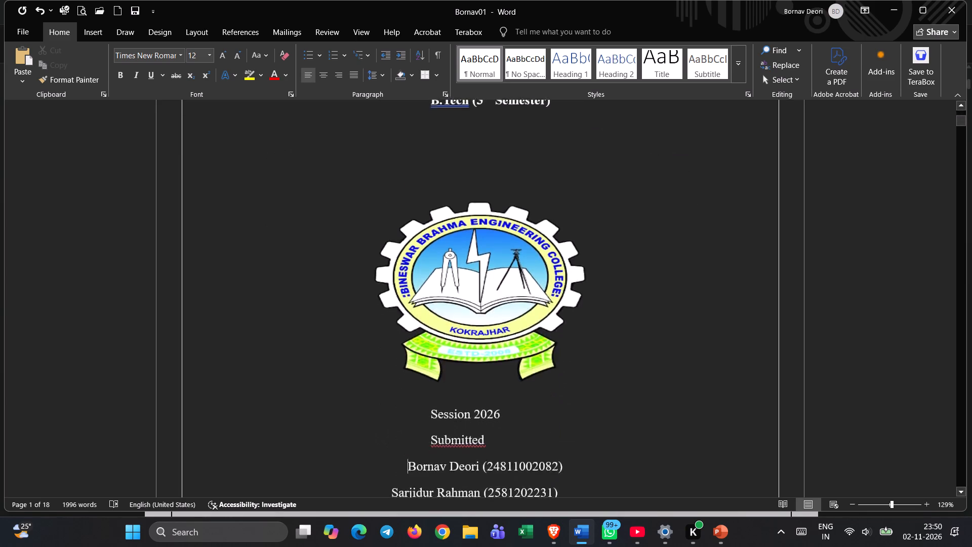
pyautogui.scroll(-3, 424, 250)
pyautogui.scroll(2, 421, 247)
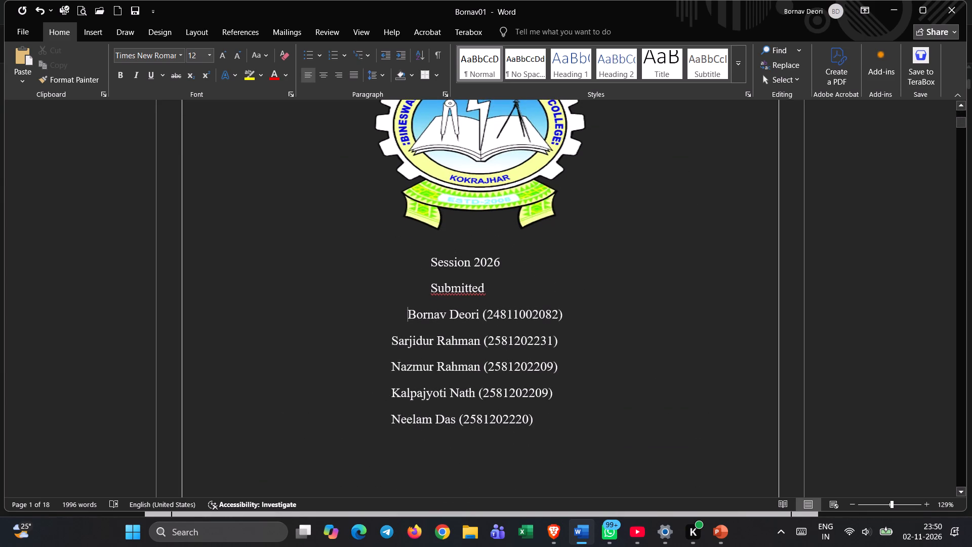
pyautogui.click(390, 344)
pyautogui.press('space')
pyautogui.press('space')
pyautogui.press('space')
pyautogui.press('space')
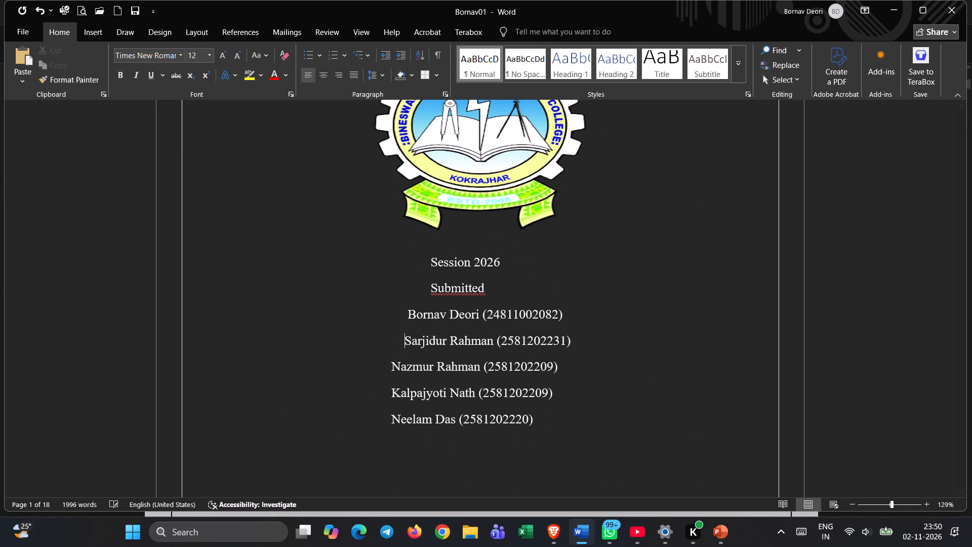
pyautogui.press('space')
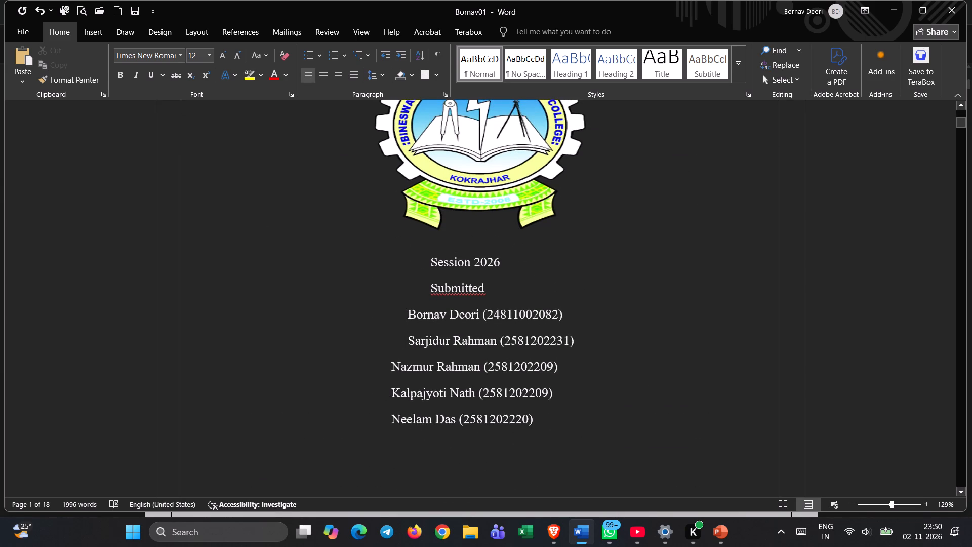
# Indent the third student's line by five spaces to align it with the names above.
pyautogui.click(385, 369)
pyautogui.press('space')
pyautogui.press('space')
pyautogui.press('space')
pyautogui.press('space')
pyautogui.press('space')
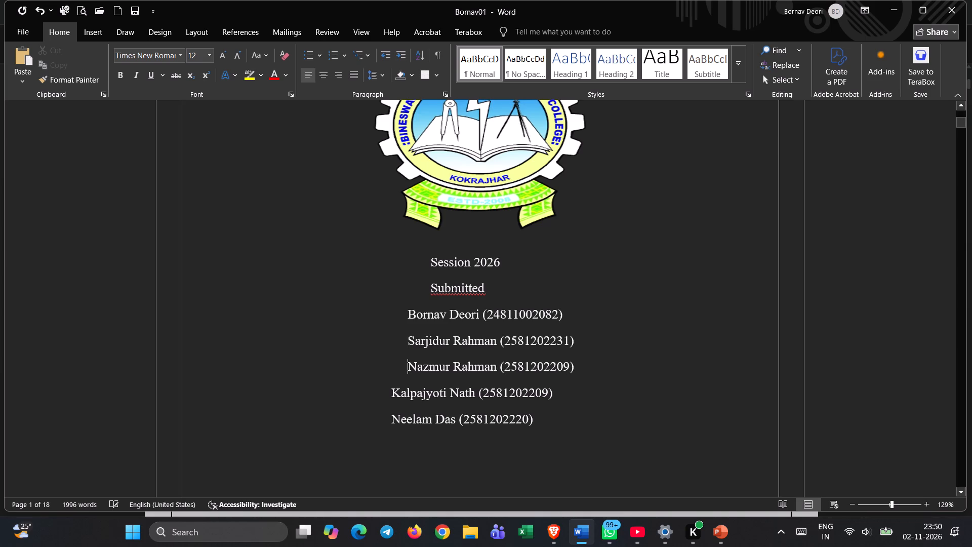
pyautogui.press('space')
pyautogui.press('BackSpace')
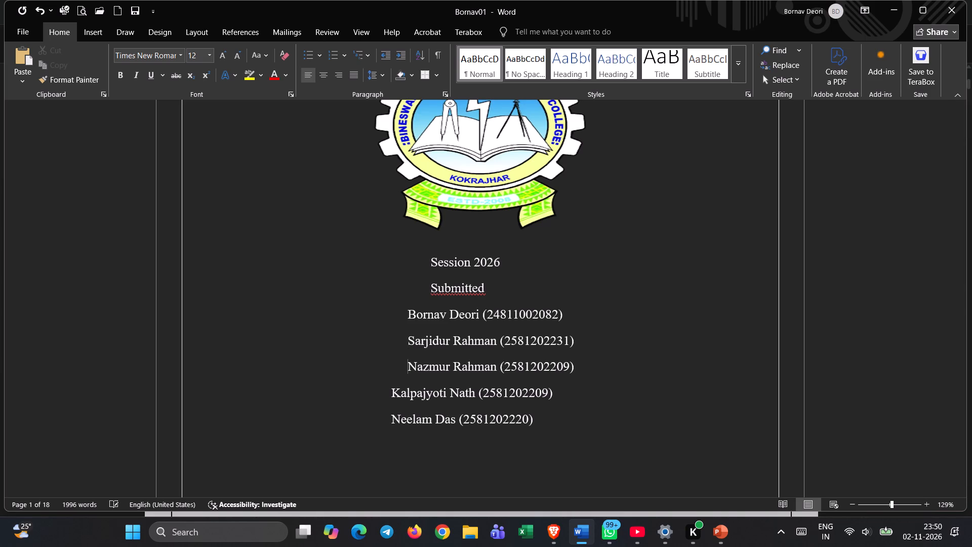
# Indent the fourth student's line by five spaces to align it with the names above.
pyautogui.press('Down')
pyautogui.press('Left')
pyautogui.press('Left')
pyautogui.press('space')
pyautogui.press('space')
pyautogui.press('space')
pyautogui.press('space')
pyautogui.press('space')
# Indent the fifth student's line to align it with the other student names.
pyautogui.press('Down')
pyautogui.press('Left')
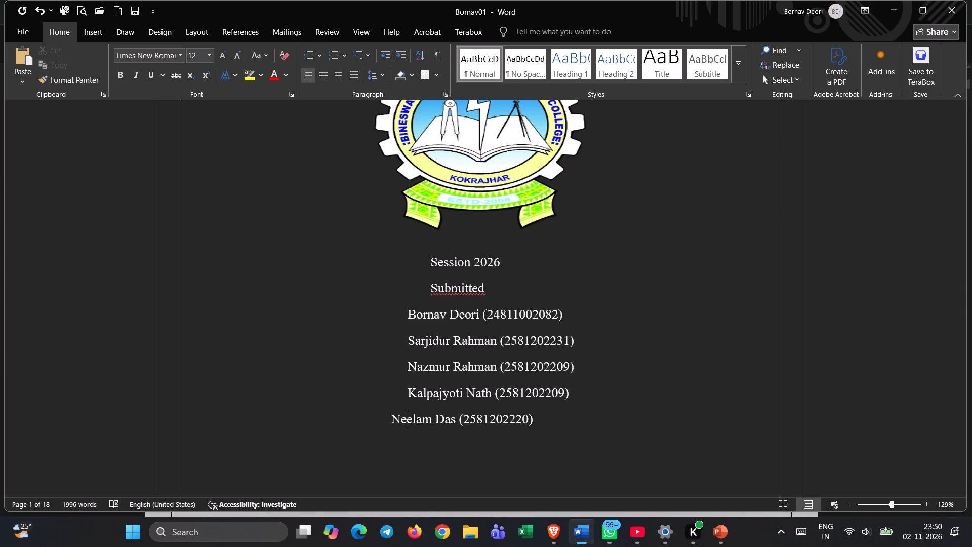
# Indent the fifth student's line by five spaces to align it with the names above.
pyautogui.press('Left')
pyautogui.press('Left')
pyautogui.press('Right')
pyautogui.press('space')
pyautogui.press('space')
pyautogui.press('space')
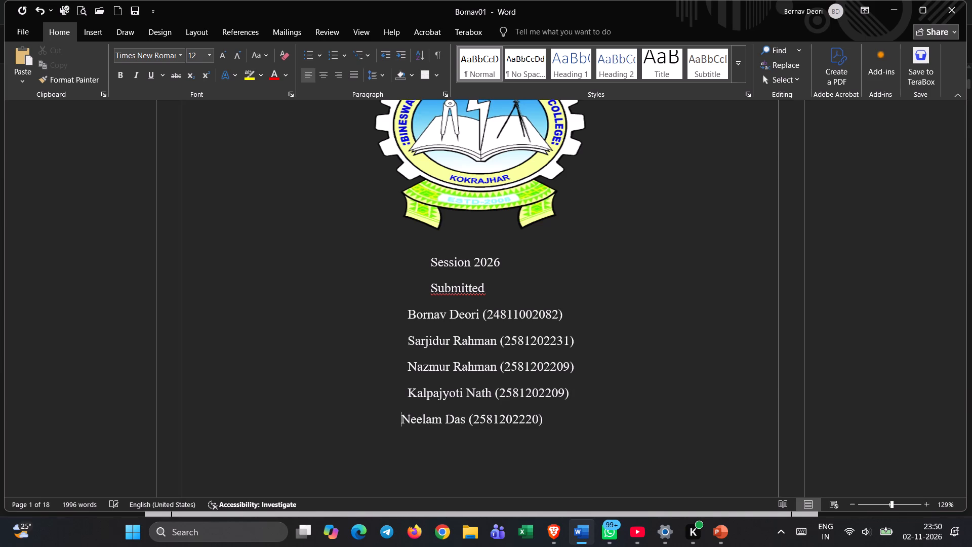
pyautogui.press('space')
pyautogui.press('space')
# Check the alignment of the student list and look over the cover page from the list up to the report title.
pyautogui.press('Up')
pyautogui.press('Up')
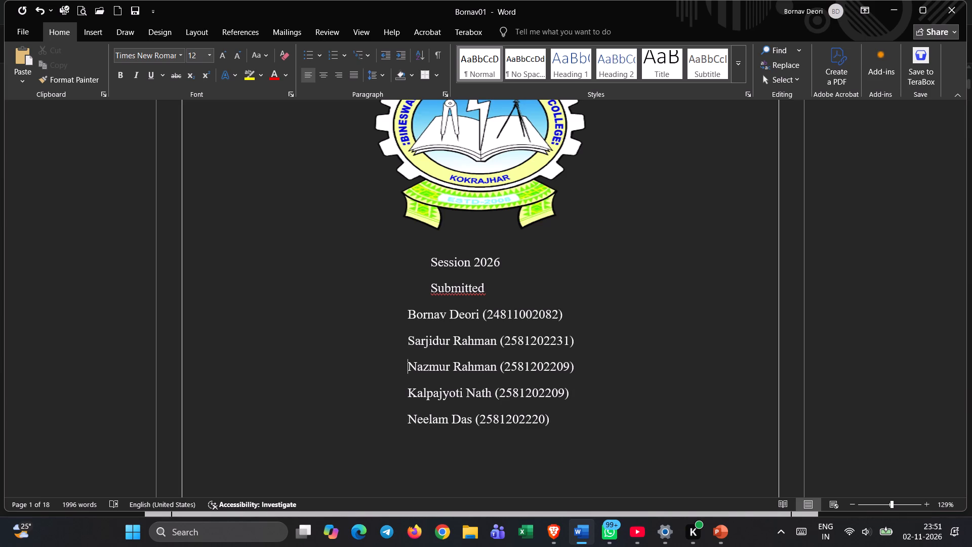
pyautogui.press('Up')
pyautogui.press('Up')
pyautogui.press('Down')
pyautogui.press('Down')
pyautogui.press('Down')
pyautogui.press('Down')
pyautogui.press('Up')
pyautogui.press('Up')
pyautogui.press('Up')
pyautogui.press('Up')
pyautogui.press('Up')
pyautogui.scroll(5, 426, 276)
pyautogui.scroll(-3, 417, 271)
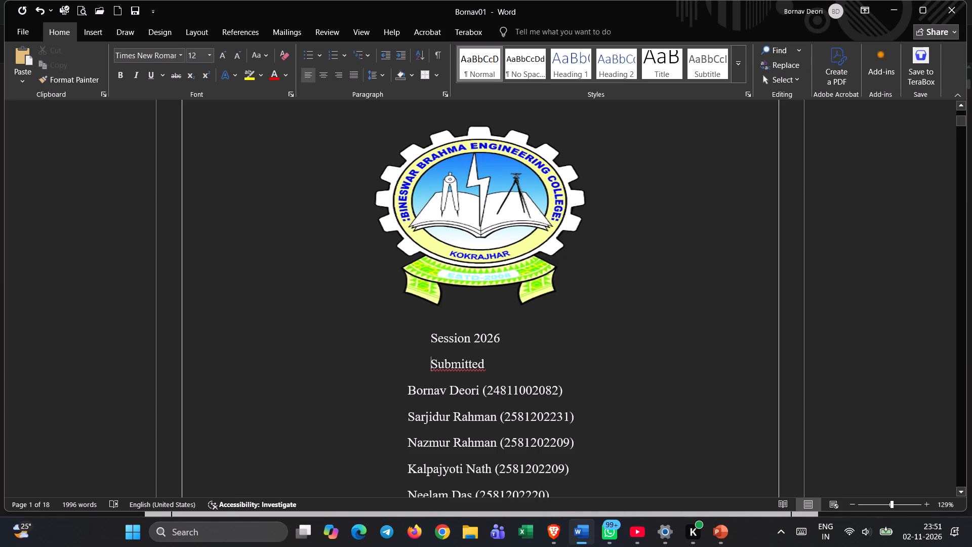
pyautogui.scroll(4, 433, 347)
pyautogui.scroll(-2, 433, 347)
pyautogui.scroll(2, 433, 347)
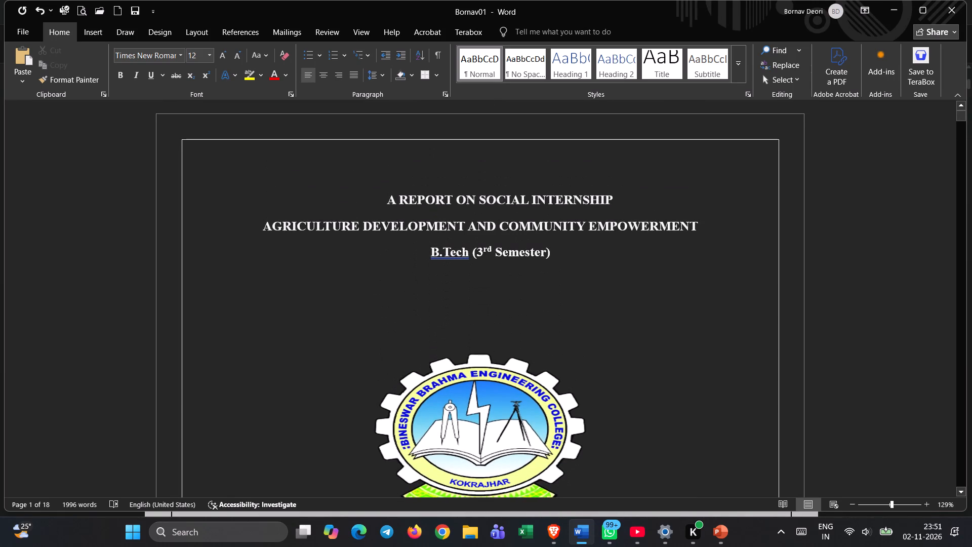
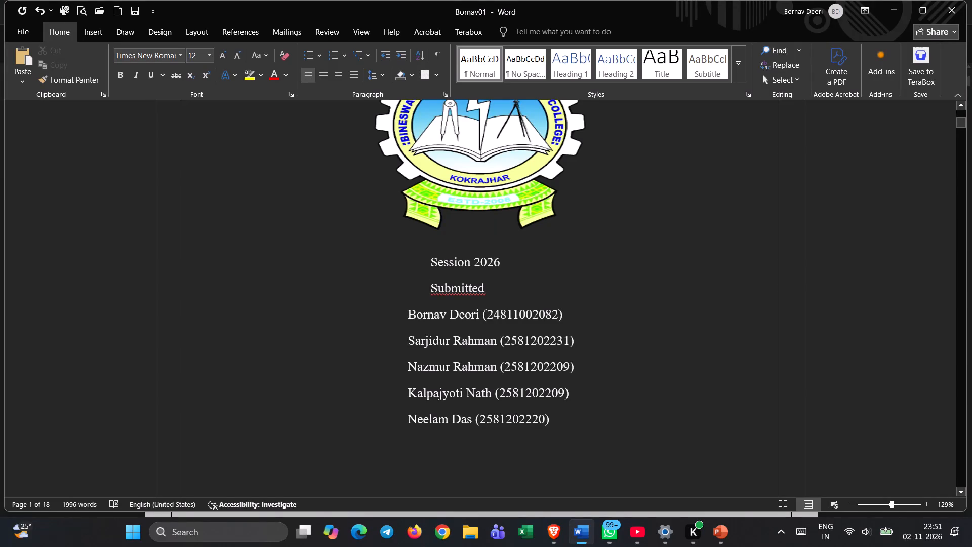
# Insert a new line below "Session 2026" on the cover page and begin it with "Report on".
pyautogui.click(510, 267)
pyautogui.press('Return')
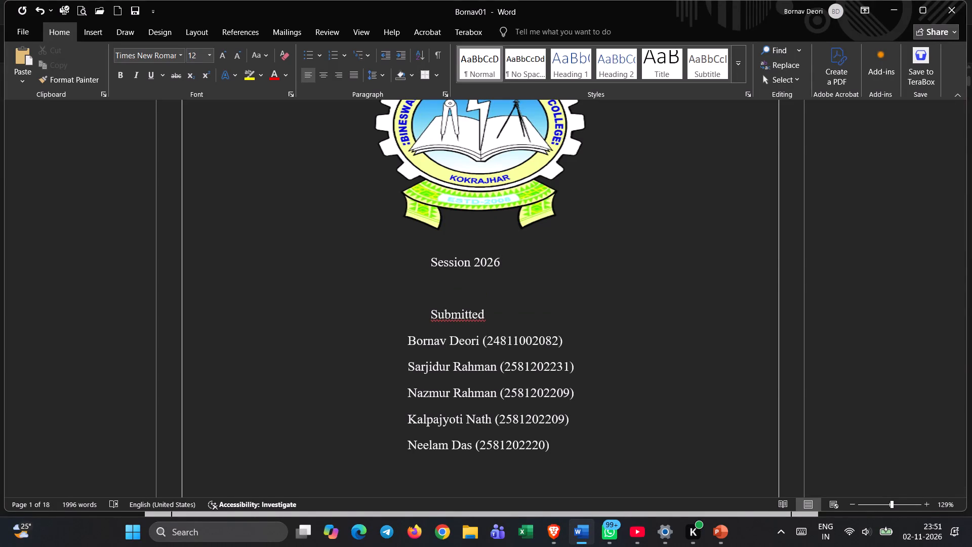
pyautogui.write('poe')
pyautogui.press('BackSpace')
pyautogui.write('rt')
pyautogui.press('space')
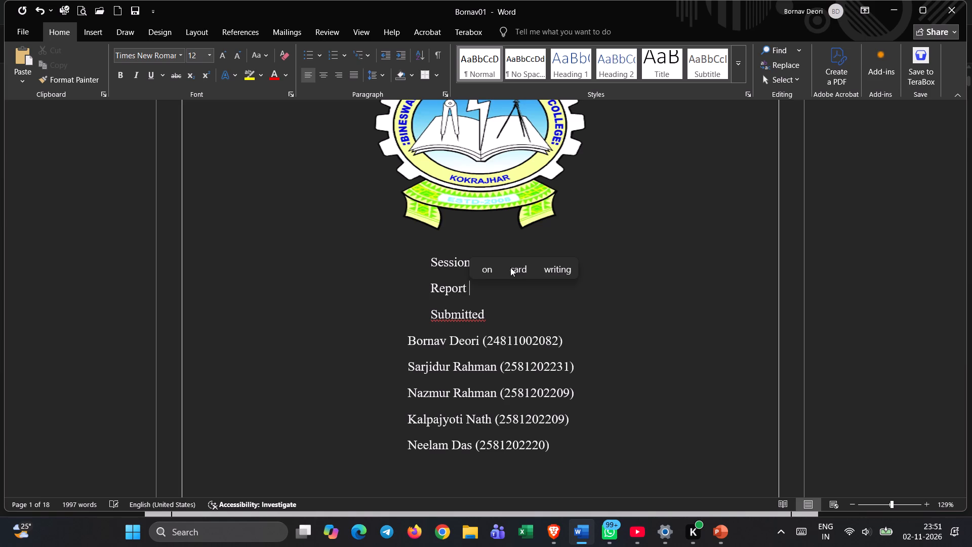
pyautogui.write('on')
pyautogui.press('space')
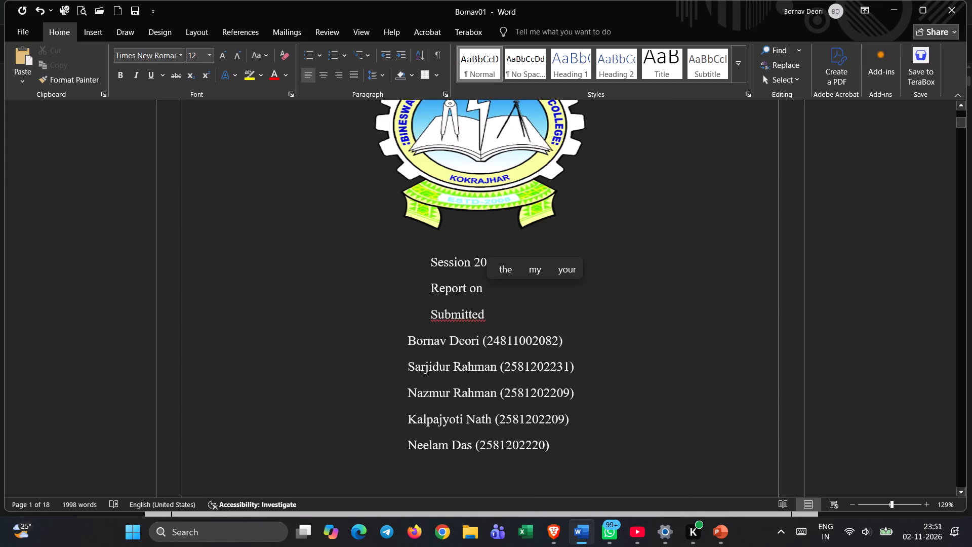
# Complete the cover page's "Report on" line with the text "summer social internship".
pyautogui.write('summer')
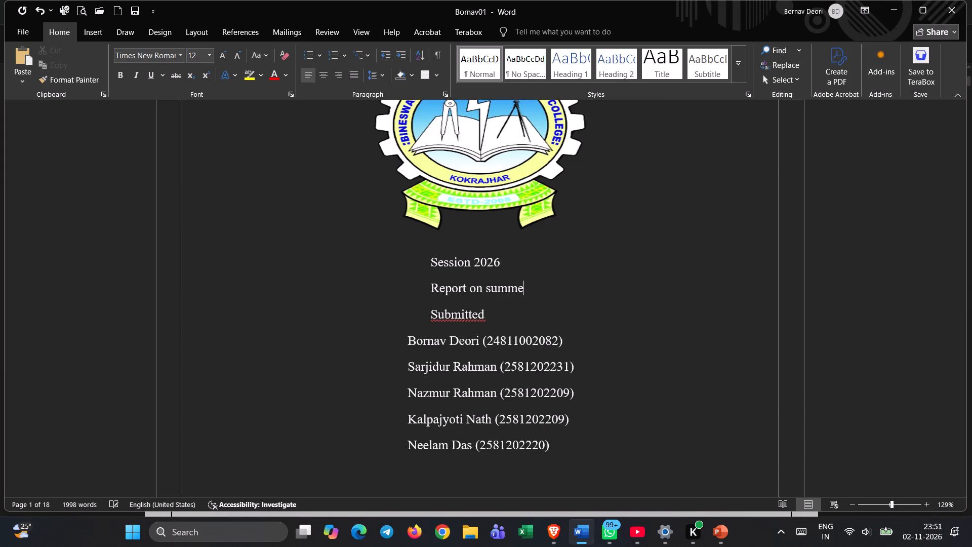
pyautogui.press('space')
pyautogui.write('social internship')
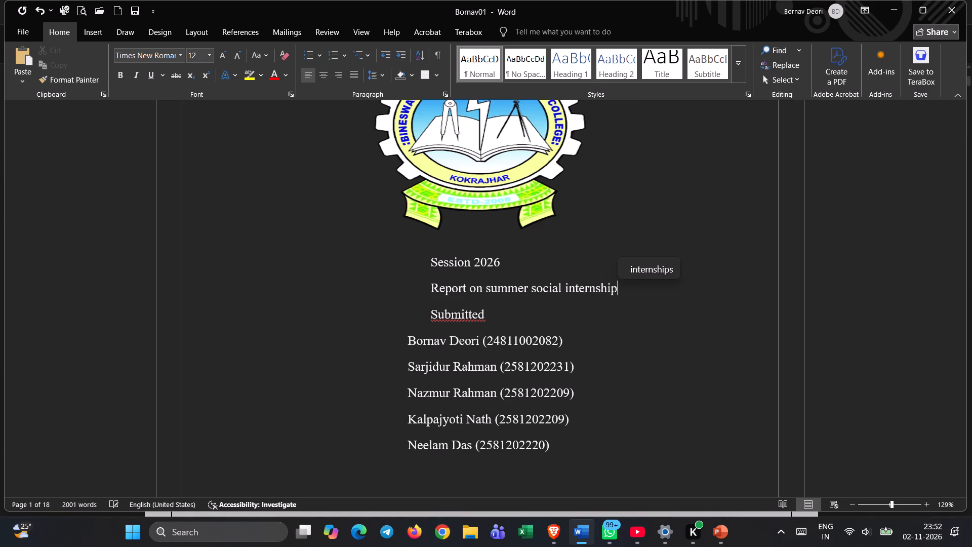
# Remove leading space from the "Report on summer social internship" line to centre it beneath the college logo.
pyautogui.click(429, 290)
pyautogui.press('BackSpace')
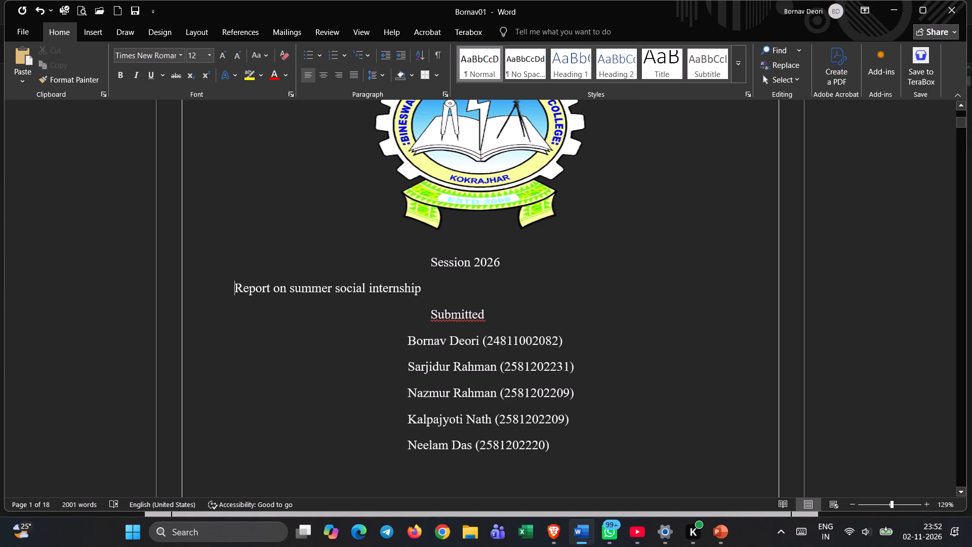
# Indent the "Report on summer social internship" line with leading spaces to centre it beneath "Session 2026".
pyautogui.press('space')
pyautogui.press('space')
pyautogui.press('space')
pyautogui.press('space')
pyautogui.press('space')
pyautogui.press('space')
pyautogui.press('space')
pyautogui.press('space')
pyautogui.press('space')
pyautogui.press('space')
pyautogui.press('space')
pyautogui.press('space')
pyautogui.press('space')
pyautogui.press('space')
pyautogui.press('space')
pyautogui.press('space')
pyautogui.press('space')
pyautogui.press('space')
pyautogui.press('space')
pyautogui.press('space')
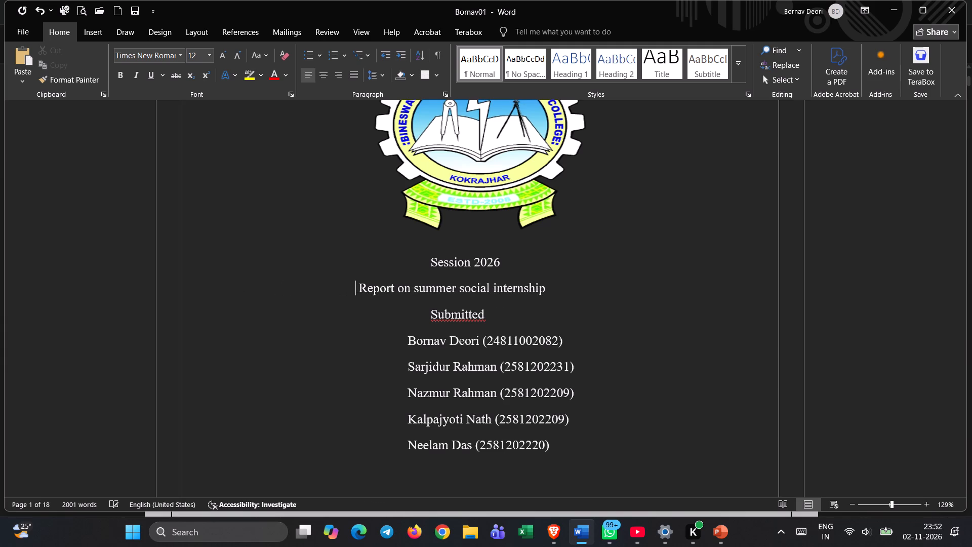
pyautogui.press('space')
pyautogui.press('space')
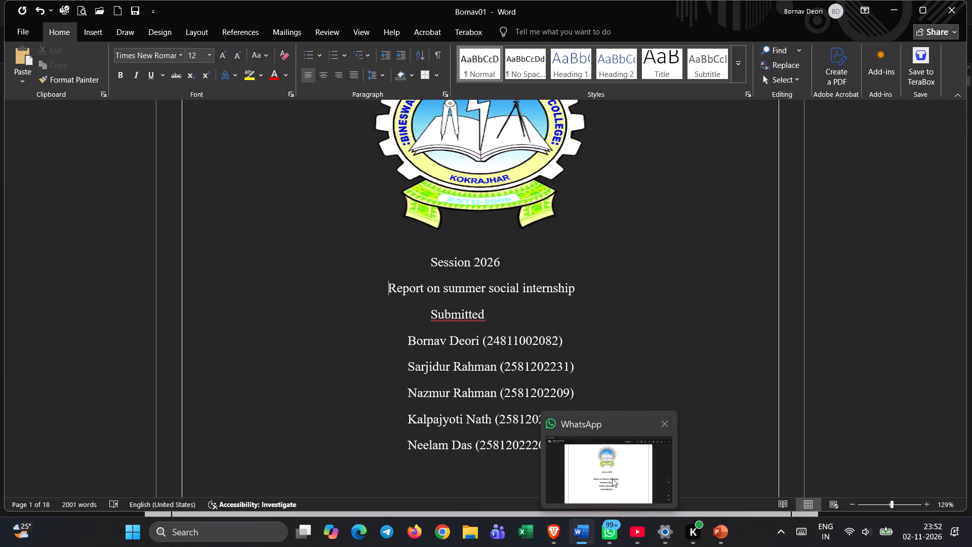
# Extend the "Submitted" line above the student names to read "Submitted by:".
pyautogui.click(489, 314)
pyautogui.rightClick(473, 317)
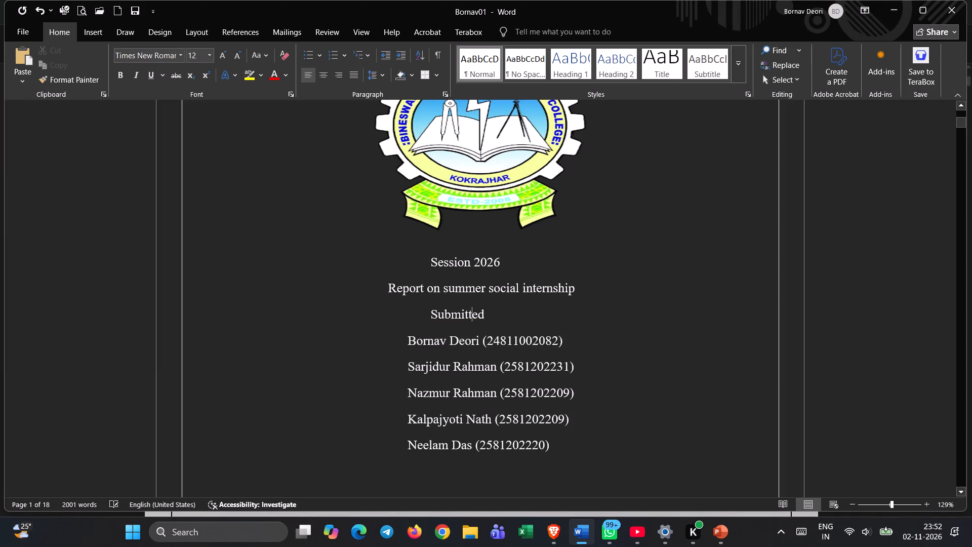
pyautogui.click(490, 317)
pyautogui.click(462, 319)
pyautogui.click(488, 313)
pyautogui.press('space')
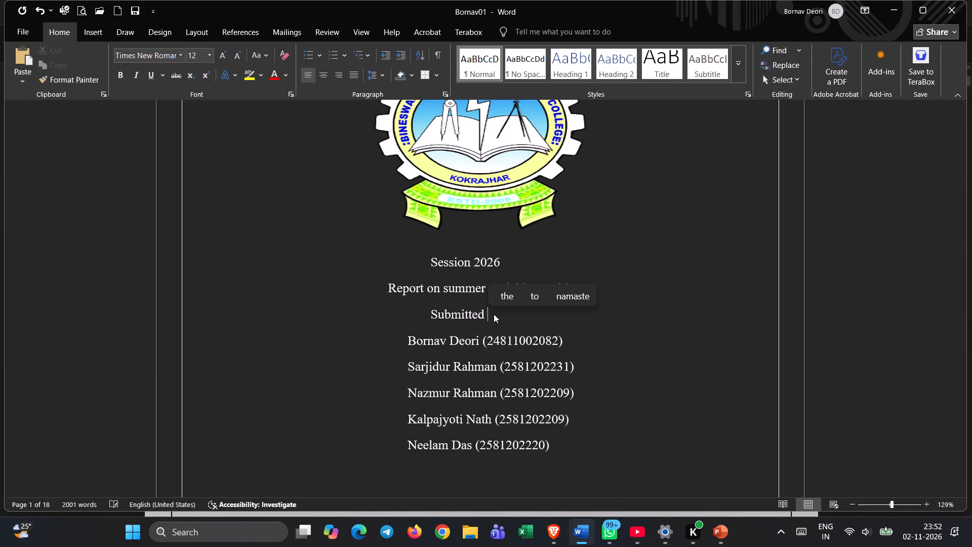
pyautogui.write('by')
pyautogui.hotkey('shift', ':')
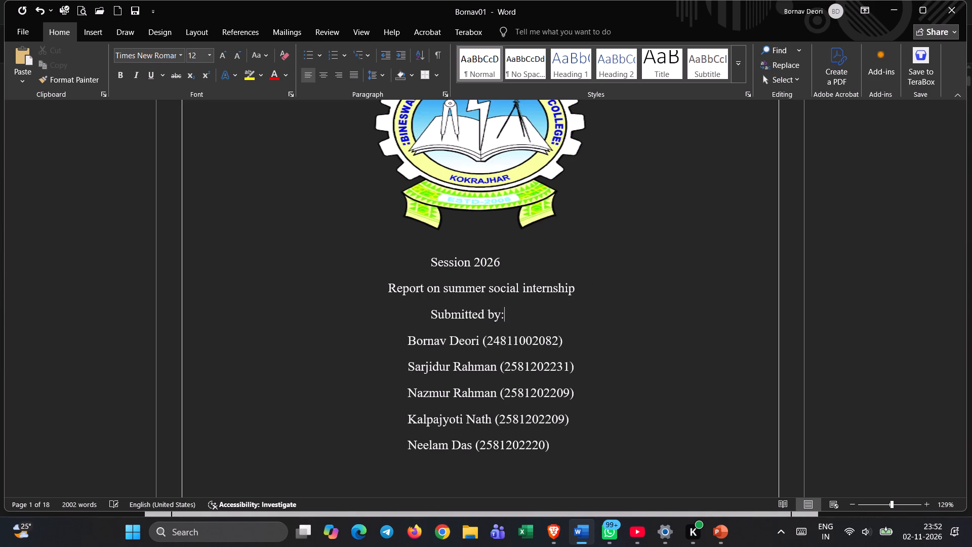
# Examine the layout of the cover page and the certificate page side by side at a reduced zoom.
pyautogui.scroll(-4, 510, 312)
pyautogui.scroll(6, 509, 312)
pyautogui.scroll(-3, 509, 312)
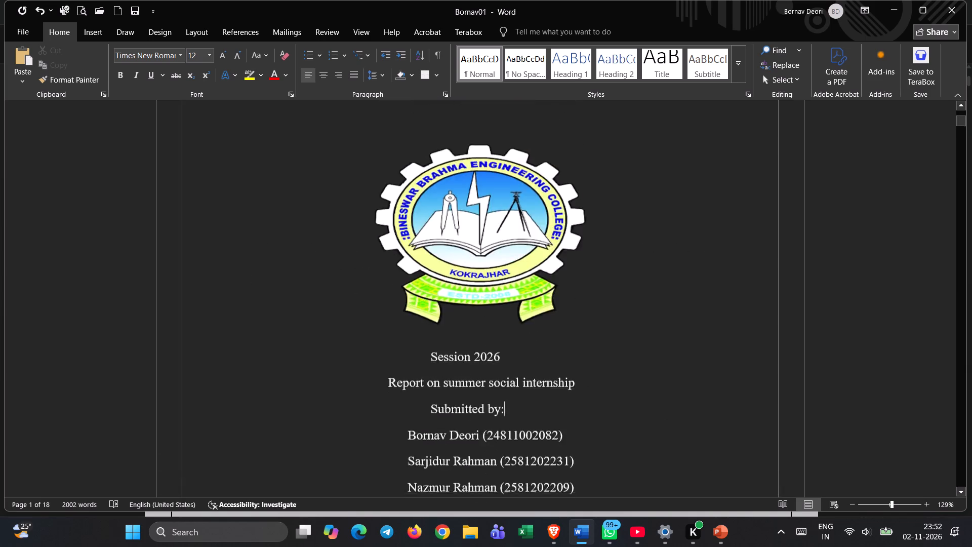
pyautogui.scroll(-2, 509, 311)
pyautogui.scroll(9, 509, 311)
pyautogui.scroll(-6, 506, 303)
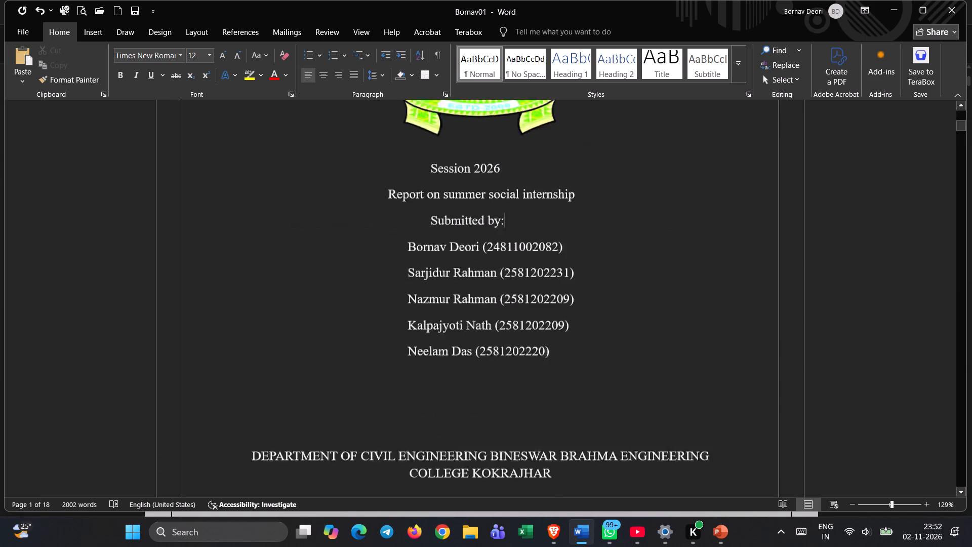
pyautogui.click(881, 502)
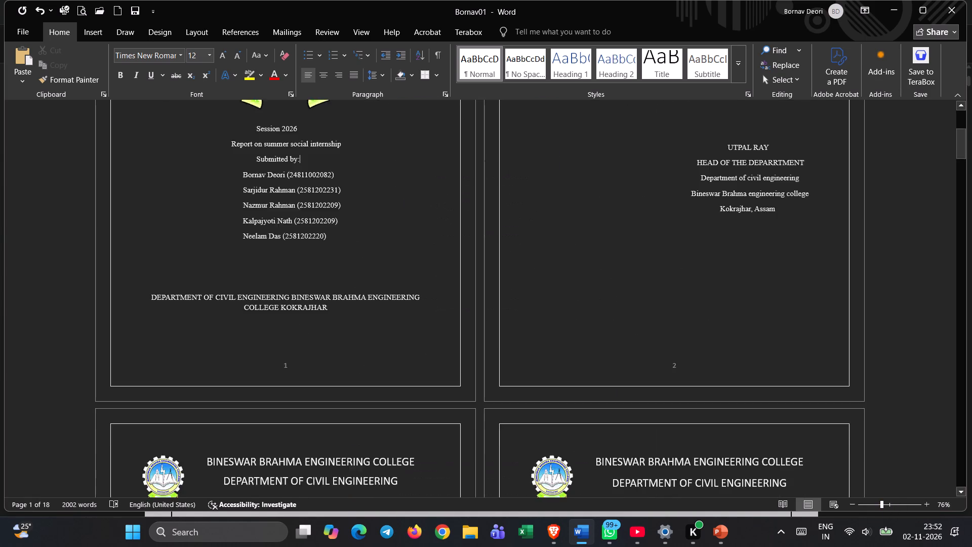
pyautogui.scroll(5, 544, 345)
pyautogui.scroll(-1, 327, 353)
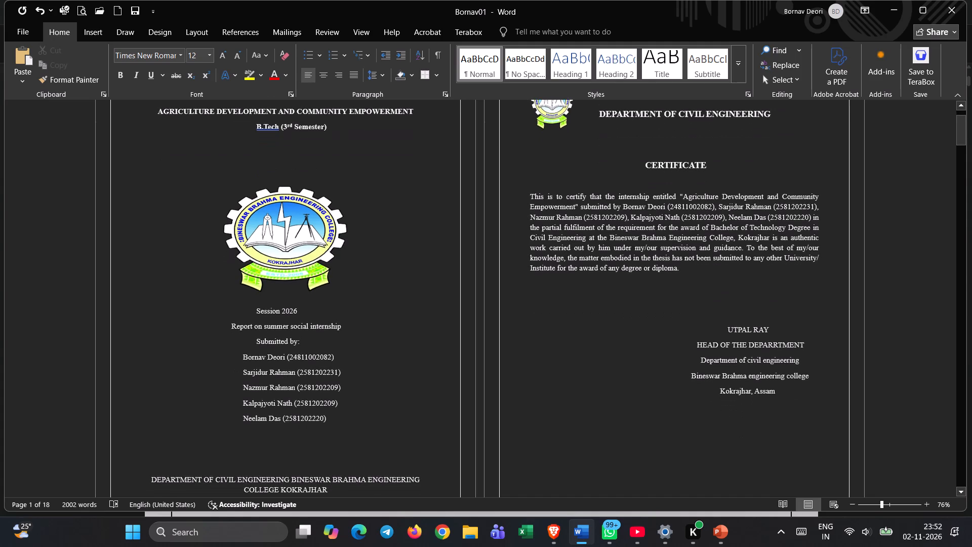
pyautogui.scroll(3, 352, 404)
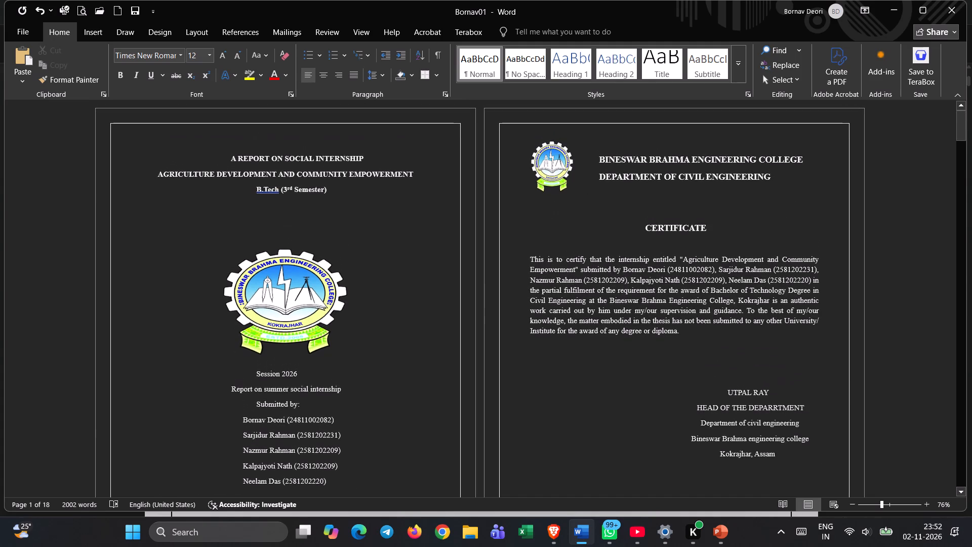
# Ignore the grammar flag once on "B.Tech" in the cover page's semester line.
pyautogui.rightClick(265, 187)
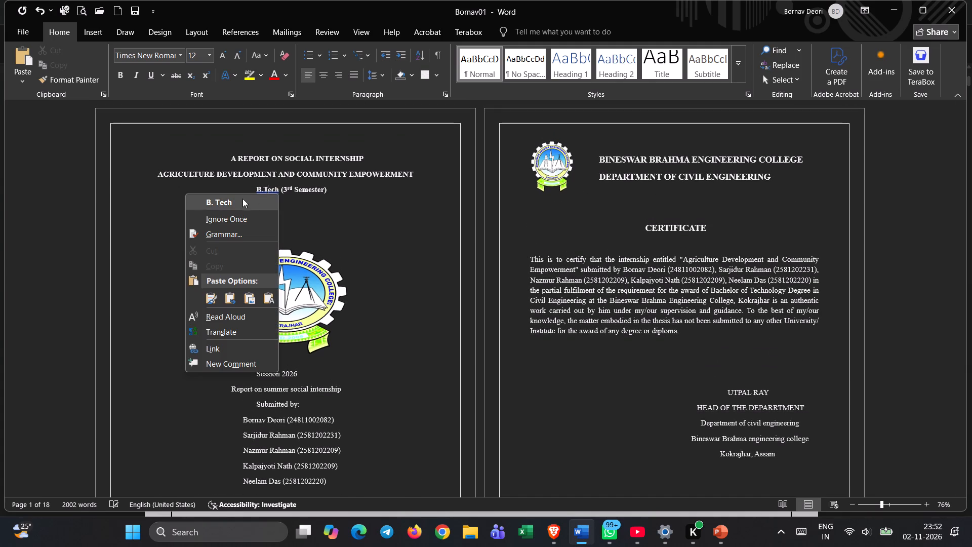
pyautogui.click(234, 218)
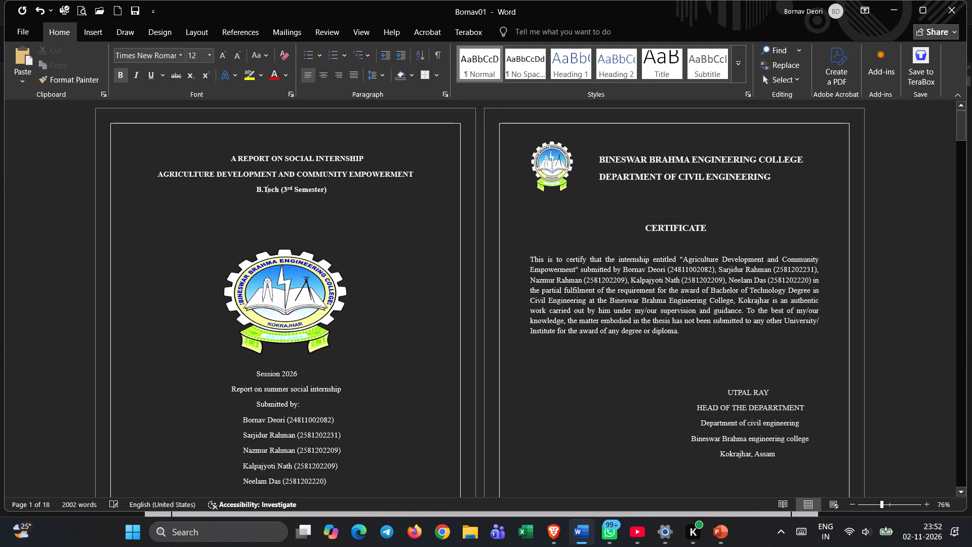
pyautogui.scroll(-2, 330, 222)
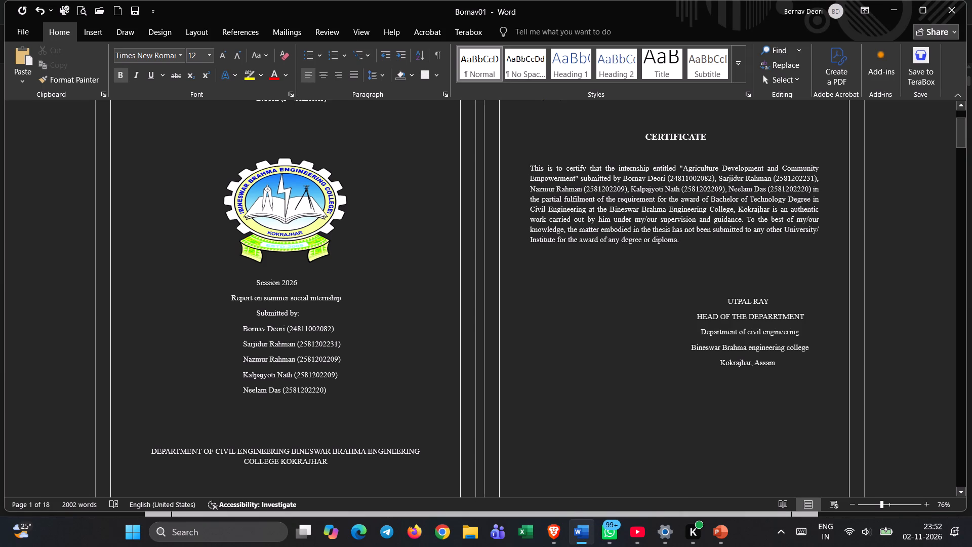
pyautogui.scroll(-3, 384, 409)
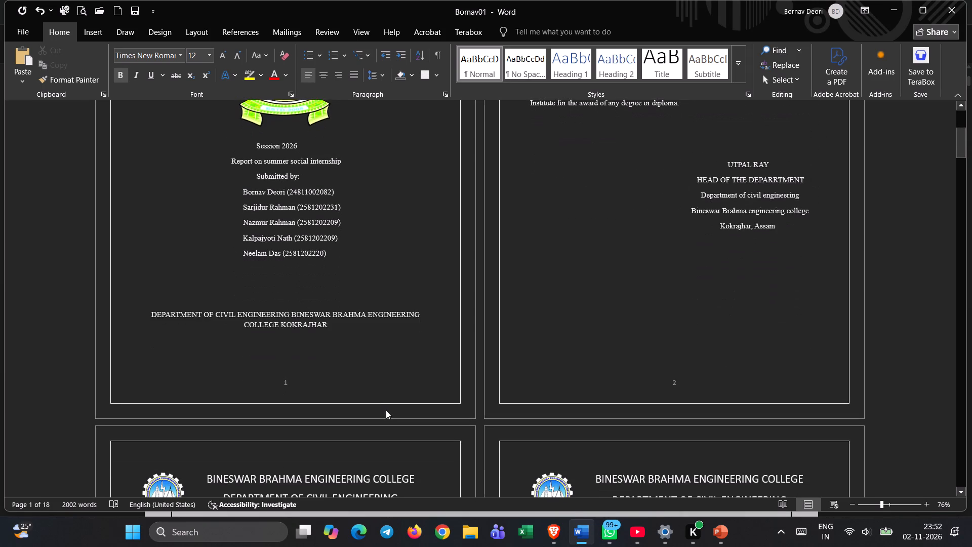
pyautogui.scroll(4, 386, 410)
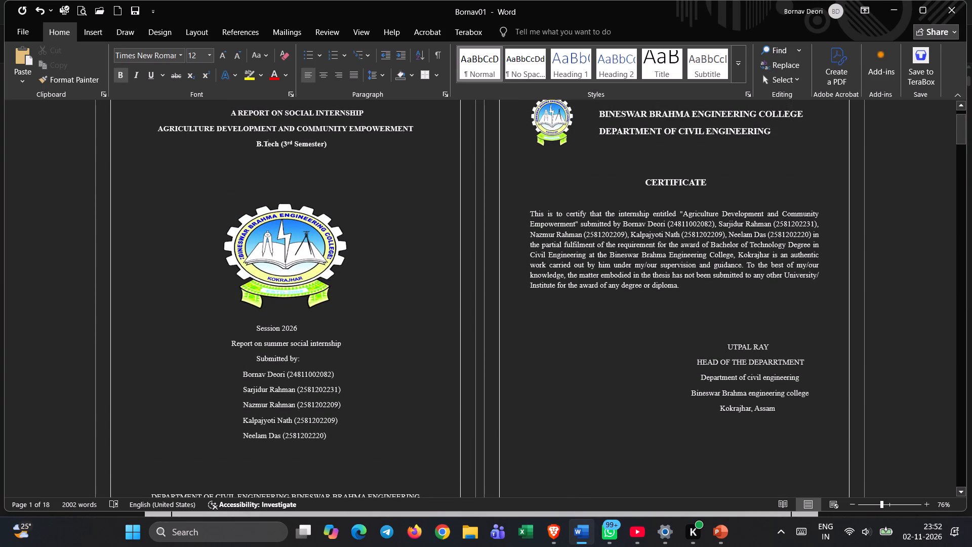
# Indent the cover page's "Session 2026" line by four more spaces to centre it beneath the college logo.
pyautogui.scroll(3, 347, 409)
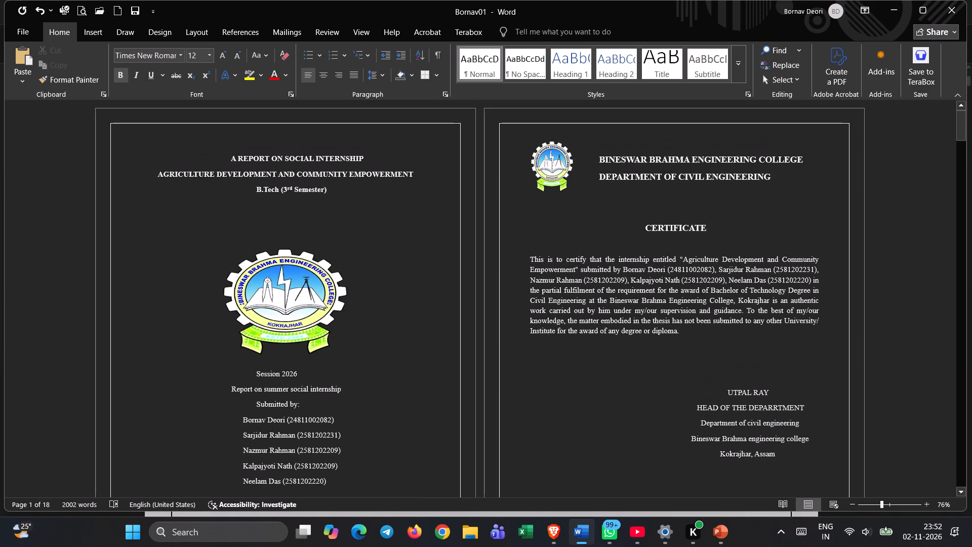
pyautogui.scroll(-2, 347, 409)
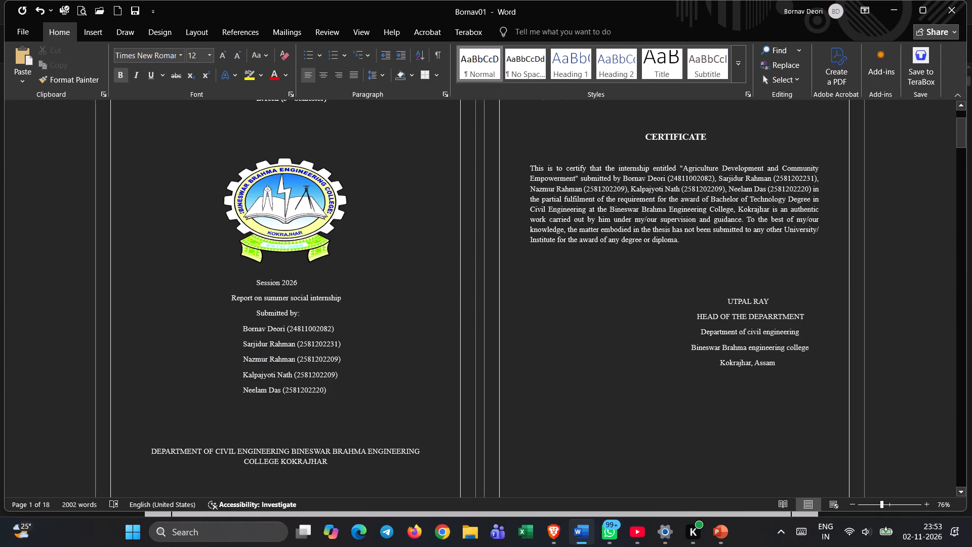
pyautogui.click(251, 283)
pyautogui.press('space')
pyautogui.press('space')
pyautogui.press('space')
pyautogui.press('space')
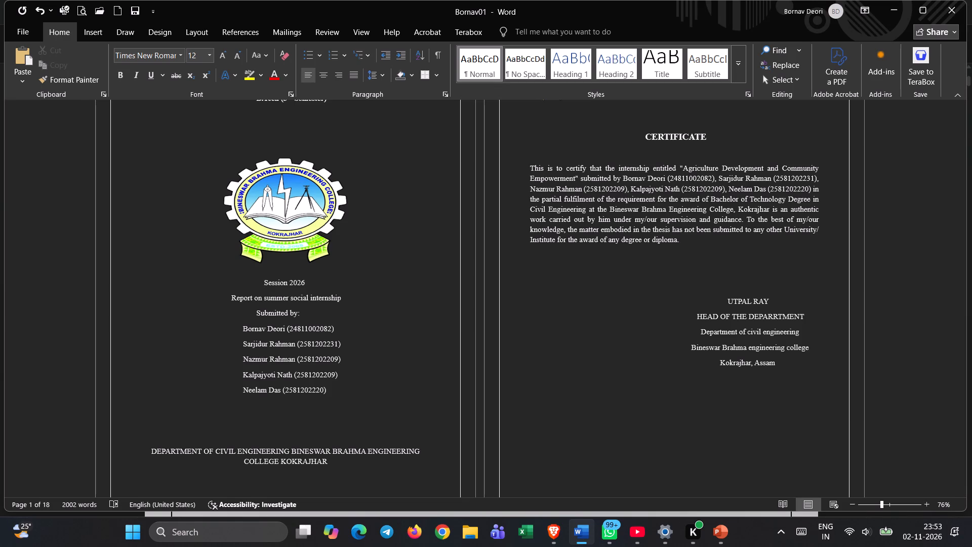
# Indent the "Submitted by:" line by four more spaces to align its start with the "Session 2026" line.
pyautogui.press('Down')
pyautogui.press('Down')
pyautogui.press('Left')
pyautogui.press('Left')
pyautogui.press('space')
pyautogui.press('space')
pyautogui.press('space')
pyautogui.press('space')
pyautogui.press('BackSpace')
pyautogui.press('space')
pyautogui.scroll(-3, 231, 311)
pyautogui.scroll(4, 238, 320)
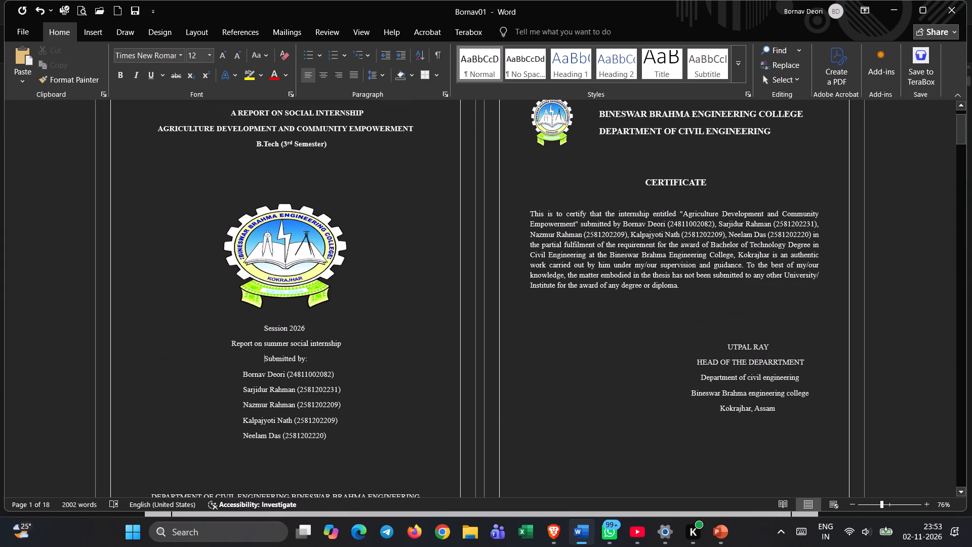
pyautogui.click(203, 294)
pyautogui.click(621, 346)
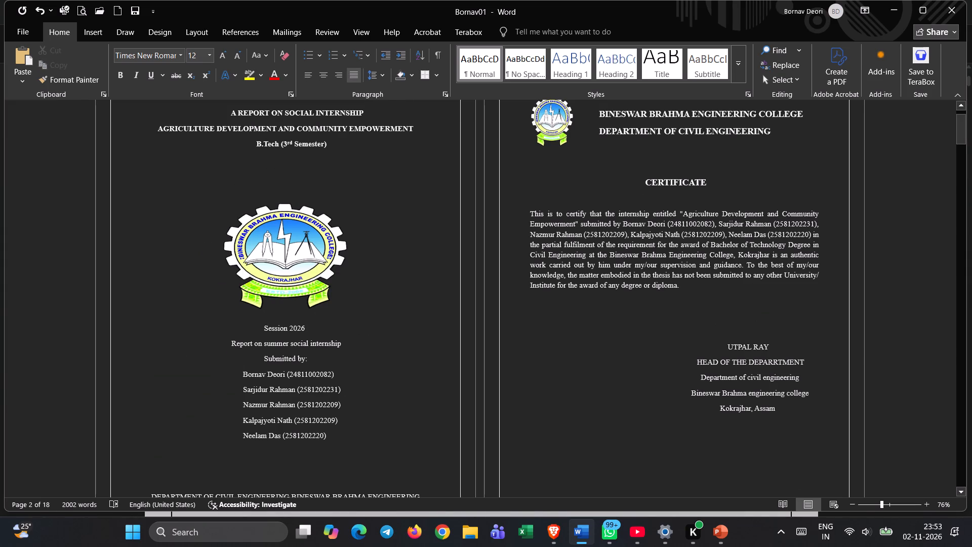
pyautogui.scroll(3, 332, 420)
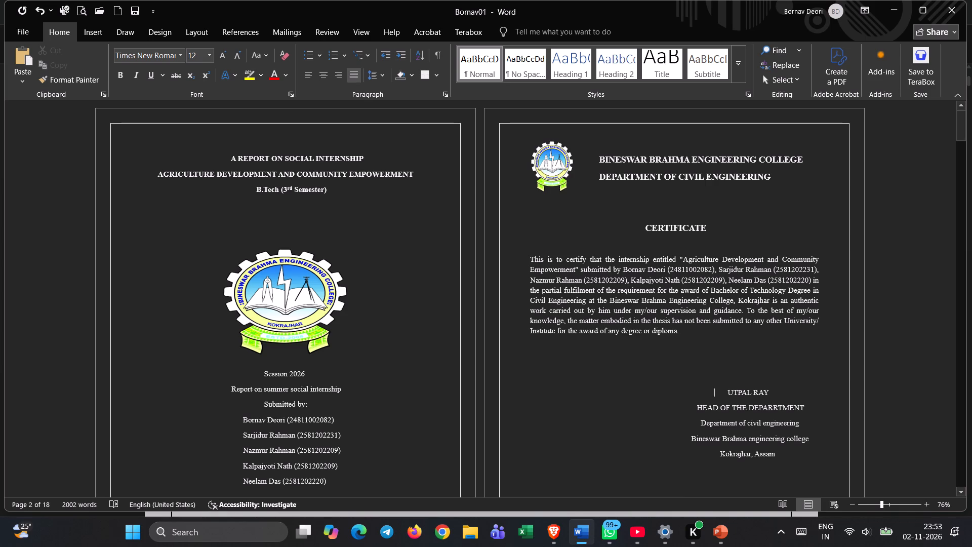
# Delete the word "summer" from the cover page line so it reads "Report on social internship".
pyautogui.click(289, 391)
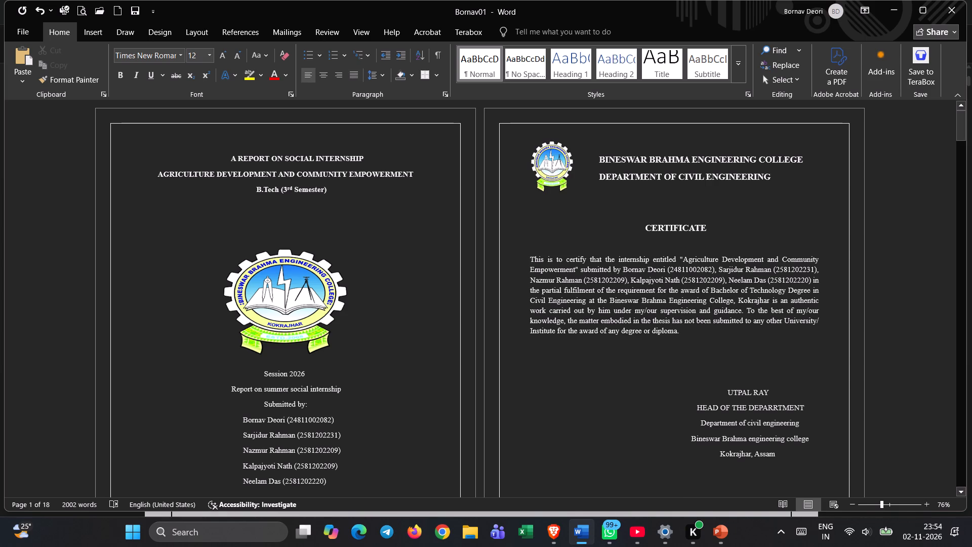
pyautogui.click(290, 388)
pyautogui.press('BackSpace')
pyautogui.press('BackSpace')
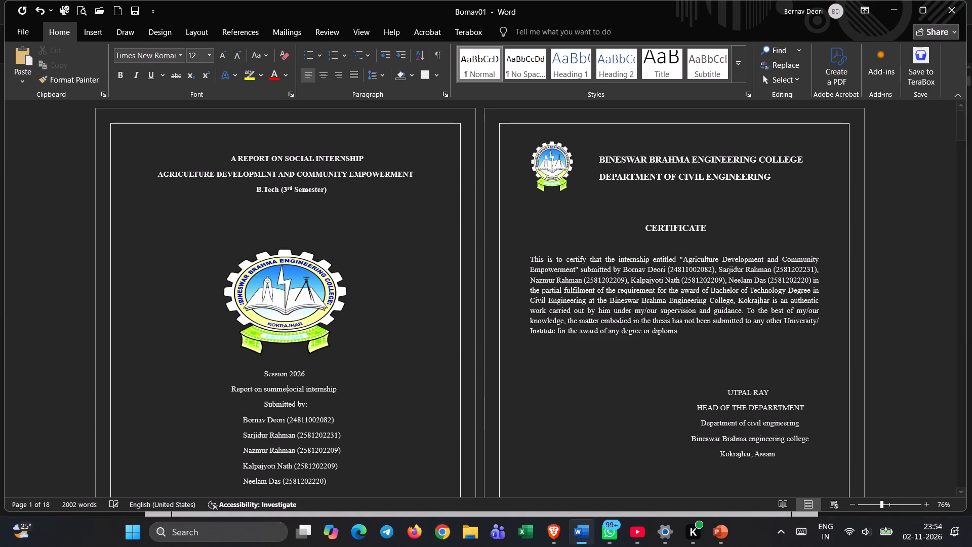
pyautogui.press('BackSpace')
pyautogui.press('BackSpace')
pyautogui.press('BackSpace')
pyautogui.press('BackSpace')
pyautogui.press('BackSpace')
# Indent the "Report on social internship" line with extra spaces so its start aligns with the student names listed below.
pyautogui.press('Left')
pyautogui.press('Left')
pyautogui.press('Left')
pyautogui.press('Left')
pyautogui.press('Left')
pyautogui.press('Left')
pyautogui.press('Left')
pyautogui.press('Left')
pyautogui.press('Left')
pyautogui.press('Left')
pyautogui.press('Tab')
pyautogui.press('Tab')
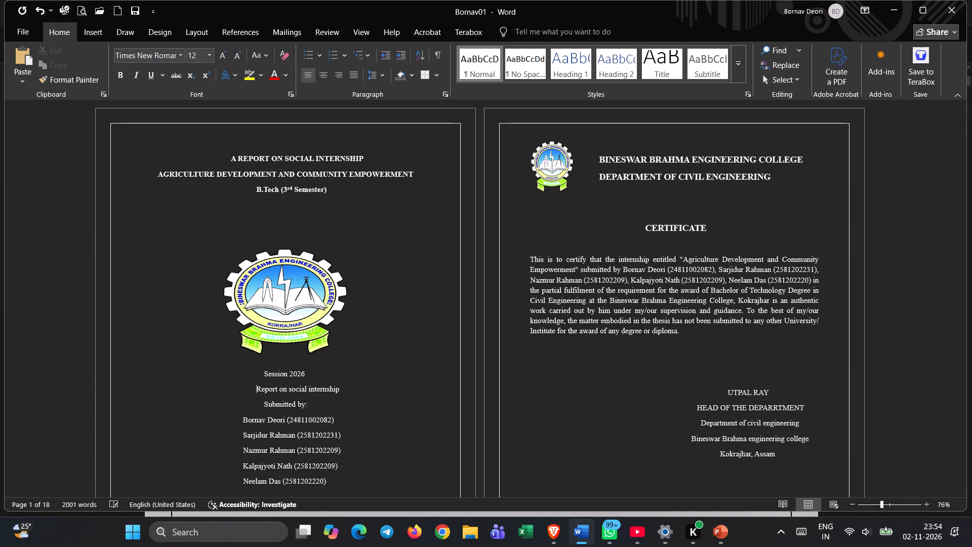
pyautogui.press('BackSpace')
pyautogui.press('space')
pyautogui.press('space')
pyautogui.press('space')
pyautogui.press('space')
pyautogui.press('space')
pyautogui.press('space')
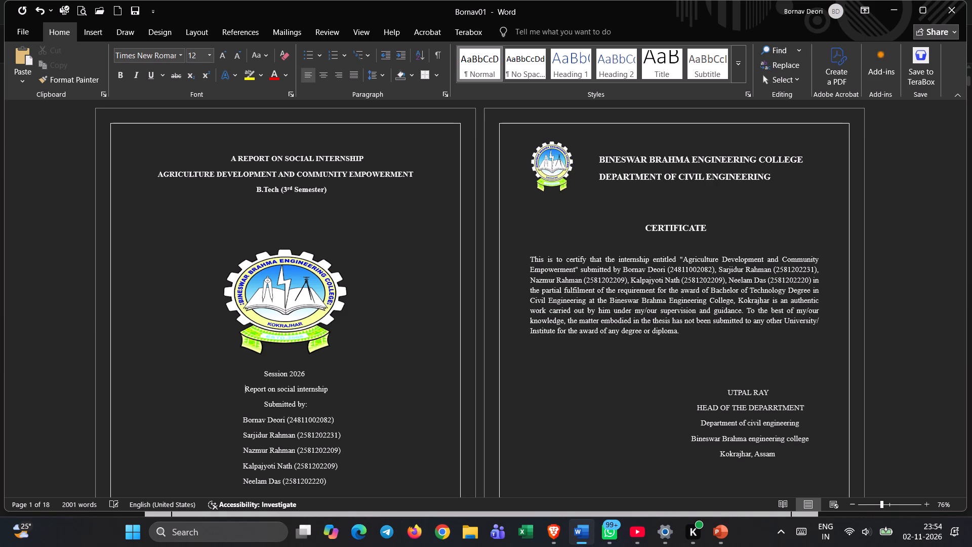
pyautogui.press('BackSpace')
# Review the cover page layout around the college logo, and continue to the Declaration and Acknowledgement pages.
pyautogui.scroll(-3, 318, 307)
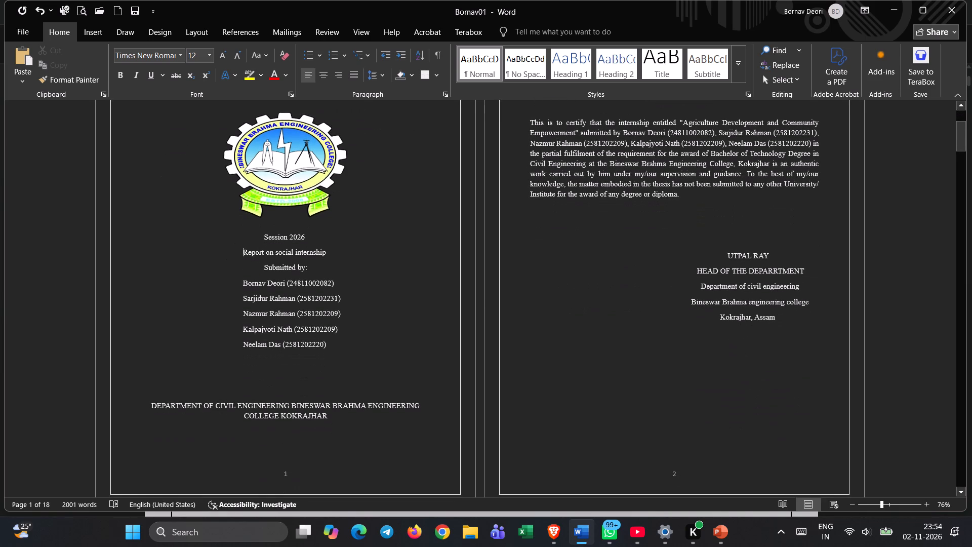
pyautogui.click(300, 155)
pyautogui.scroll(4, 269, 217)
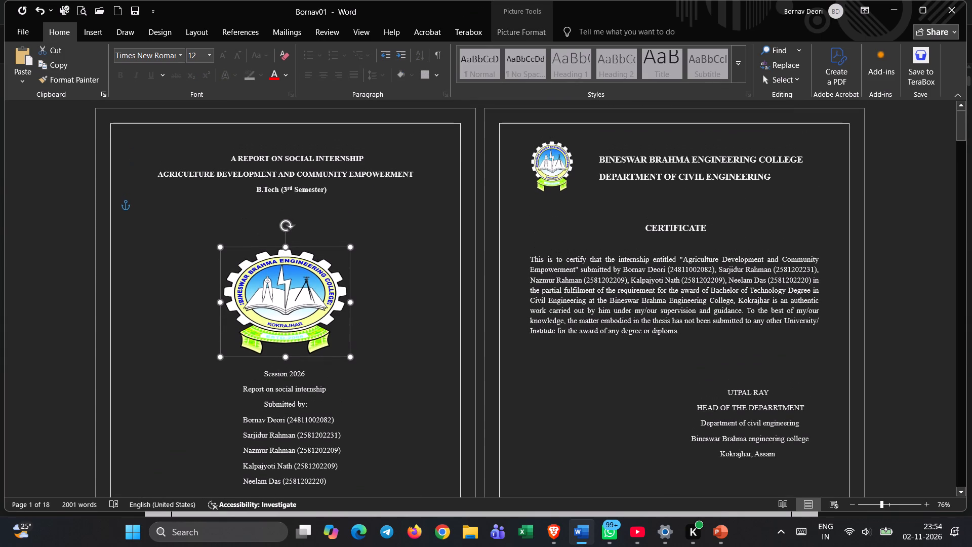
pyautogui.click(414, 330)
pyautogui.scroll(-5, 412, 336)
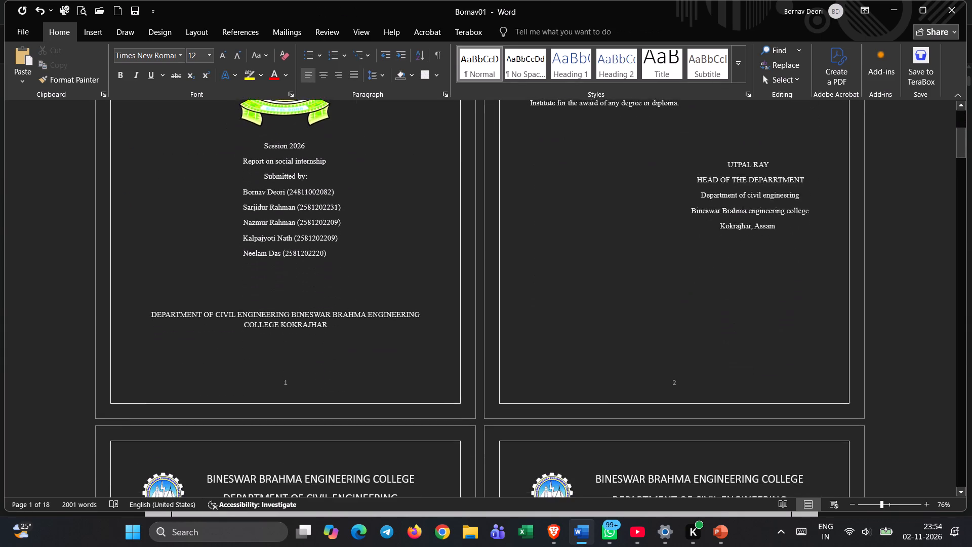
pyautogui.scroll(-2, 419, 344)
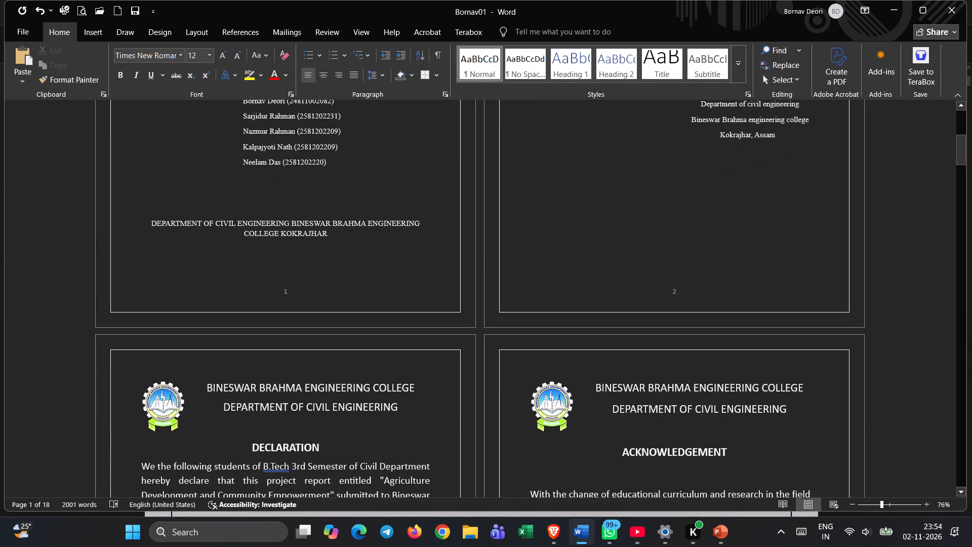
pyautogui.scroll(-2, 416, 340)
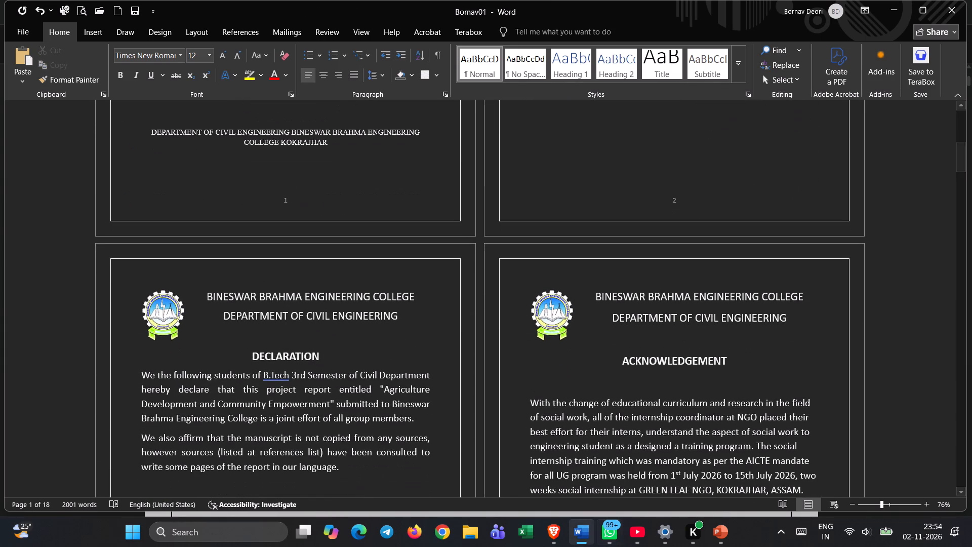
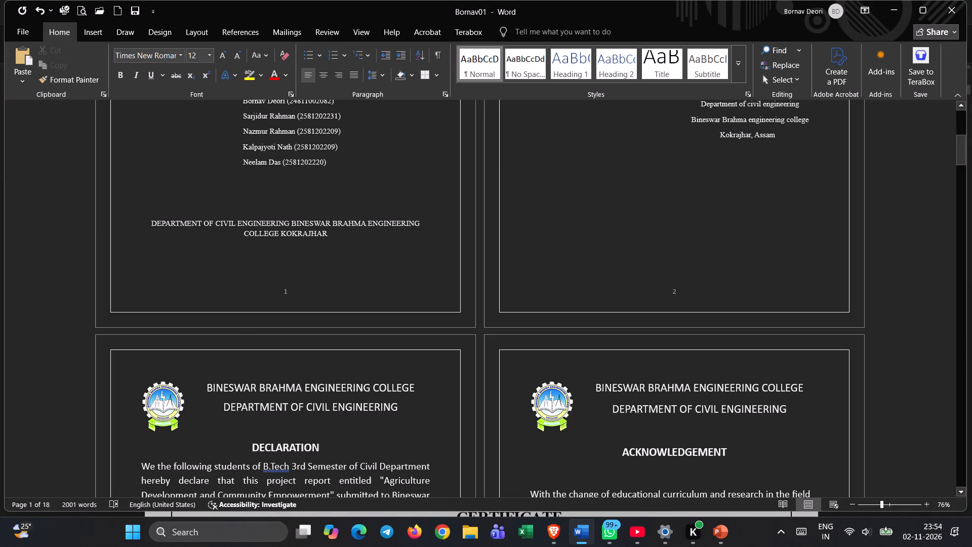
# Examine the "DEPARTMENT OF CIVIL ENGINEERING BINESWAR BRAHMA ENGINEERING COLLEGE KOKRAJHAR" lines at the foot of the cover page up close.
pyautogui.click(342, 236)
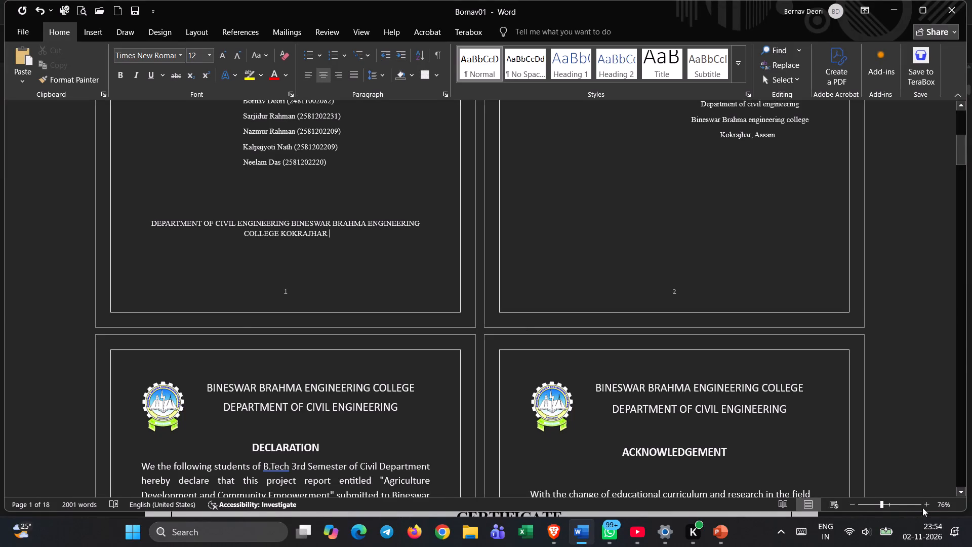
pyautogui.click(890, 503)
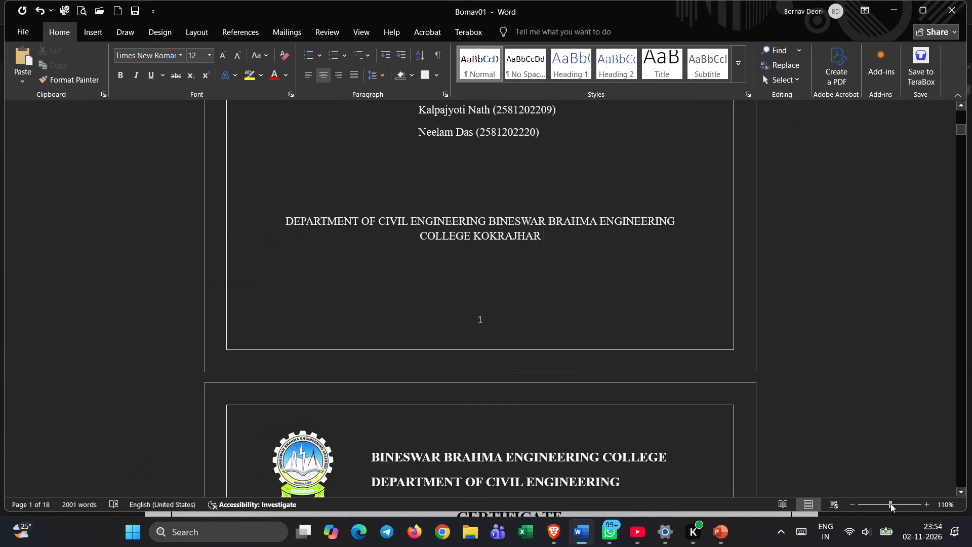
pyautogui.click(893, 506)
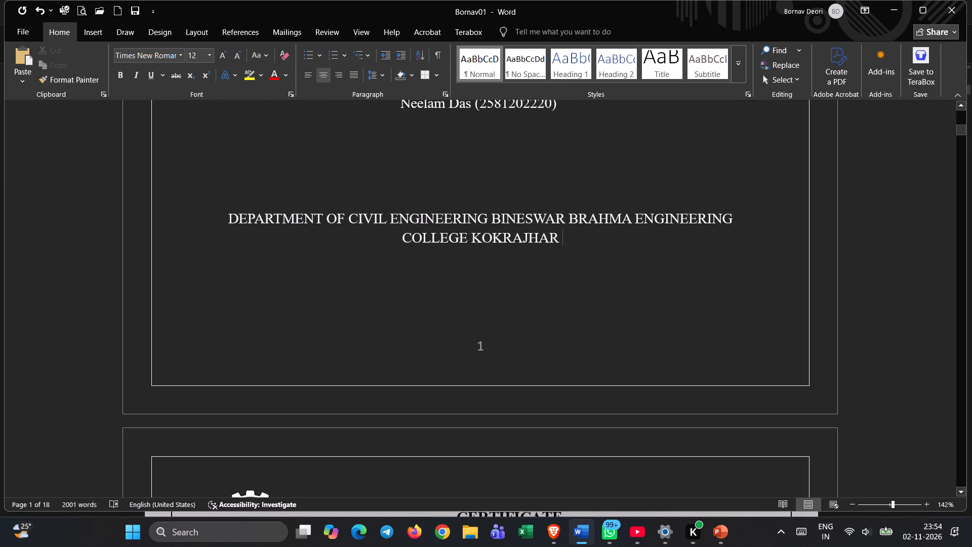
# Append "- 783370" after "COLLEGE KOKRAJHAR" at the bottom of the cover page.
pyautogui.press('-')
pyautogui.press('space')
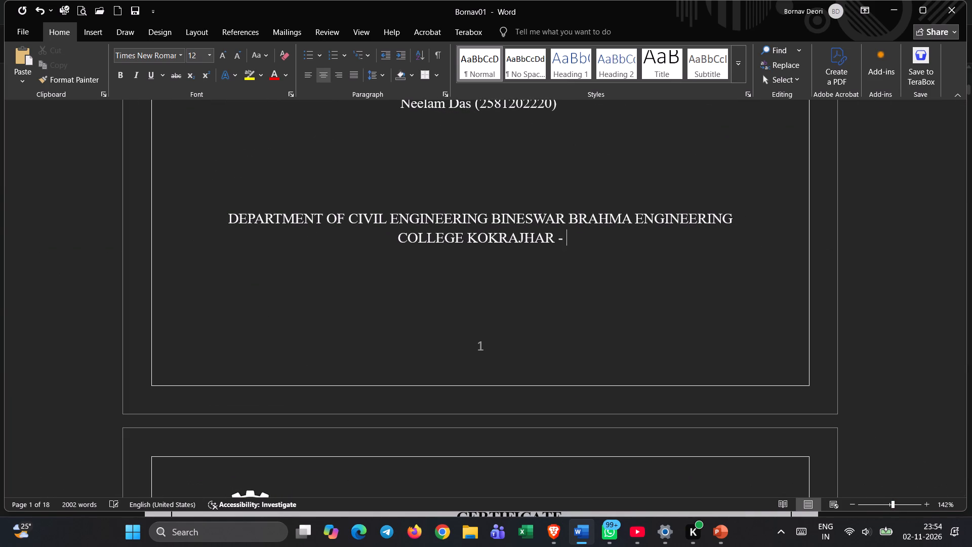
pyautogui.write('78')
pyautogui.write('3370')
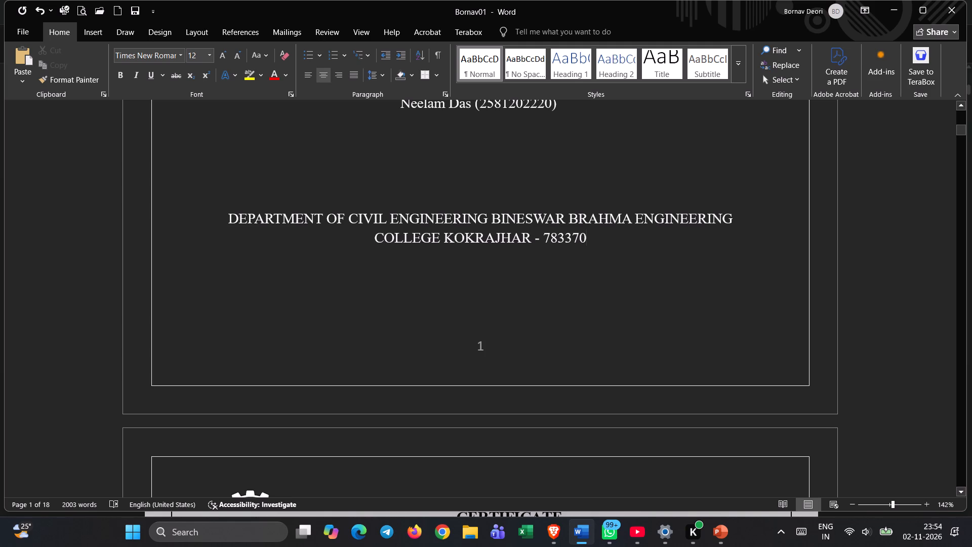
# Make the two-line department and college text at the bottom of the cover page bold, including the pin code.
pyautogui.moveTo(227, 218); pyautogui.dragTo(662, 251)
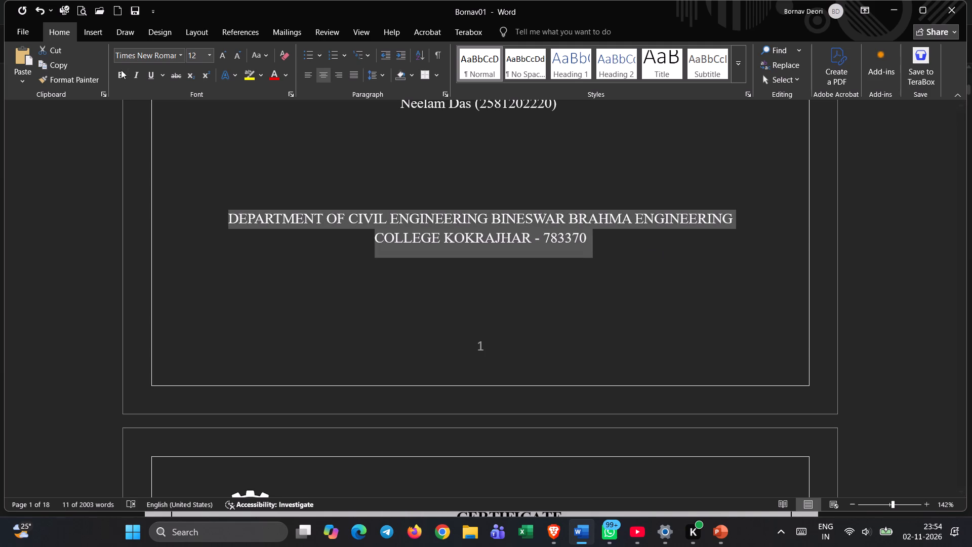
pyautogui.click(121, 70)
# Underline the "CERTIFICATE" heading on the certificate page.
pyautogui.scroll(13, 401, 281)
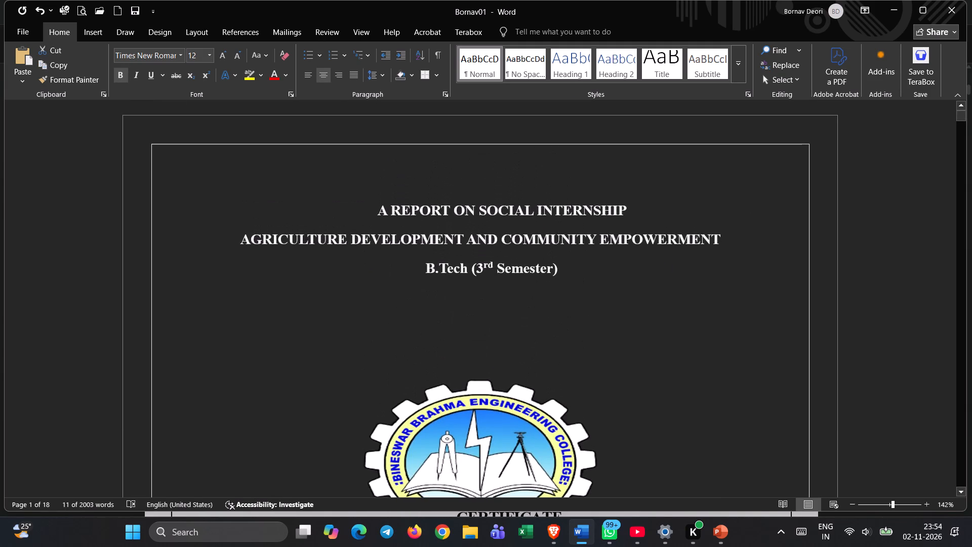
pyautogui.scroll(-13, 403, 292)
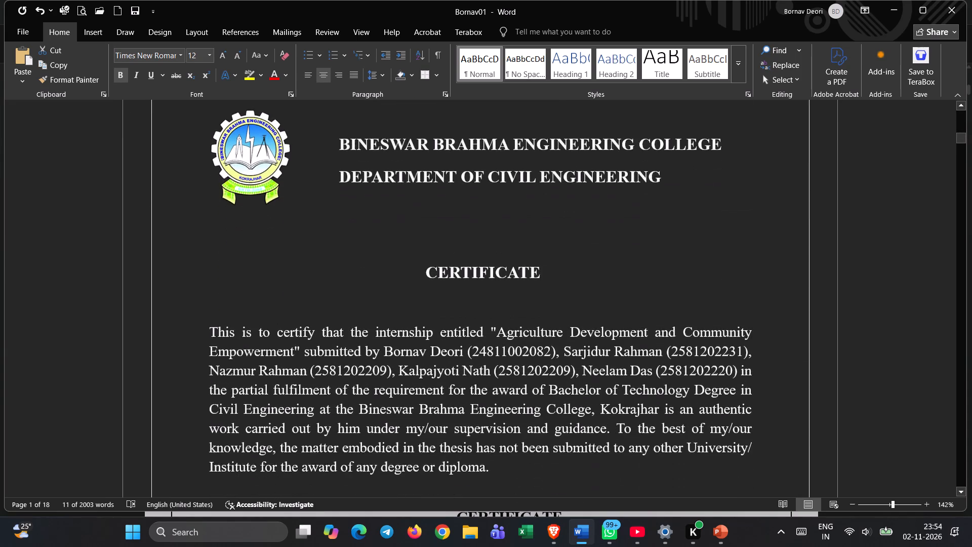
pyautogui.scroll(1, 404, 293)
pyautogui.scroll(-2, 404, 293)
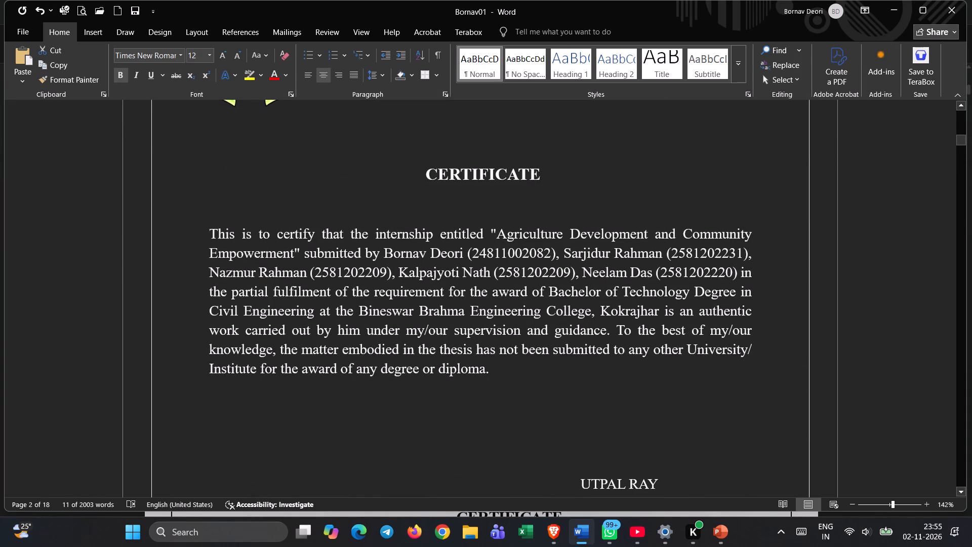
pyautogui.moveTo(426, 173); pyautogui.dragTo(546, 173)
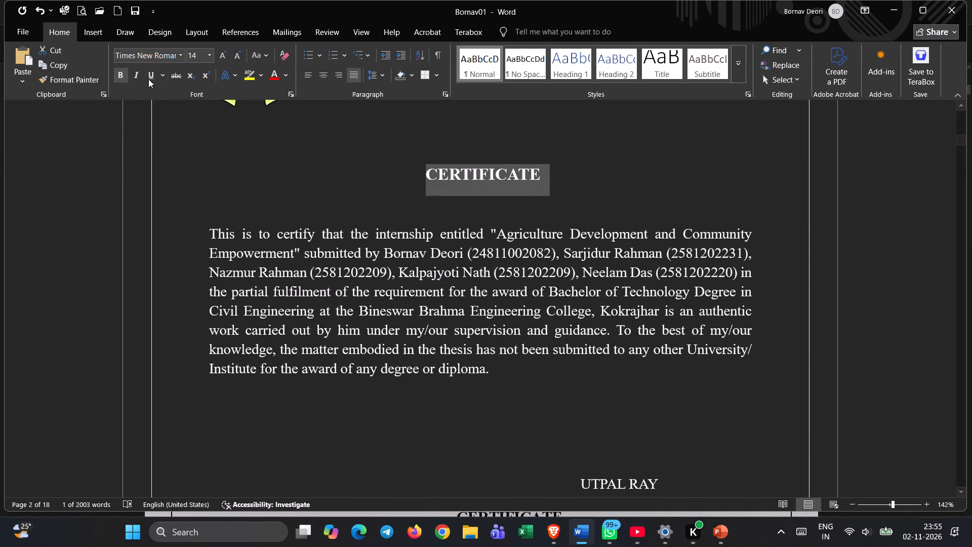
pyautogui.click(147, 76)
pyautogui.scroll(3, 464, 299)
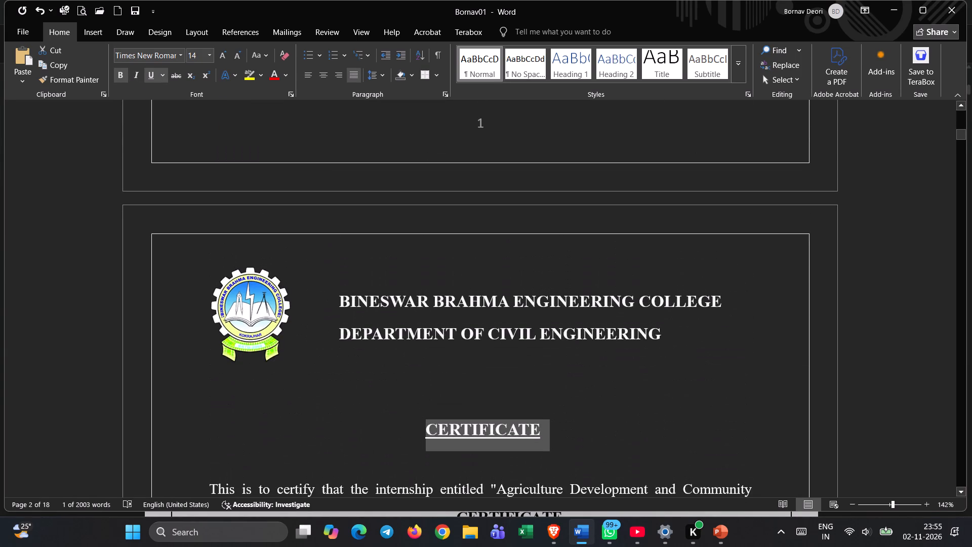
pyautogui.scroll(-2, 507, 389)
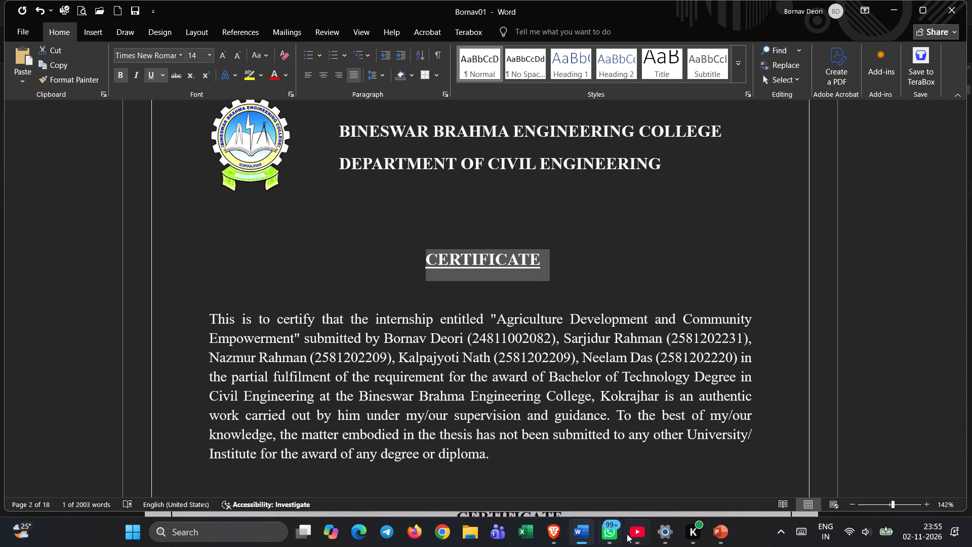
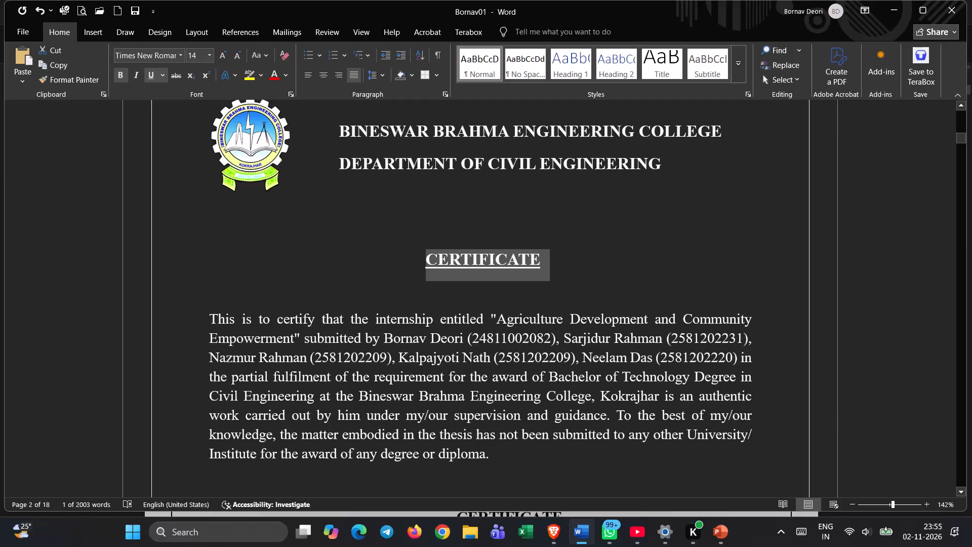
# Insert ", ASSAM" after "KOKRAJHAR" and before the pin code in the college text at the bottom of the cover page.
pyautogui.scroll(-4, 565, 394)
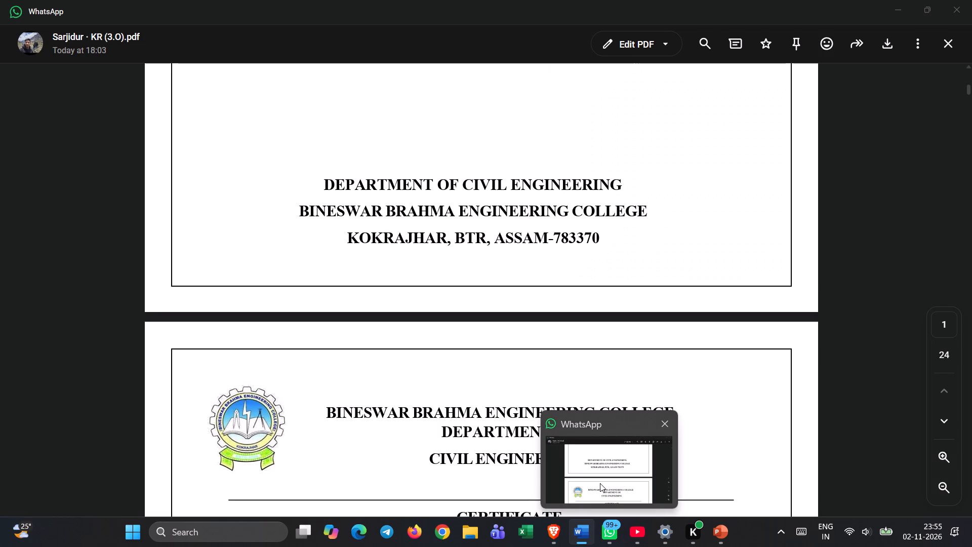
pyautogui.scroll(7, 380, 358)
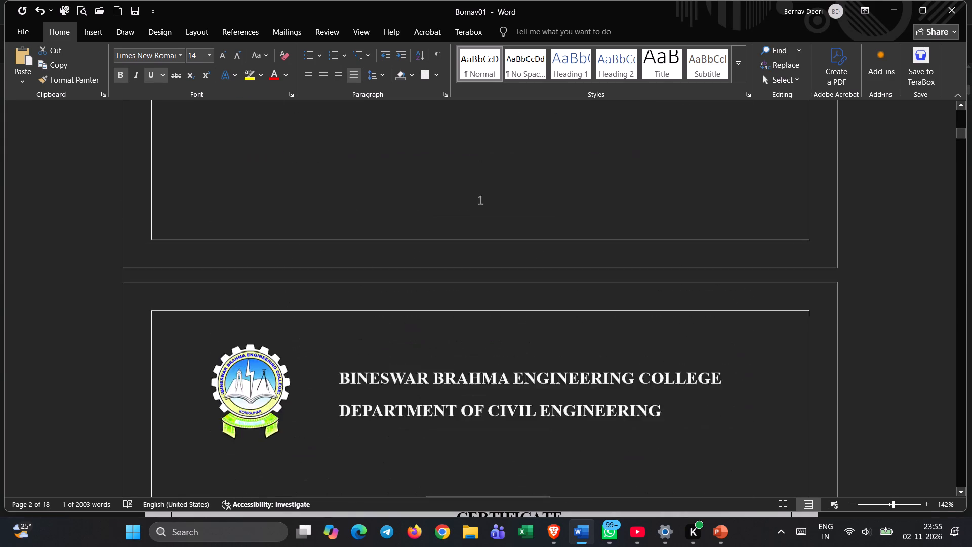
pyautogui.scroll(2, 386, 360)
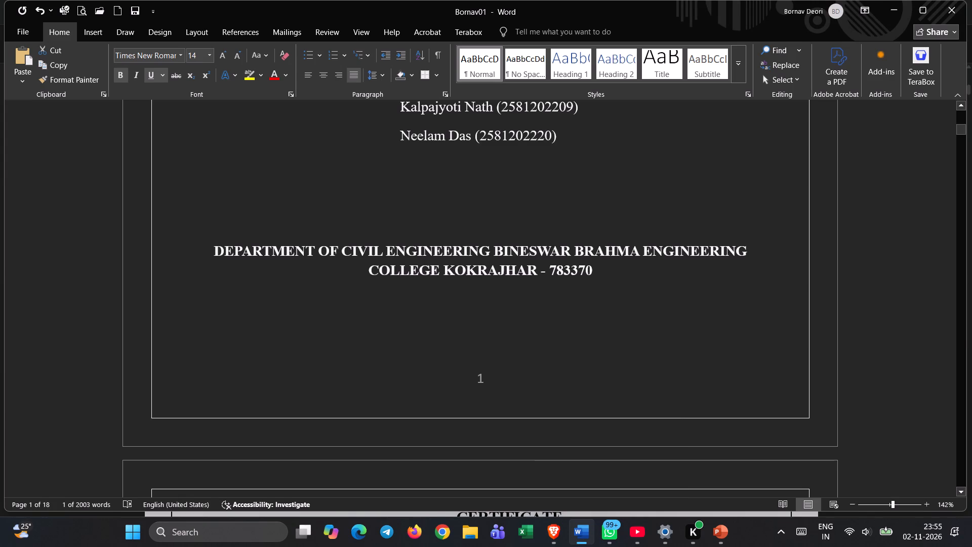
pyautogui.click(538, 272)
pyautogui.press(',')
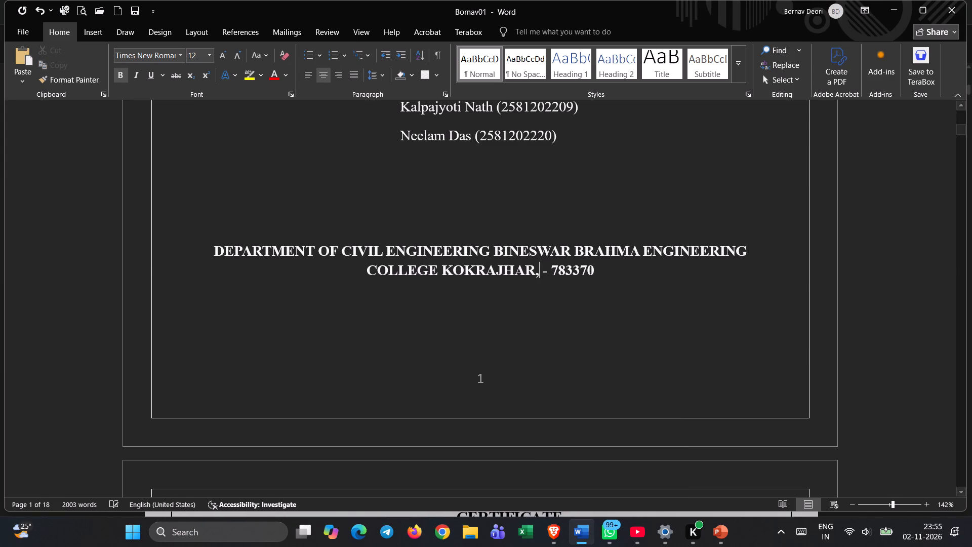
pyautogui.press('BackSpace')
pyautogui.write(',')
pyautogui.press('space')
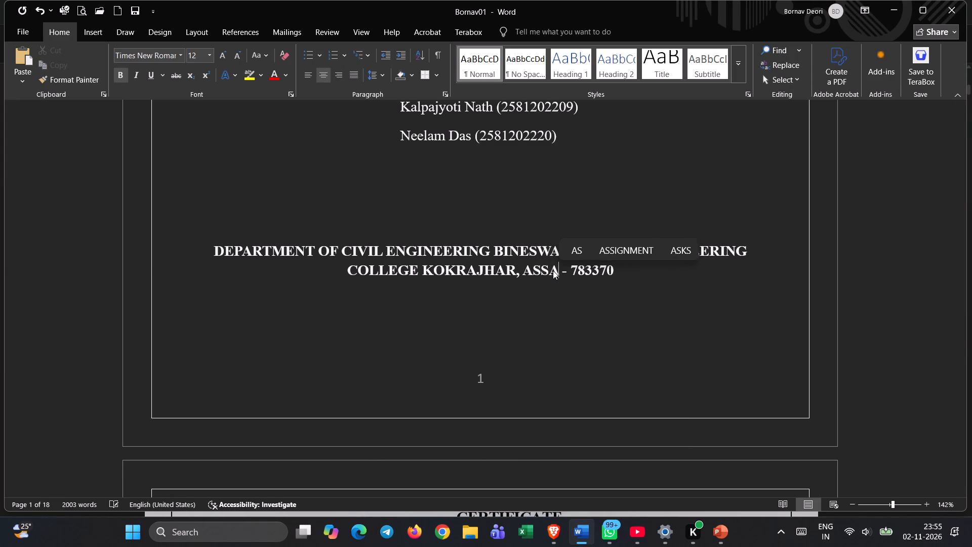
pyautogui.press('m')
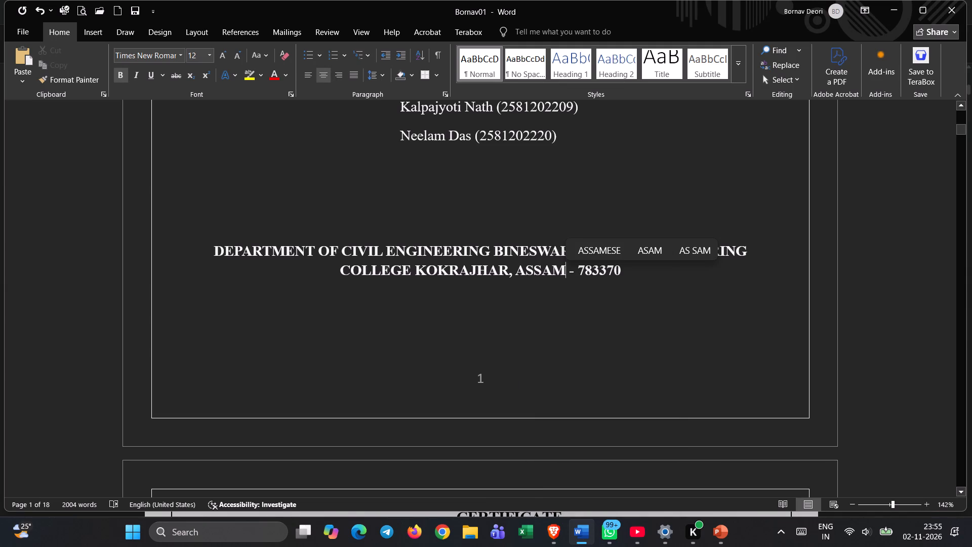
# Insert "BTR," between "KOKRAJHAR," and "ASSAM" in the college text at the bottom of the cover page.
pyautogui.click(511, 272)
pyautogui.press('space')
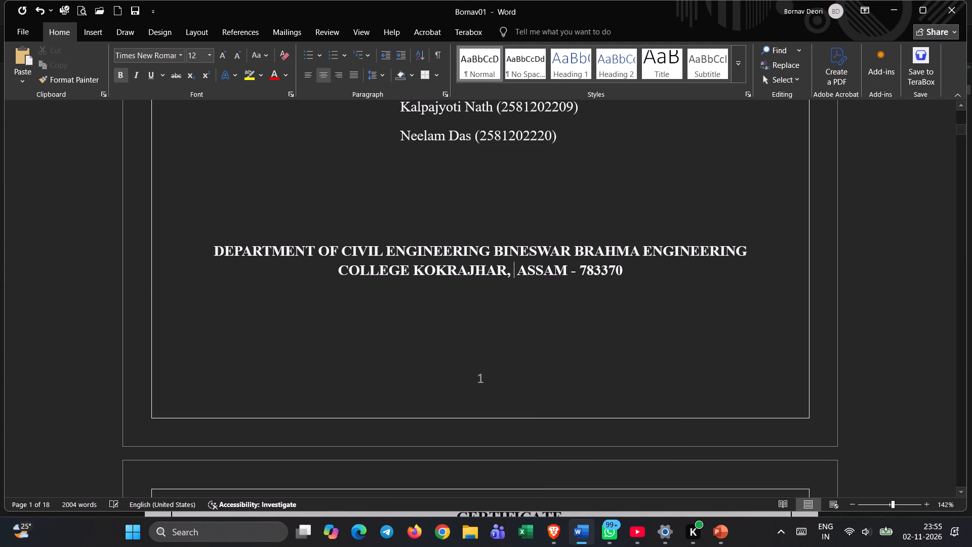
pyautogui.write('BTR')
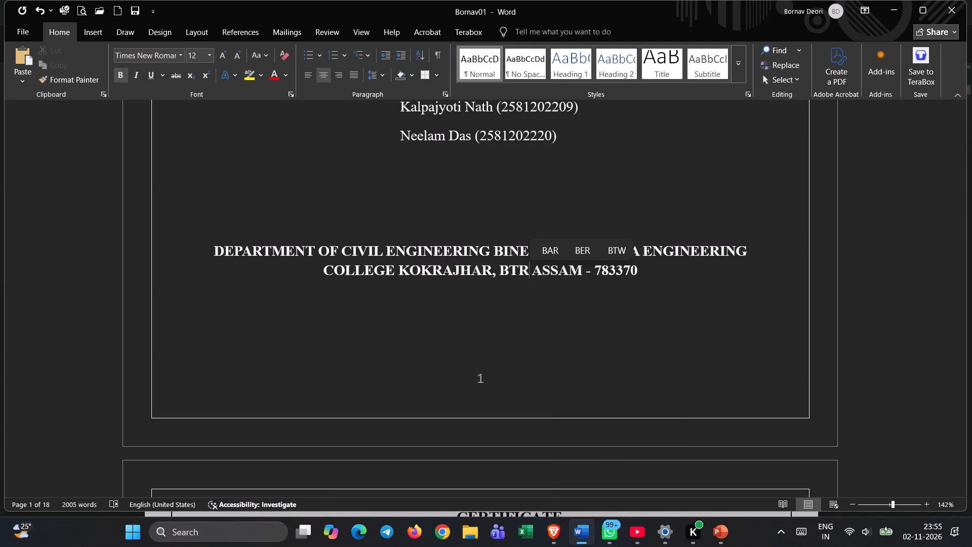
pyautogui.press(',')
pyautogui.press('space')
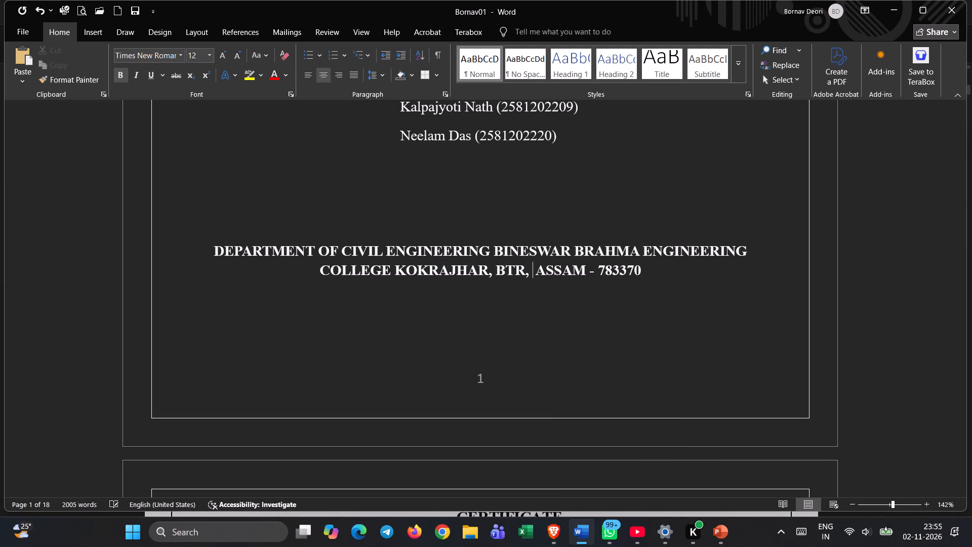
pyautogui.press('BackSpace')
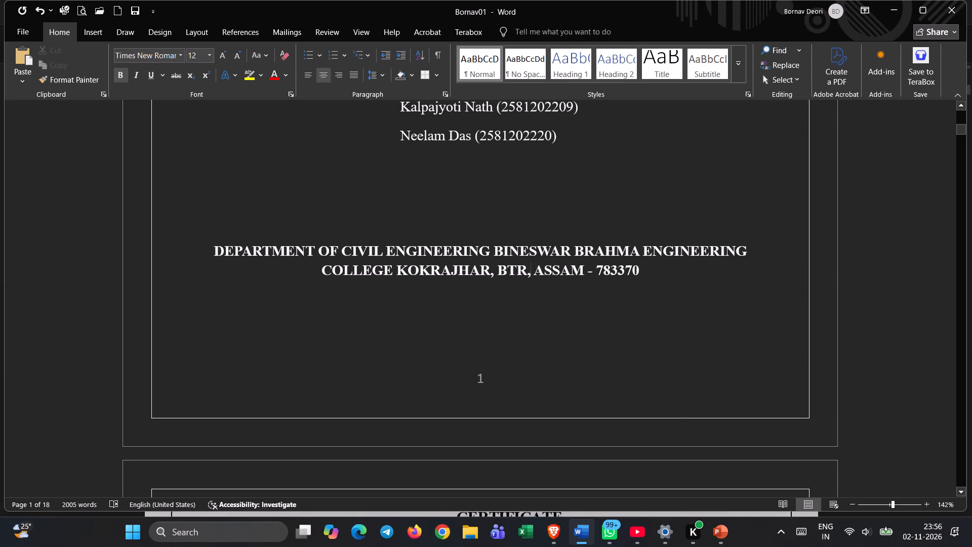
# Review the cover page from its title down to the department text and page number.
pyautogui.scroll(9, 467, 384)
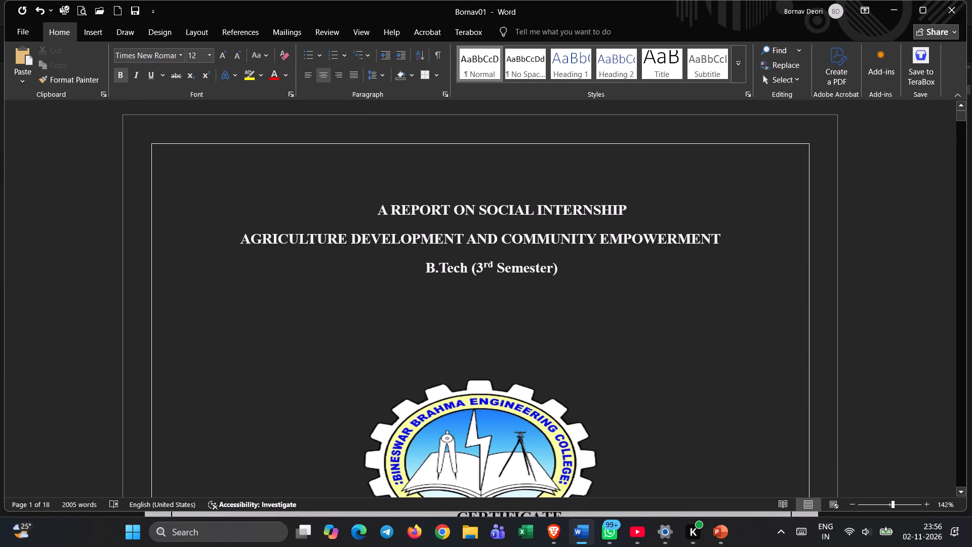
pyautogui.scroll(4, 462, 382)
pyautogui.scroll(-6, 461, 382)
pyautogui.scroll(8, 461, 382)
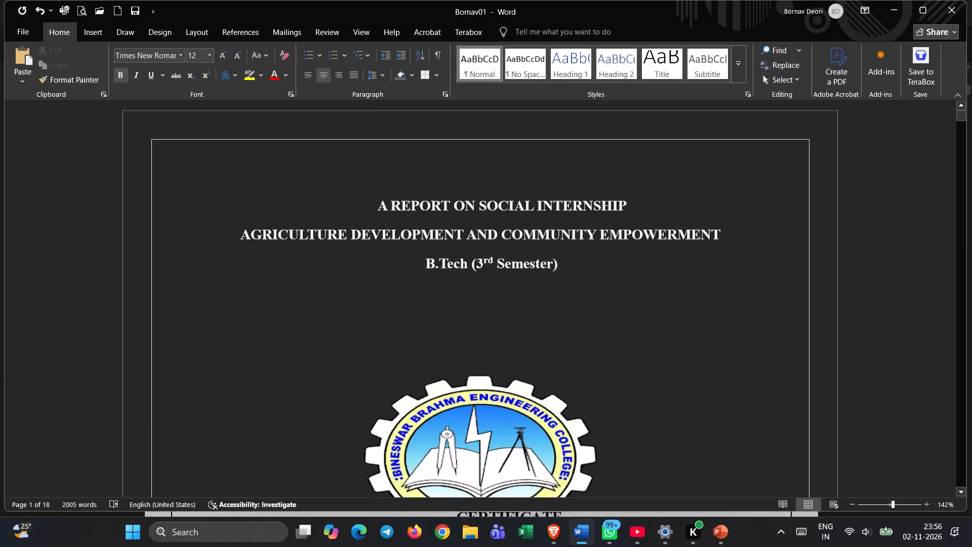
pyautogui.scroll(-10, 606, 273)
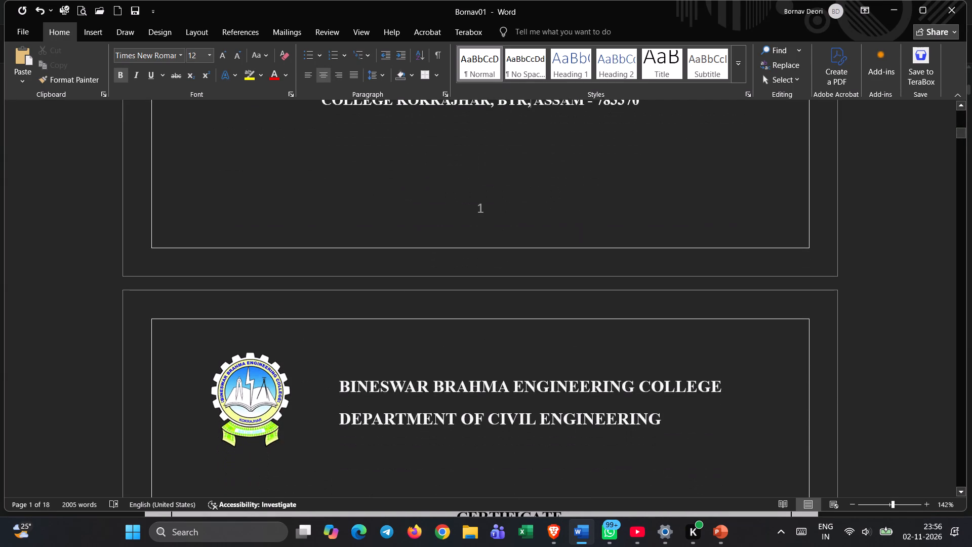
pyautogui.scroll(-4, 547, 253)
pyautogui.scroll(5, 541, 257)
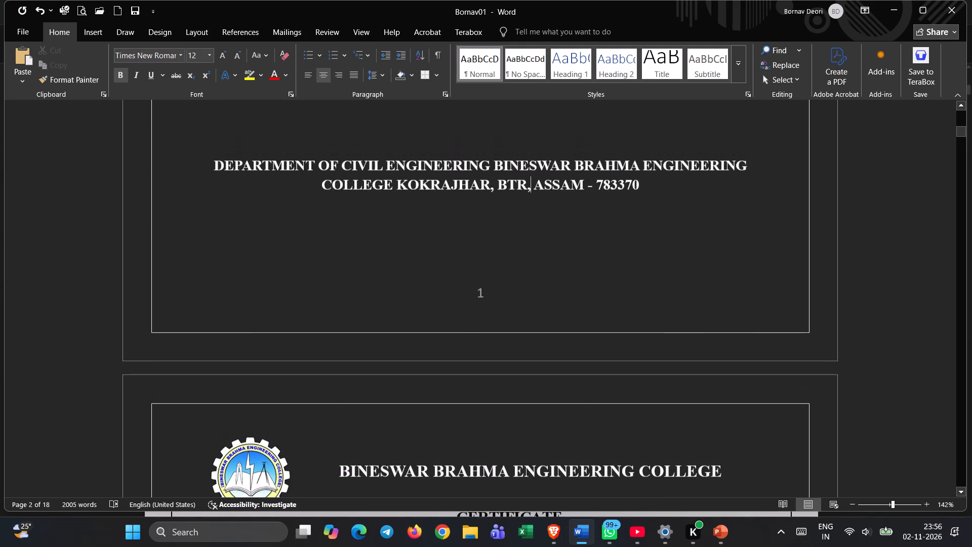
# Open the cover page's footer and insert a bottom-of-page number in the Plain Number 2 style.
pyautogui.click(476, 293)
pyautogui.doubleClick(480, 293)
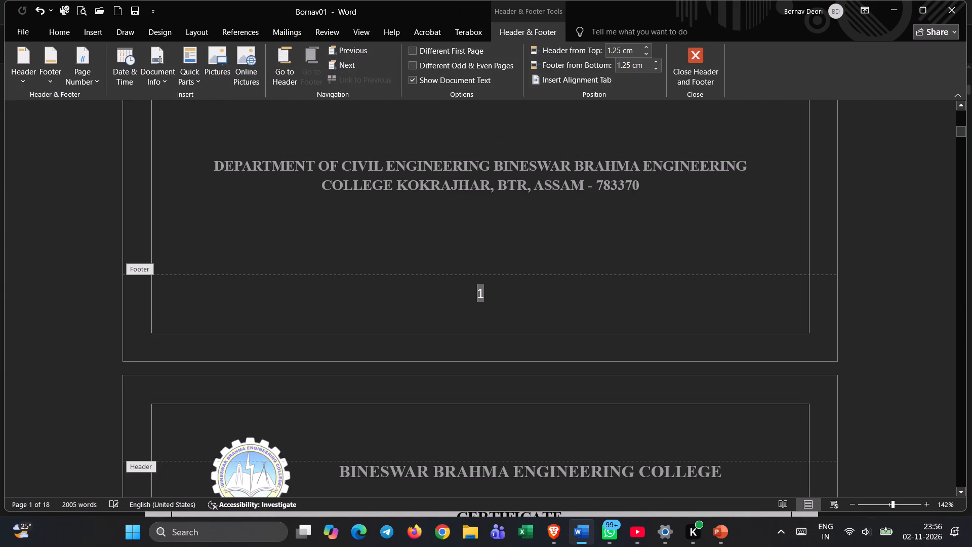
pyautogui.click(88, 82)
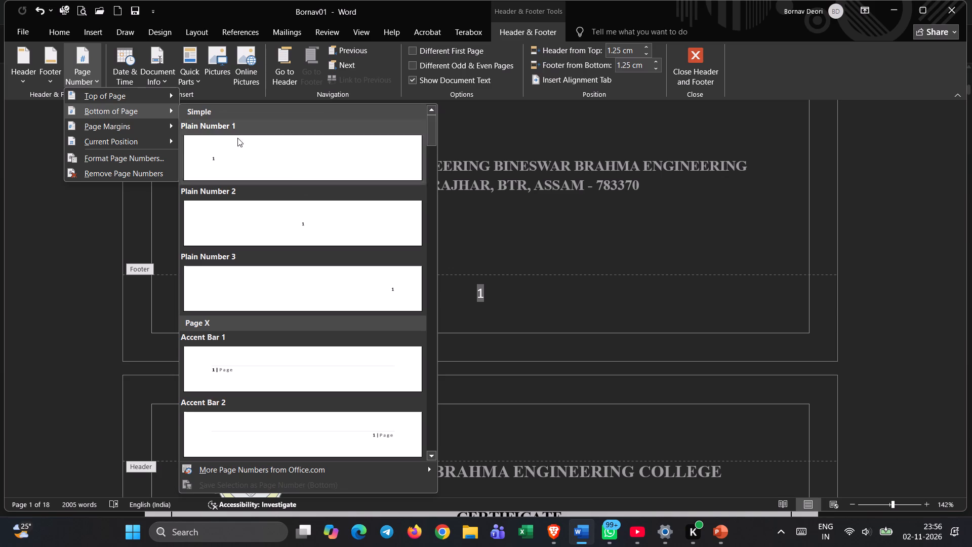
pyautogui.scroll(-2, 333, 264)
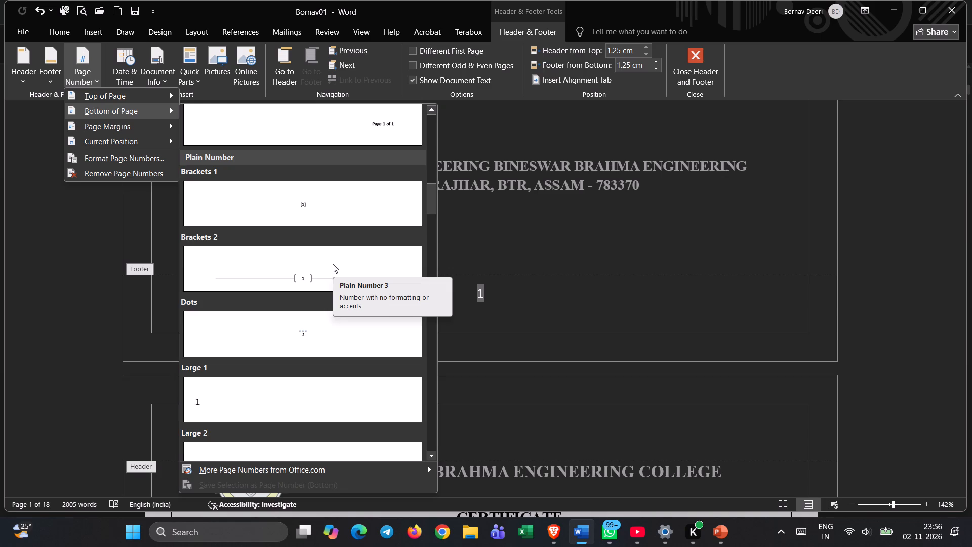
pyautogui.scroll(-5, 333, 264)
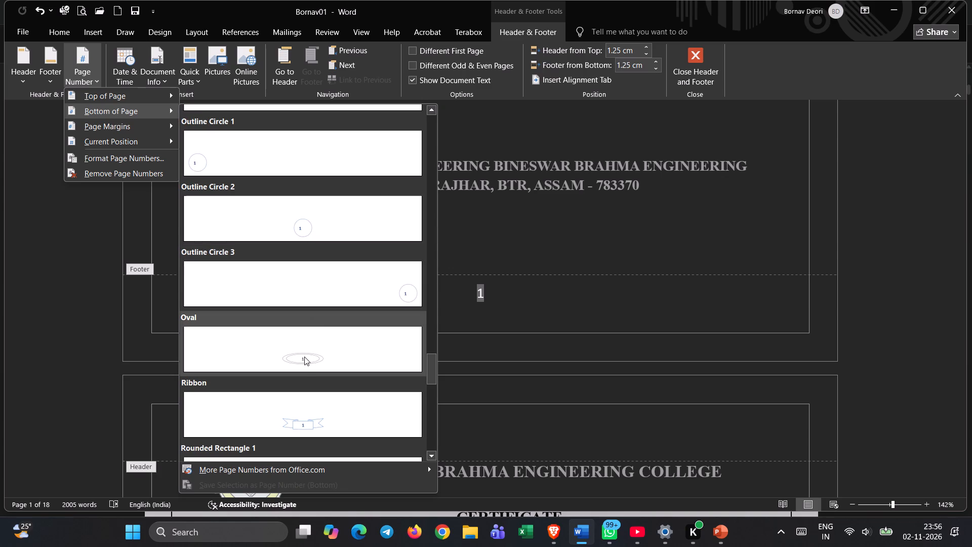
pyautogui.scroll(8, 304, 357)
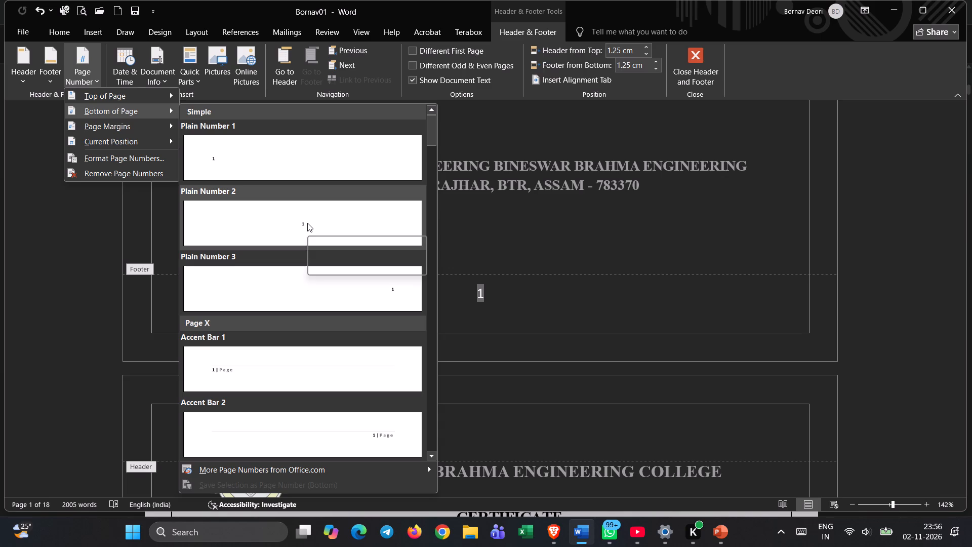
pyautogui.click(307, 223)
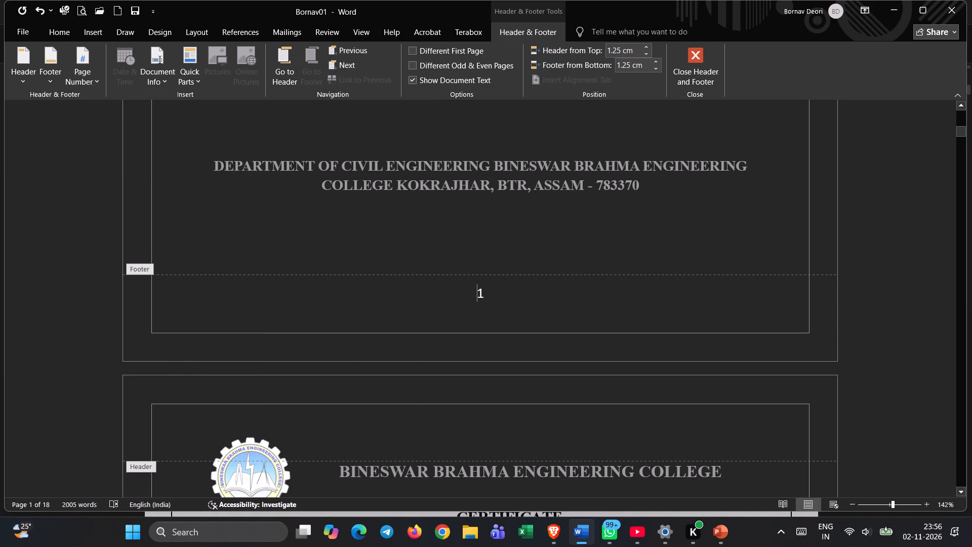
# Set the font of the footer page number to Times New Roman.
pyautogui.moveTo(489, 292); pyautogui.dragTo(479, 293)
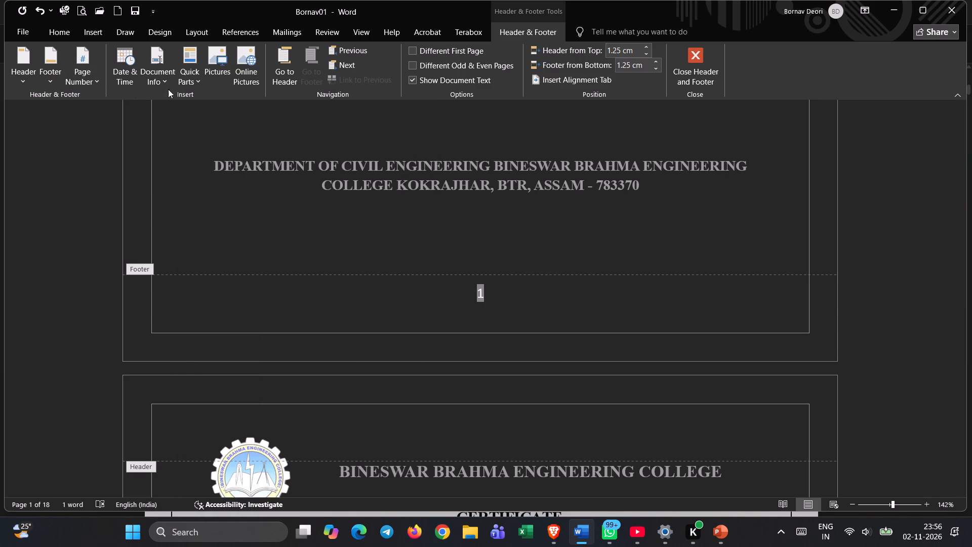
pyautogui.click(68, 32)
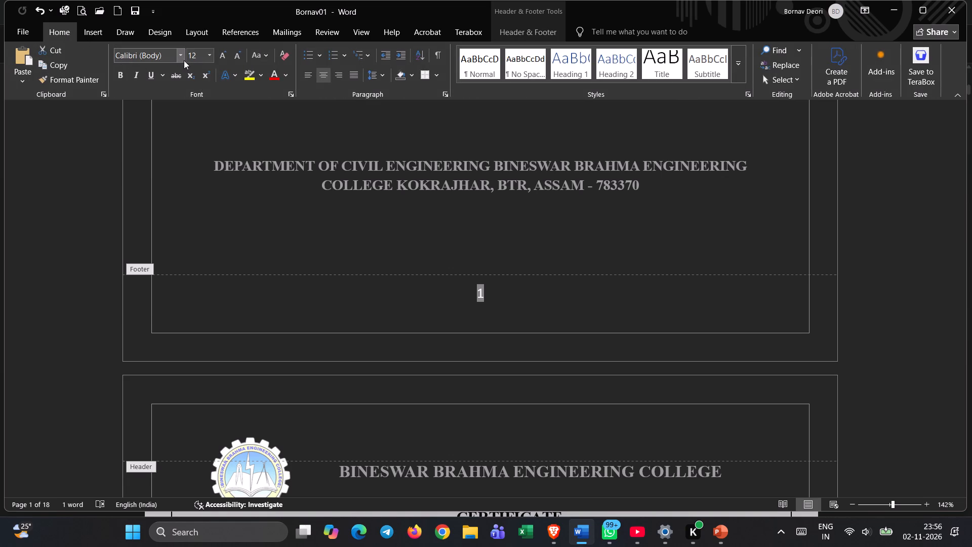
pyautogui.click(181, 57)
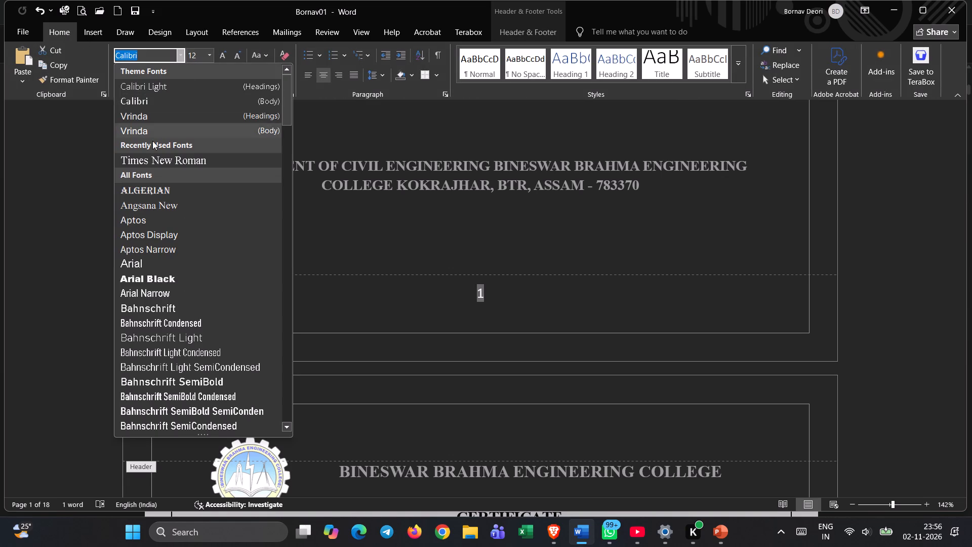
pyautogui.click(156, 158)
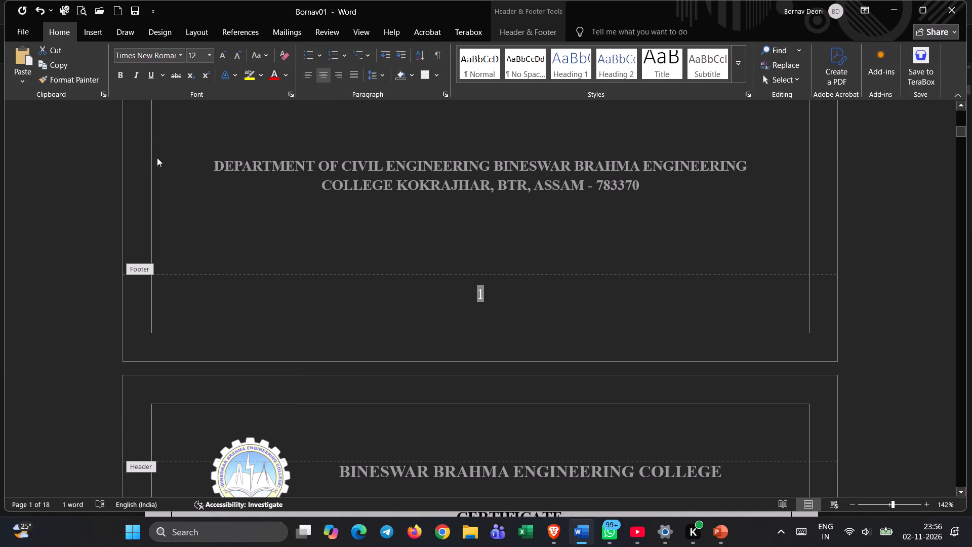
# Browse the available fonts and preview them on the selected footer page number.
pyautogui.click(180, 57)
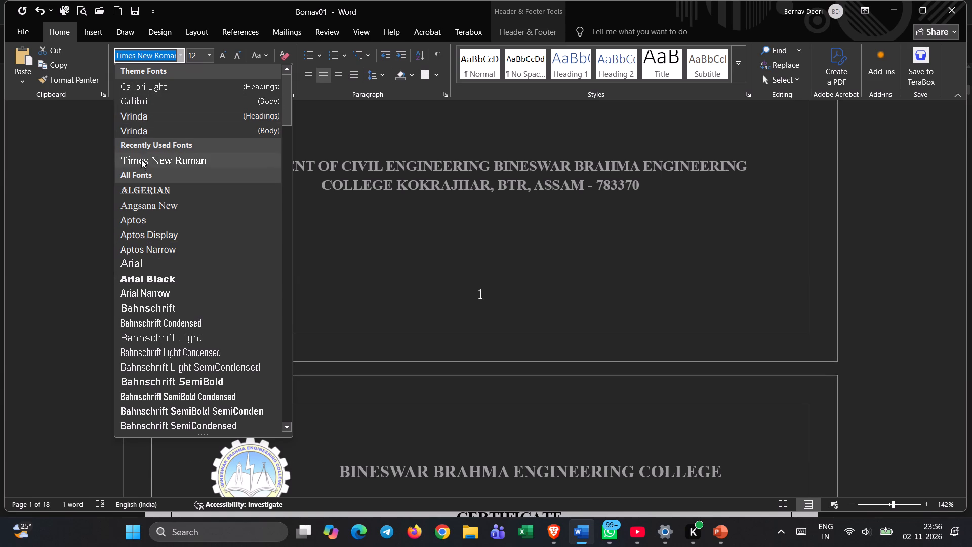
pyautogui.scroll(-3, 147, 207)
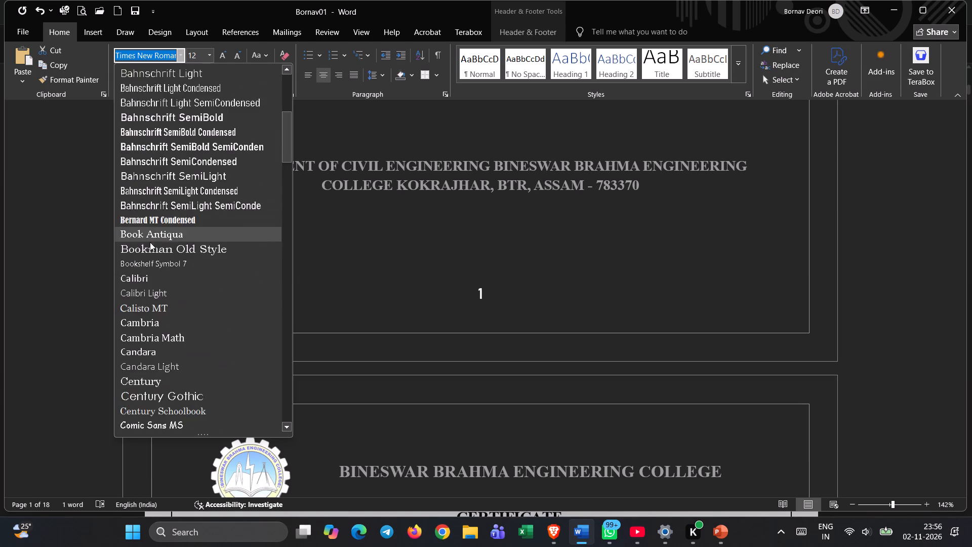
pyautogui.scroll(-1, 150, 242)
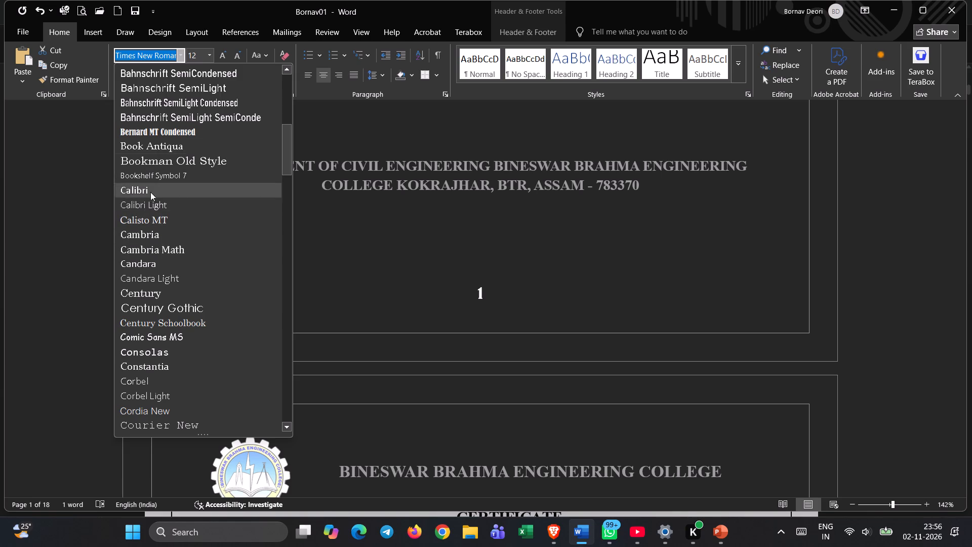
pyautogui.scroll(-3, 190, 320)
pyautogui.scroll(-2, 206, 367)
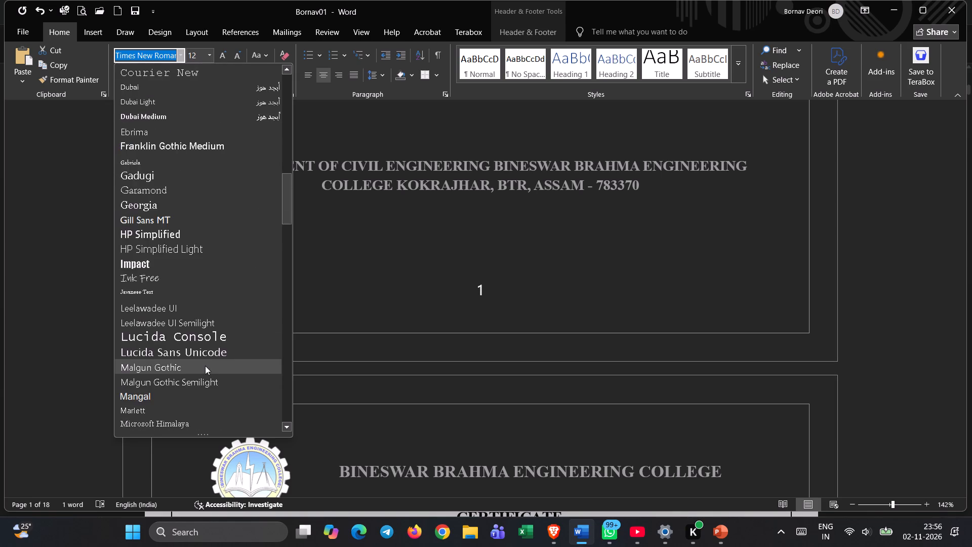
pyautogui.scroll(-1, 205, 366)
pyautogui.scroll(3, 182, 295)
pyautogui.scroll(-3, 180, 281)
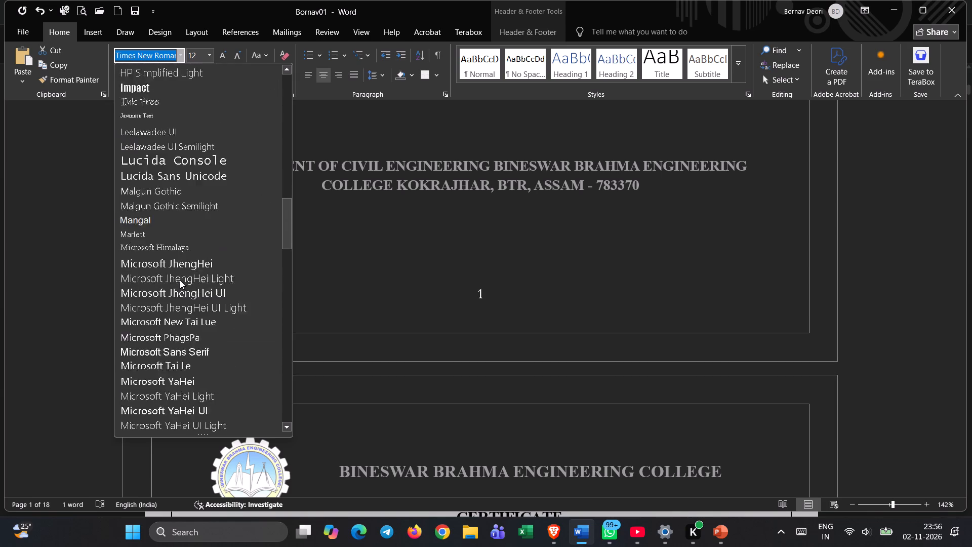
pyautogui.scroll(-8, 180, 280)
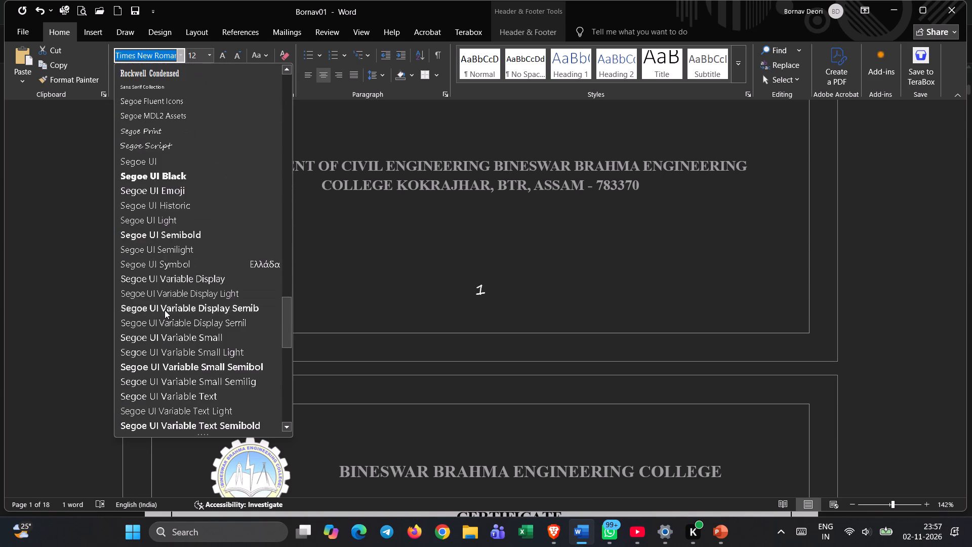
pyautogui.scroll(1, 166, 309)
pyautogui.scroll(-11, 166, 309)
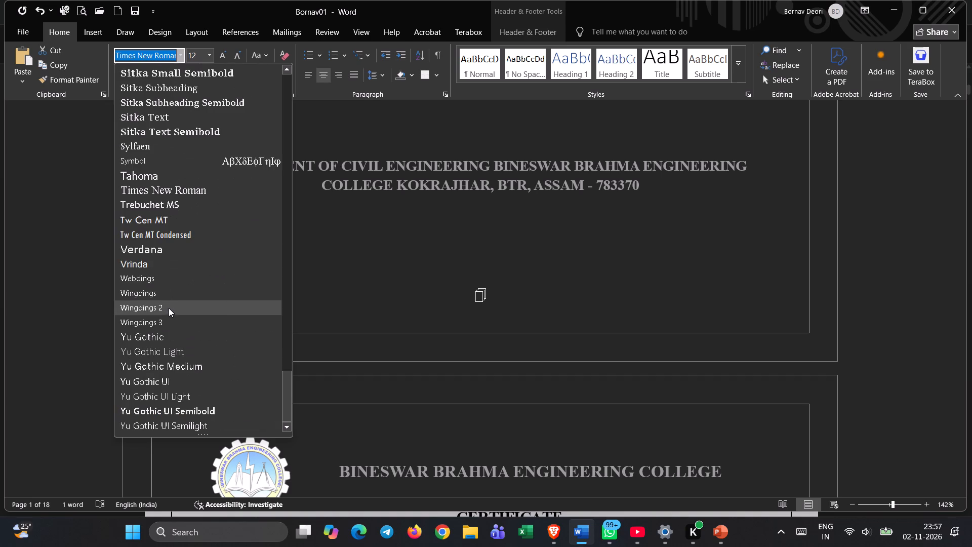
pyautogui.scroll(20, 170, 303)
pyautogui.scroll(6, 170, 303)
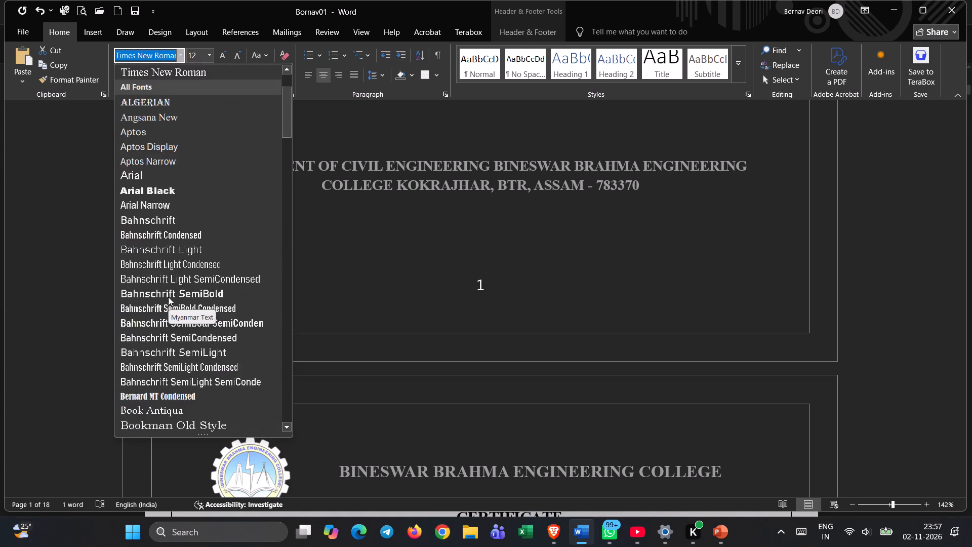
pyautogui.scroll(10, 168, 297)
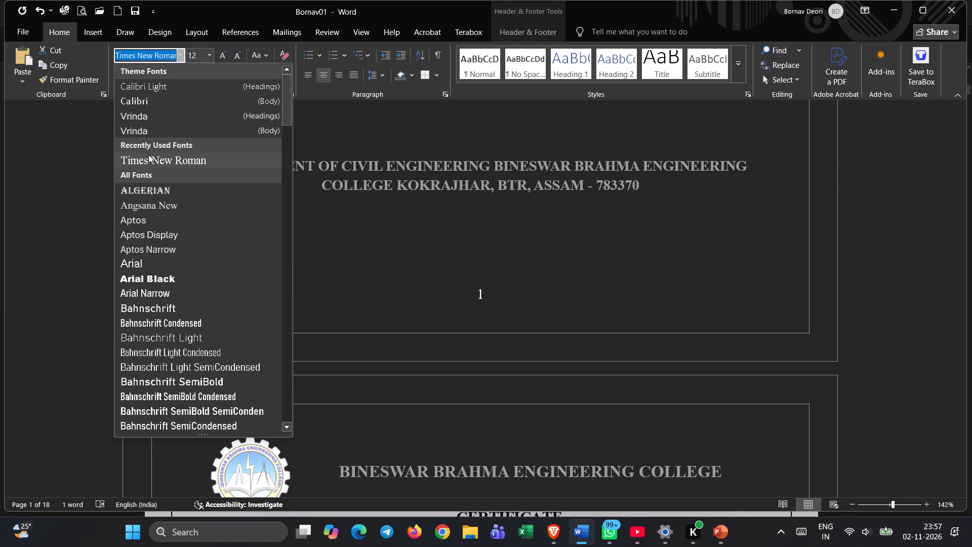
pyautogui.click(182, 53)
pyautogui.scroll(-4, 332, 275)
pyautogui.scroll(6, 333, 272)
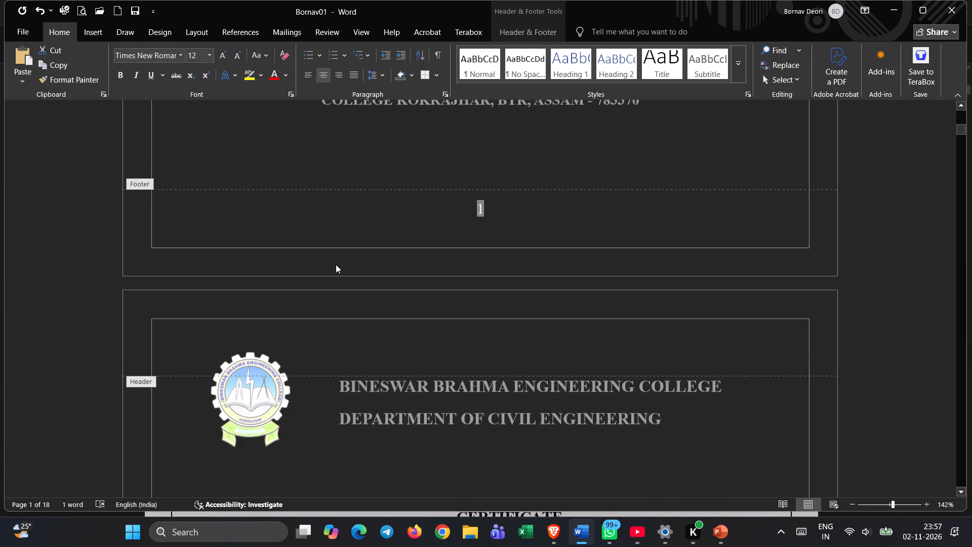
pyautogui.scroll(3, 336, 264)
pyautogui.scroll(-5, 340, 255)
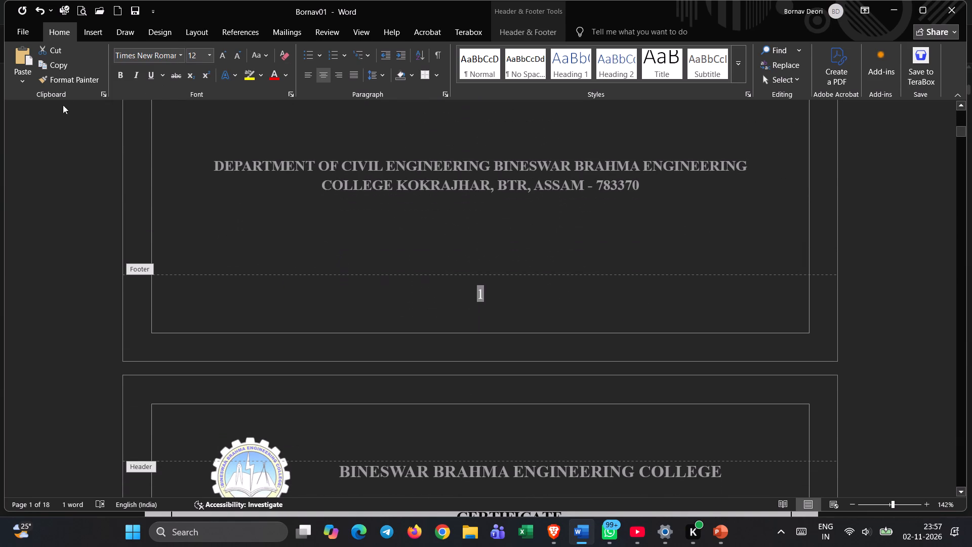
# Reinsert the cover page footer's bottom-of-page number in the Plain Number 2 style after browsing the available number designs.
pyautogui.click(486, 295)
pyautogui.doubleClick(481, 295)
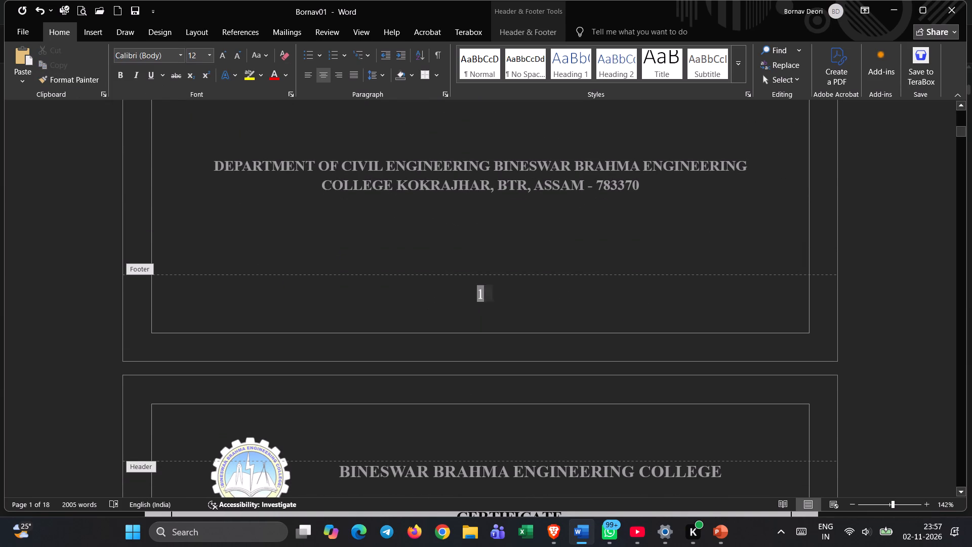
pyautogui.click(481, 295)
pyautogui.doubleClick(504, 291)
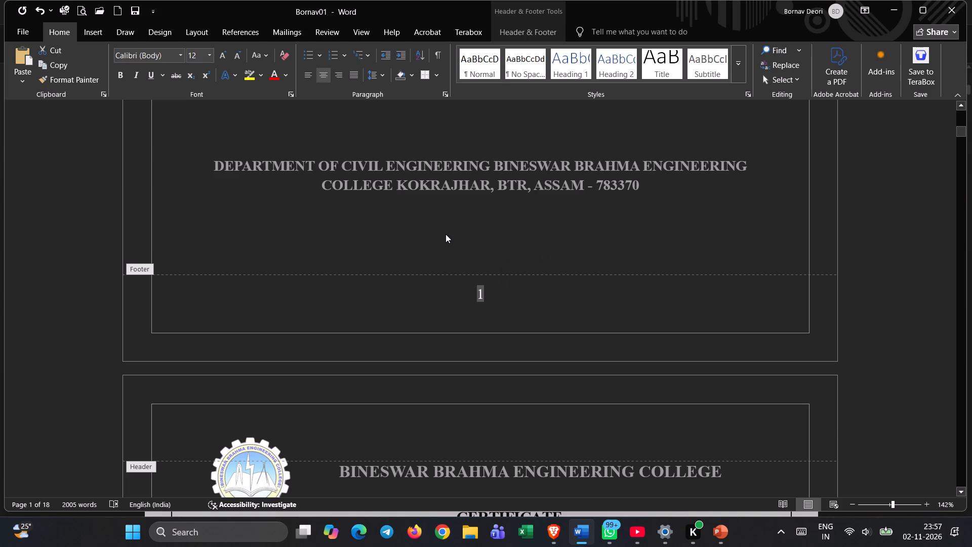
pyautogui.doubleClick(445, 234)
pyautogui.doubleClick(483, 299)
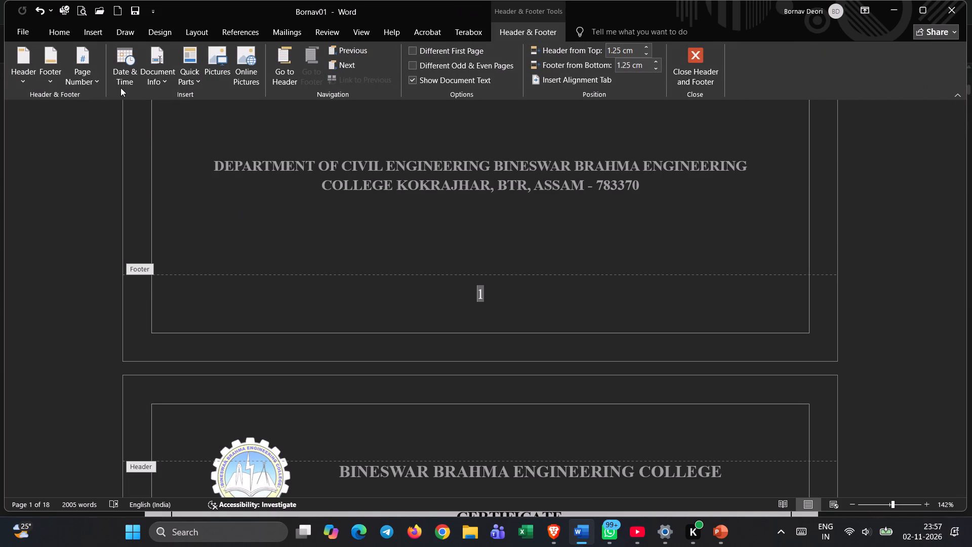
pyautogui.click(90, 74)
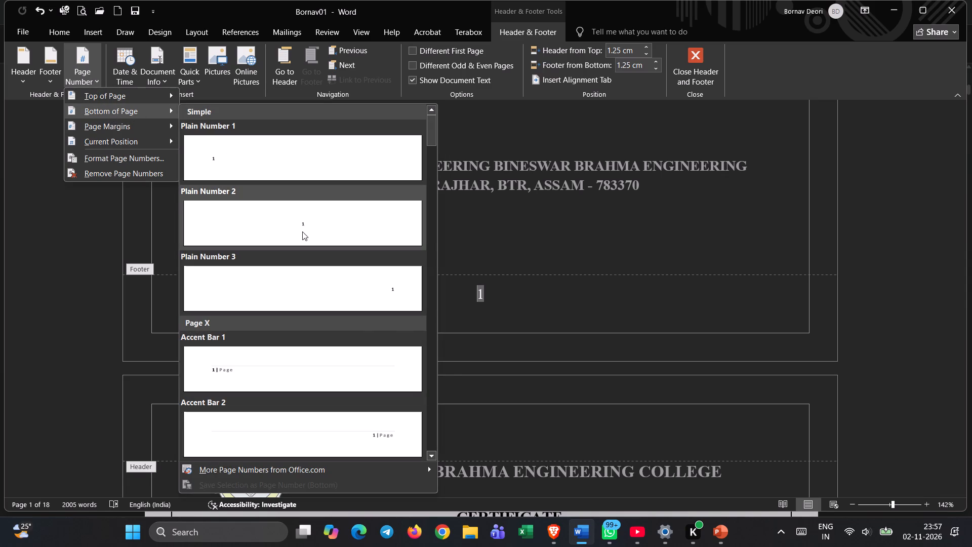
pyautogui.scroll(-8, 299, 239)
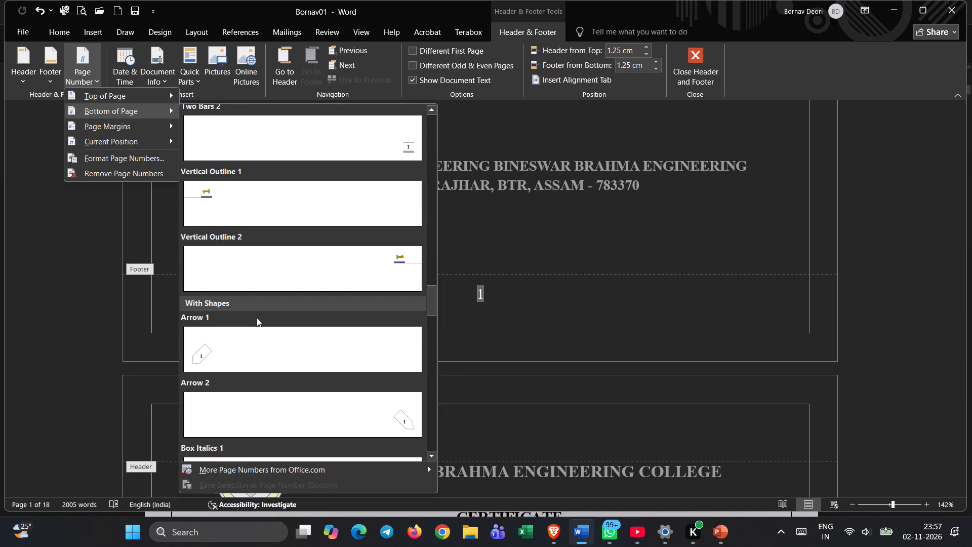
pyautogui.scroll(-5, 257, 318)
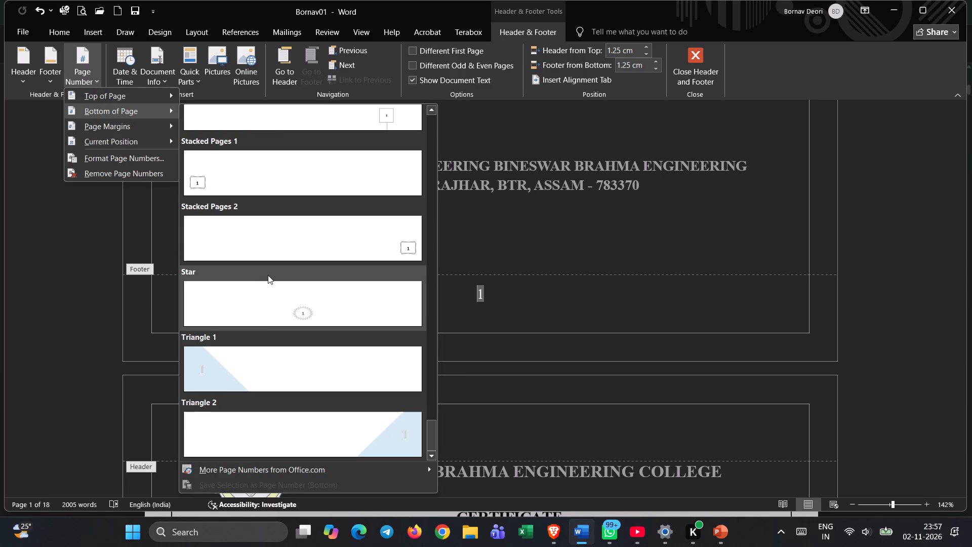
pyautogui.scroll(-4, 265, 272)
pyautogui.scroll(9, 267, 273)
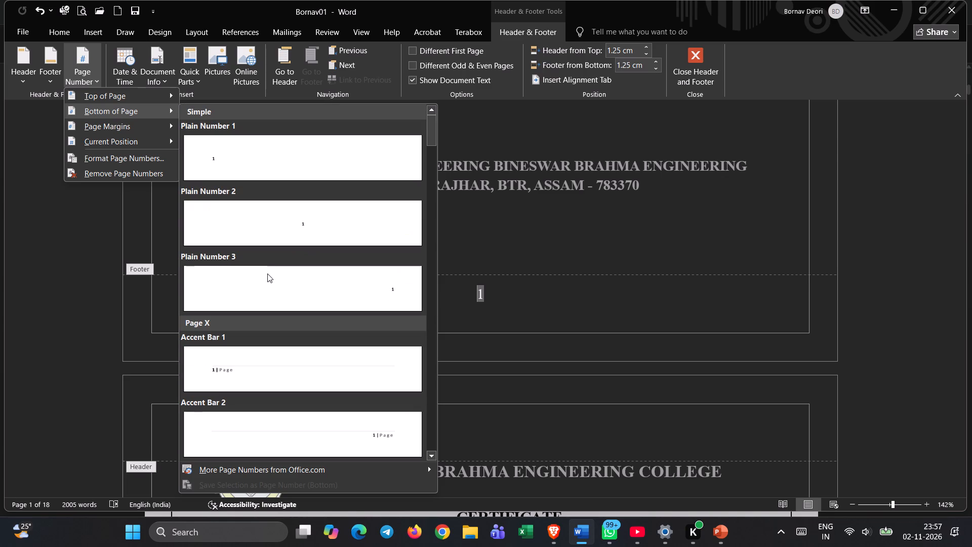
pyautogui.scroll(3, 267, 273)
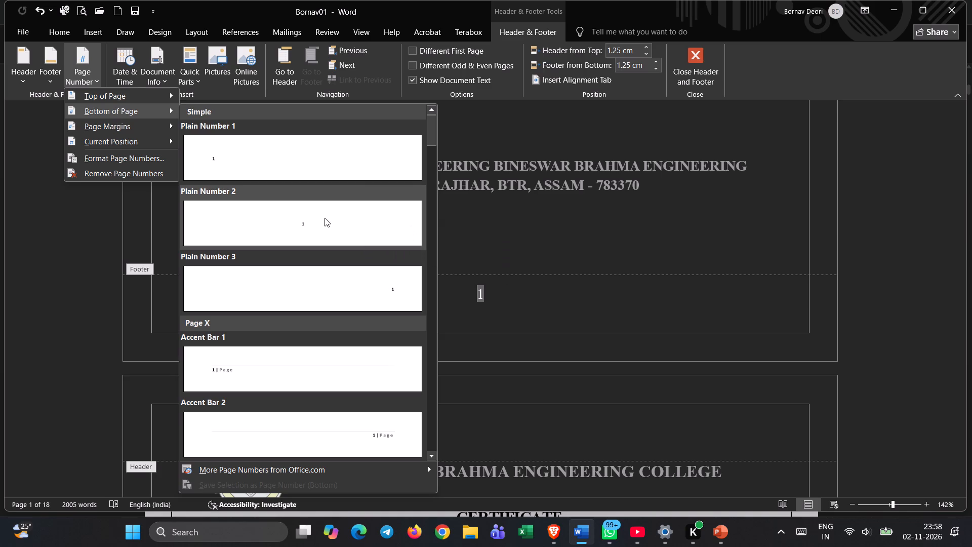
pyautogui.scroll(-5, 325, 218)
pyautogui.scroll(-2, 298, 256)
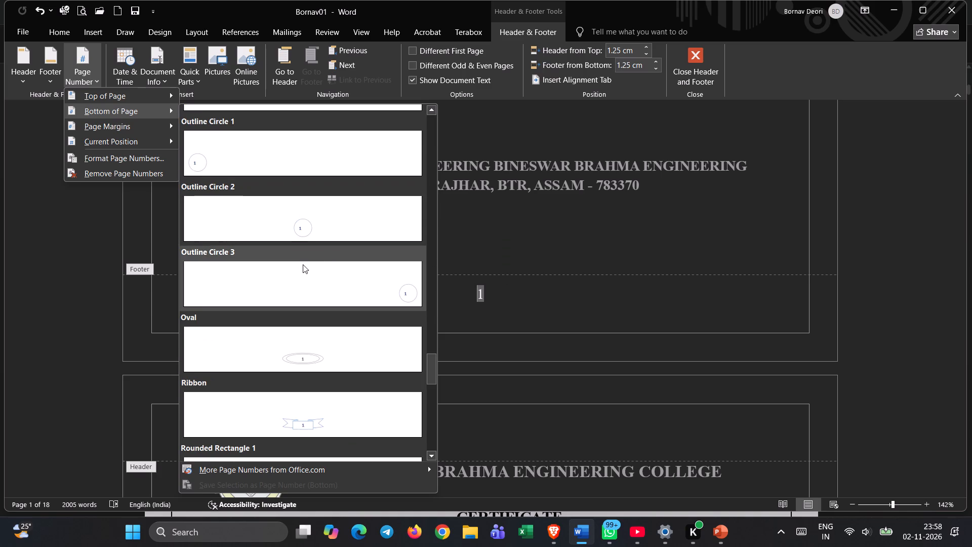
pyautogui.scroll(-2, 303, 266)
pyautogui.click(229, 470)
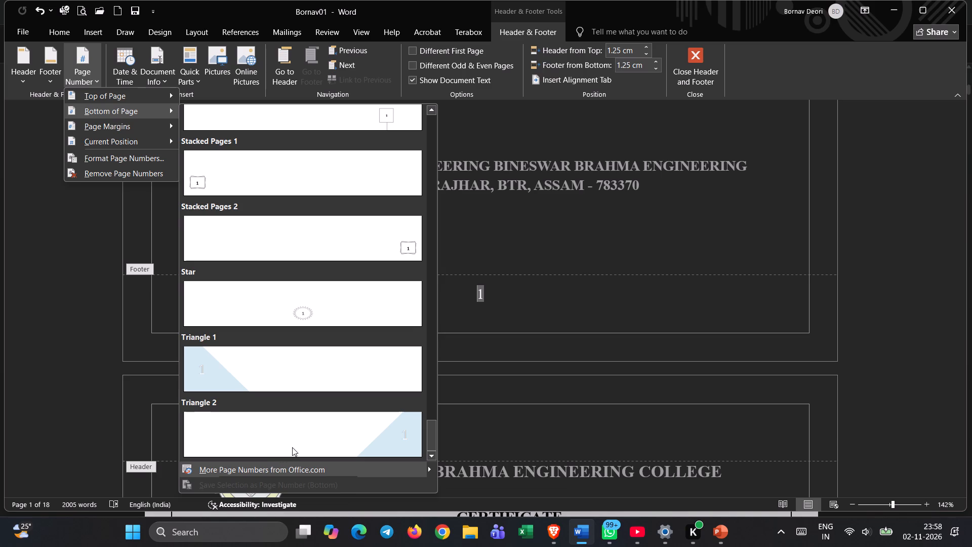
pyautogui.scroll(9, 353, 331)
pyautogui.scroll(-2, 341, 338)
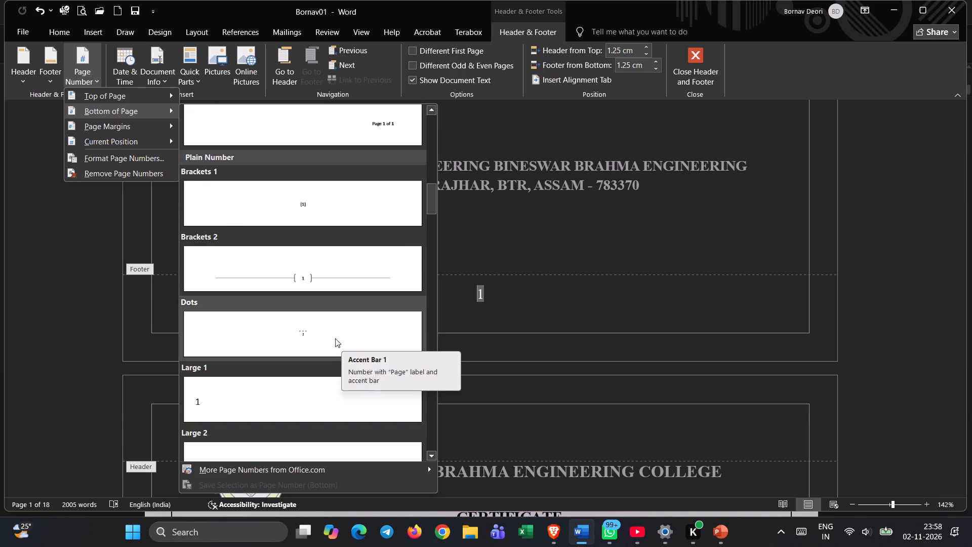
pyautogui.scroll(5, 314, 335)
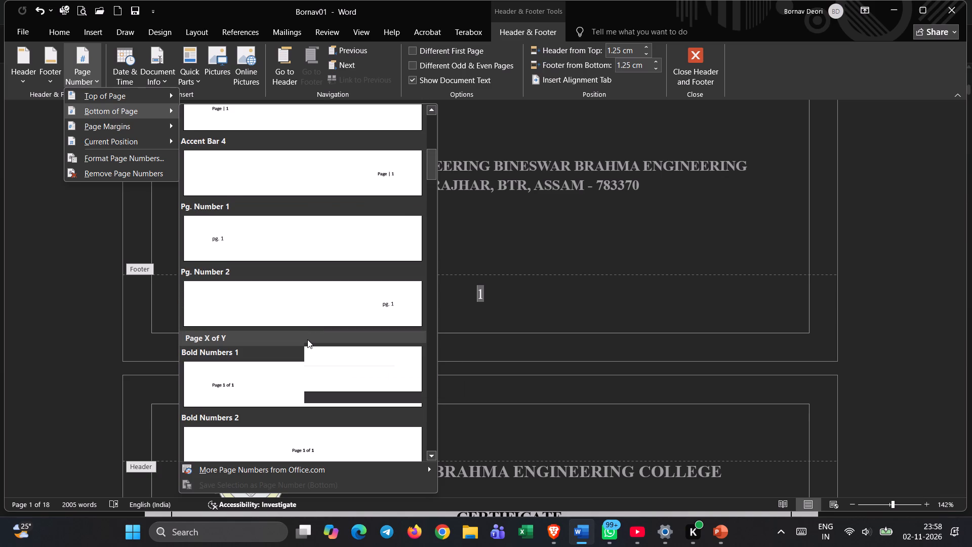
pyautogui.click(303, 214)
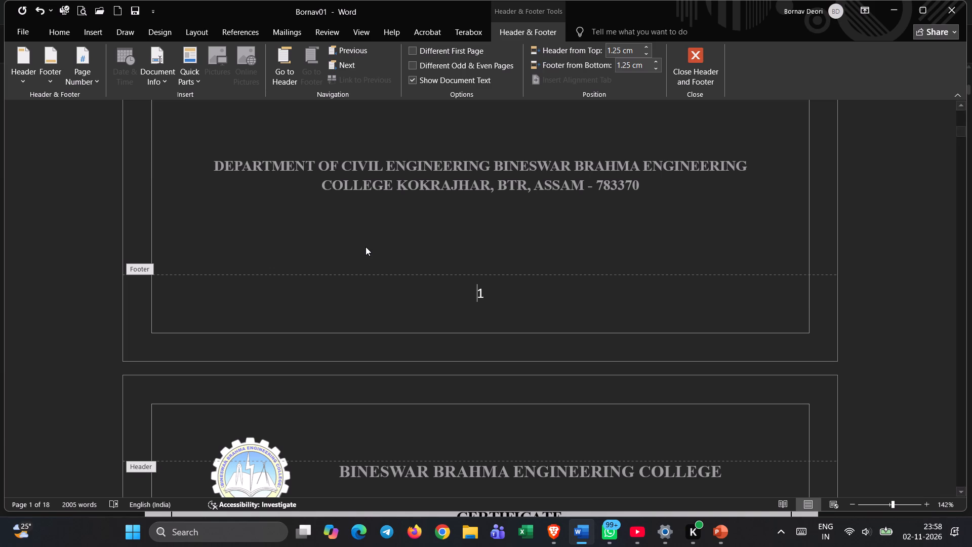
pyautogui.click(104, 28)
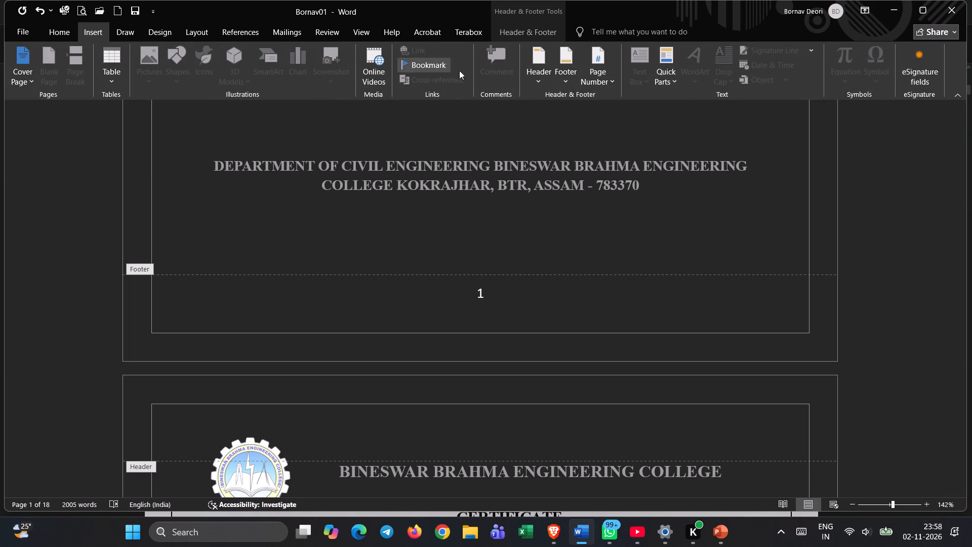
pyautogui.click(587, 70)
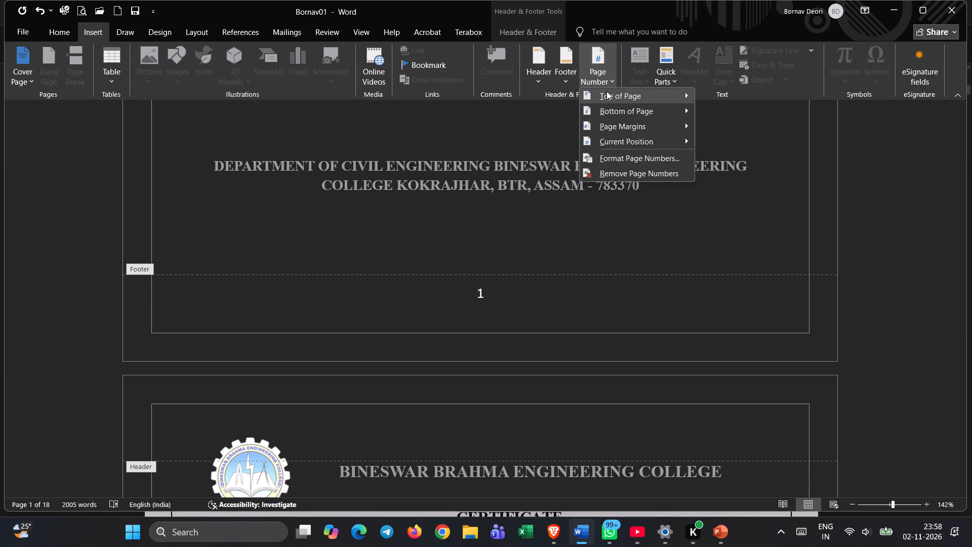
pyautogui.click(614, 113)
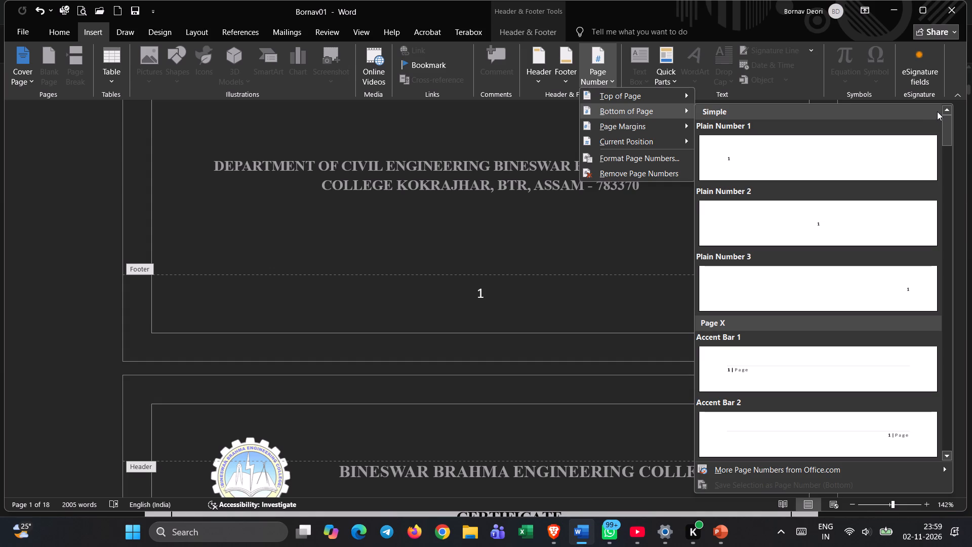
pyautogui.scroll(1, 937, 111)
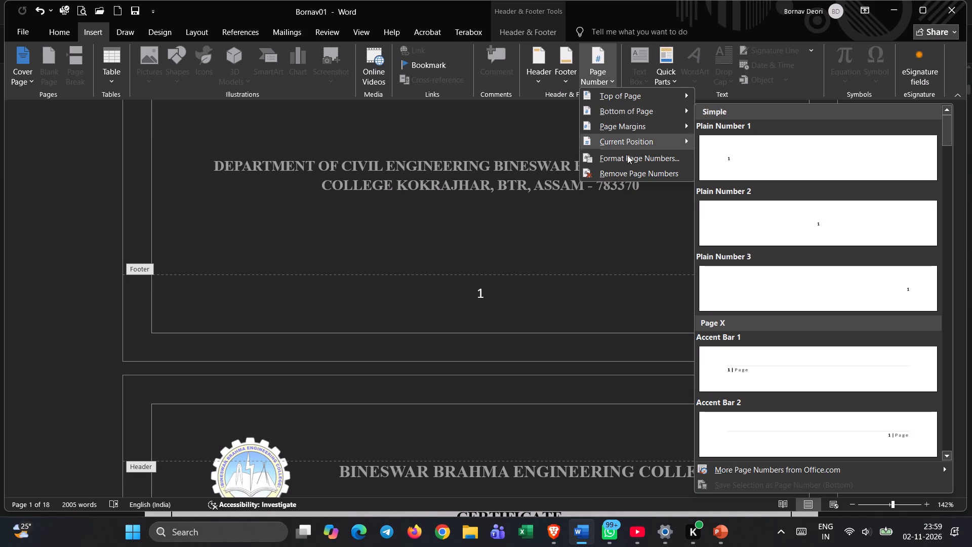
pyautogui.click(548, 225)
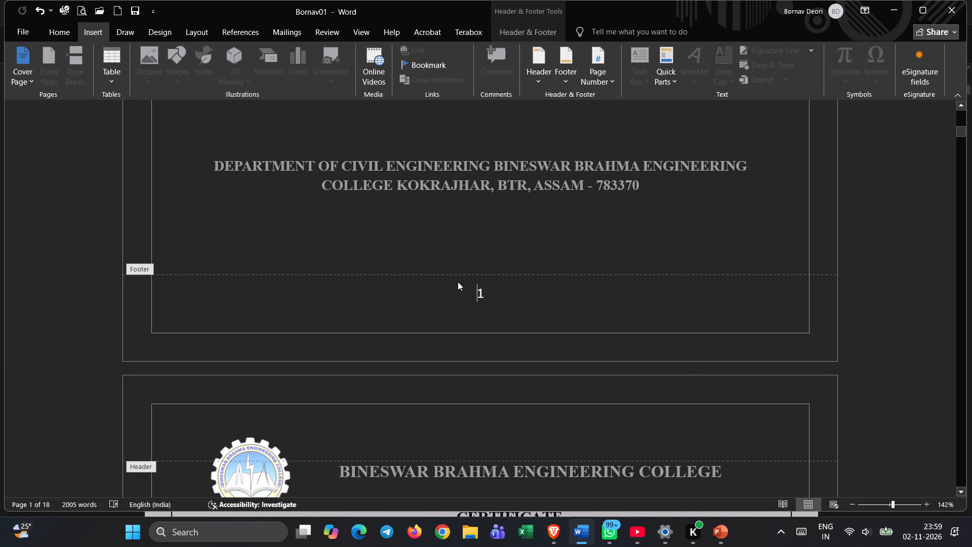
# Select the footer page number and open the Page Number Format settings to choose its number format.
pyautogui.click(482, 287)
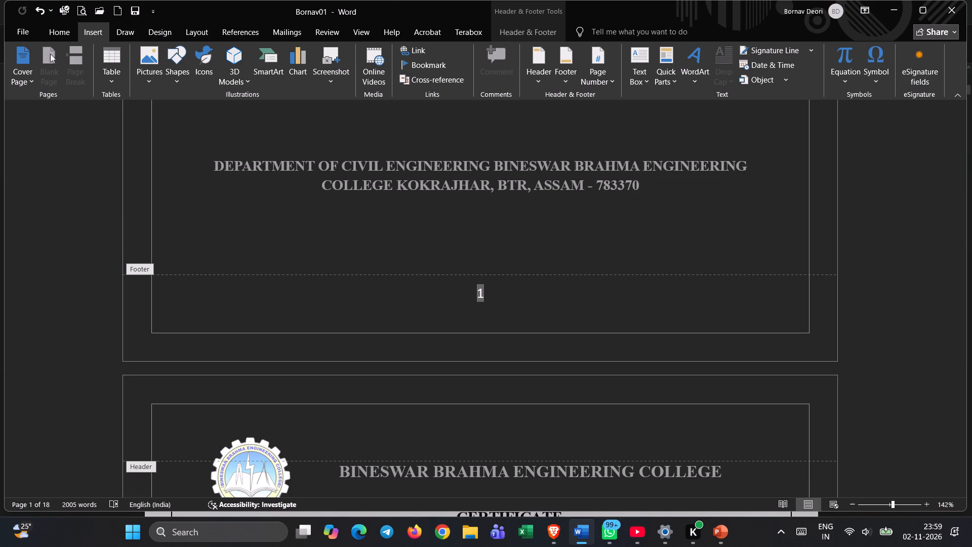
pyautogui.click(499, 300)
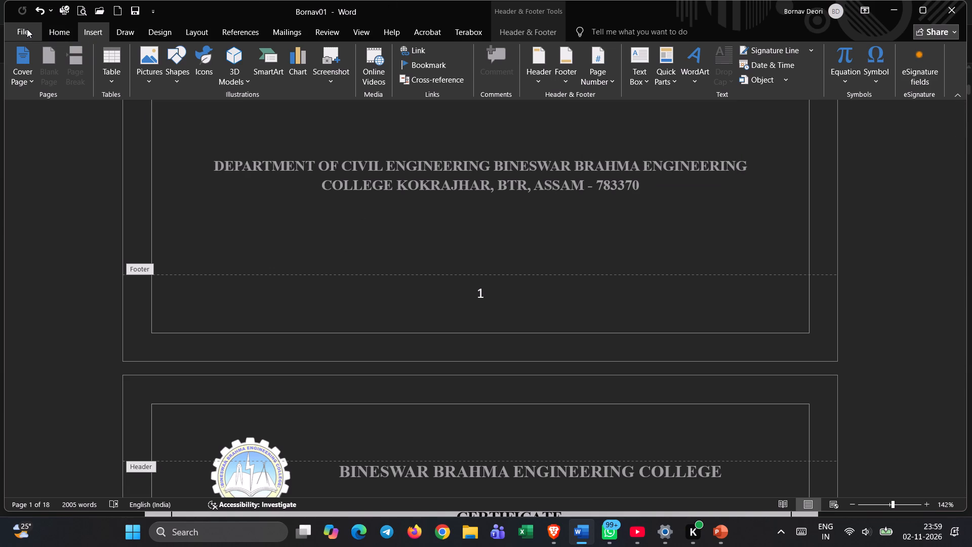
pyautogui.click(49, 33)
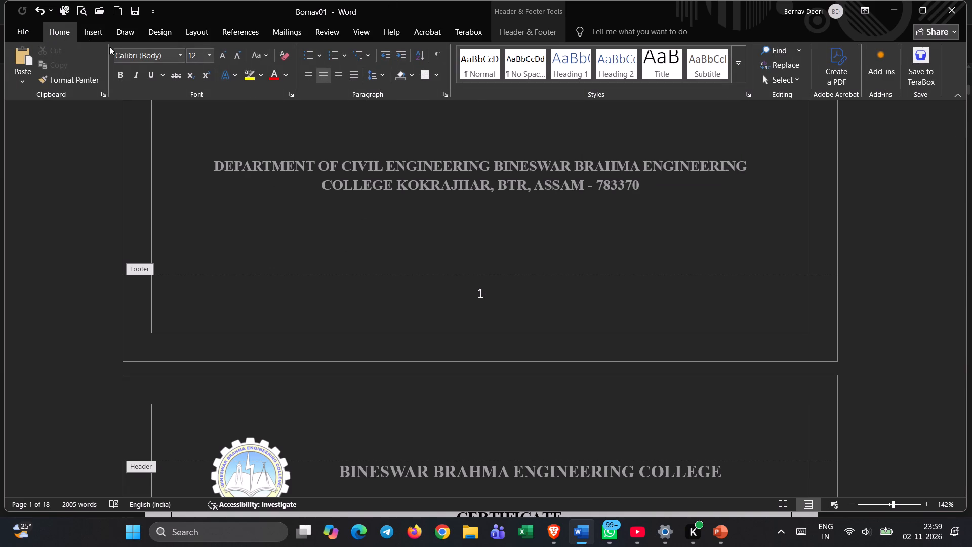
pyautogui.doubleClick(432, 298)
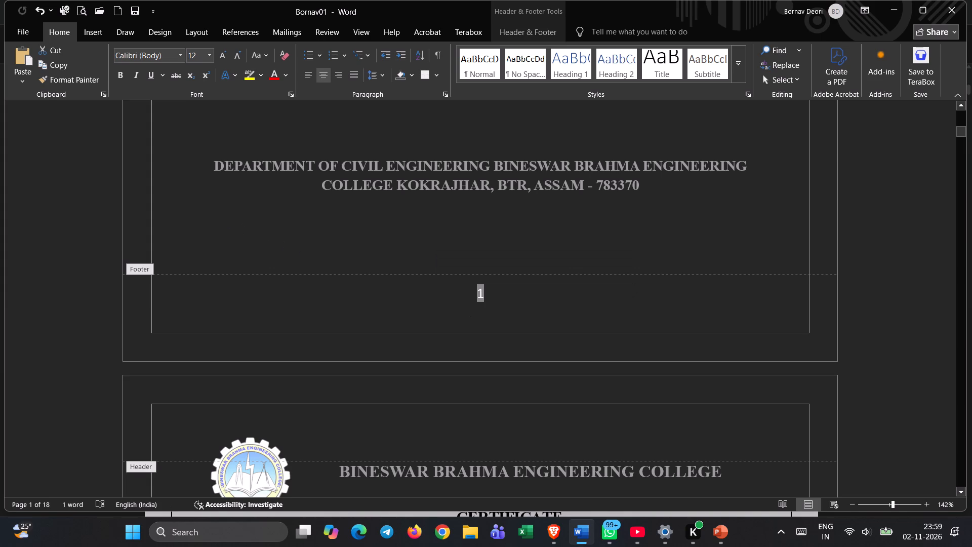
pyautogui.click(532, 312)
pyautogui.doubleClick(494, 287)
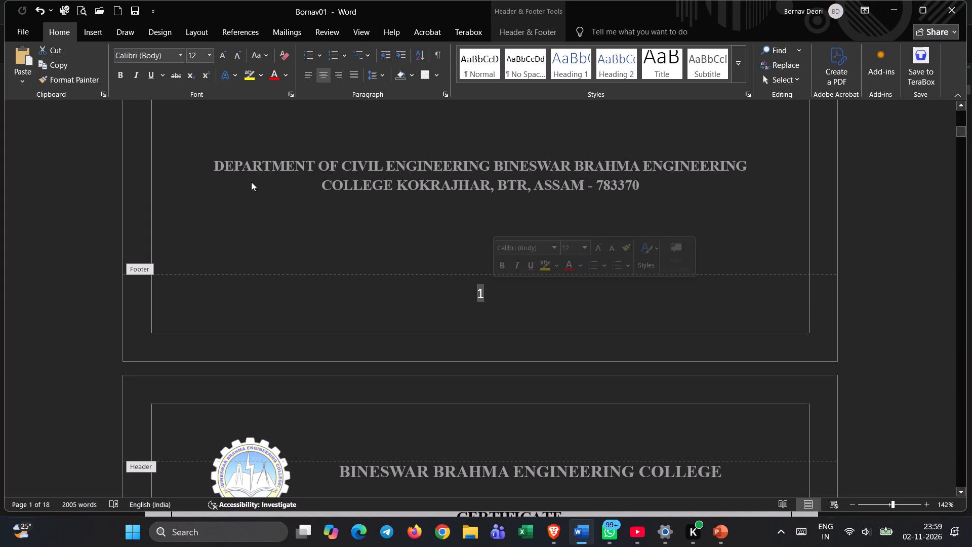
pyautogui.click(91, 28)
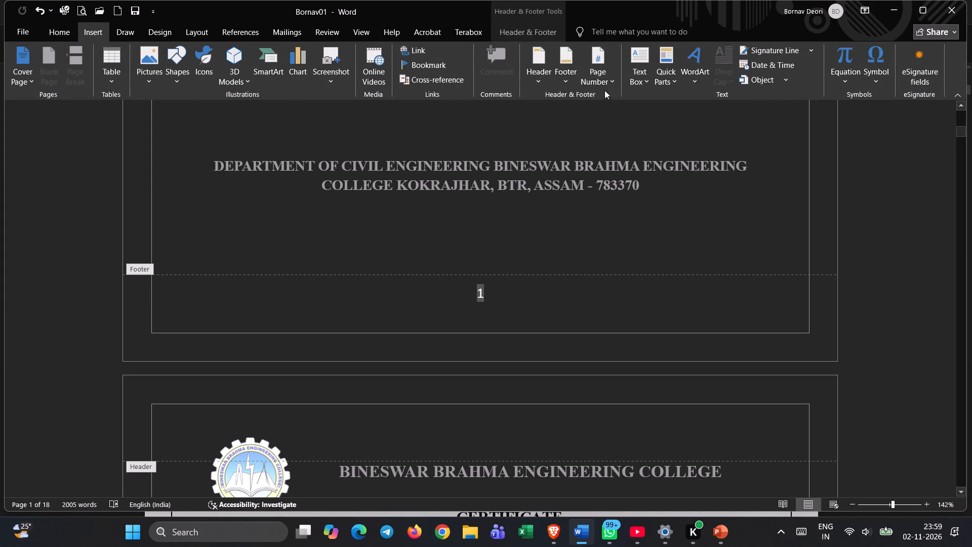
pyautogui.click(603, 80)
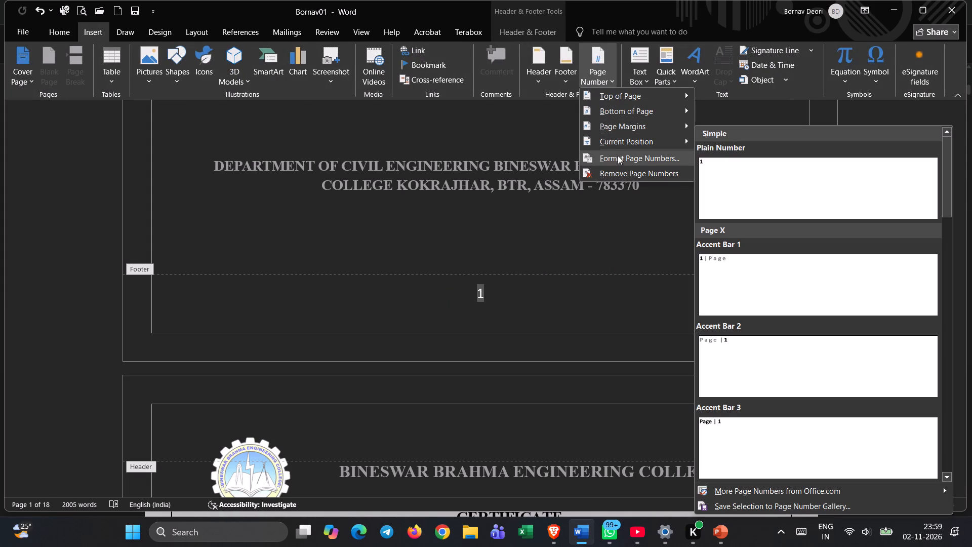
pyautogui.click(617, 158)
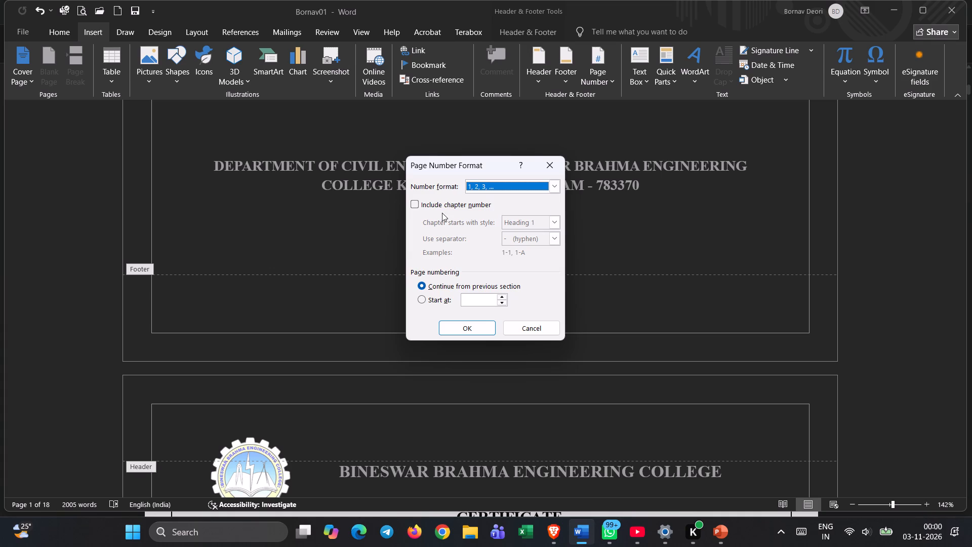
pyautogui.click(551, 185)
pyautogui.click(485, 234)
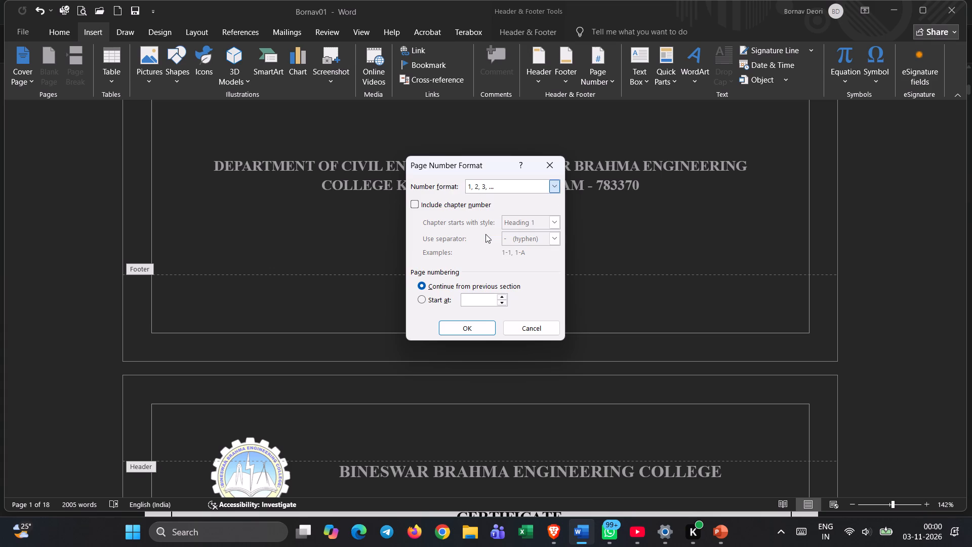
# Apply the lowercase Roman numeral format (i, ii, iii) to the footer page numbers.
pyautogui.click(476, 324)
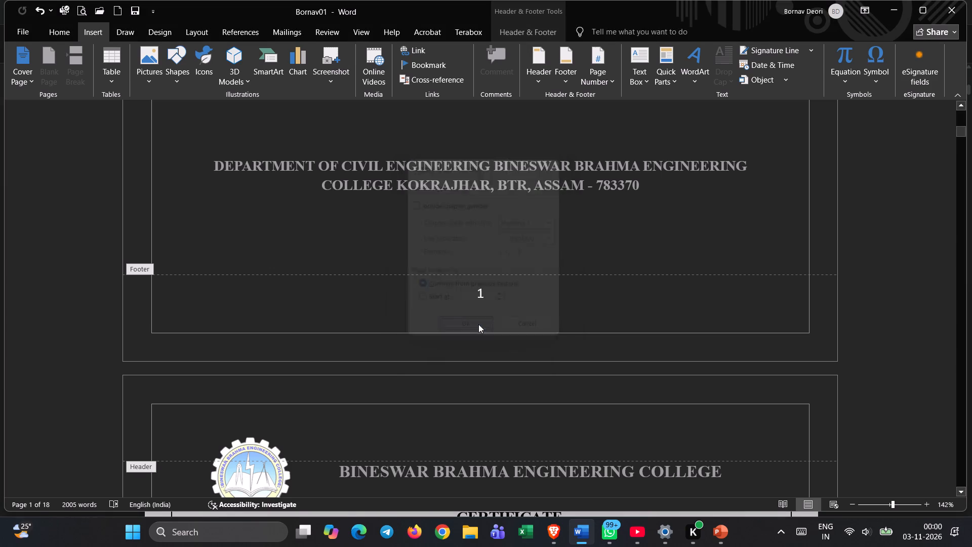
# Check the footer page numbering and overall layout across the cover, certificate, declaration and following front pages.
pyautogui.scroll(-11, 484, 314)
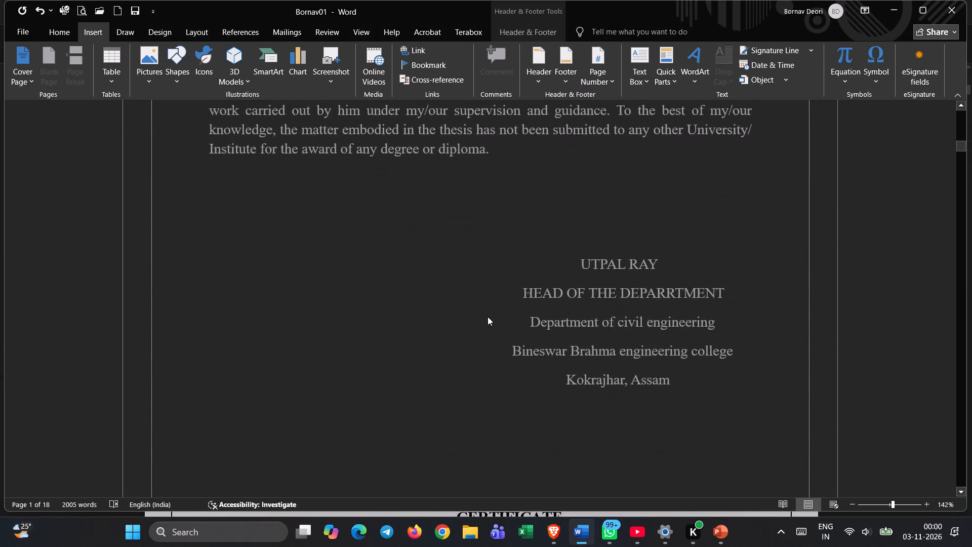
pyautogui.scroll(-15, 488, 317)
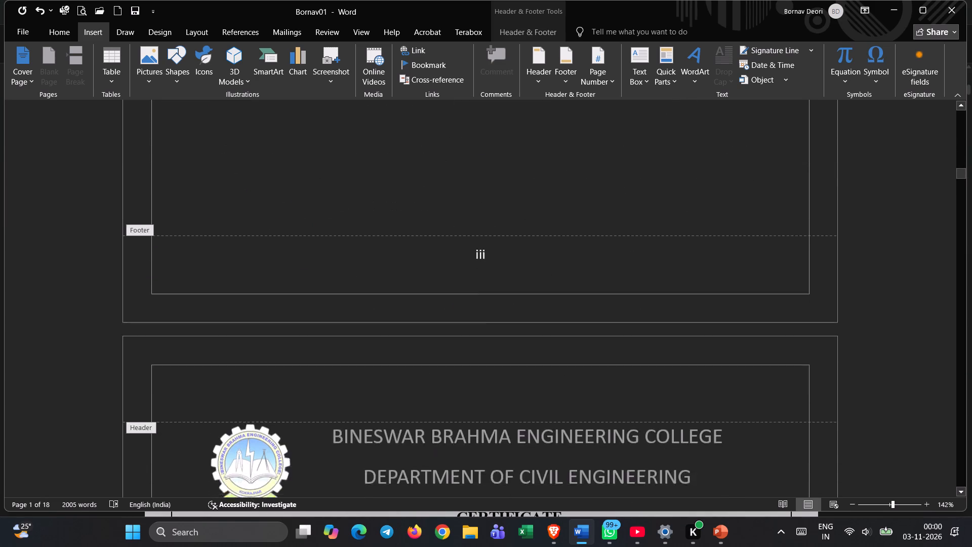
pyautogui.scroll(16, 488, 317)
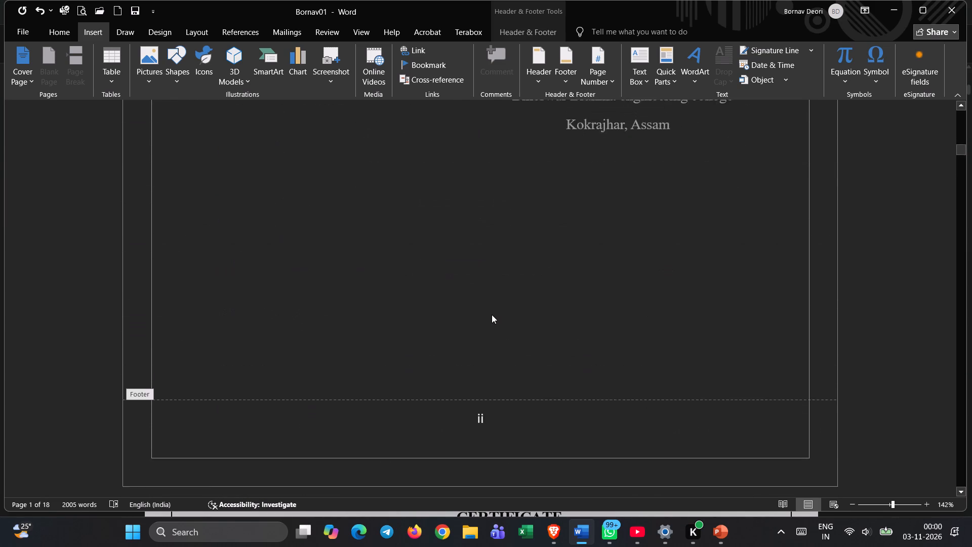
pyautogui.scroll(7, 492, 315)
pyautogui.scroll(-4, 492, 315)
pyautogui.scroll(1, 495, 316)
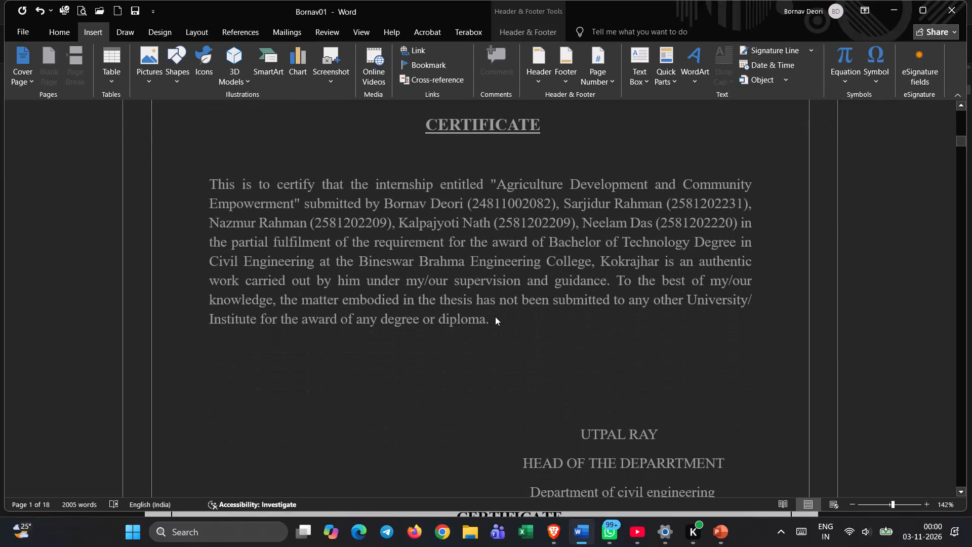
pyautogui.scroll(3, 495, 317)
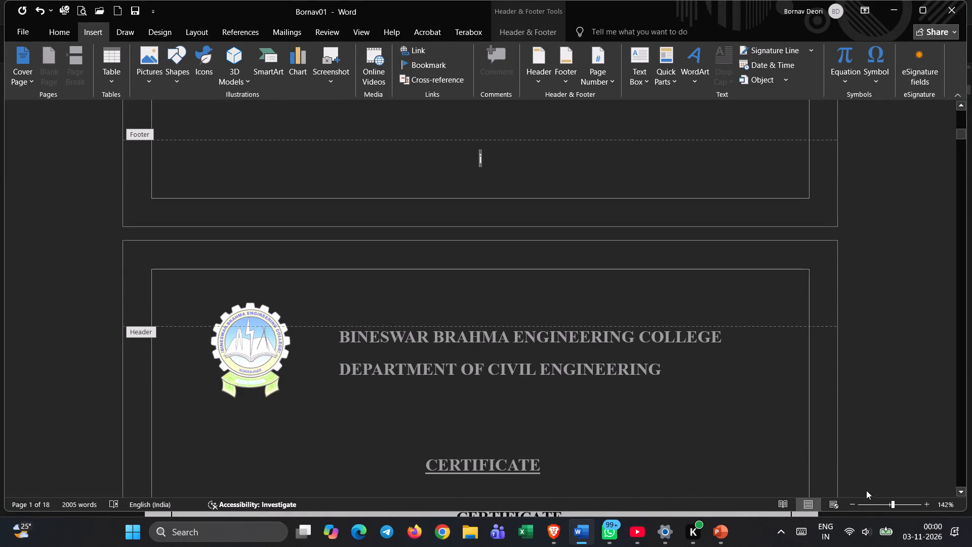
pyautogui.click(874, 501)
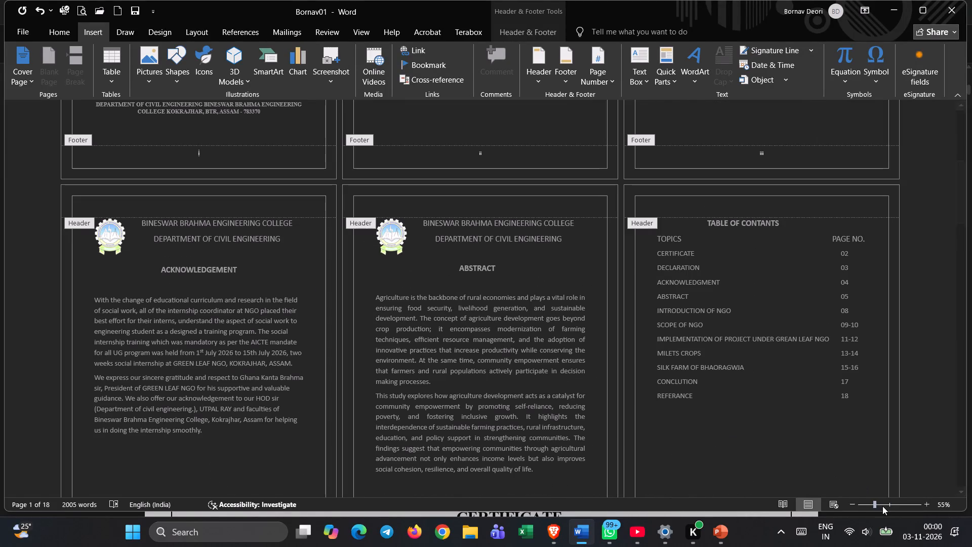
pyautogui.scroll(9, 594, 343)
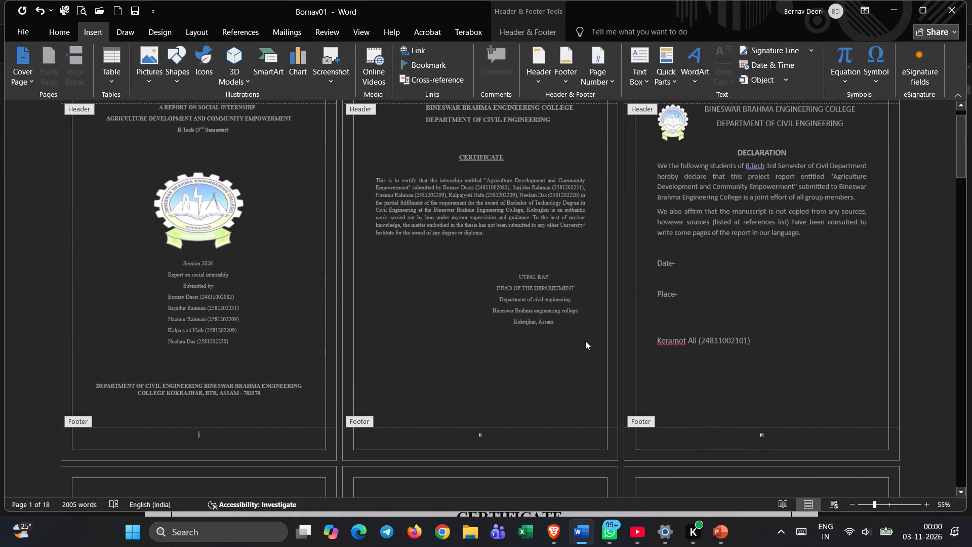
pyautogui.scroll(1, 585, 341)
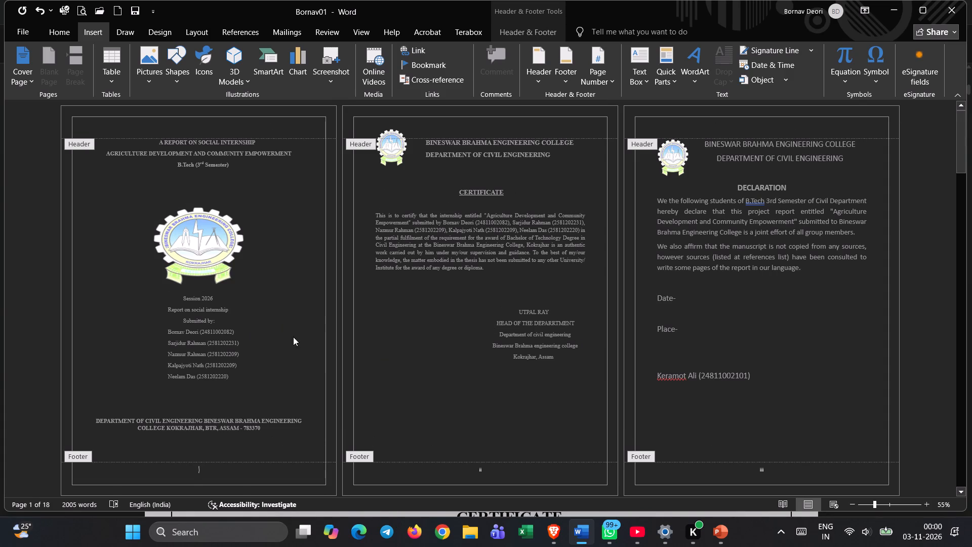
# Leave footer editing and place the cursor in the third student's line of the cover page's Submitted by list.
pyautogui.click(261, 346)
pyautogui.doubleClick(261, 346)
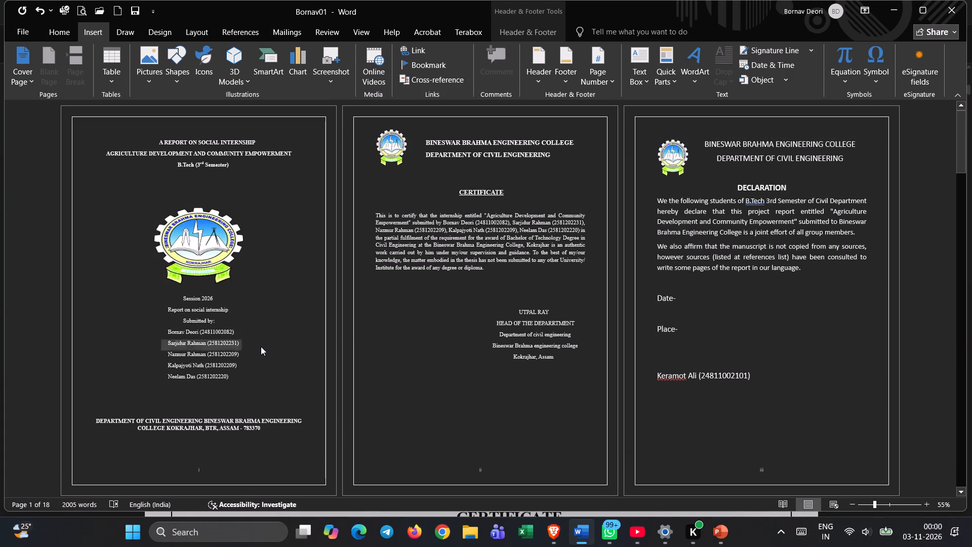
pyautogui.click(257, 356)
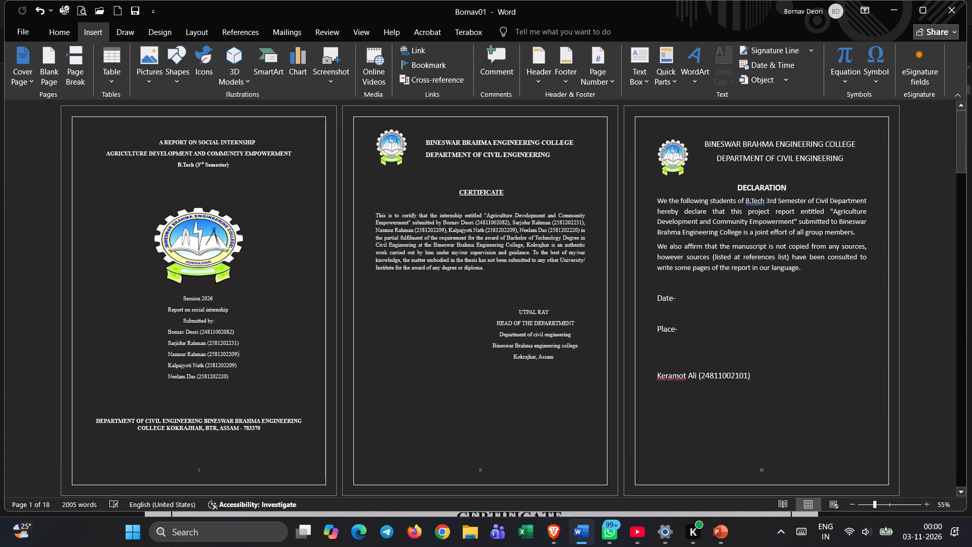
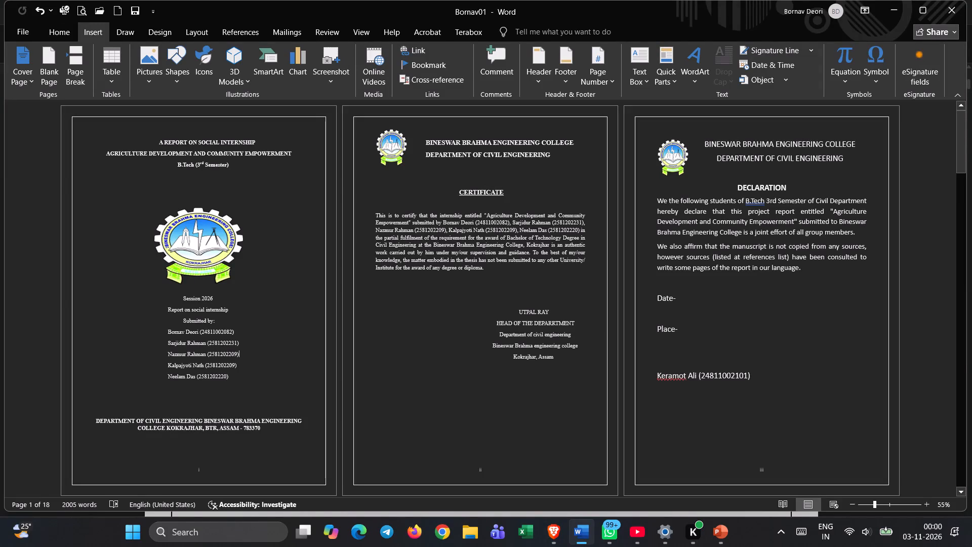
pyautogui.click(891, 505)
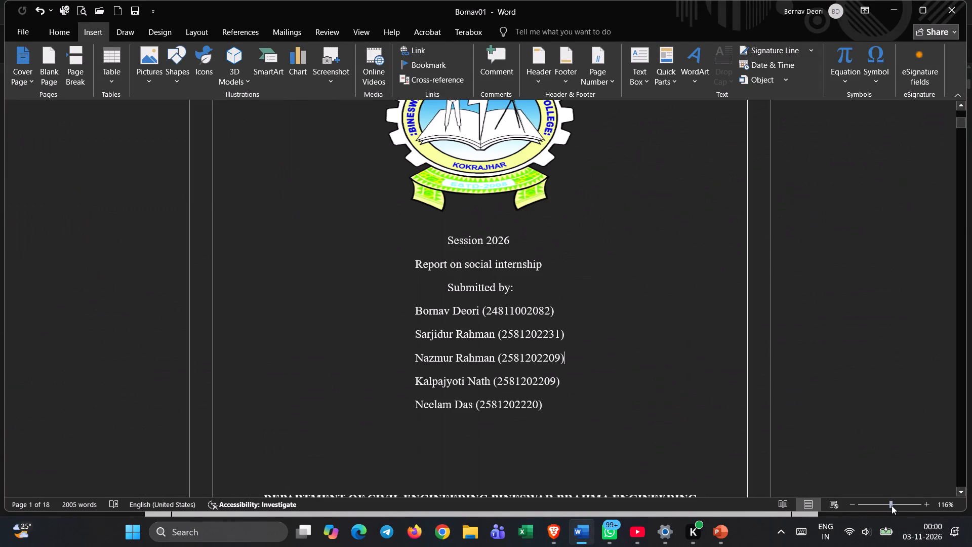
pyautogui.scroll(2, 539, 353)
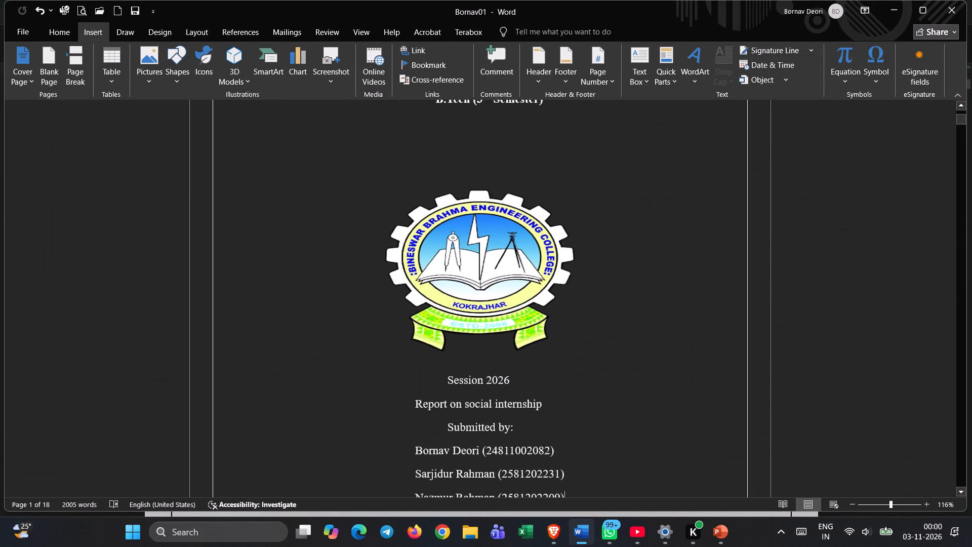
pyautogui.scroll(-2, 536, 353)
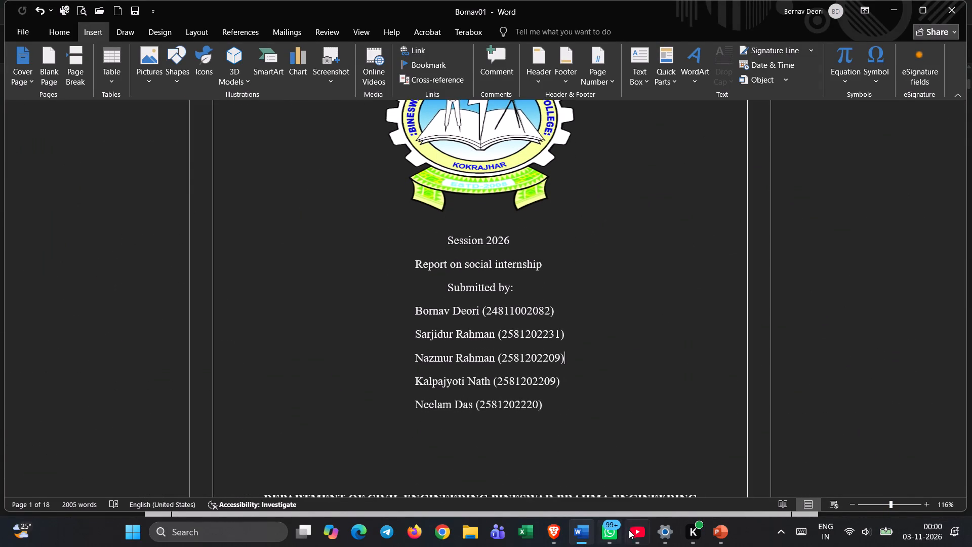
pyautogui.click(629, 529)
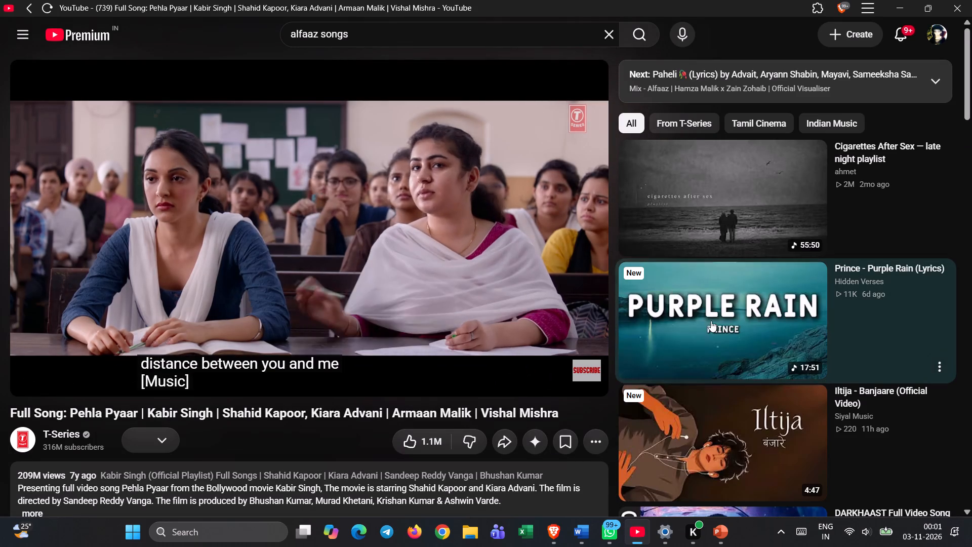
# Browse the recommended music videos and playlists listed alongside the Pehla Pyaar song on YouTube.
pyautogui.scroll(-1, 713, 312)
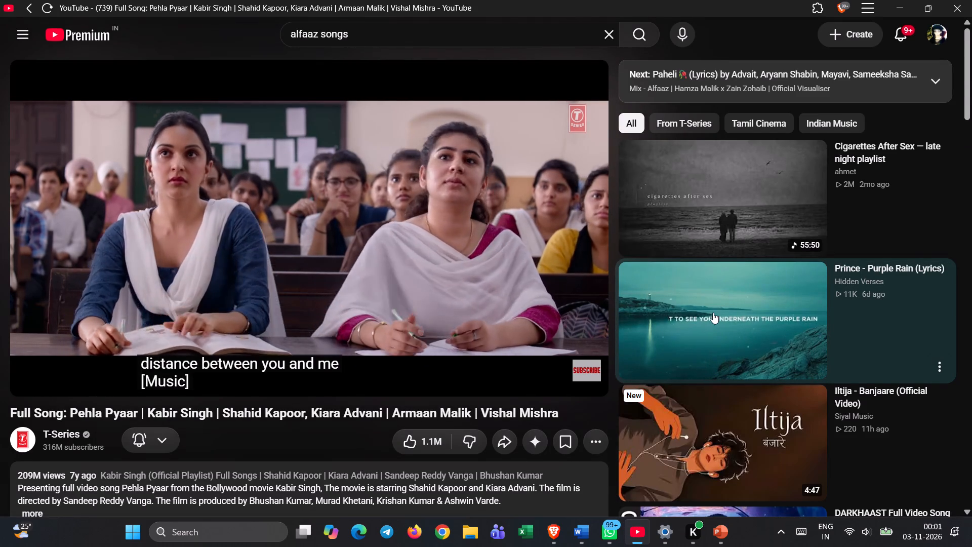
pyautogui.scroll(-2, 713, 312)
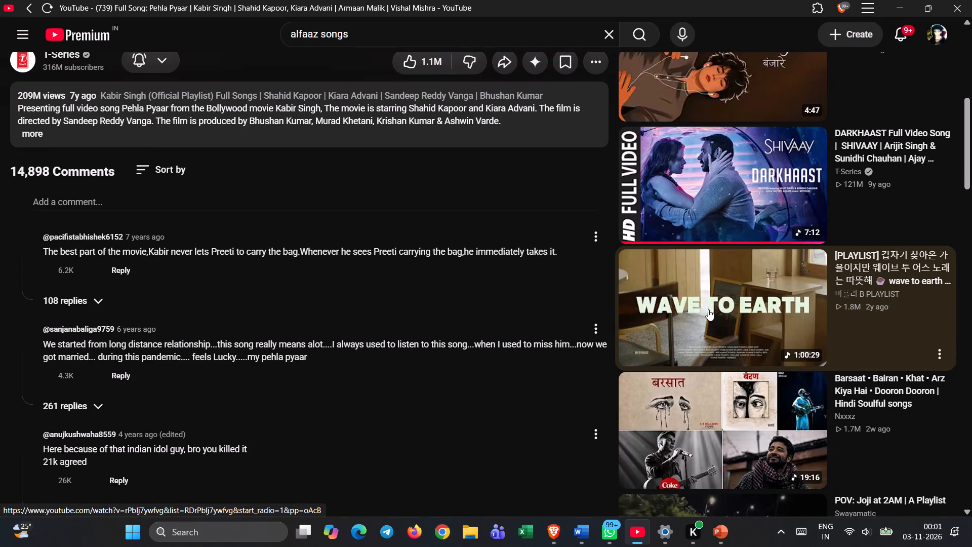
pyautogui.scroll(-1, 707, 314)
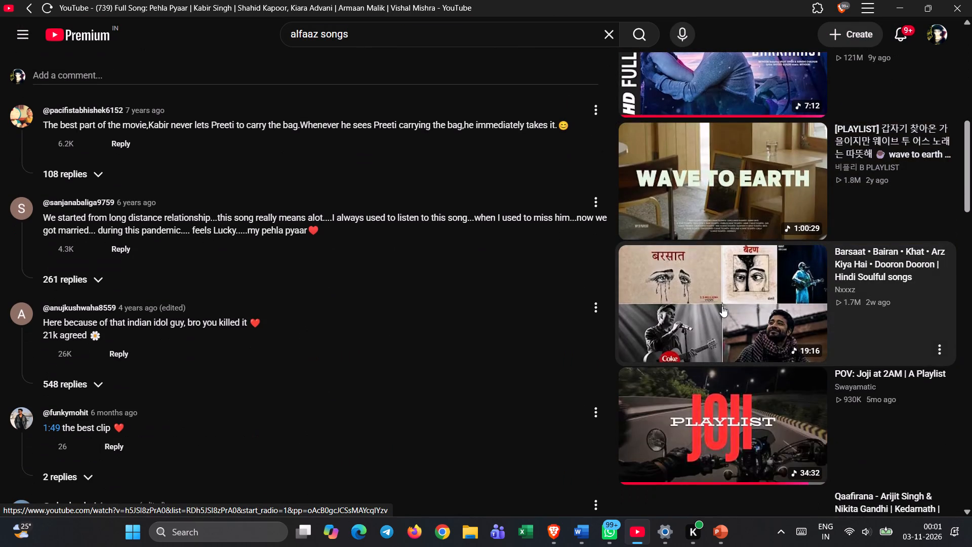
pyautogui.scroll(-2, 745, 296)
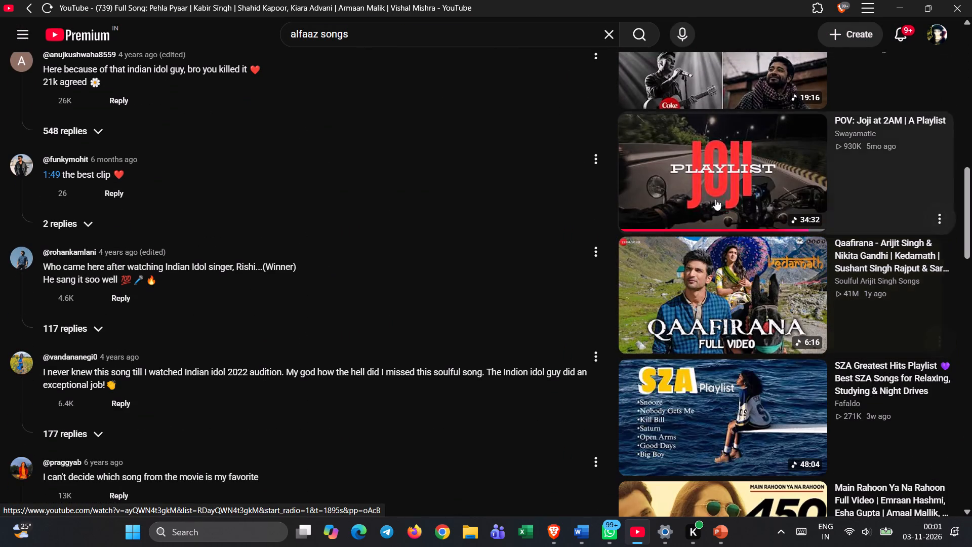
pyautogui.scroll(-3, 717, 212)
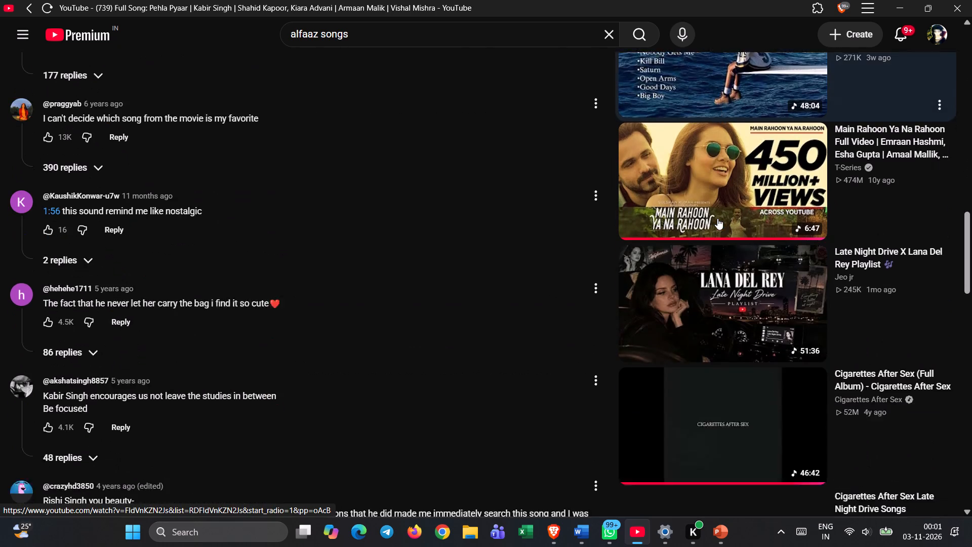
# Continue browsing the recommended music videos, mixes and playlists alongside the Pehla Pyaar song on YouTube.
pyautogui.scroll(-5, 717, 218)
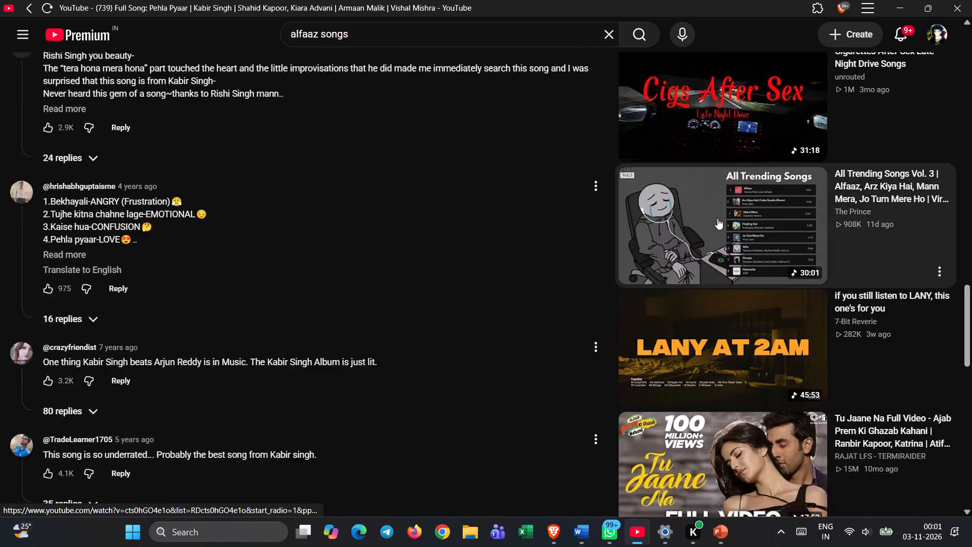
pyautogui.scroll(-2, 717, 218)
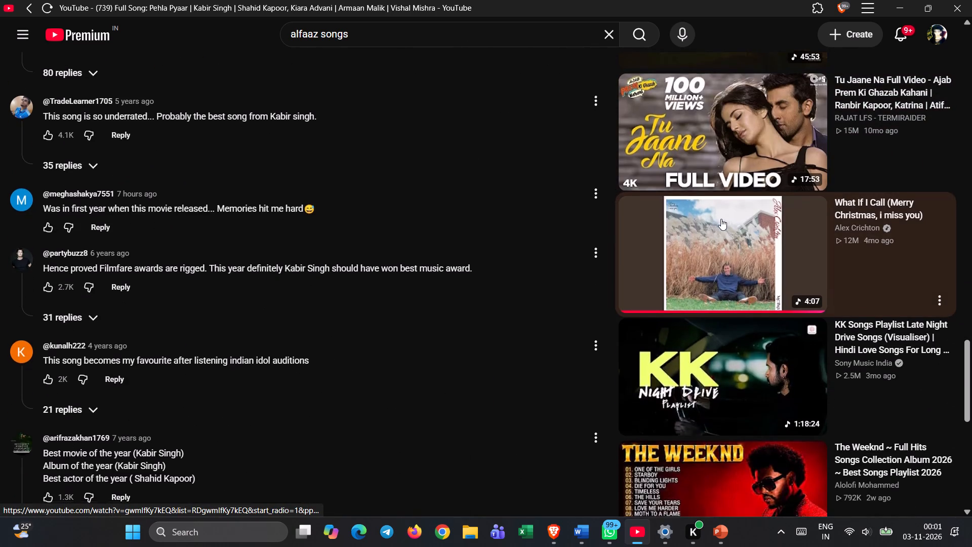
pyautogui.scroll(-3, 721, 219)
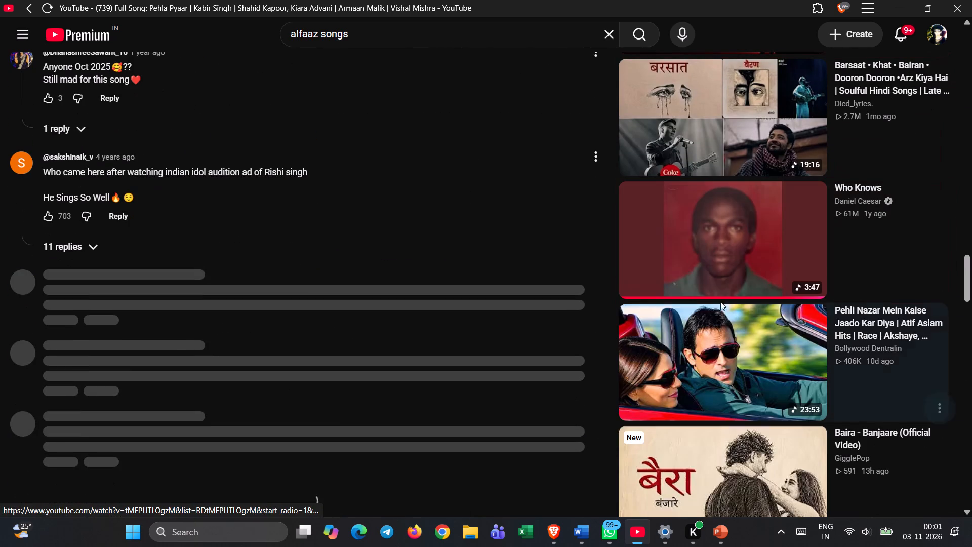
pyautogui.scroll(-2, 703, 292)
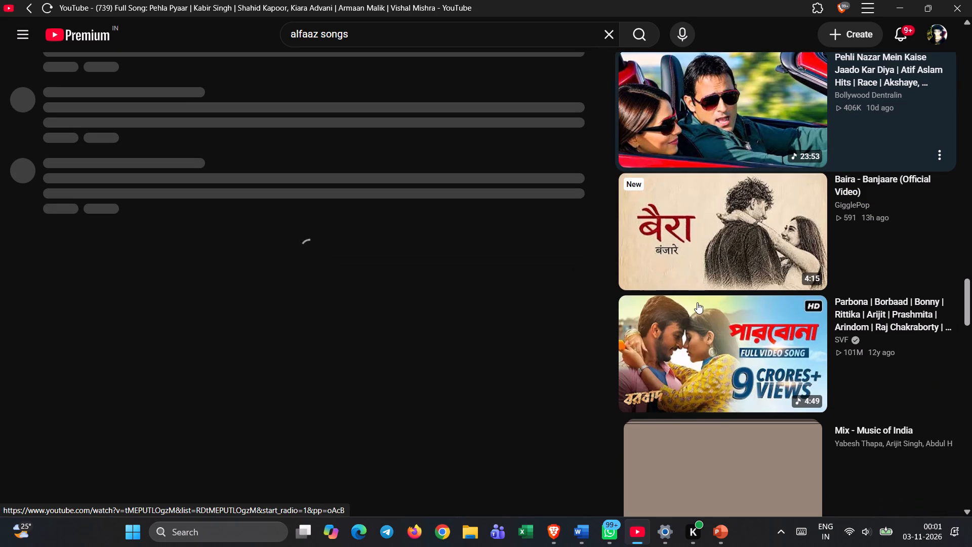
pyautogui.scroll(-2, 699, 304)
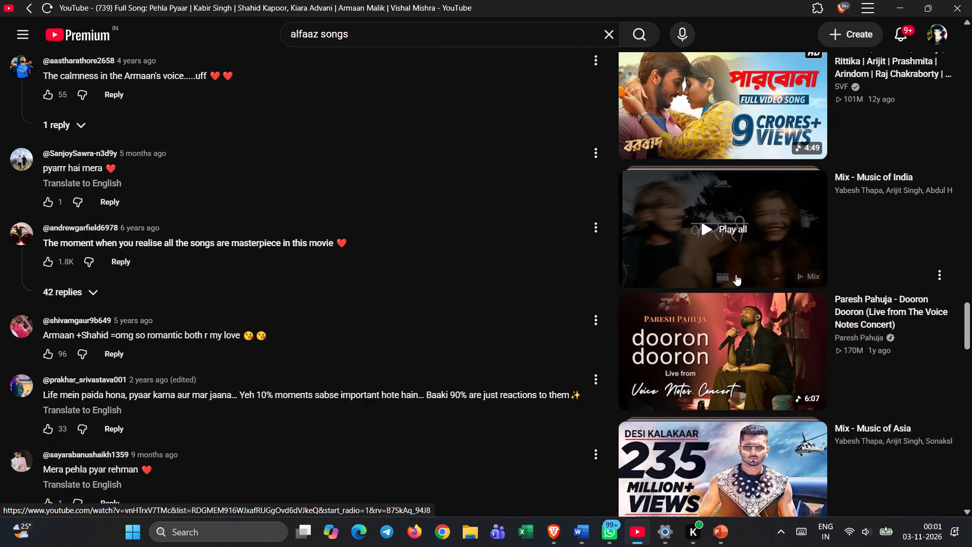
pyautogui.scroll(-2, 736, 275)
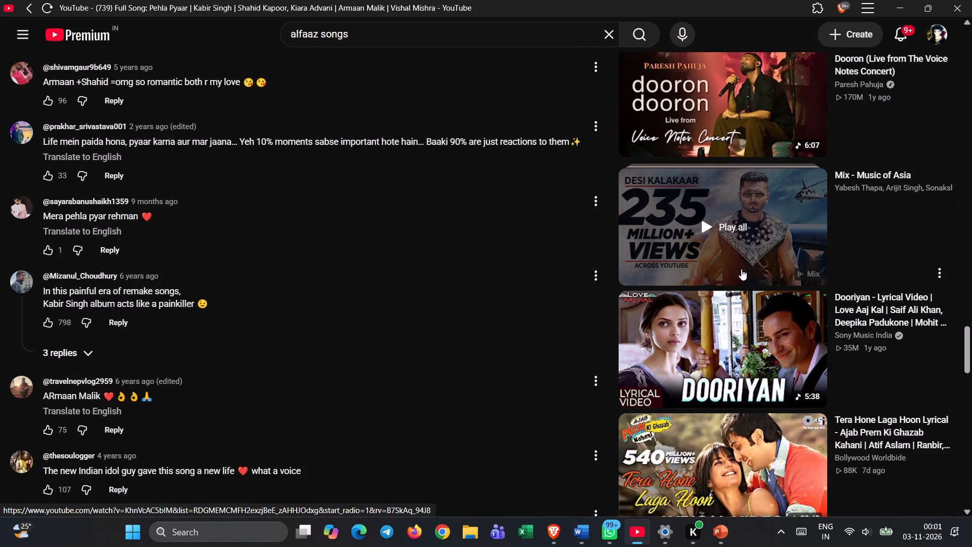
pyautogui.scroll(-1, 746, 267)
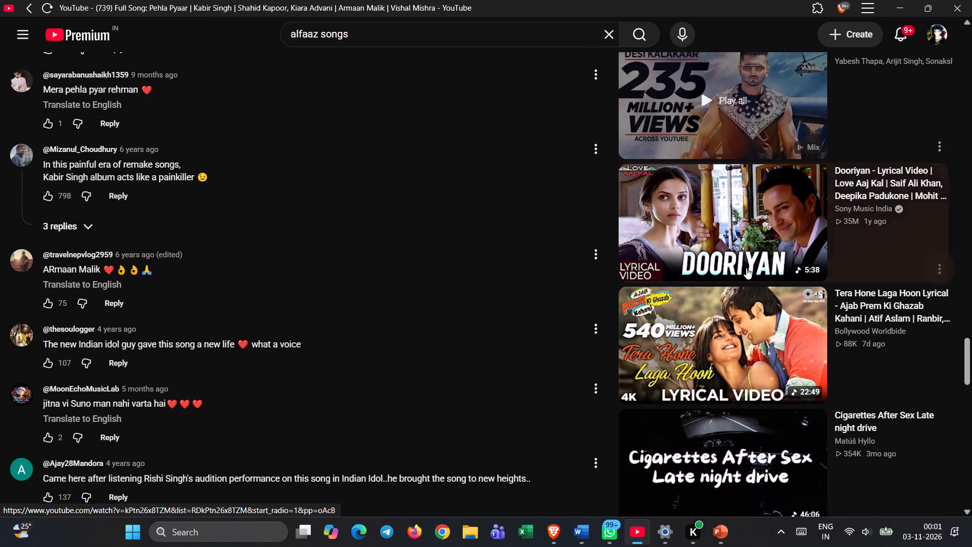
pyautogui.scroll(-3, 710, 301)
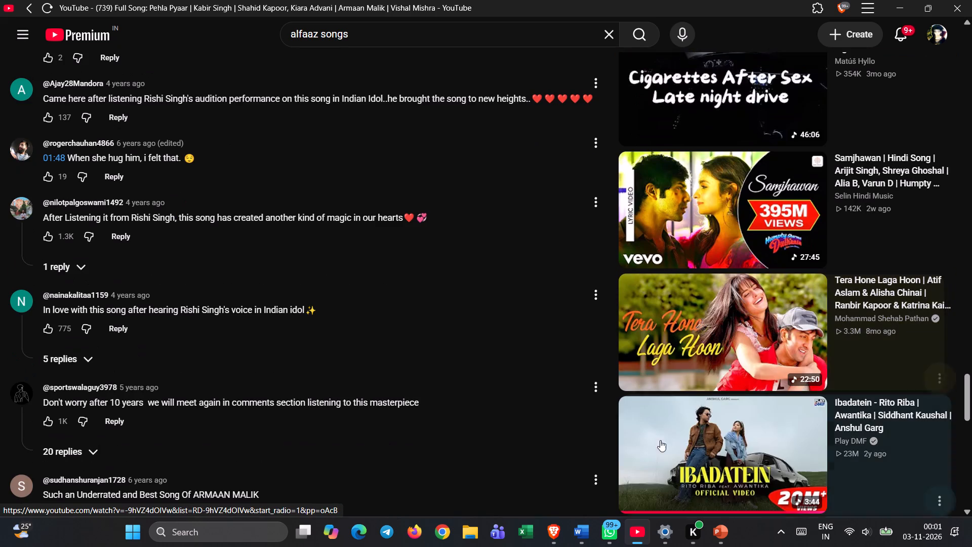
# Switch back to the internship report document in Word.
pyautogui.click(581, 537)
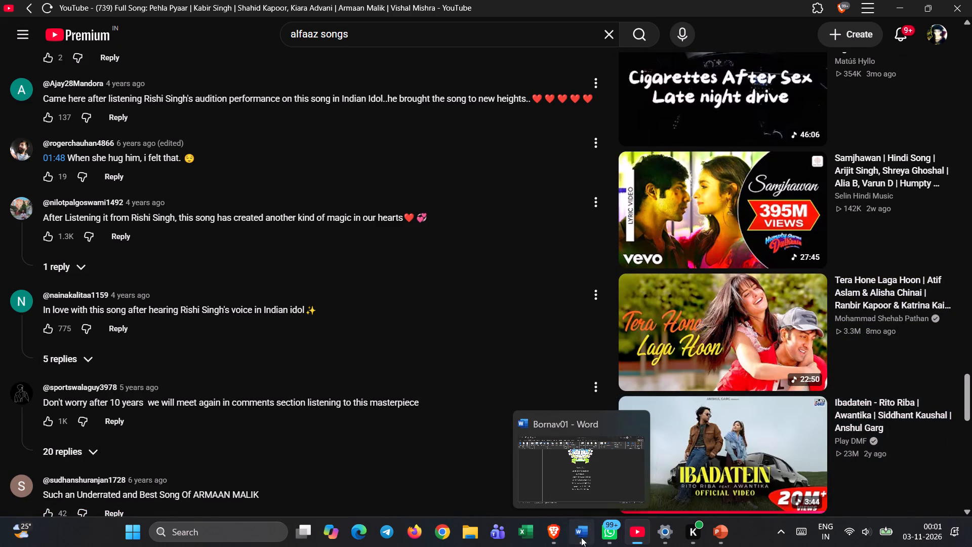
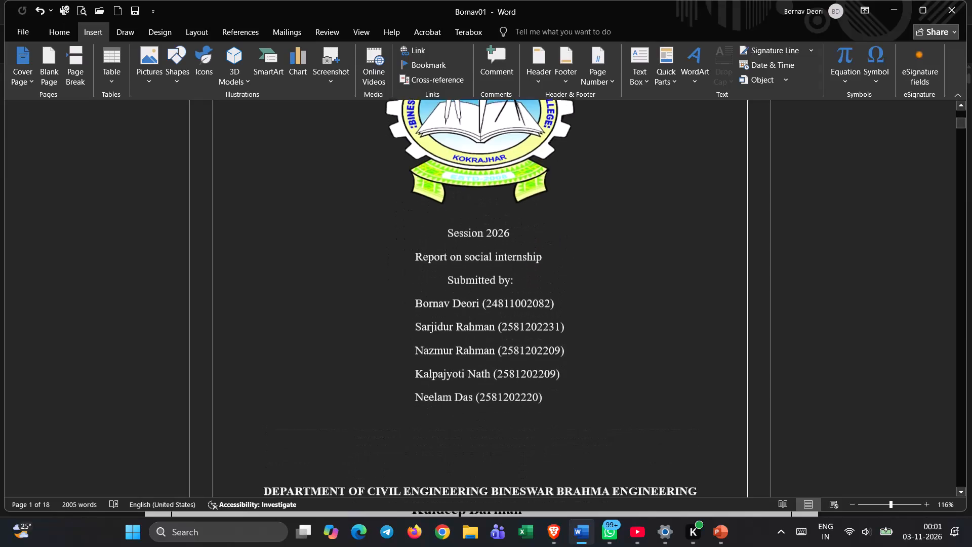
# Make the cover page text bold from the Session 2026 line through the last name in the Submitted by list.
pyautogui.scroll(-2, 438, 287)
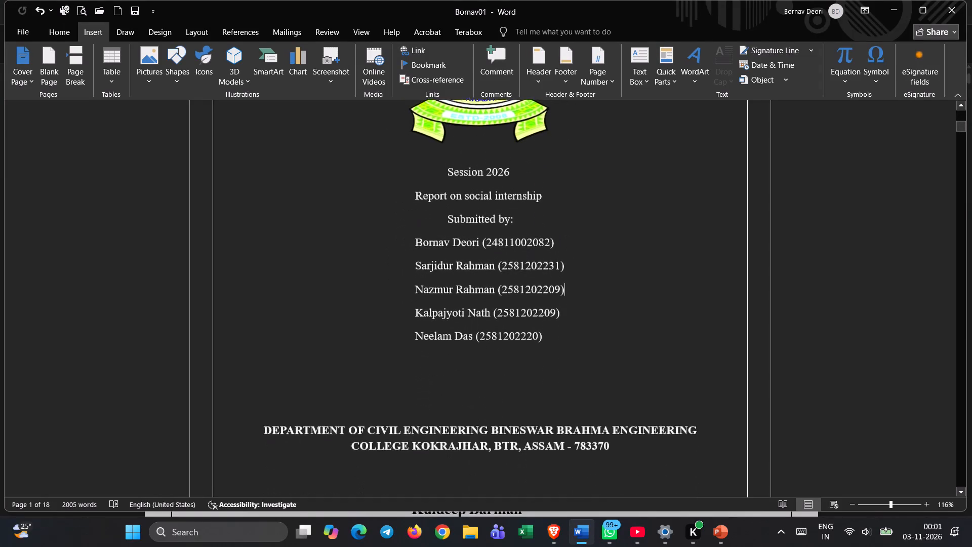
pyautogui.scroll(2, 437, 290)
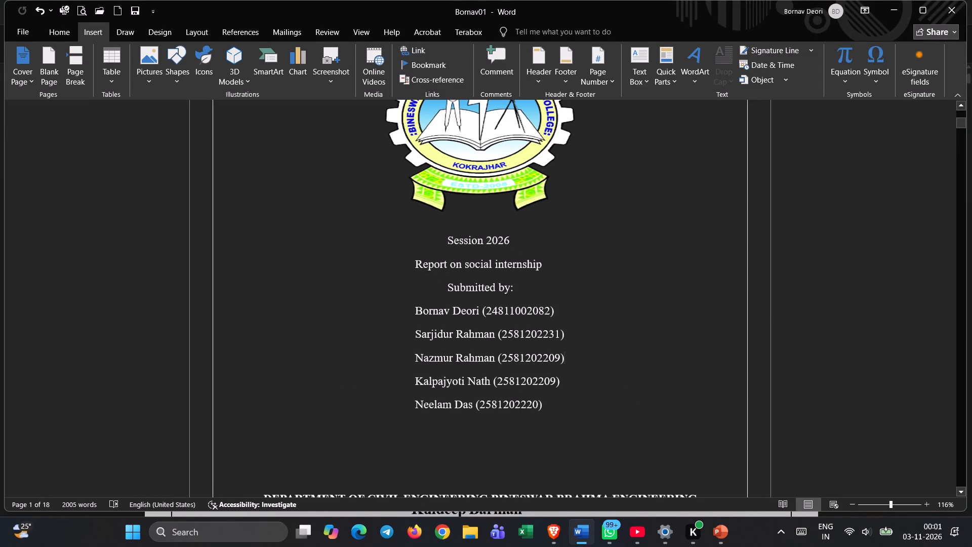
pyautogui.moveTo(432, 239); pyautogui.dragTo(499, 292)
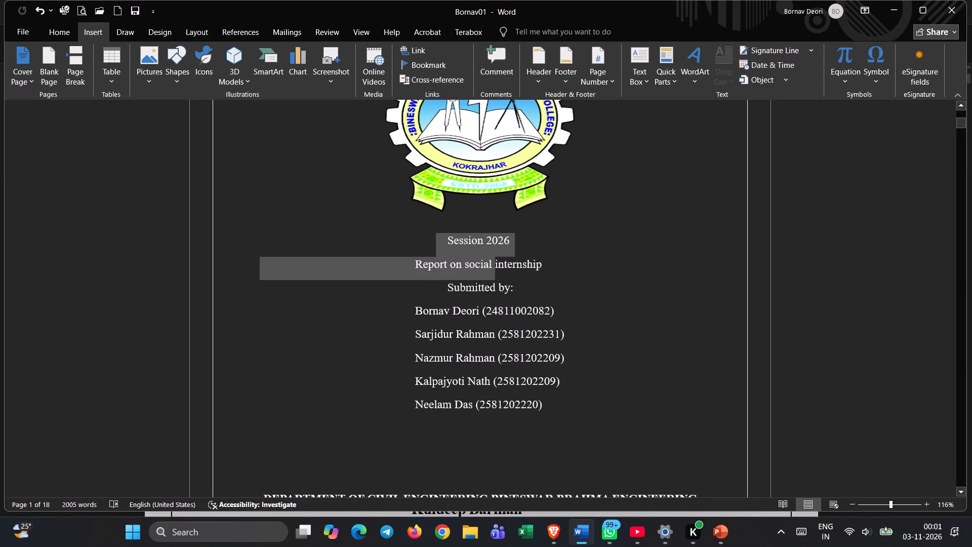
pyautogui.moveTo(499, 292); pyautogui.dragTo(551, 408)
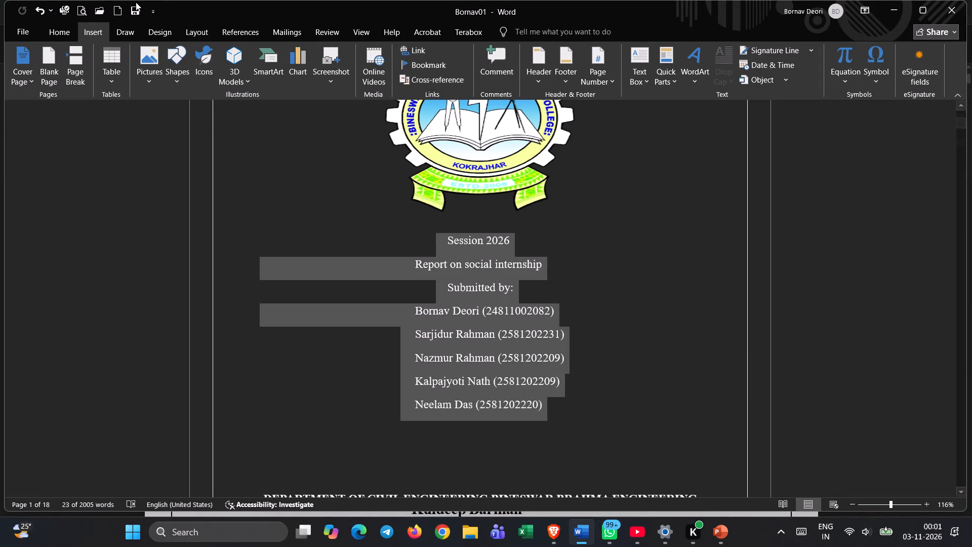
pyautogui.click(68, 28)
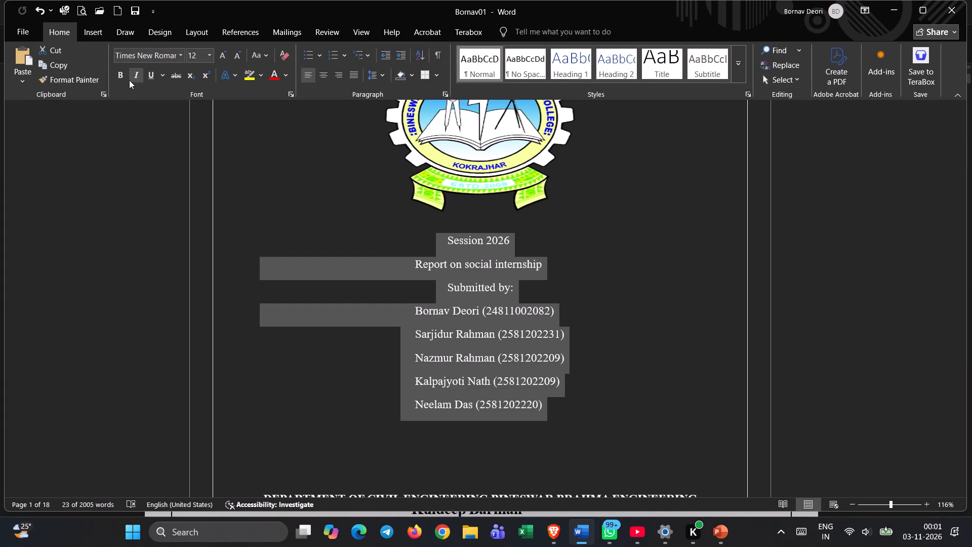
pyautogui.click(122, 75)
pyautogui.click(492, 350)
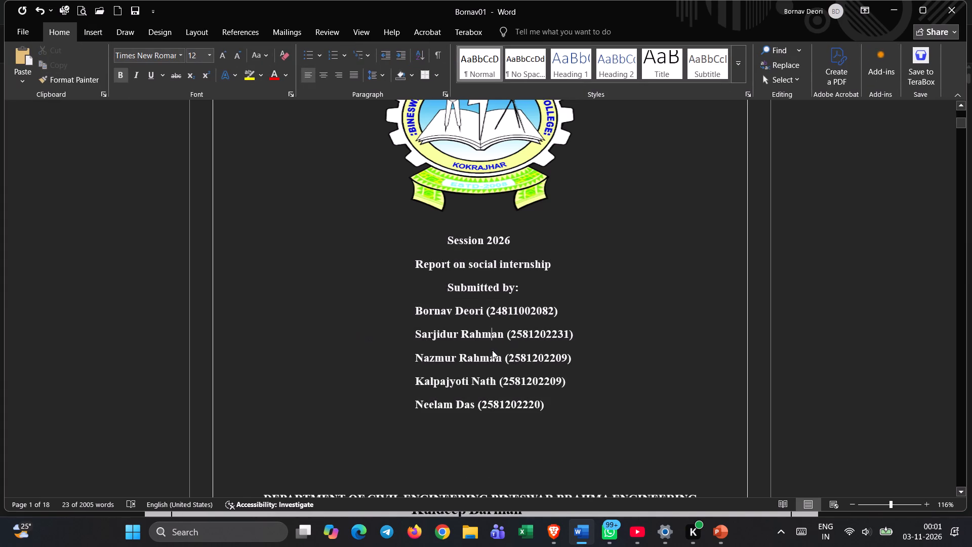
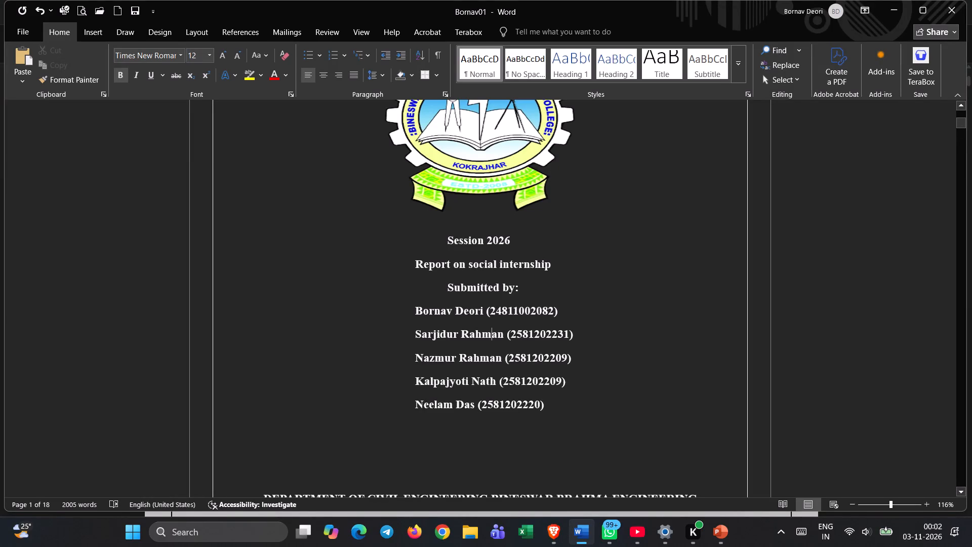
# Review the cover page's text and logo and the overall layout of the report's front pages.
pyautogui.click(413, 261)
pyautogui.scroll(-3, 452, 343)
pyautogui.scroll(9, 457, 350)
pyautogui.scroll(-7, 454, 350)
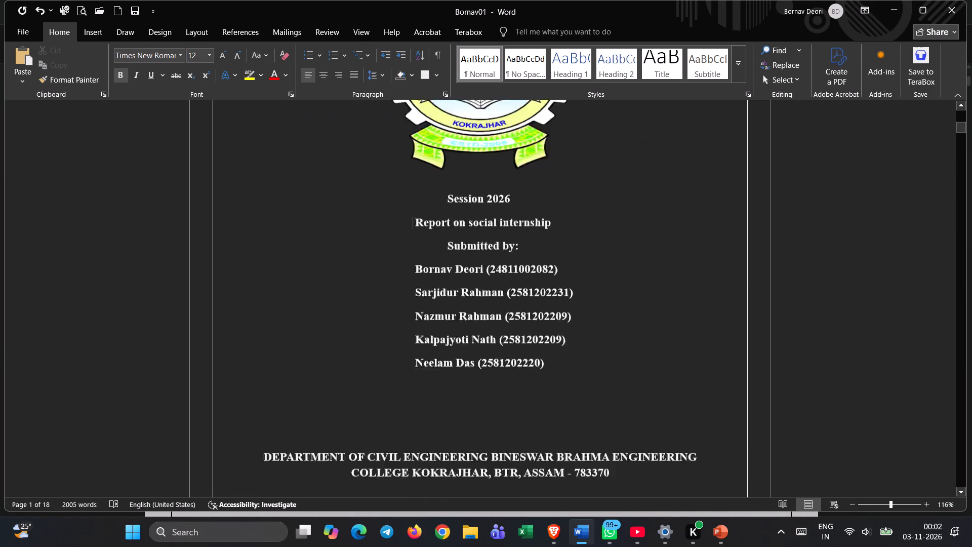
pyautogui.scroll(6, 453, 350)
pyautogui.scroll(4, 422, 307)
pyautogui.scroll(-5, 424, 307)
pyautogui.scroll(1, 437, 305)
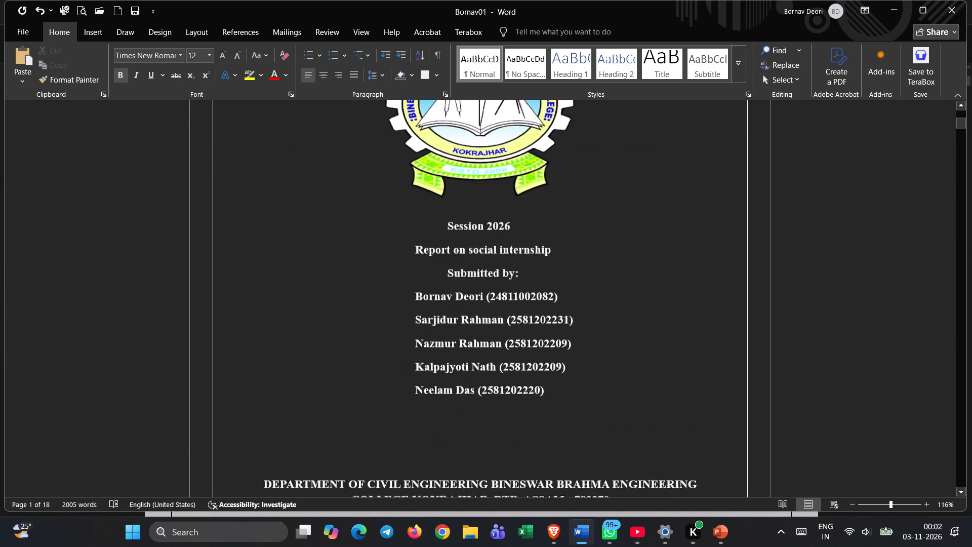
pyautogui.scroll(6, 439, 305)
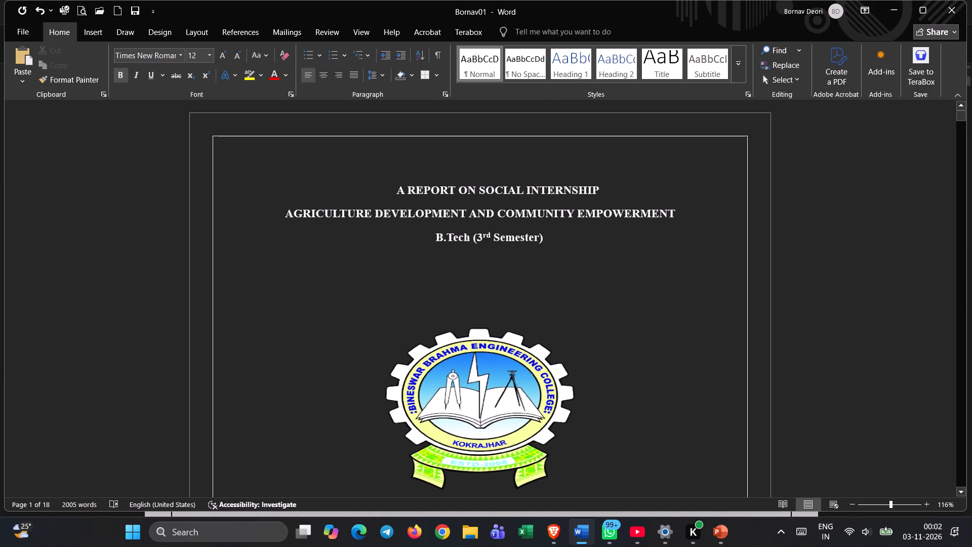
pyautogui.scroll(-1, 512, 294)
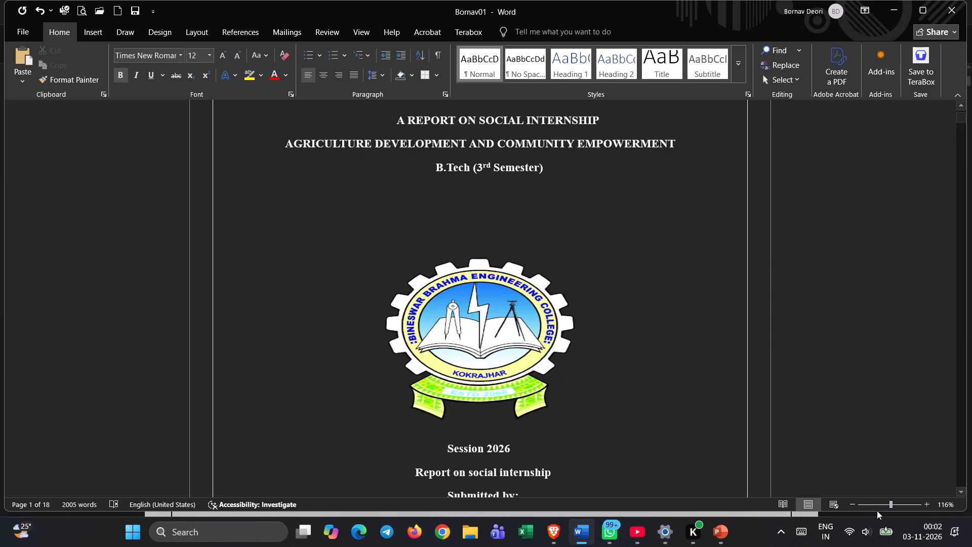
pyautogui.click(871, 505)
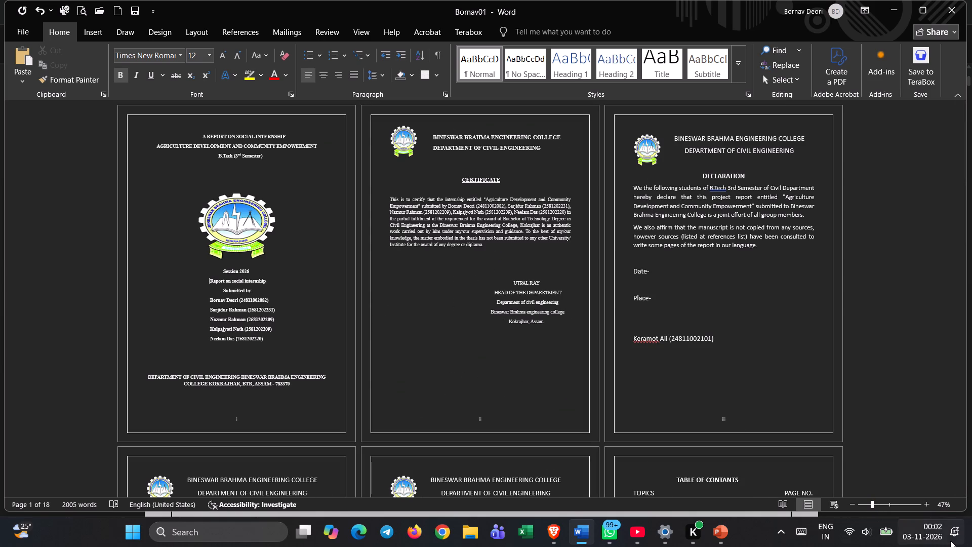
pyautogui.click(558, 355)
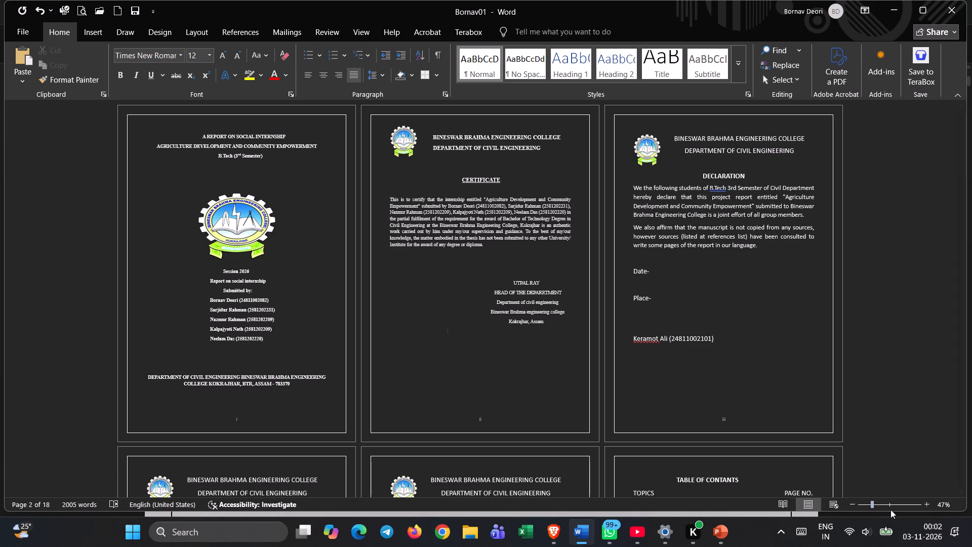
pyautogui.click(889, 505)
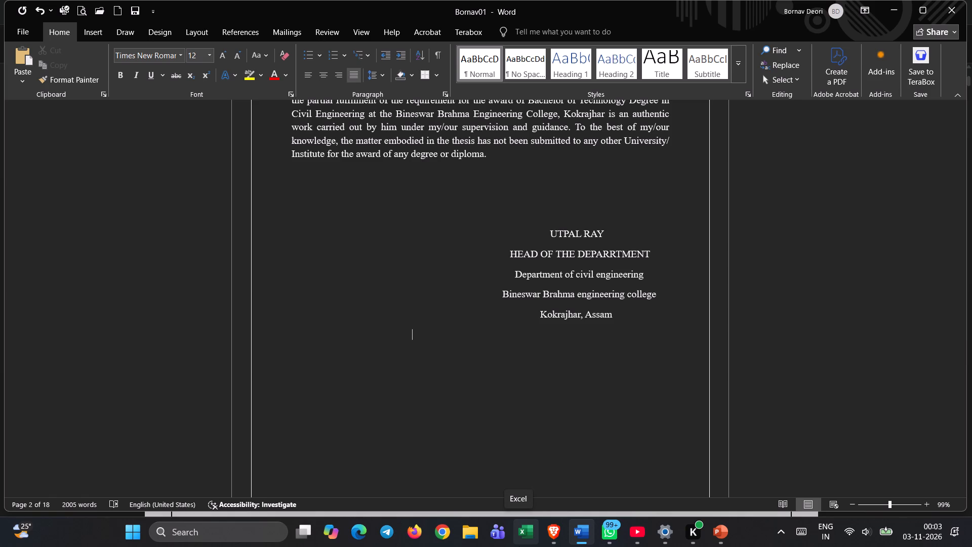
# Examine the certificate page's wording and signature block and the start of the declaration page.
pyautogui.scroll(-1, 97, 298)
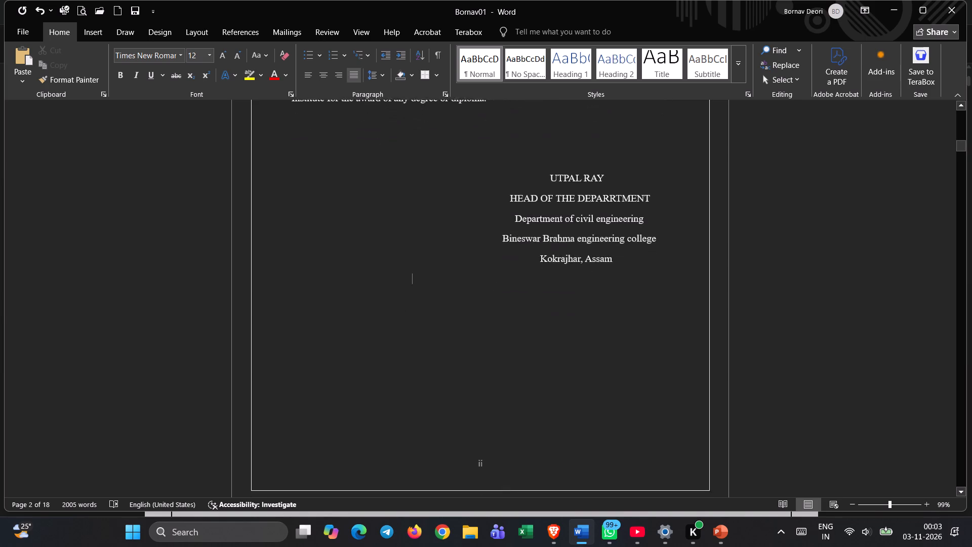
pyautogui.scroll(1, 600, 274)
pyautogui.scroll(-2, 604, 289)
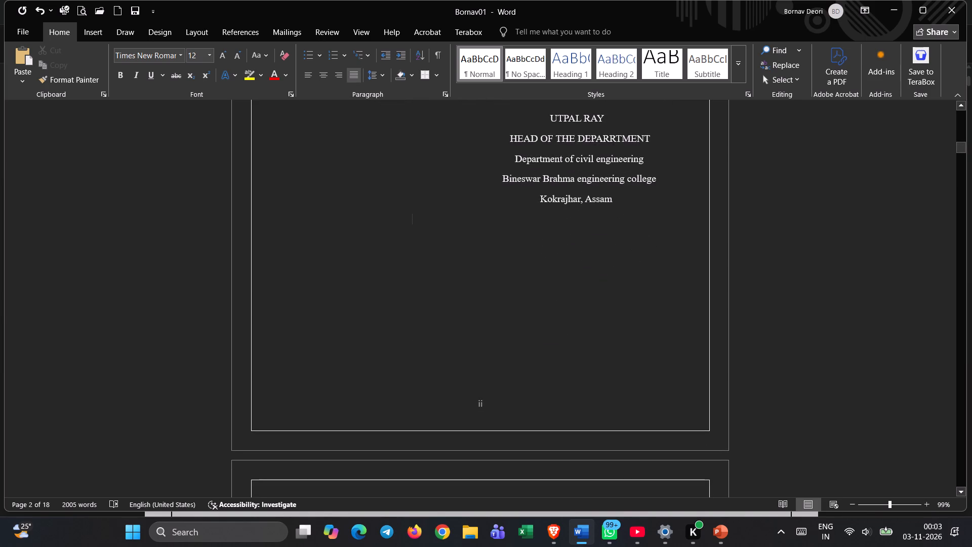
pyautogui.scroll(-1, 603, 296)
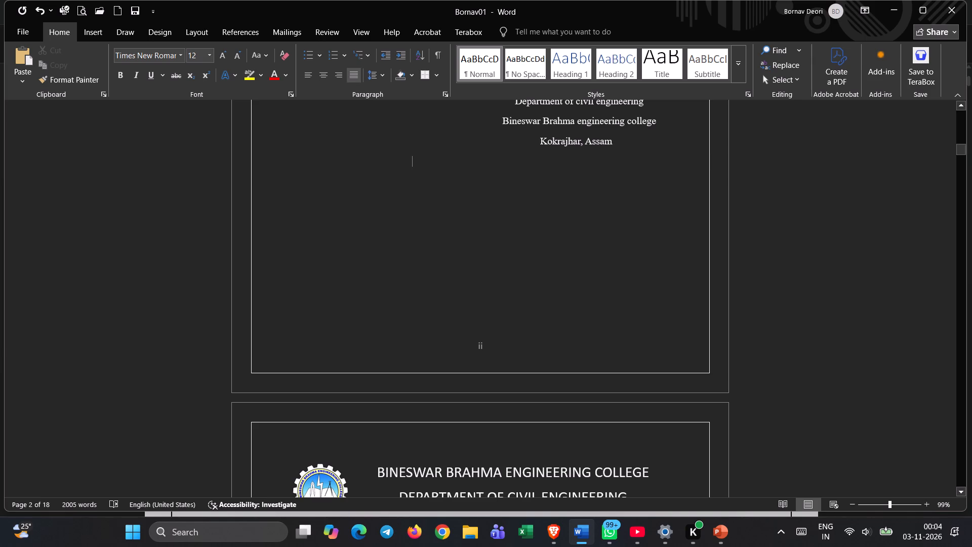
pyautogui.scroll(-2, 496, 323)
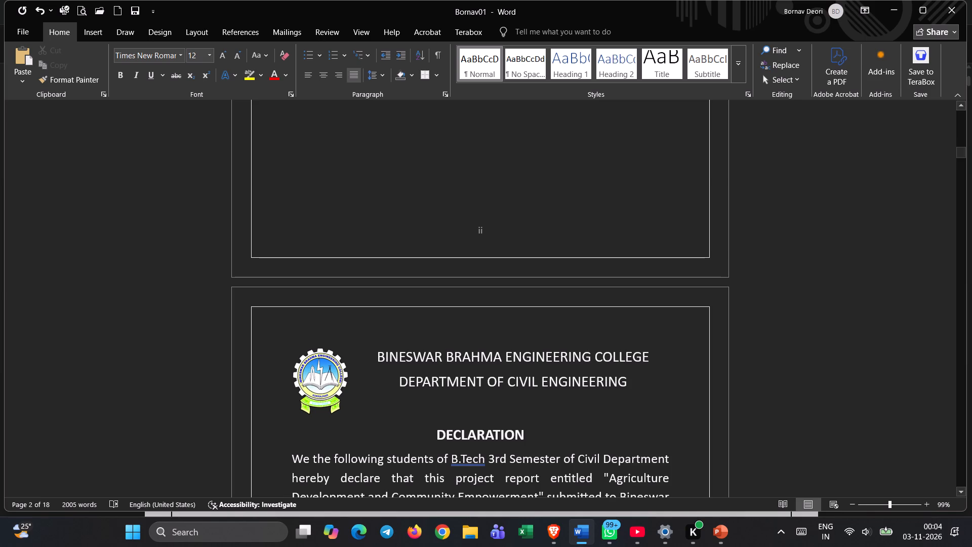
pyautogui.scroll(7, 438, 322)
pyautogui.scroll(-3, 457, 328)
pyautogui.scroll(7, 459, 331)
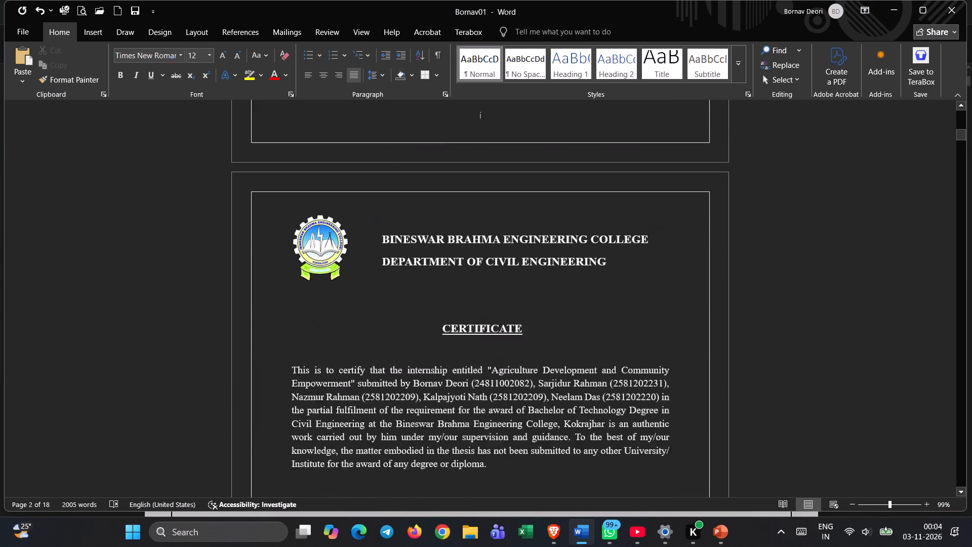
pyautogui.scroll(-3, 457, 328)
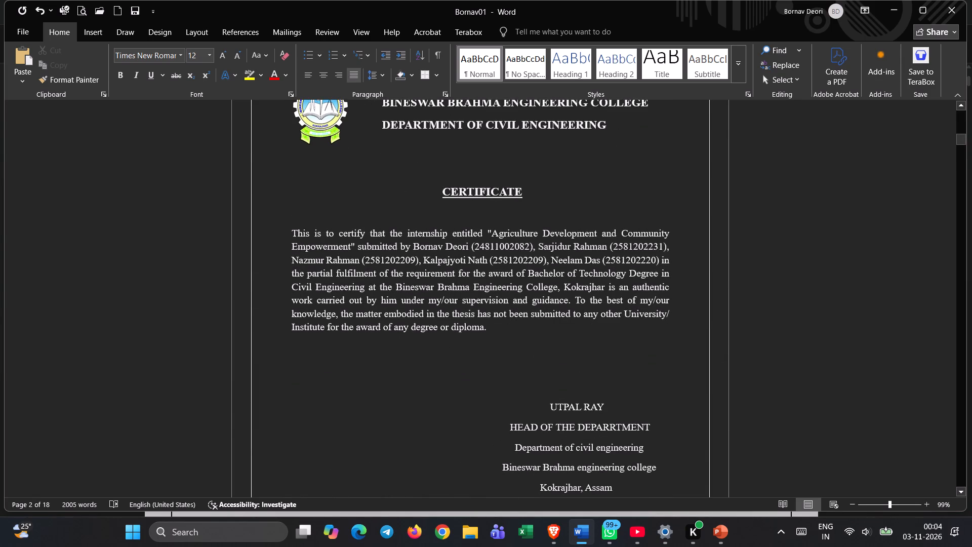
pyautogui.scroll(-2, 557, 287)
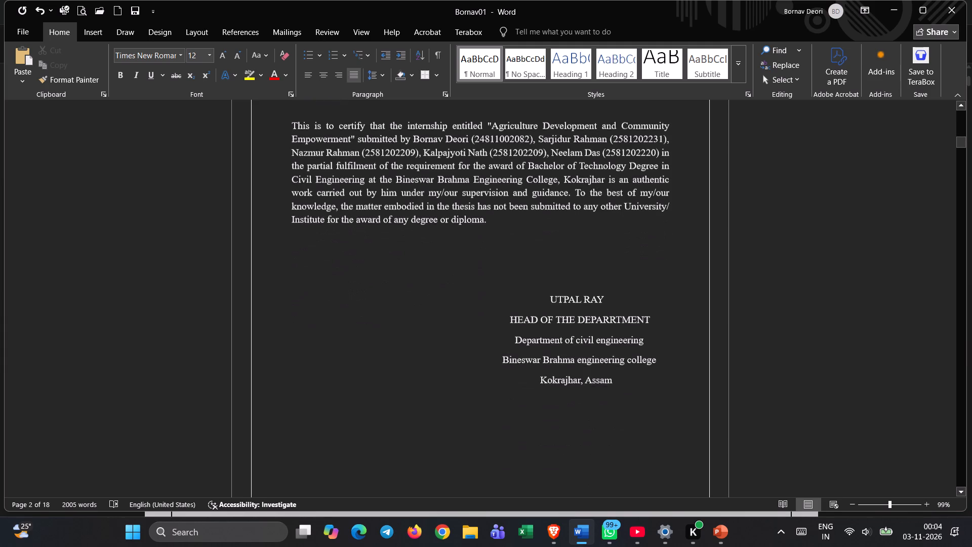
pyautogui.scroll(-1, 558, 288)
pyautogui.scroll(-4, 463, 353)
pyautogui.scroll(3, 463, 353)
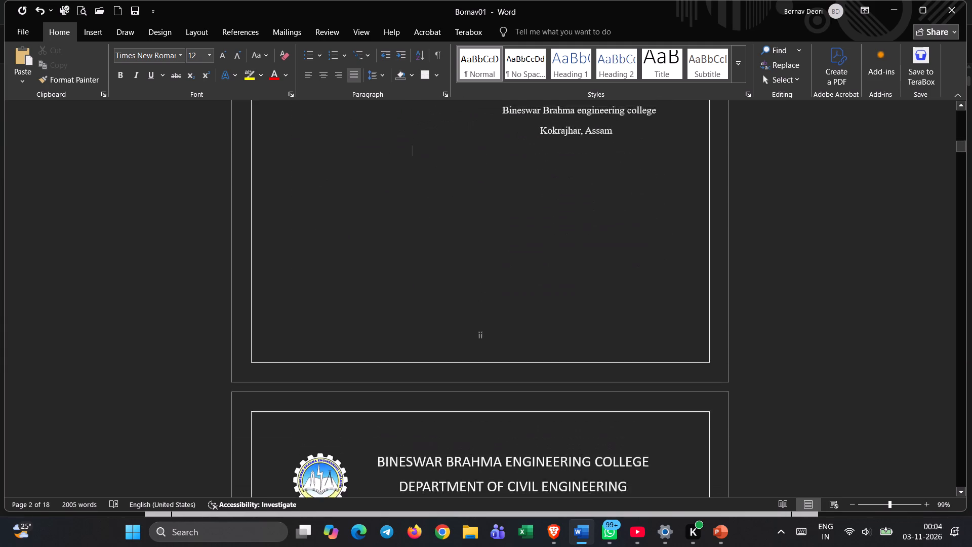
# Insert three blank lines above the head of department's signature block on the certificate page.
pyautogui.scroll(3, 463, 351)
pyautogui.click(467, 328)
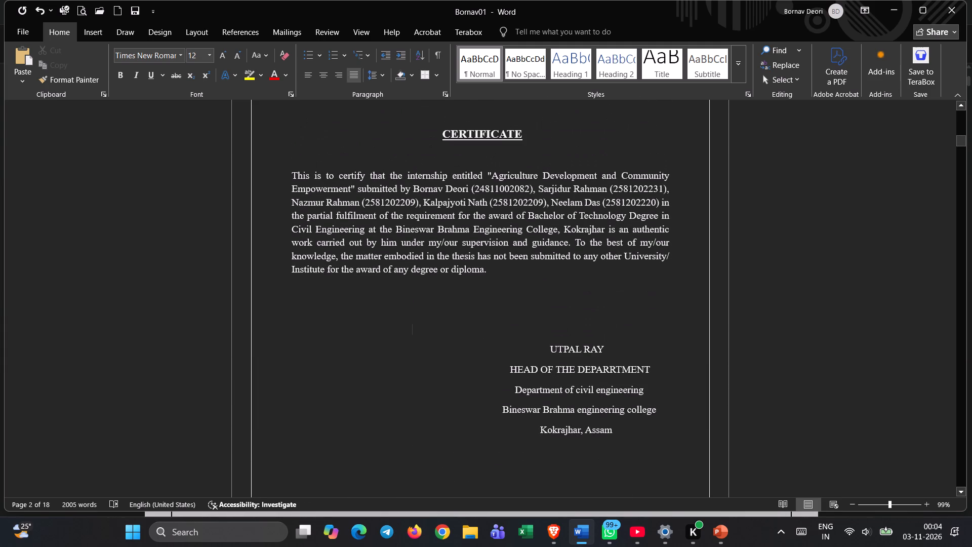
pyautogui.press('Return')
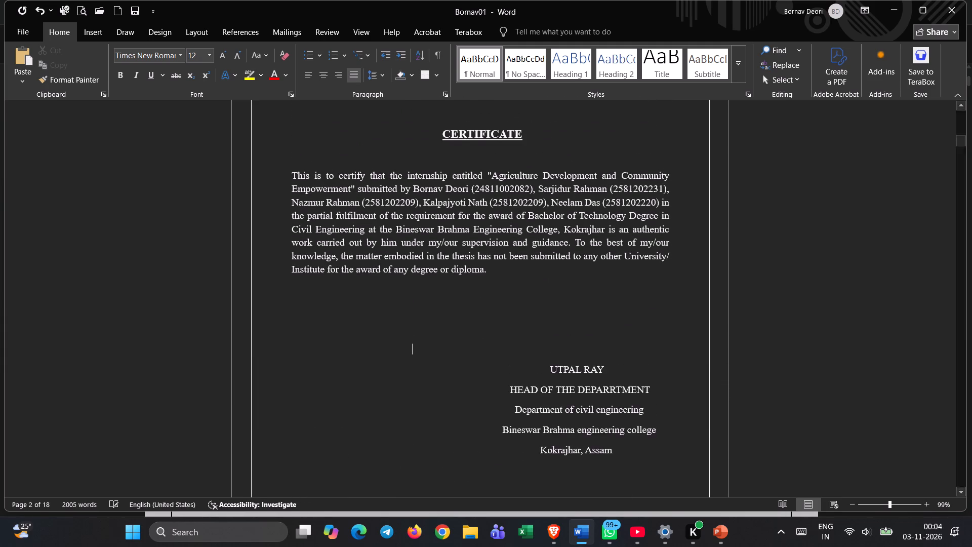
pyautogui.press('Return')
pyautogui.press('Return')
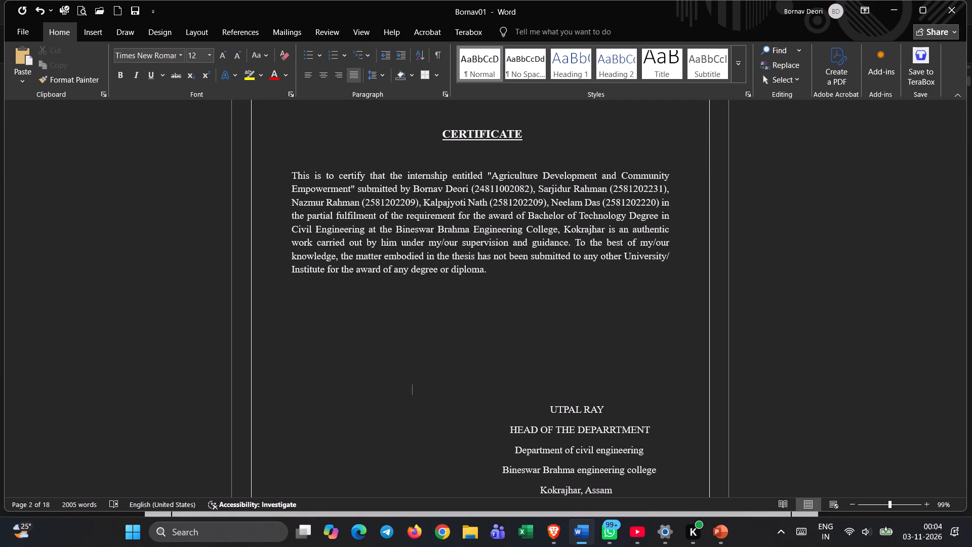
# Change the declaration page's text, from the college heading through the Place line, to Times New Roman.
pyautogui.scroll(3, 814, 338)
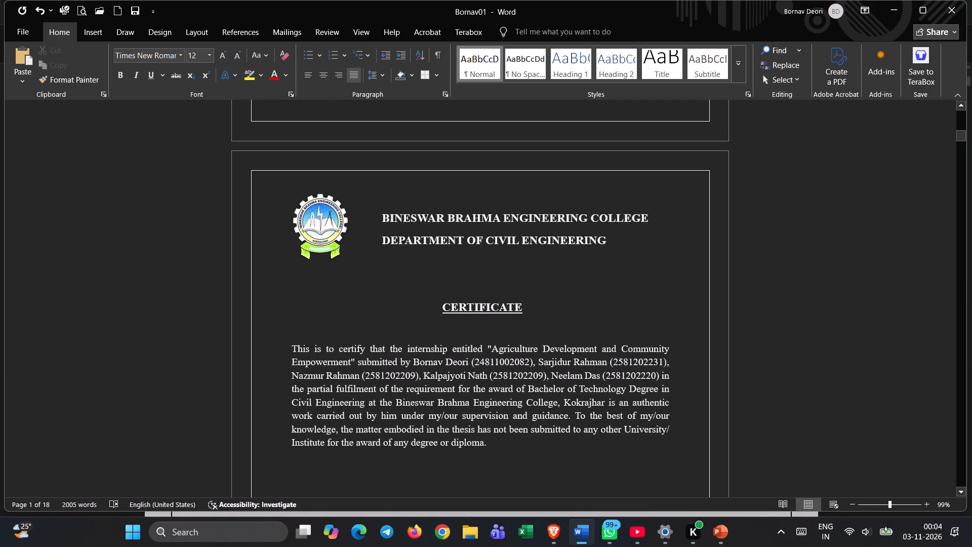
pyautogui.scroll(8, 497, 293)
pyautogui.scroll(-16, 488, 287)
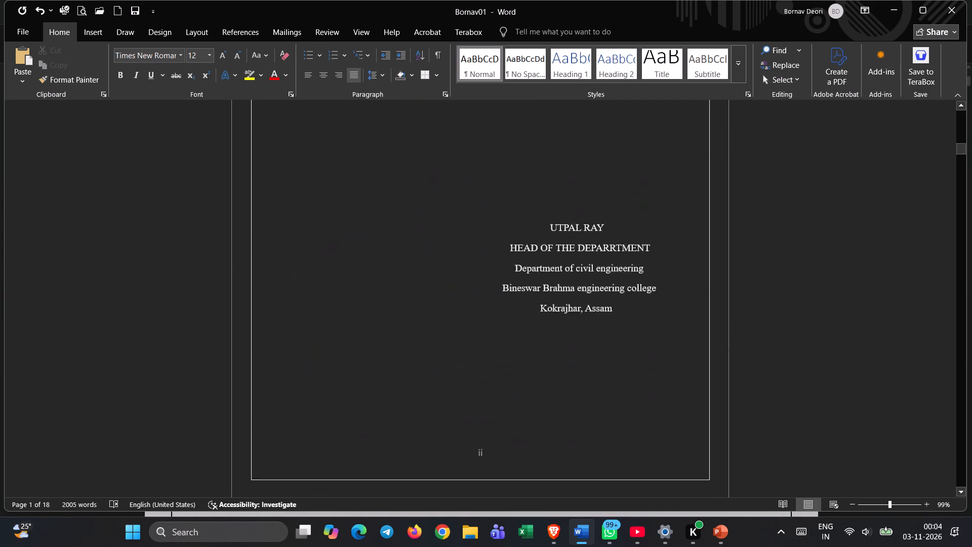
pyautogui.scroll(-5, 488, 287)
pyautogui.scroll(1, 488, 287)
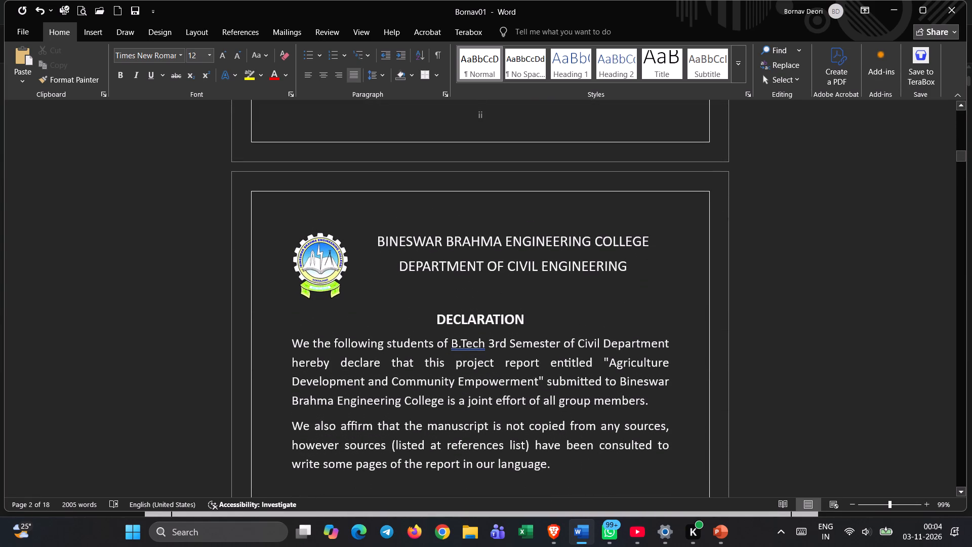
pyautogui.moveTo(380, 239); pyautogui.dragTo(591, 513)
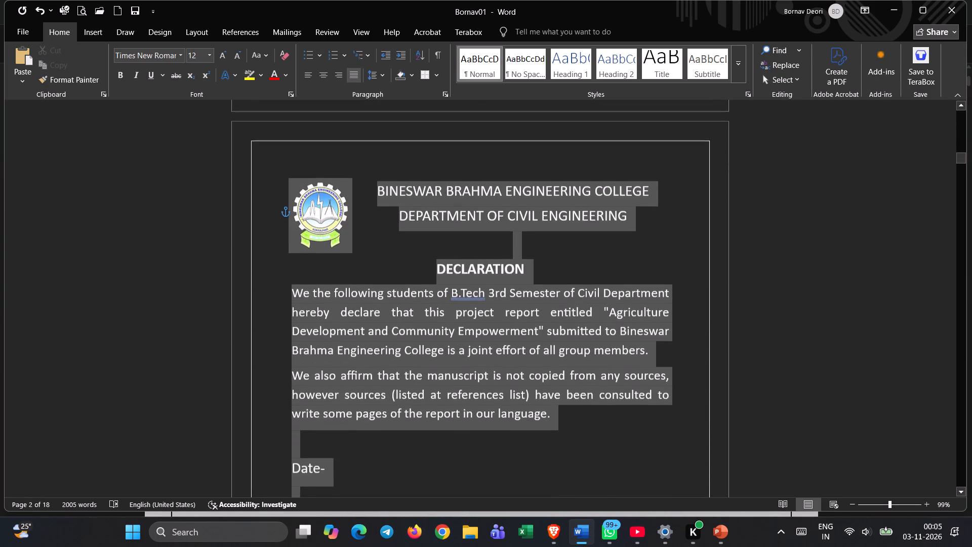
pyautogui.moveTo(591, 513); pyautogui.dragTo(517, 216)
pyautogui.scroll(4, 517, 216)
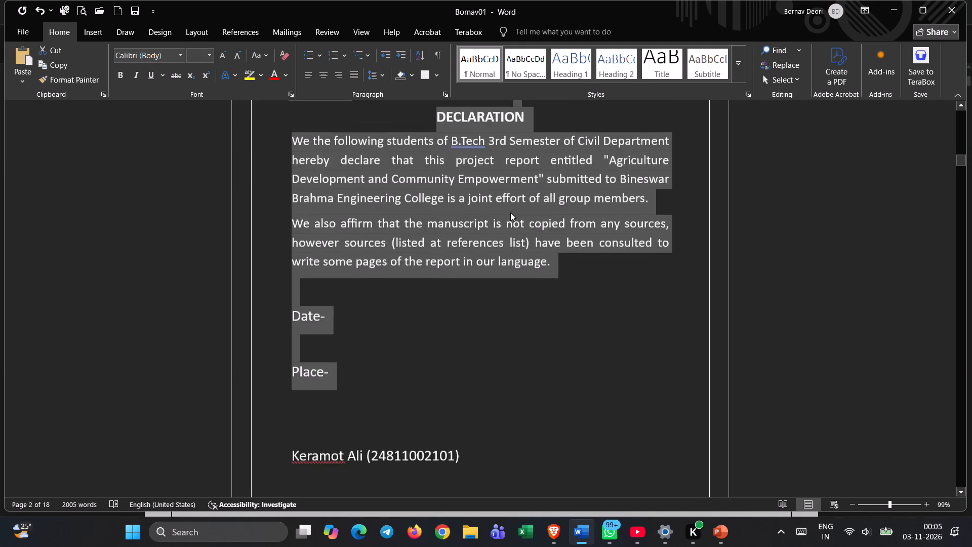
pyautogui.click(181, 56)
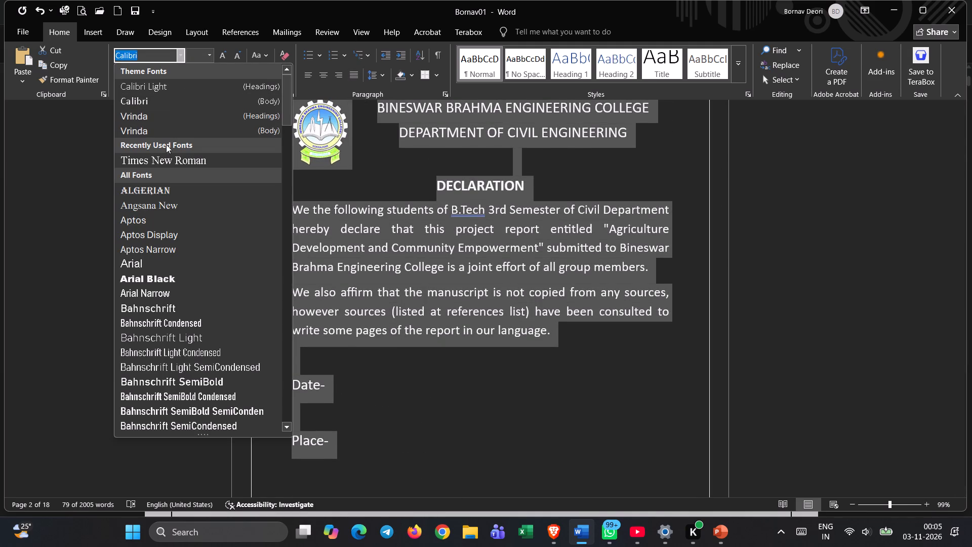
pyautogui.click(163, 162)
pyautogui.scroll(2, 533, 285)
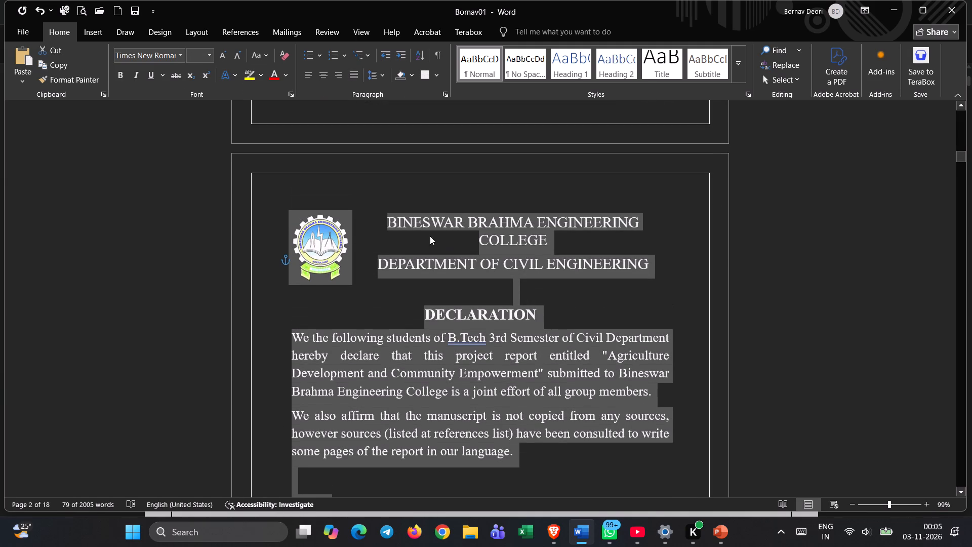
# Set the college and department name lines on the declaration page to font size 14.
pyautogui.click(391, 214)
pyautogui.moveTo(390, 219); pyautogui.dragTo(602, 274)
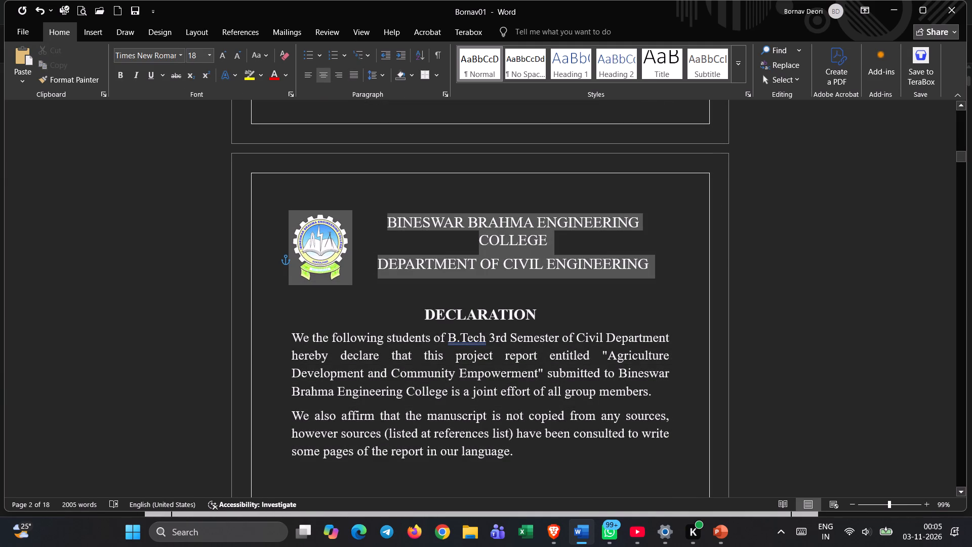
pyautogui.moveTo(602, 274); pyautogui.dragTo(618, 271)
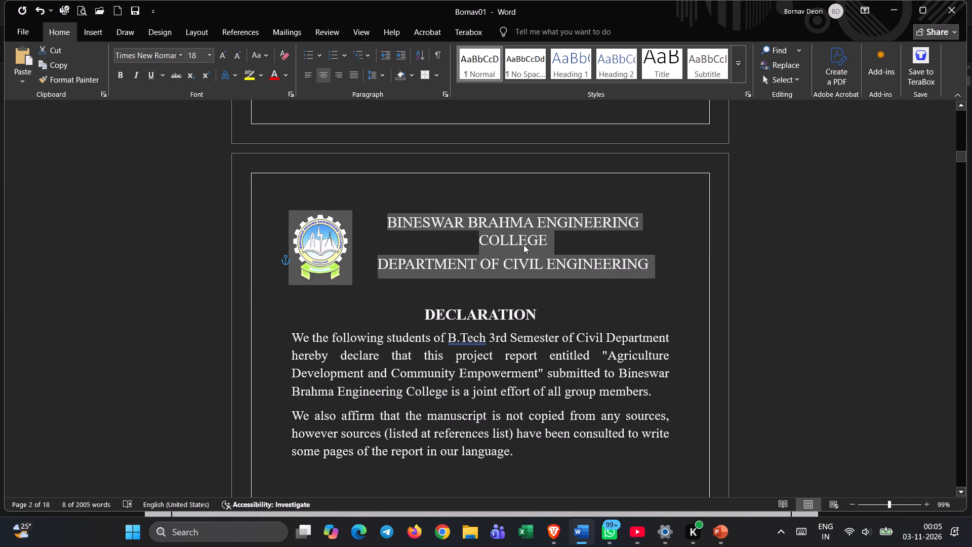
pyautogui.click(208, 59)
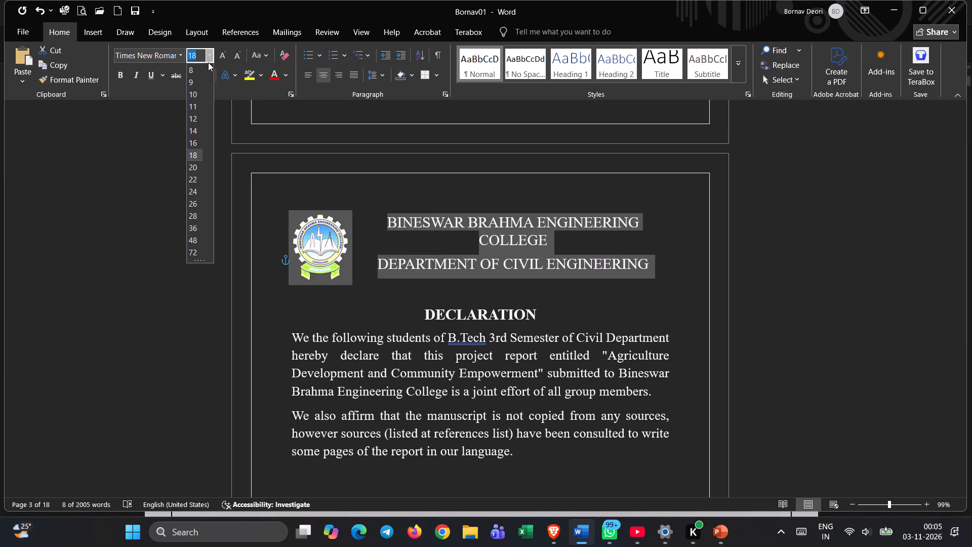
pyautogui.click(194, 129)
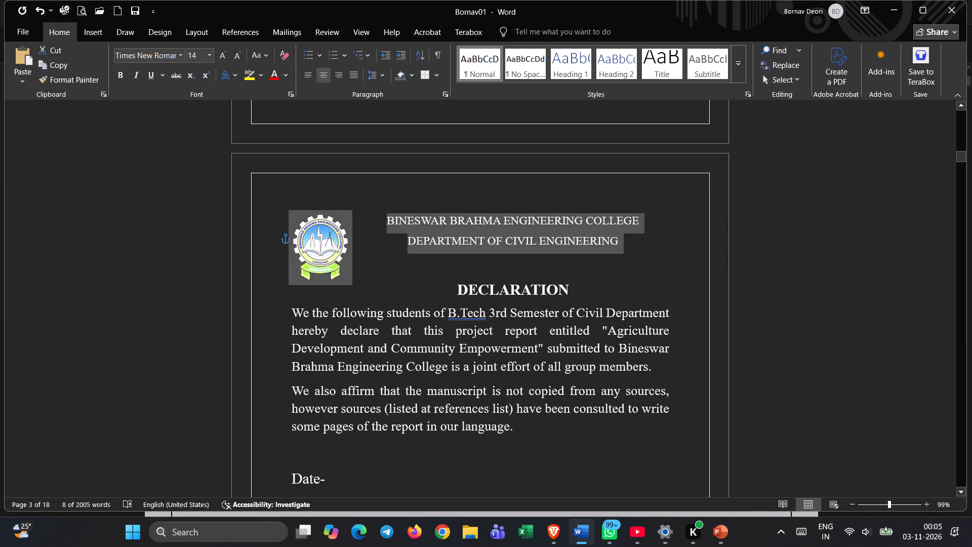
# Set the DECLARATION heading to font size 14 and underline it.
pyautogui.scroll(-1, 467, 272)
pyautogui.moveTo(457, 239); pyautogui.dragTo(572, 227)
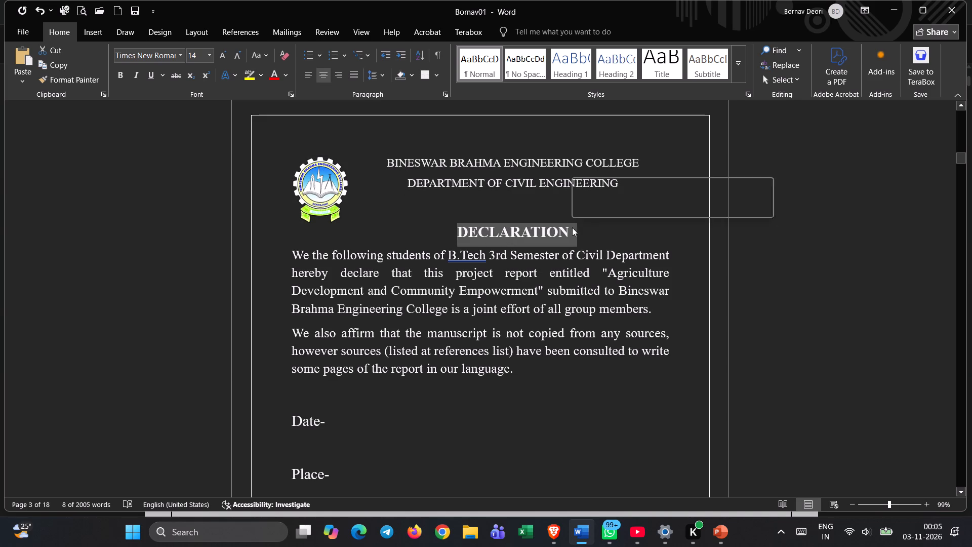
pyautogui.click(212, 60)
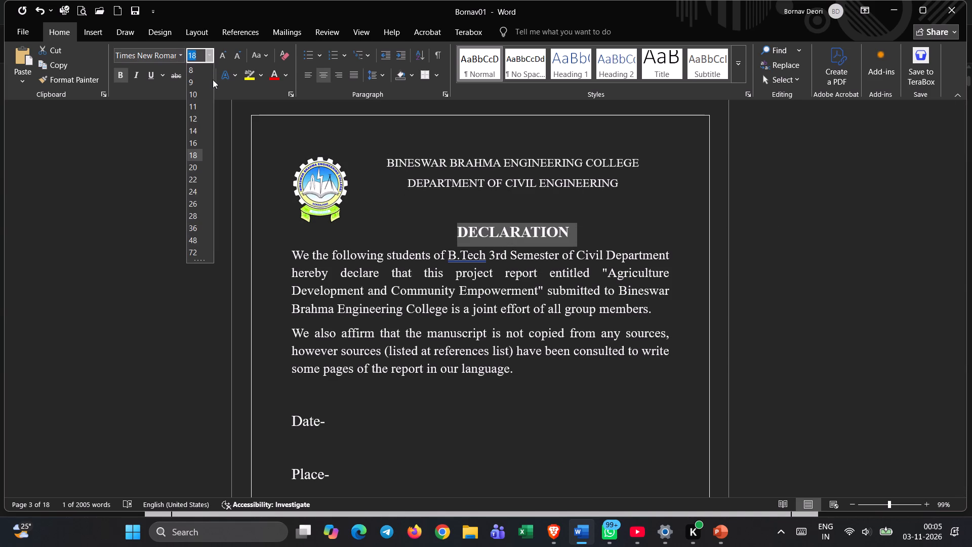
pyautogui.click(195, 130)
pyautogui.click(146, 77)
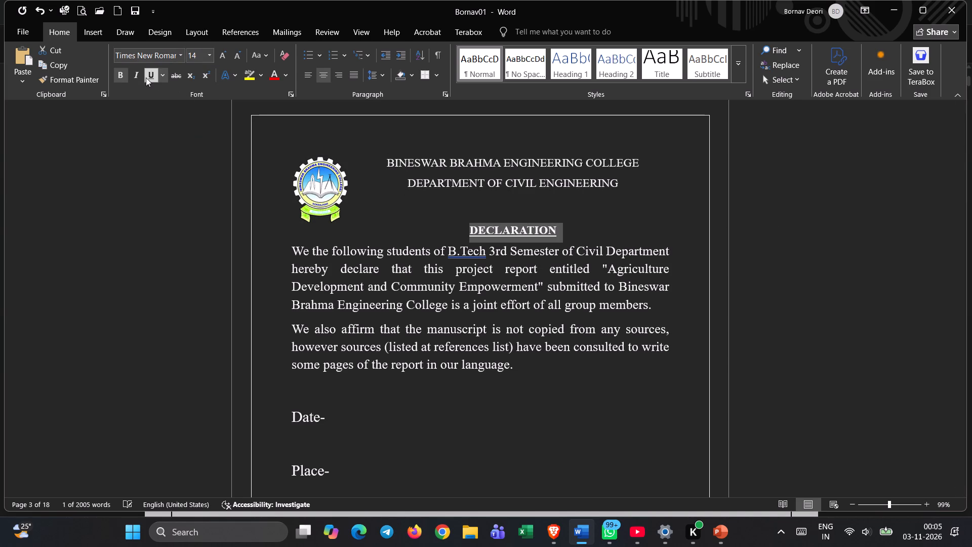
# Delete the blank line above the DECLARATION heading.
pyautogui.click(456, 226)
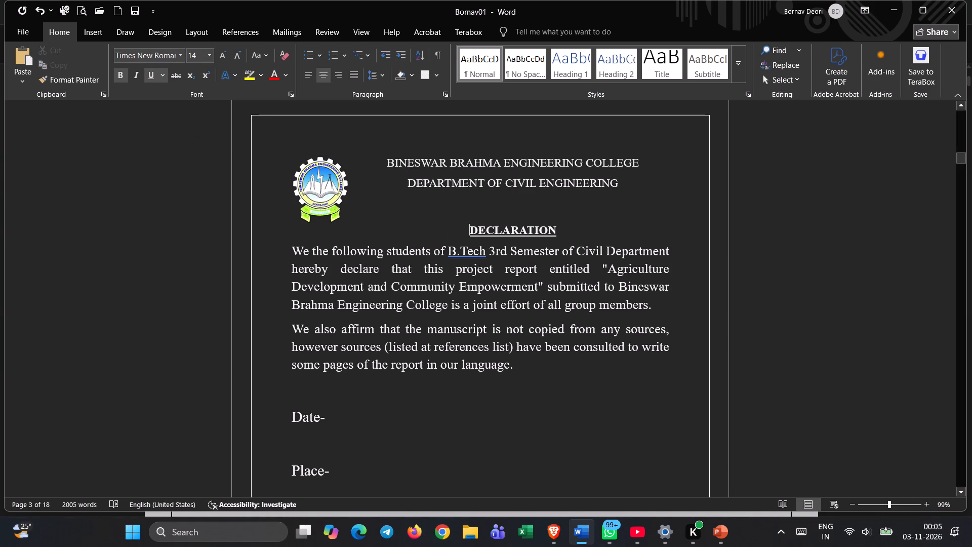
pyautogui.press('BackSpace')
pyautogui.press('BackSpace')
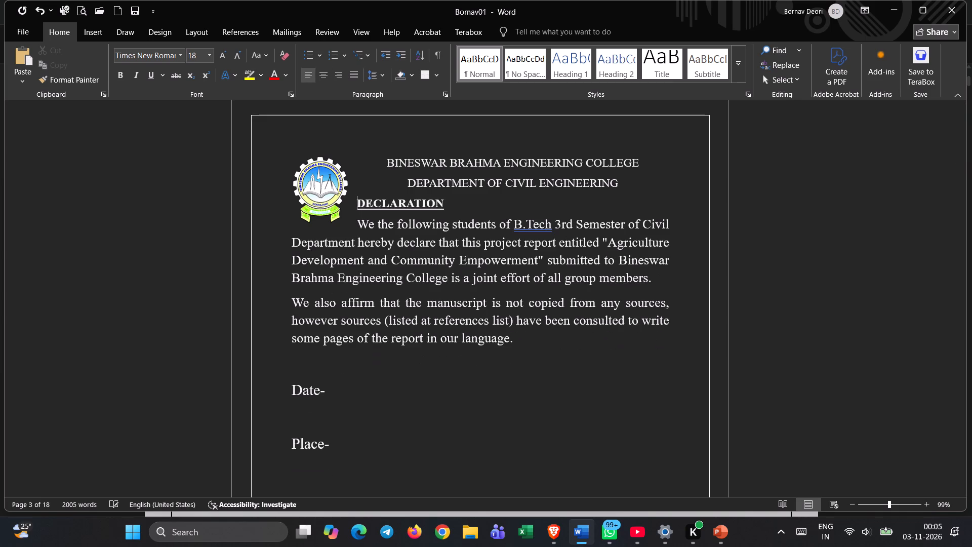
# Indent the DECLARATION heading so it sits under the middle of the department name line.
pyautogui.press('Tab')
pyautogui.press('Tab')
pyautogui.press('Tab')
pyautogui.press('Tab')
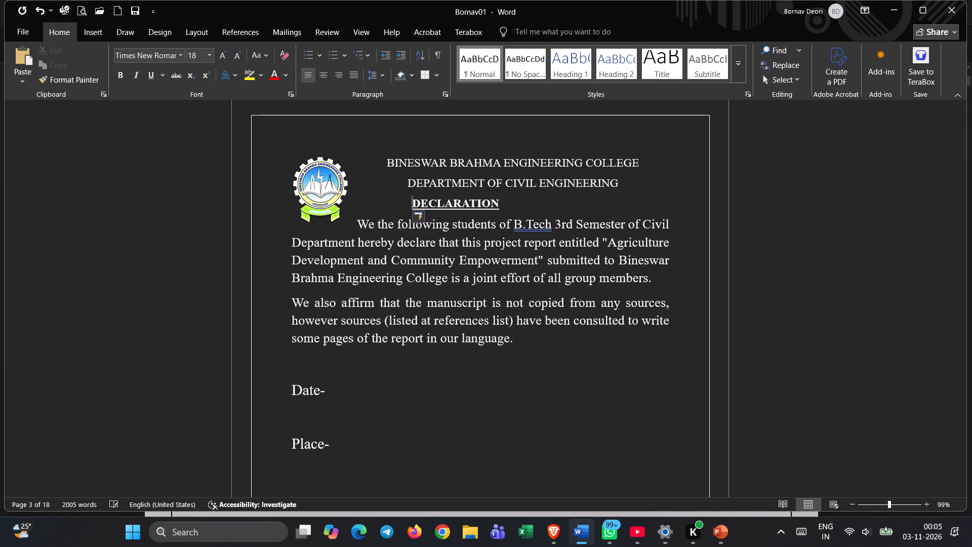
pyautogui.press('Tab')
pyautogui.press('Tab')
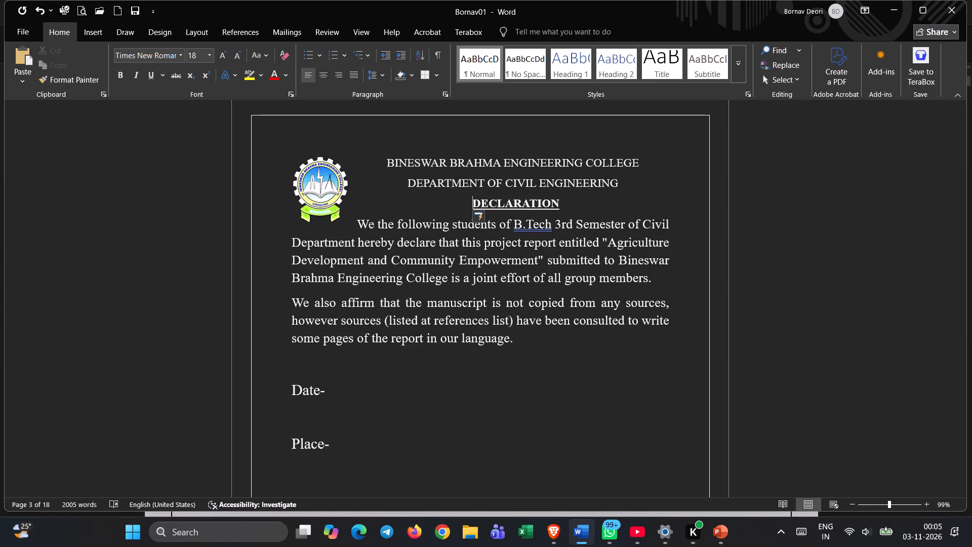
# Insert two blank lines between the DECLARATION heading and the first declaration paragraph.
pyautogui.press('Right')
pyautogui.press('Right')
pyautogui.press('Right')
pyautogui.press('Right')
pyautogui.press('Right')
pyautogui.press('Right')
pyautogui.press('Right')
pyautogui.press('Right')
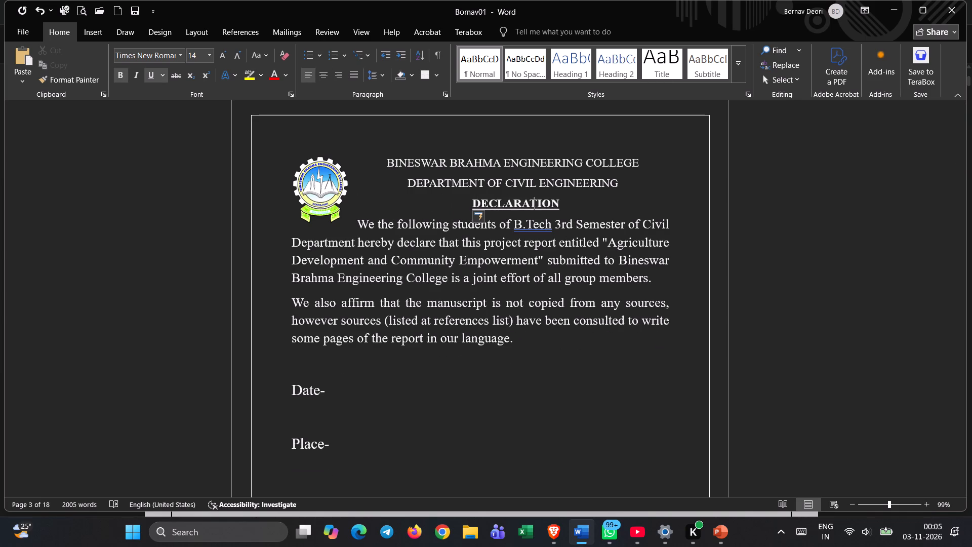
pyautogui.press('Right')
pyautogui.press('Right')
pyautogui.press('Right')
pyautogui.press('Return')
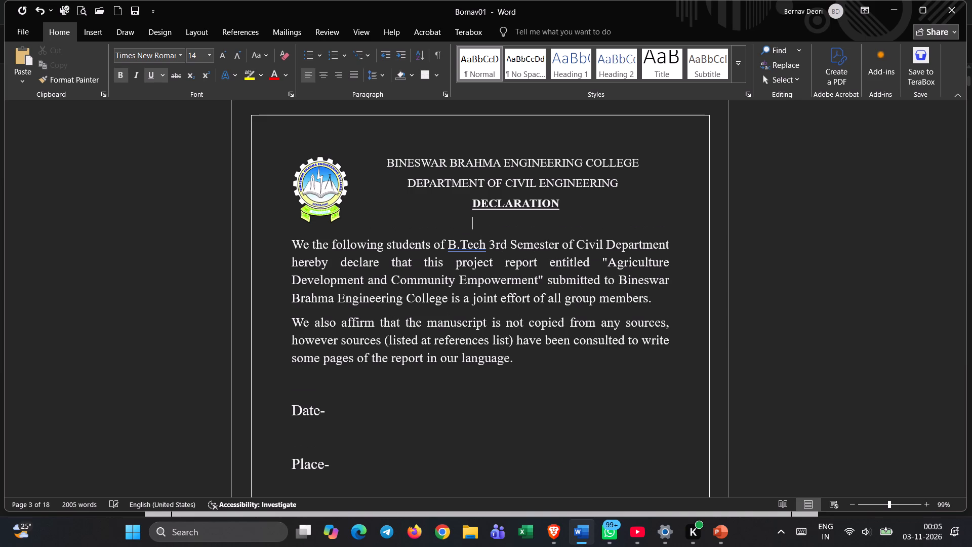
pyautogui.press('Return')
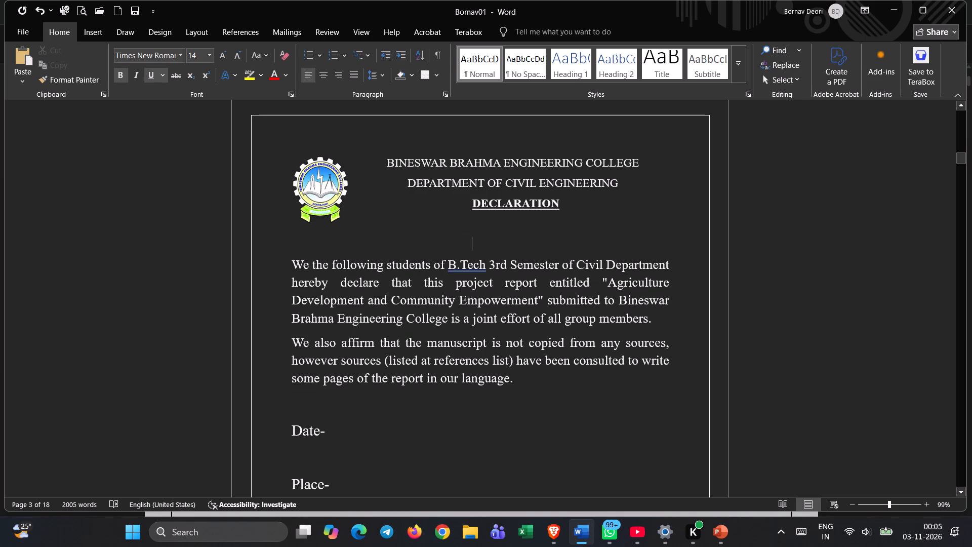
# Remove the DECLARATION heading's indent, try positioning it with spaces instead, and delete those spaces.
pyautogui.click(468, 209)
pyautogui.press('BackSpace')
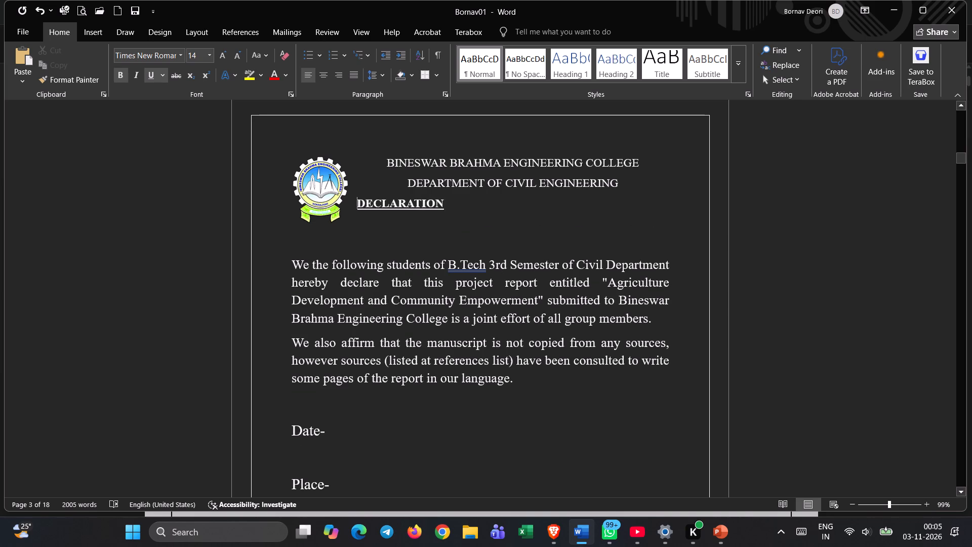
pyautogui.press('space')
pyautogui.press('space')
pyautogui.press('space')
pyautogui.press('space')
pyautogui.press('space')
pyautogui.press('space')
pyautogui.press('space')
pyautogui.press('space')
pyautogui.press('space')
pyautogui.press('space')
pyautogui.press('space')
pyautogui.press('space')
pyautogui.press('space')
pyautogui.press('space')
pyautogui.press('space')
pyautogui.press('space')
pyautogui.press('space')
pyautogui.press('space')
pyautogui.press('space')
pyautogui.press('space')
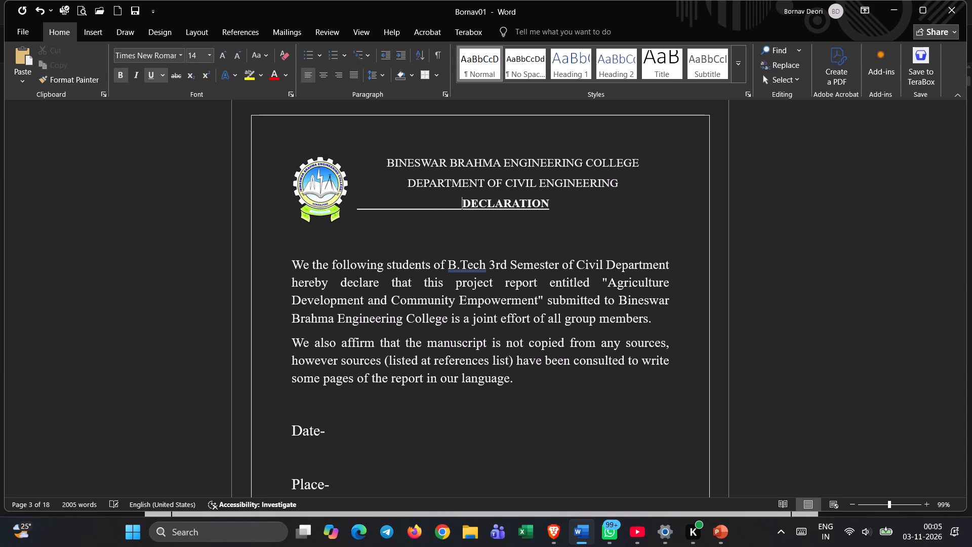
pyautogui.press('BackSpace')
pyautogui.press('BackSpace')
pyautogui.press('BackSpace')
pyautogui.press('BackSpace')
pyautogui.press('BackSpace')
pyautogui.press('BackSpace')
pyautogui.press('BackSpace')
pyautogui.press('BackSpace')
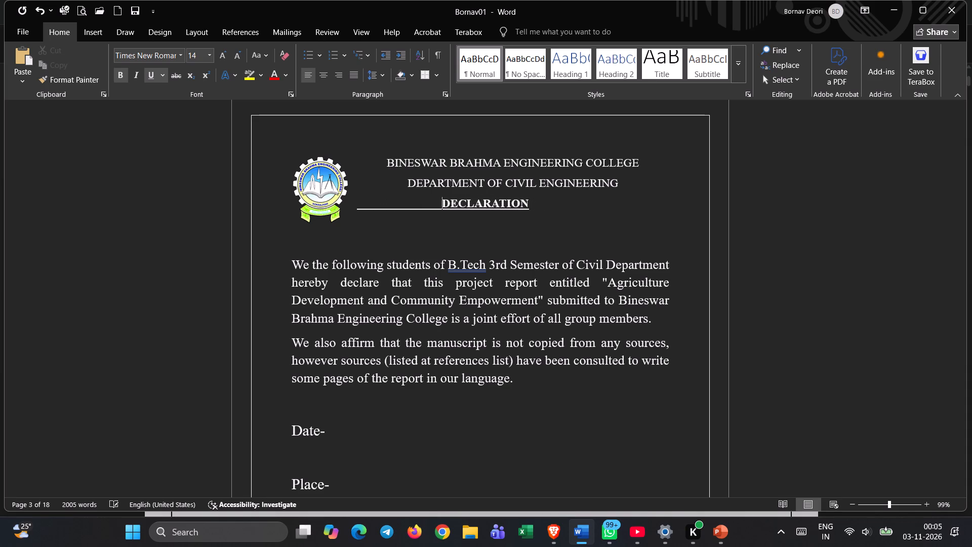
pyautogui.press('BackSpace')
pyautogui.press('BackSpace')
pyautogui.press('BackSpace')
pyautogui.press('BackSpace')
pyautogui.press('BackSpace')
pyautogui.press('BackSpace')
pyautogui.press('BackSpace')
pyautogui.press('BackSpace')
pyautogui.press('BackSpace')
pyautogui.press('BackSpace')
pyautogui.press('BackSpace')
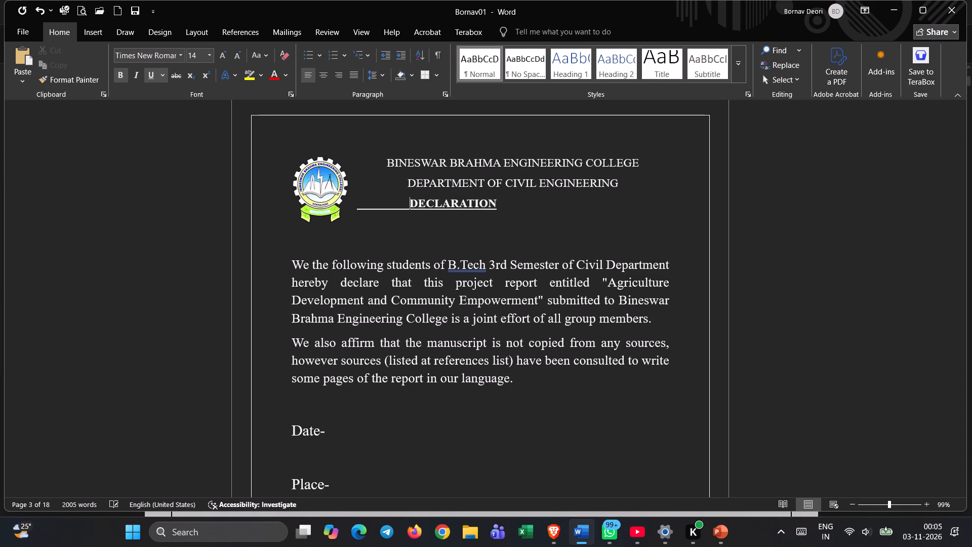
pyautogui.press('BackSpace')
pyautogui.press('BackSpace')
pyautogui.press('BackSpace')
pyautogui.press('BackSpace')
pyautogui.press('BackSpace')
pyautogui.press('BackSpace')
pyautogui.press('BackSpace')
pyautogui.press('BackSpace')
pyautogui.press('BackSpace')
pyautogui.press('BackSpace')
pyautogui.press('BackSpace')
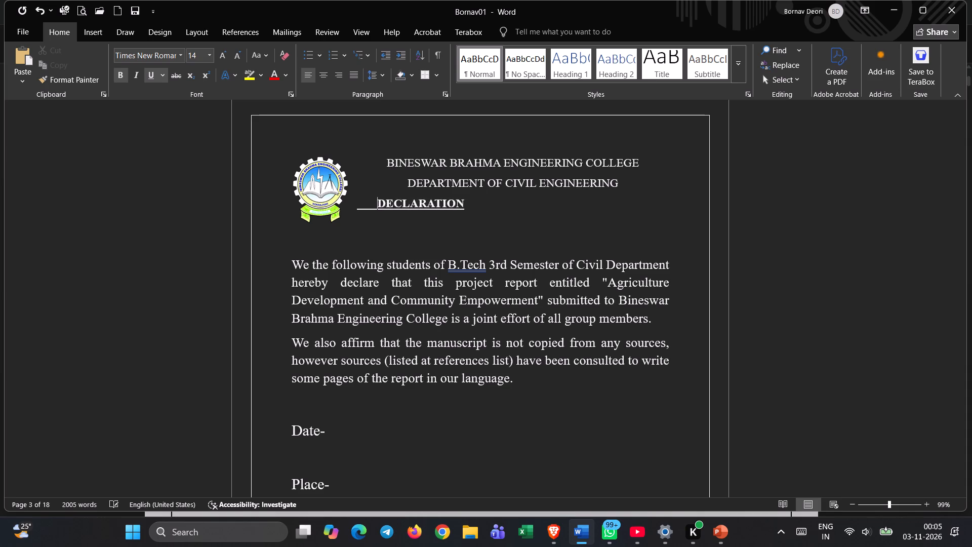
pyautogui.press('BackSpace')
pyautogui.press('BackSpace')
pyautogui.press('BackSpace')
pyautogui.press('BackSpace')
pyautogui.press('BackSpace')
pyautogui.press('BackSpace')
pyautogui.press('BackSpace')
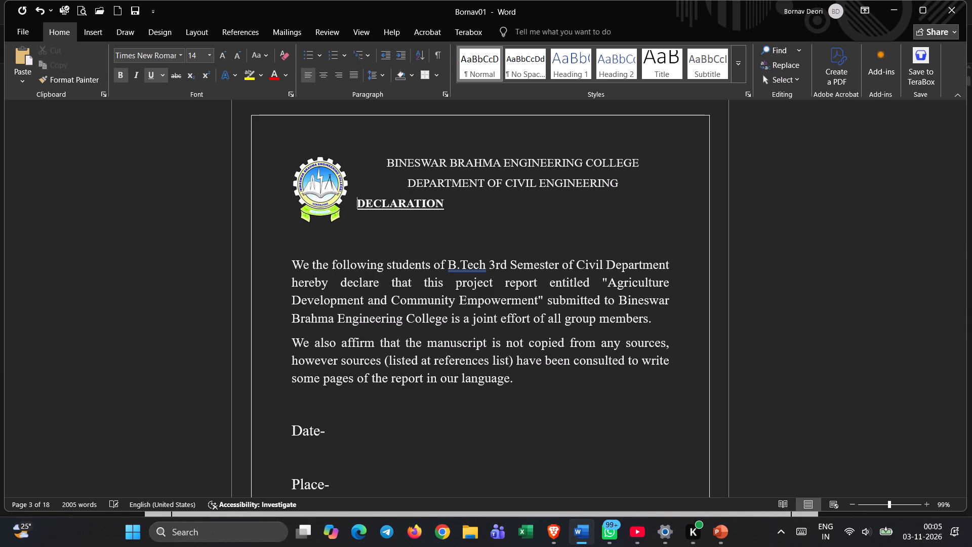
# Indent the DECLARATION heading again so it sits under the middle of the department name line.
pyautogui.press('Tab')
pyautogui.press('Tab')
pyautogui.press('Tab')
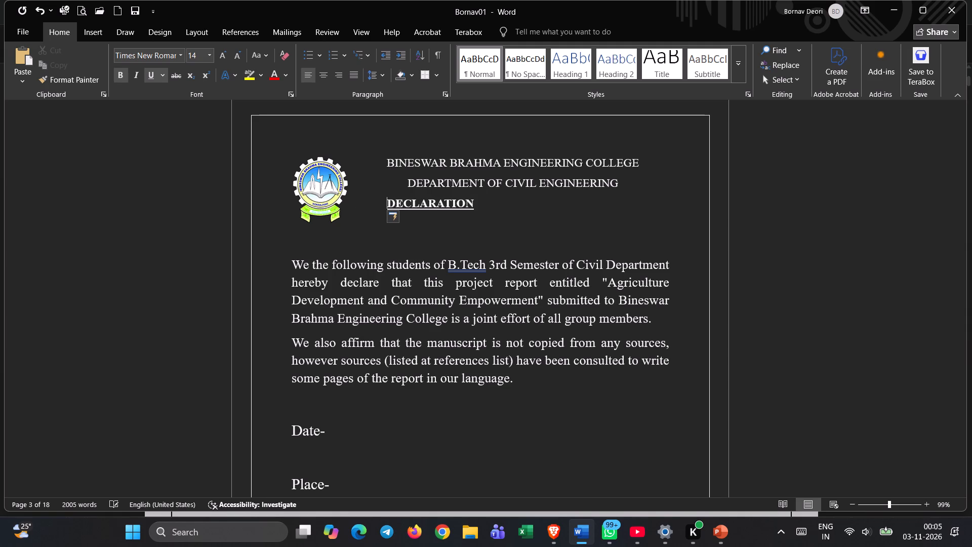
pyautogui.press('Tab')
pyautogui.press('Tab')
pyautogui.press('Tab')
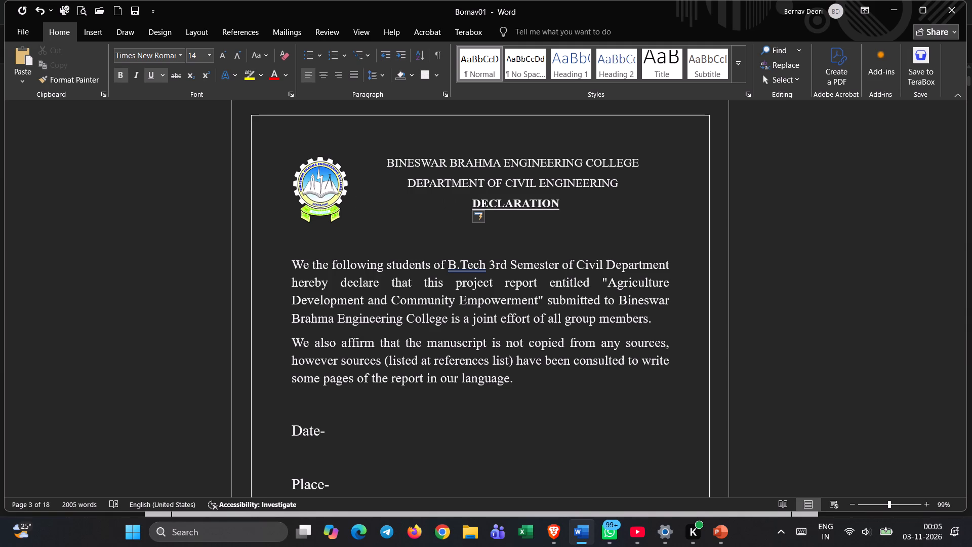
# Stop AutoFormat from setting indents on tabs and backspaces, and close the AutoFormat options without further changes.
pyautogui.click(600, 215)
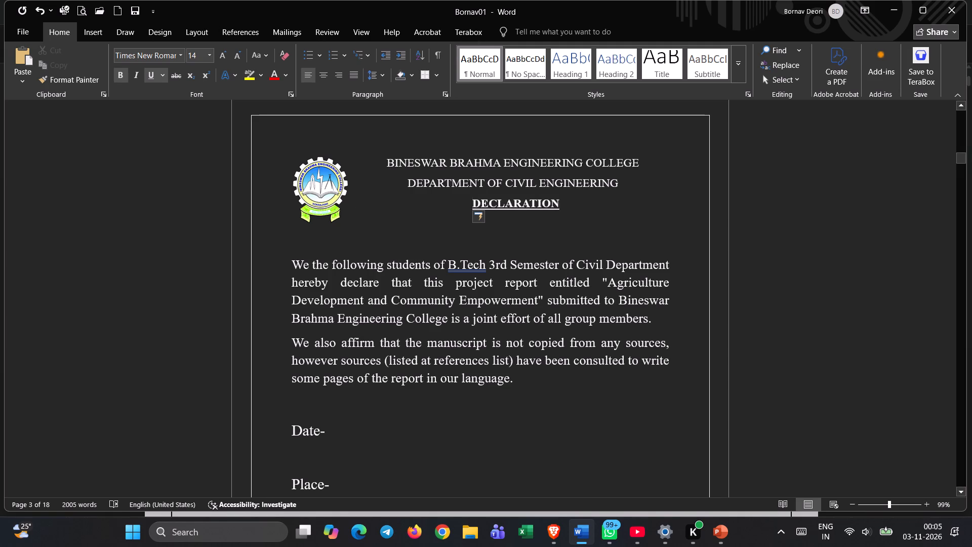
pyautogui.click(481, 219)
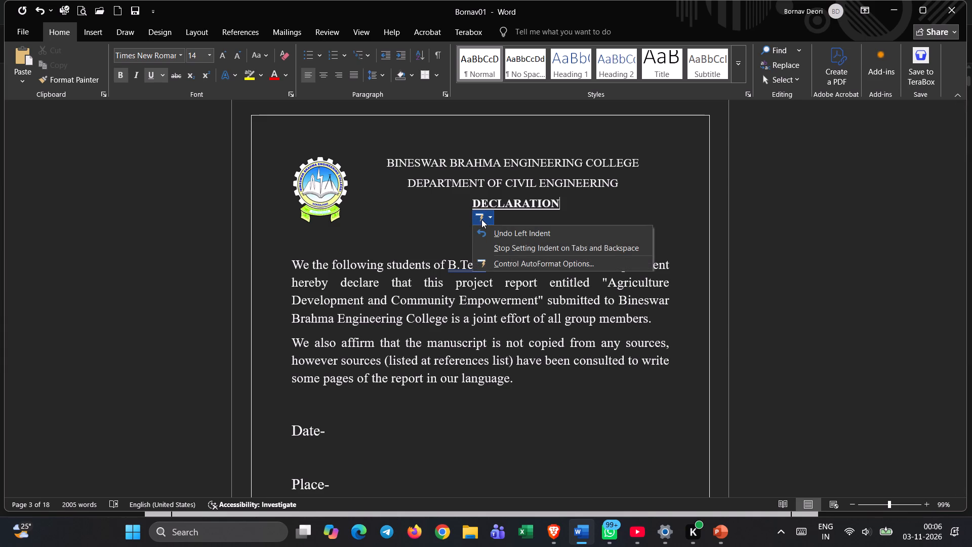
pyautogui.click(486, 217)
pyautogui.click(491, 216)
pyautogui.doubleClick(493, 215)
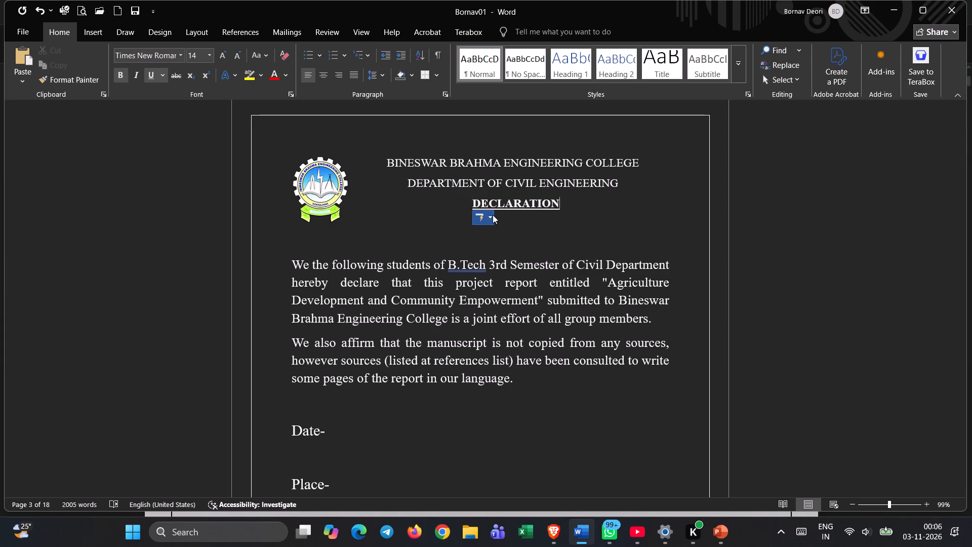
pyautogui.click(499, 249)
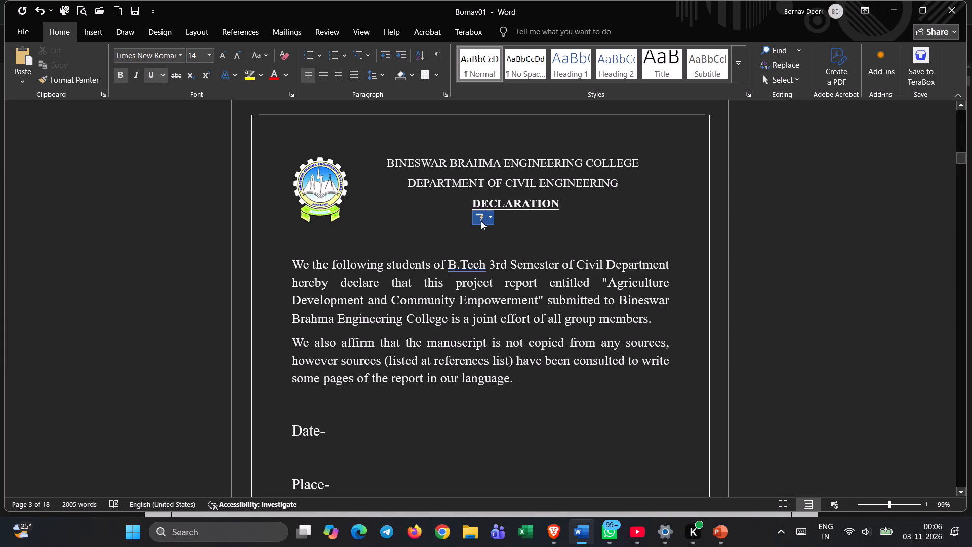
pyautogui.click(478, 218)
pyautogui.click(483, 236)
pyautogui.click(478, 218)
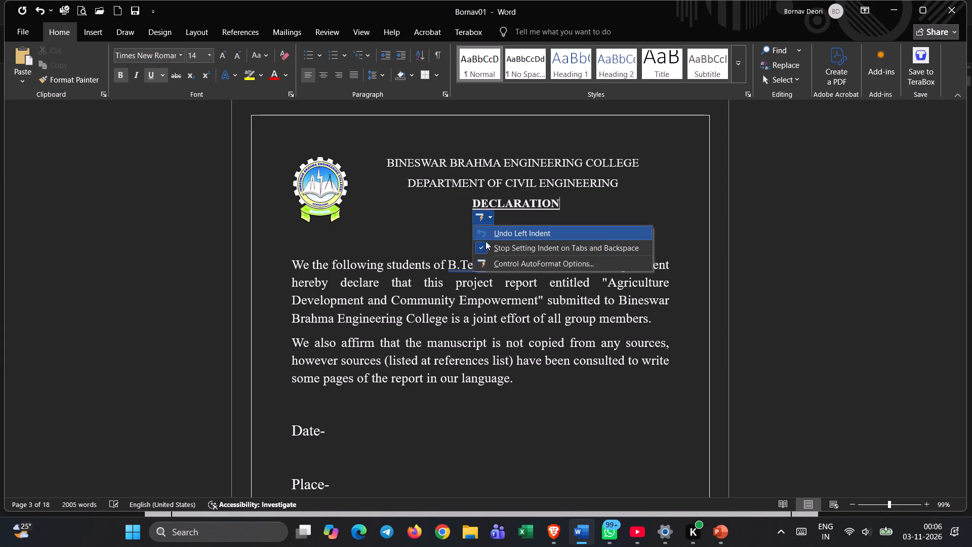
pyautogui.click(483, 261)
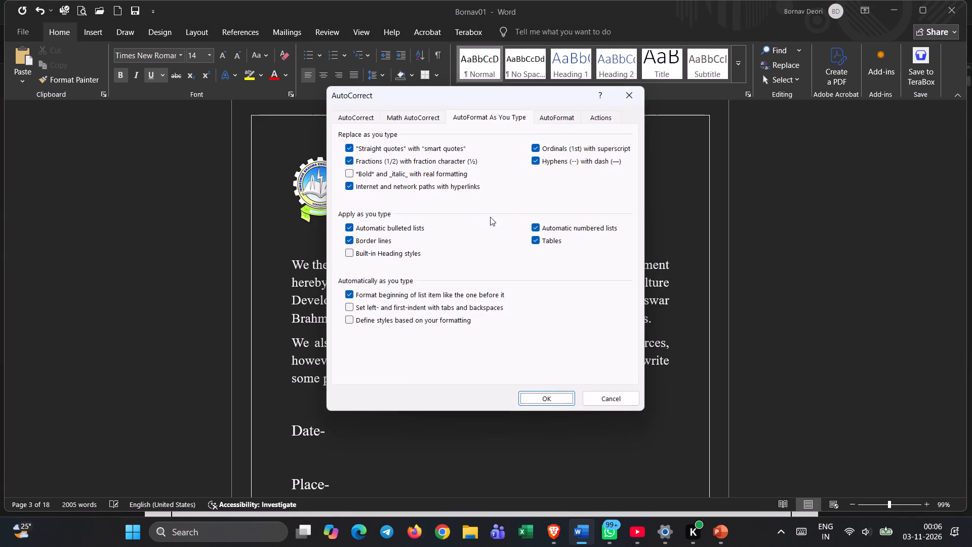
pyautogui.click(609, 398)
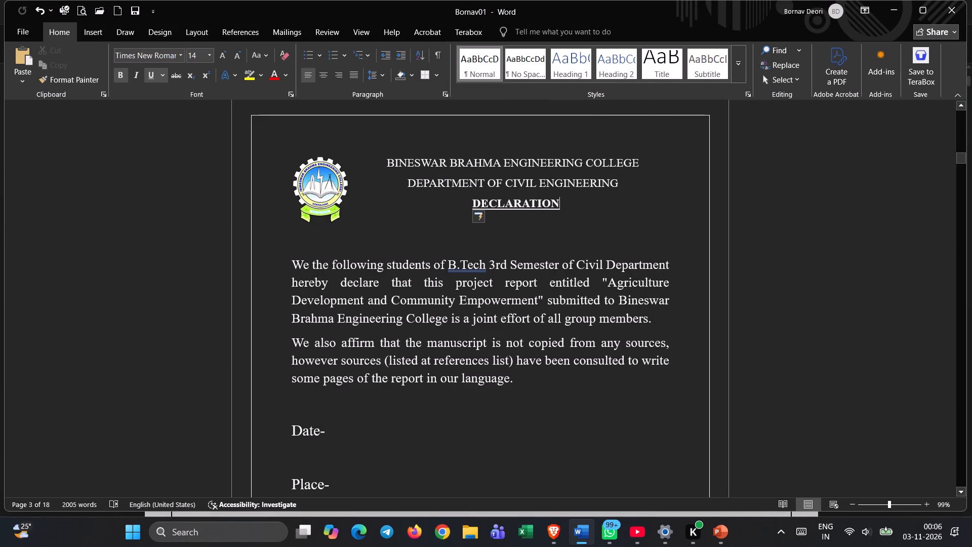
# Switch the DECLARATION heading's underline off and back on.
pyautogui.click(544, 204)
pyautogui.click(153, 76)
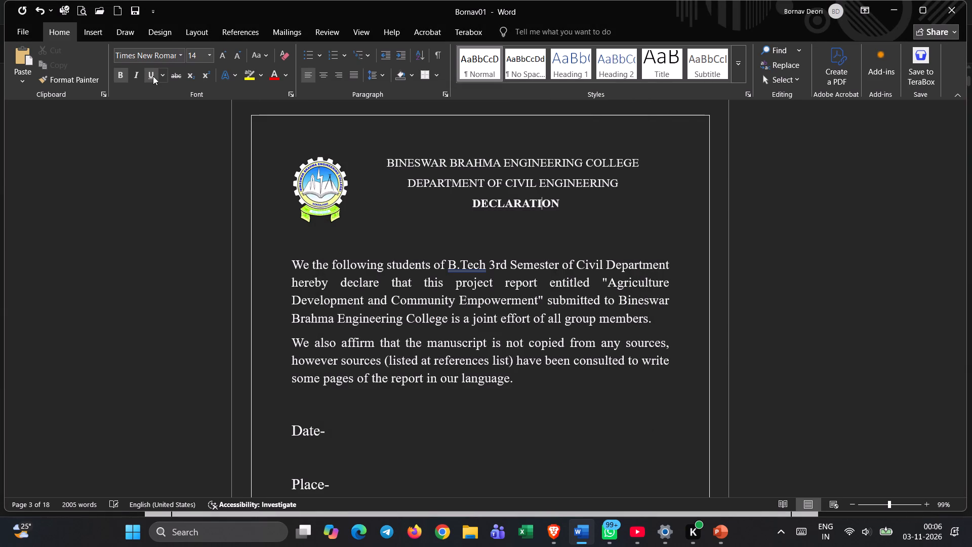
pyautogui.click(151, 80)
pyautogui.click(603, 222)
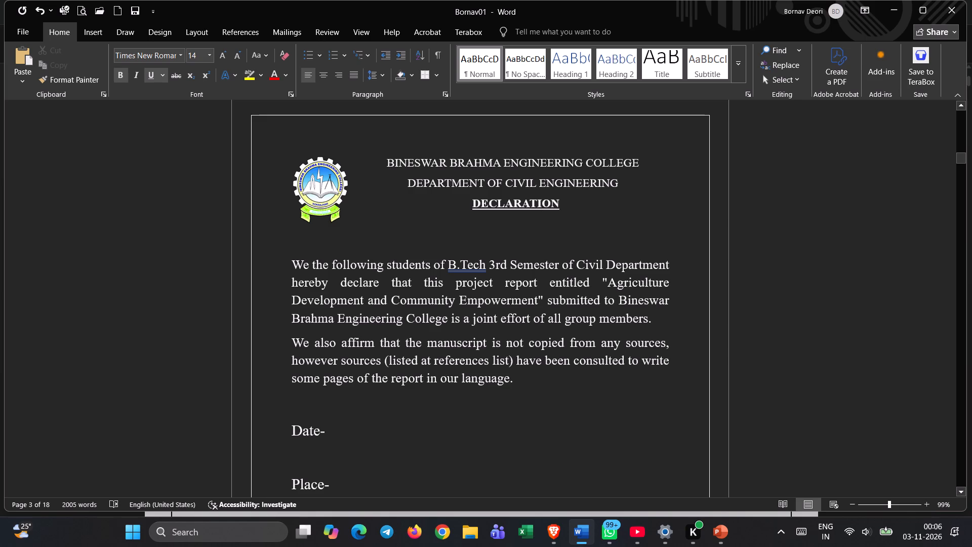
# Merge the DECLARATION heading into the centred department line and split it off again so it takes the centred alignment.
pyautogui.click(471, 206)
pyautogui.press('Return')
pyautogui.press('BackSpace')
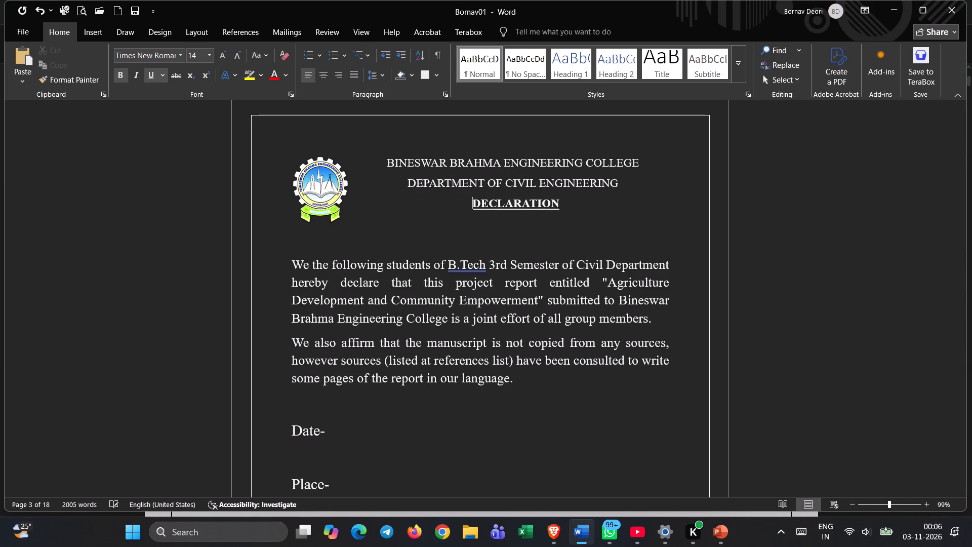
pyautogui.press('Return')
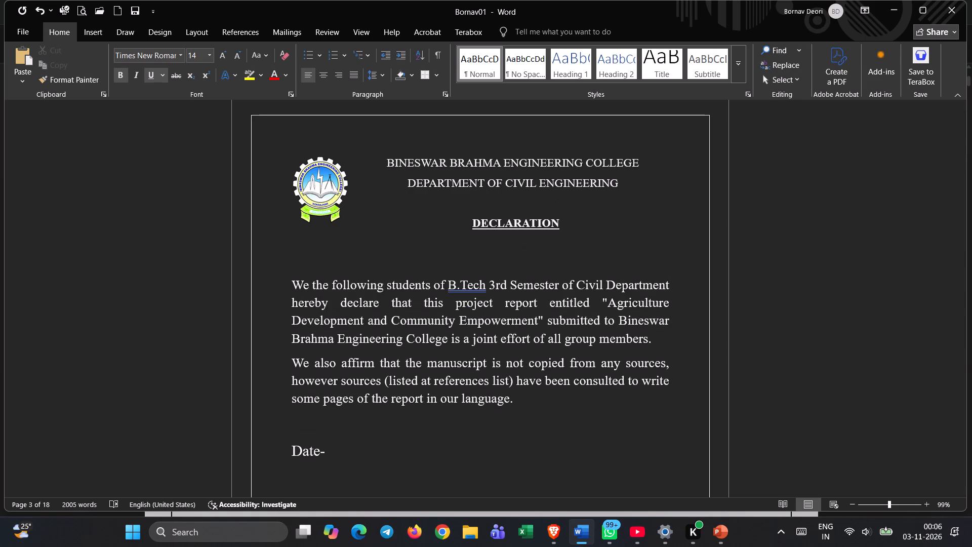
pyautogui.press('BackSpace')
pyautogui.press('BackSpace')
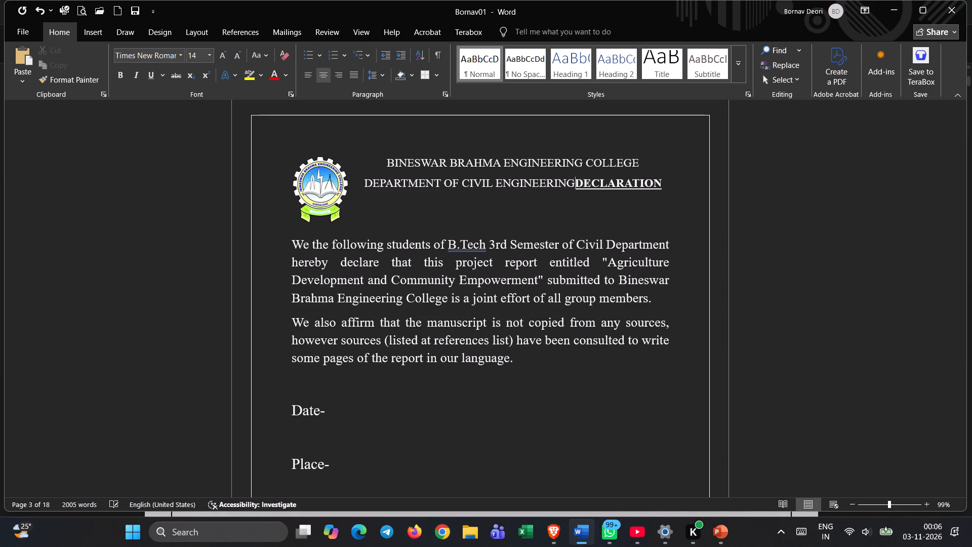
pyautogui.press('Return')
pyautogui.press('Return')
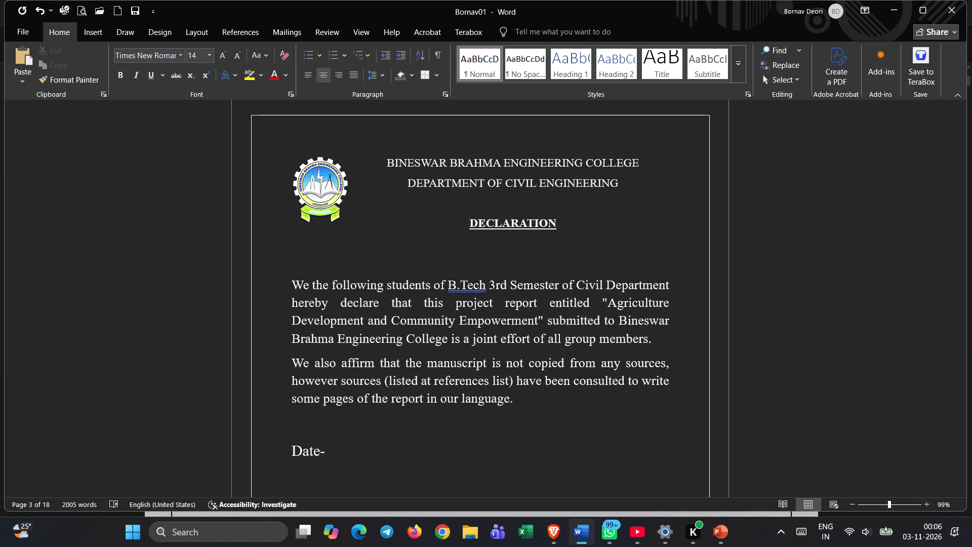
# Adjust the gap above the DECLARATION heading to two blank lines below the department name.
pyautogui.click(436, 214)
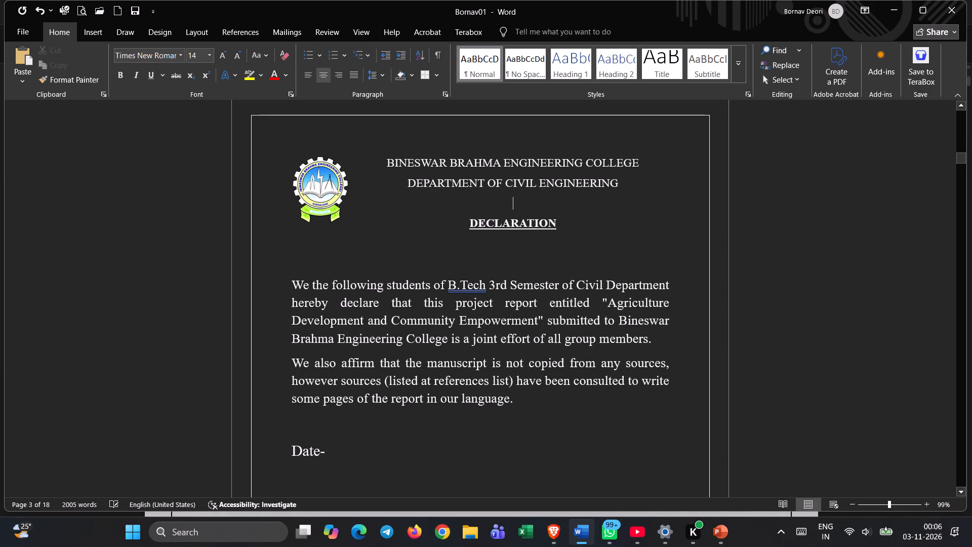
pyautogui.press('BackSpace')
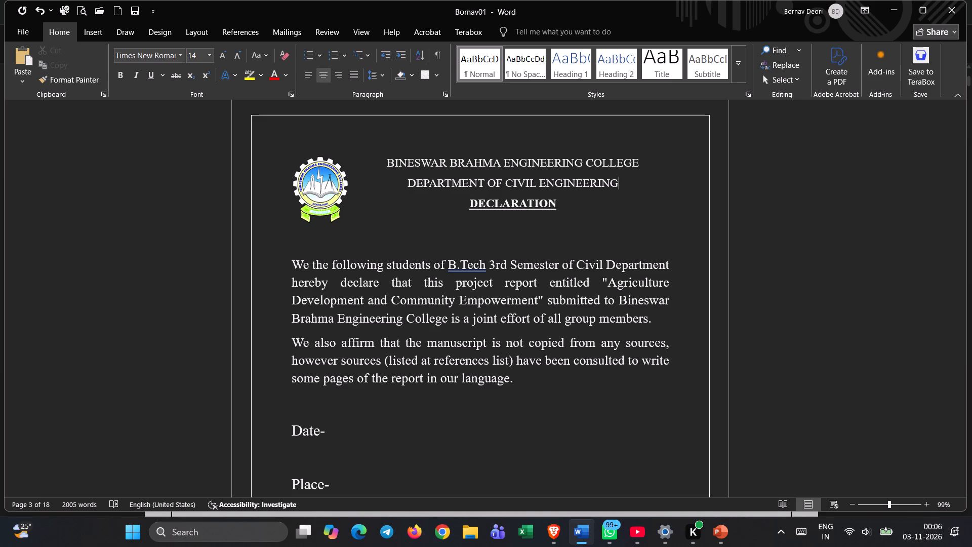
pyautogui.press('Return')
pyautogui.press('Return')
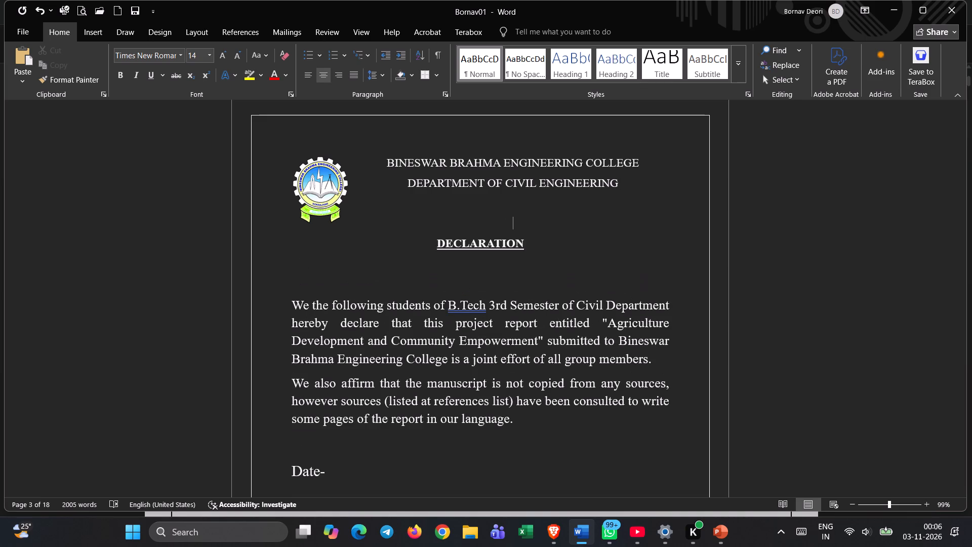
# Make the college and department name lines at the top of the declaration page bold.
pyautogui.moveTo(384, 163); pyautogui.dragTo(439, 163)
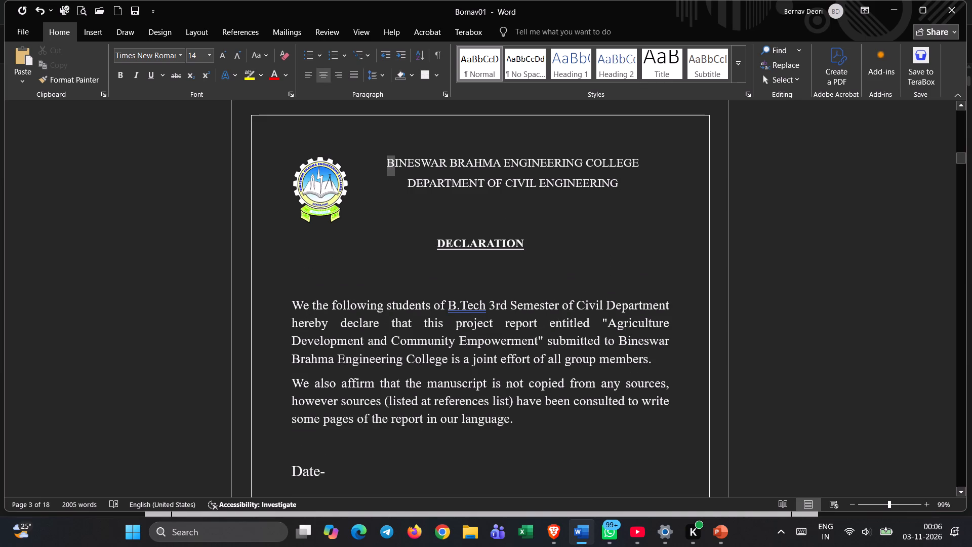
pyautogui.moveTo(439, 163); pyautogui.dragTo(645, 201)
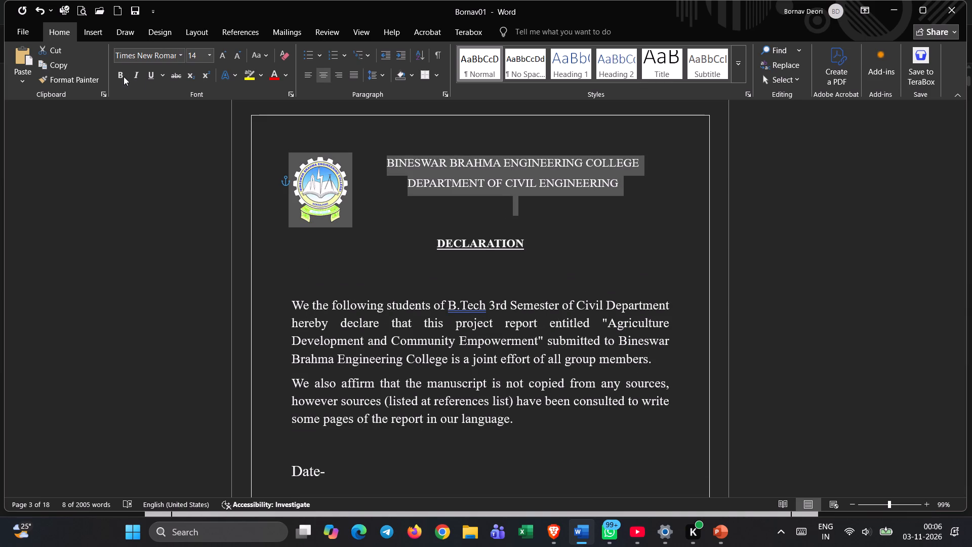
pyautogui.click(123, 76)
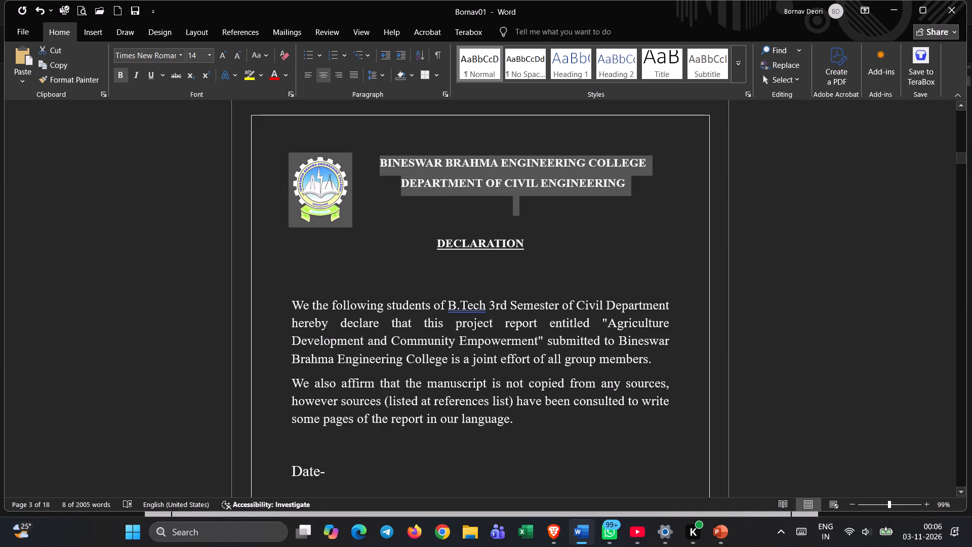
pyautogui.click(535, 241)
pyautogui.scroll(-4, 542, 247)
pyautogui.scroll(5, 546, 248)
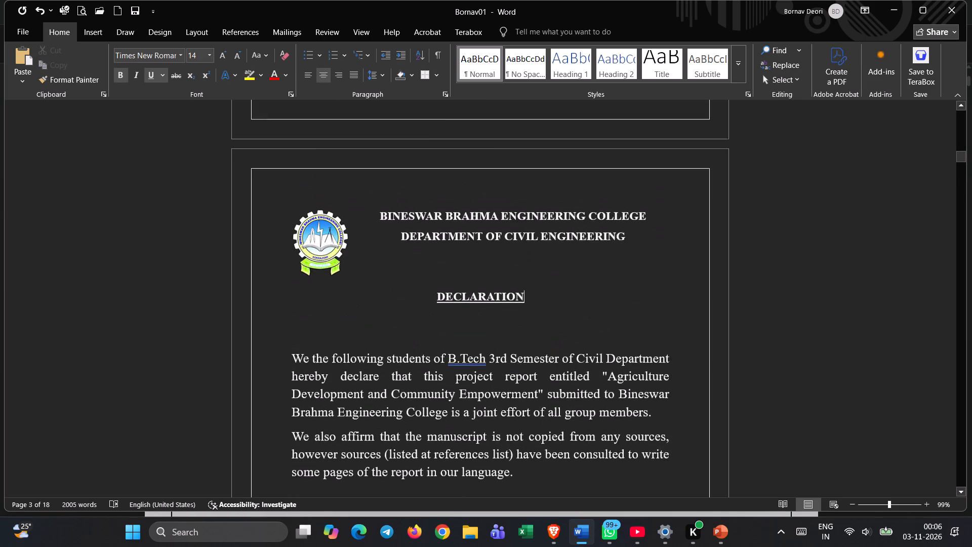
# Indent the department name line on the certificate page with seven spaces so it sits centred under the college name.
pyautogui.click(876, 504)
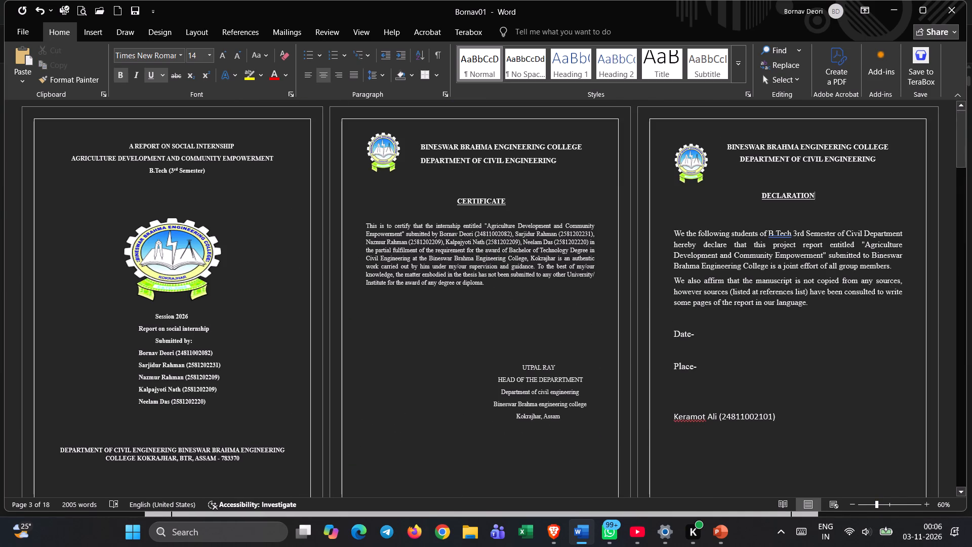
pyautogui.click(421, 160)
pyautogui.moveTo(419, 143); pyautogui.dragTo(564, 167)
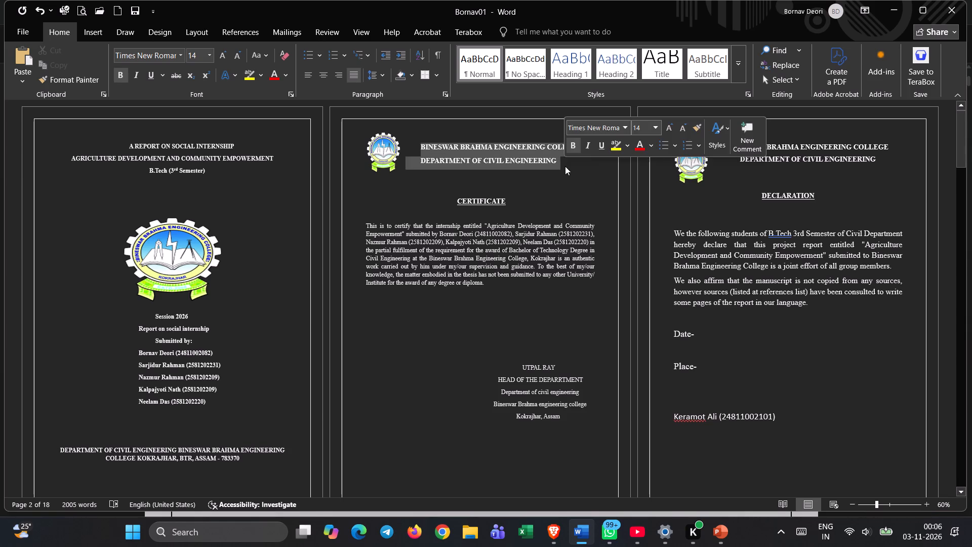
pyautogui.click(566, 166)
pyautogui.click(421, 161)
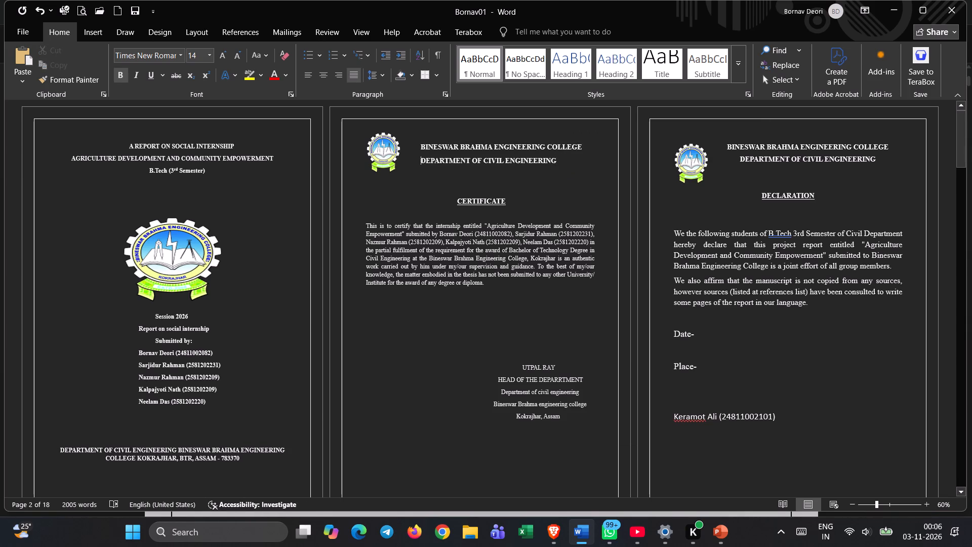
pyautogui.press('Tab')
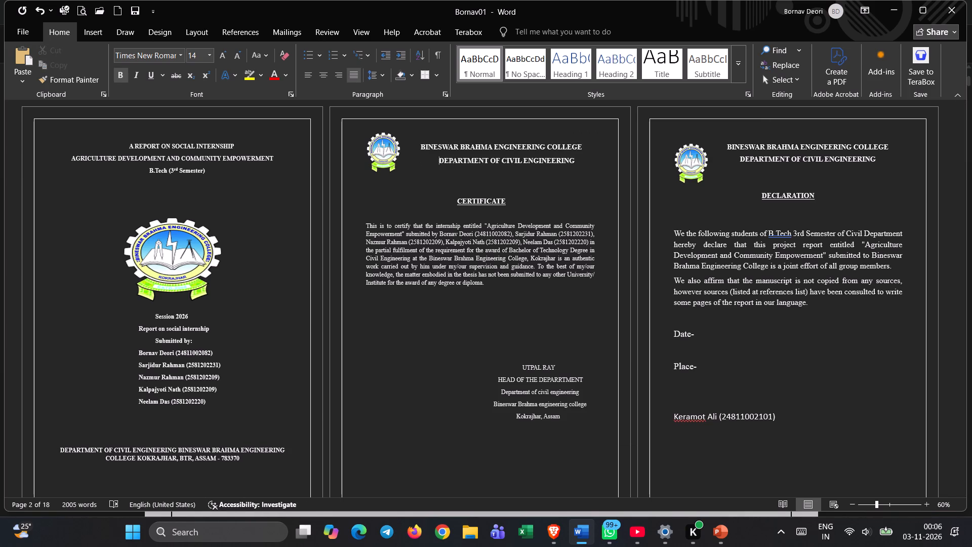
pyautogui.press('BackSpace')
pyautogui.press('space')
pyautogui.press('space')
pyautogui.press('space')
pyautogui.press('space')
pyautogui.press('space')
pyautogui.press('space')
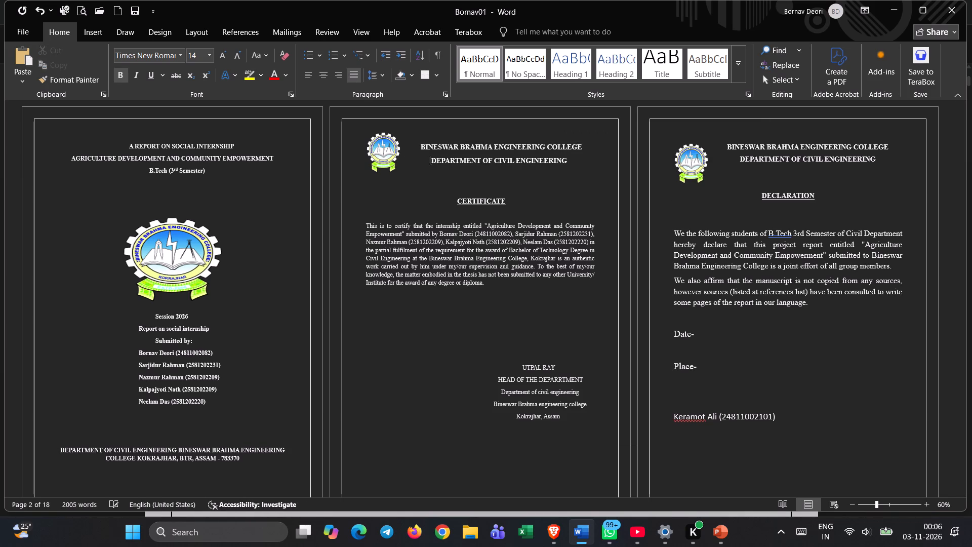
pyautogui.press('space')
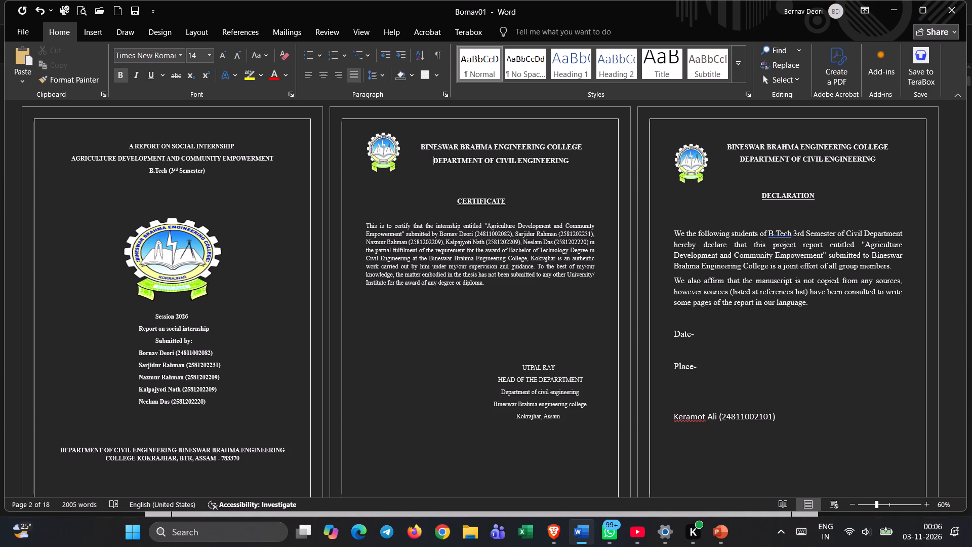
# Centre-align the college and department name lines at the top of the certificate page.
pyautogui.moveTo(722, 142); pyautogui.dragTo(726, 143)
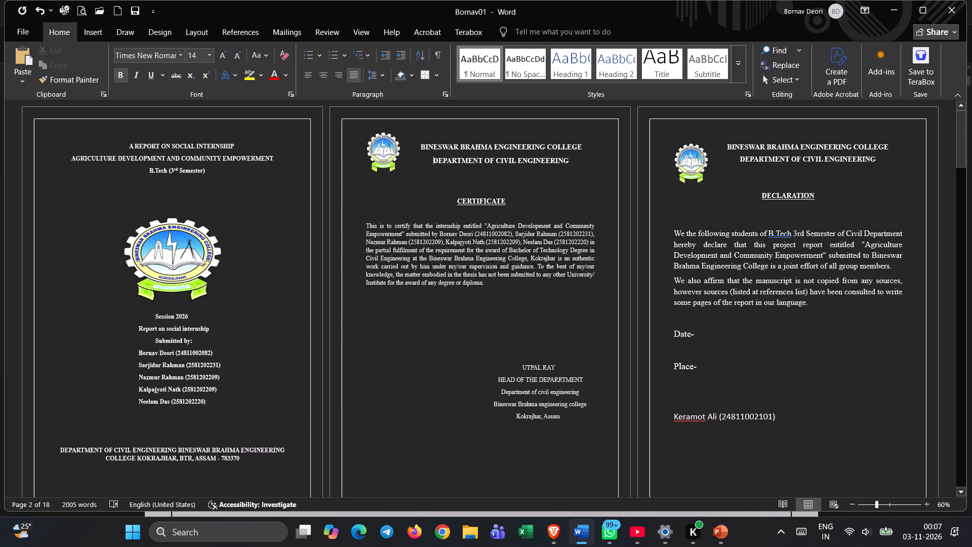
pyautogui.moveTo(726, 143); pyautogui.dragTo(933, 166)
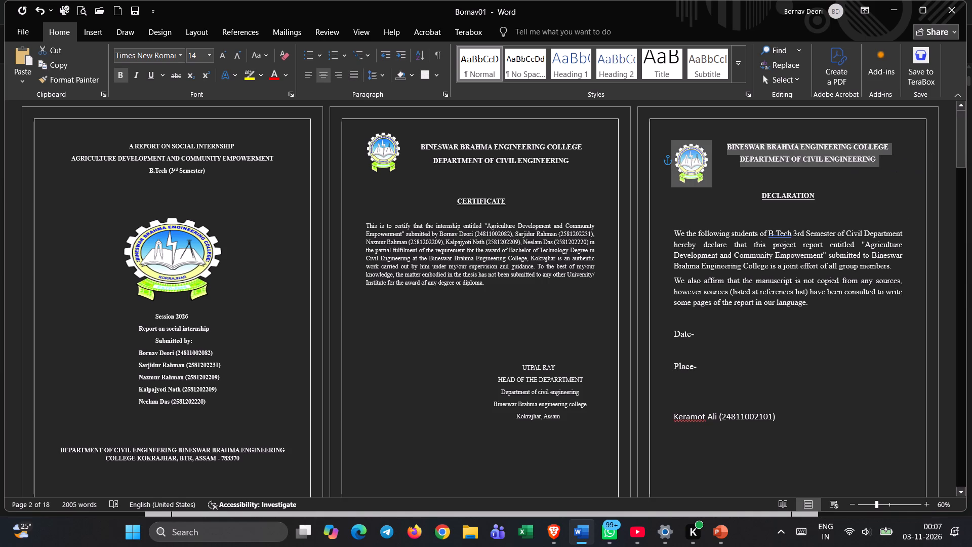
pyautogui.moveTo(423, 145); pyautogui.dragTo(580, 166)
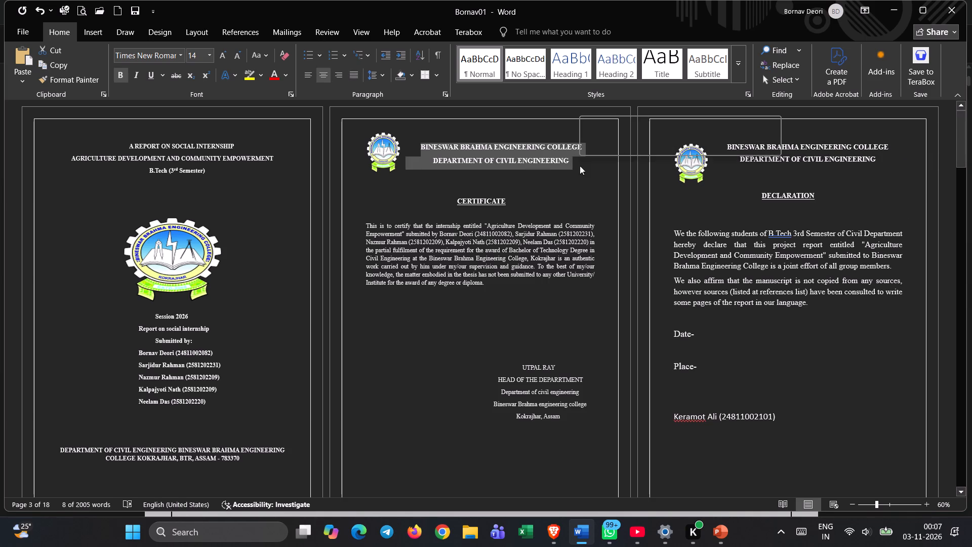
pyautogui.click(321, 75)
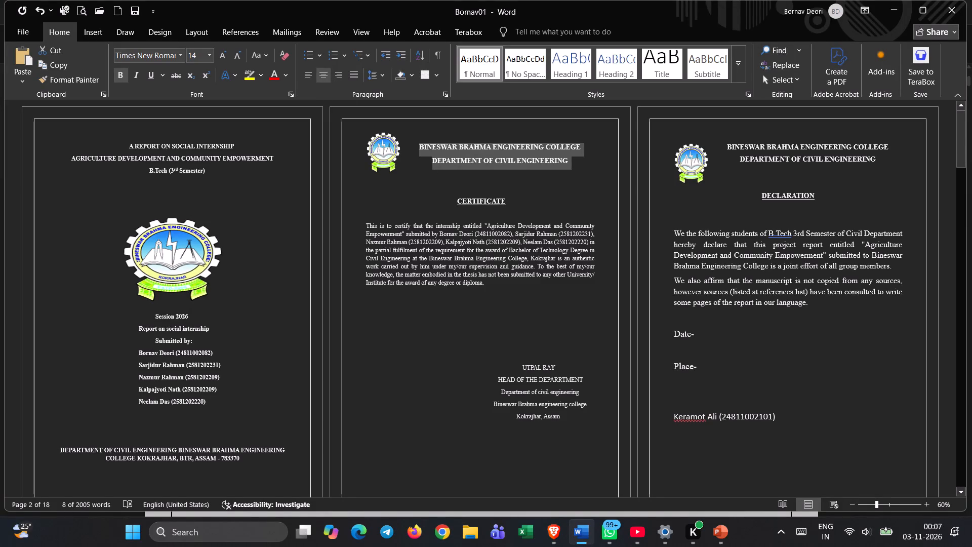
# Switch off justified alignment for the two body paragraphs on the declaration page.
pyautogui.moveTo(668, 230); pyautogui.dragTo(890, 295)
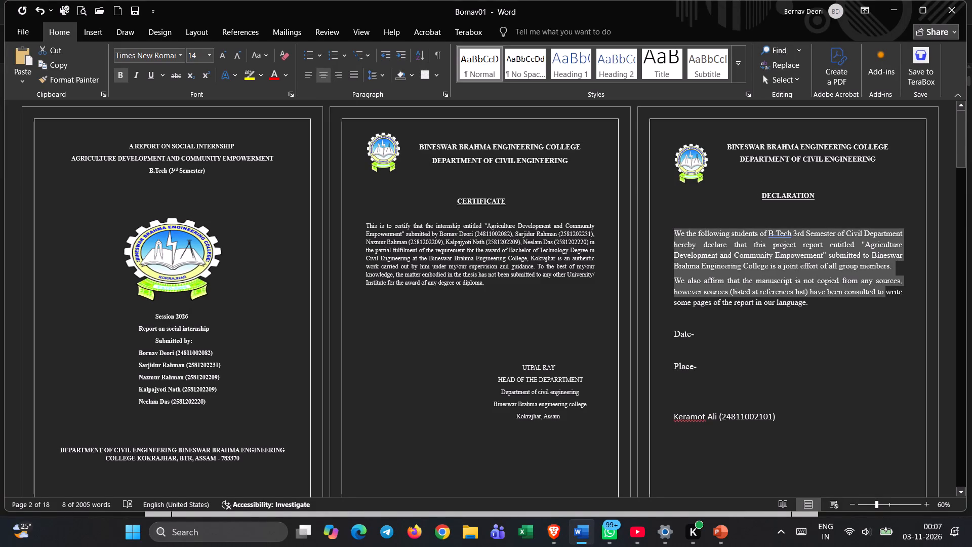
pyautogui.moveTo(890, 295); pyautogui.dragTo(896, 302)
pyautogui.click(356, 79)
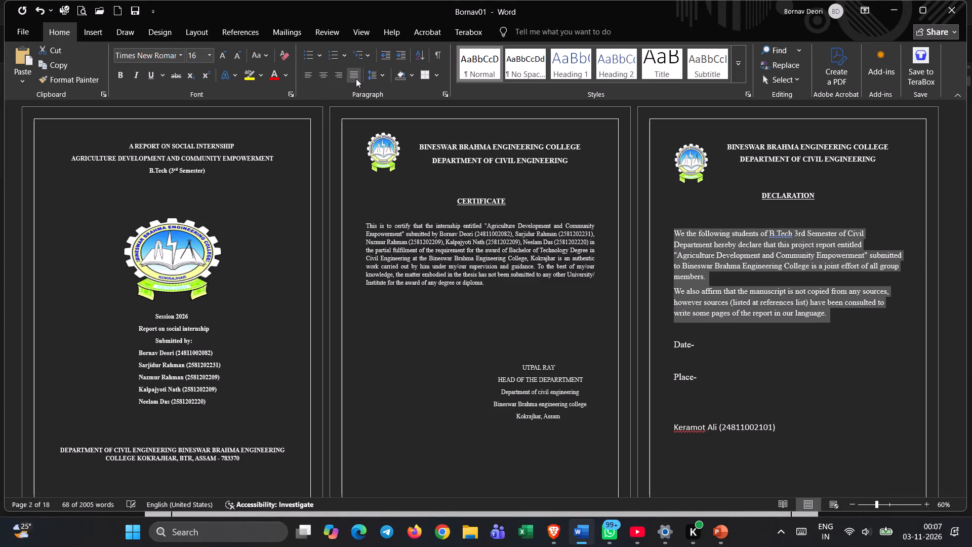
# Delete the two blank lines between the DECLARATION heading and the first body paragraph.
pyautogui.click(890, 505)
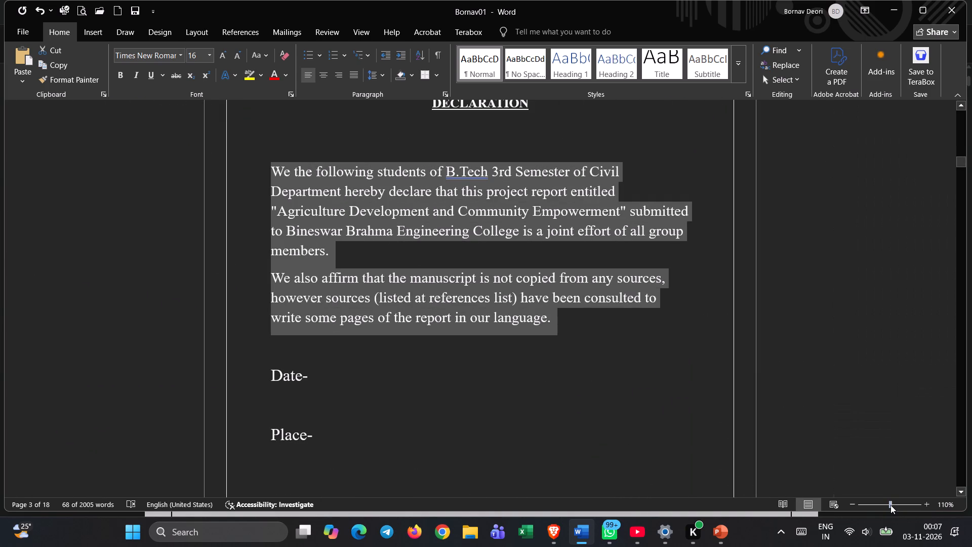
pyautogui.scroll(3, 534, 431)
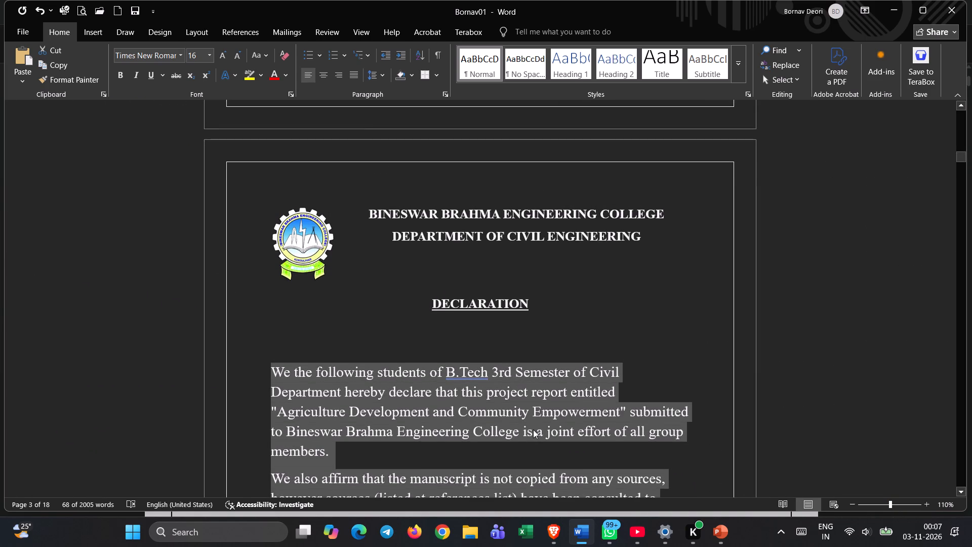
pyautogui.scroll(-1, 533, 429)
pyautogui.click(273, 301)
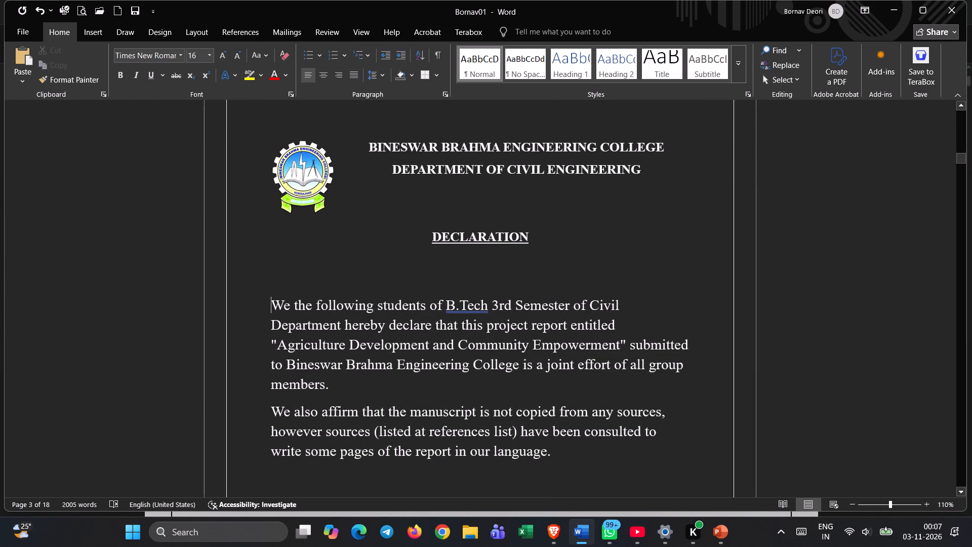
pyautogui.press('BackSpace')
pyautogui.press('BackSpace')
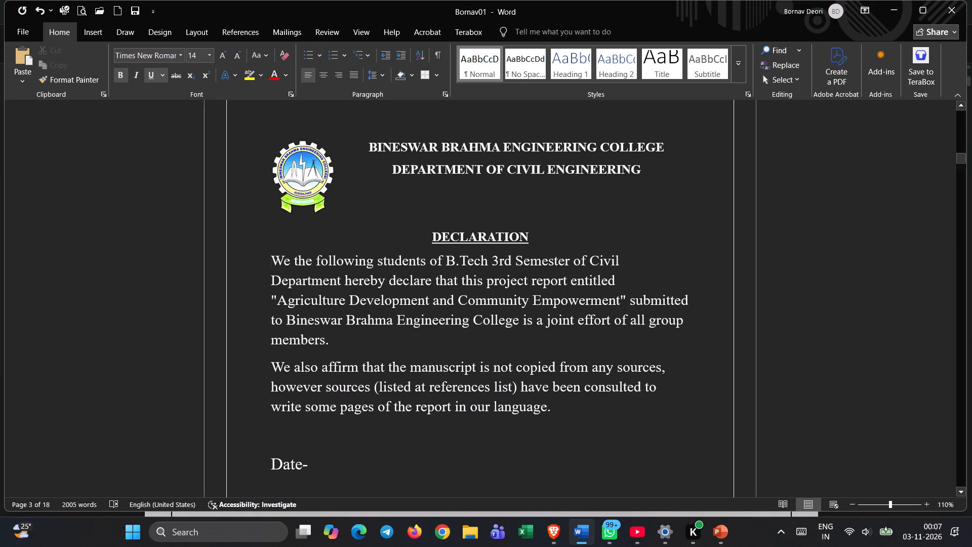
# Centre-align everything from the DECLARATION heading down to the Date line.
pyautogui.moveTo(382, 221); pyautogui.dragTo(682, 455)
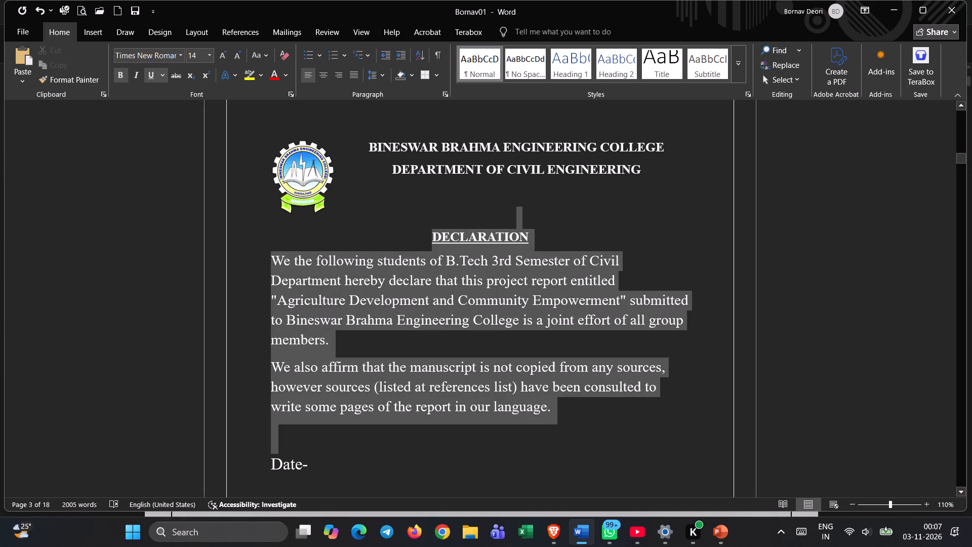
pyautogui.moveTo(682, 455); pyautogui.dragTo(682, 456)
pyautogui.click(354, 78)
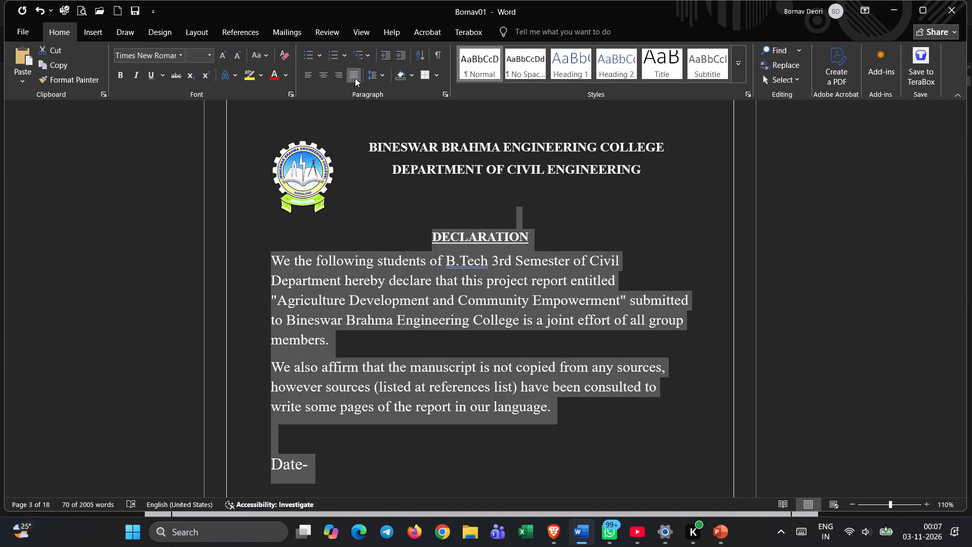
pyautogui.click(323, 78)
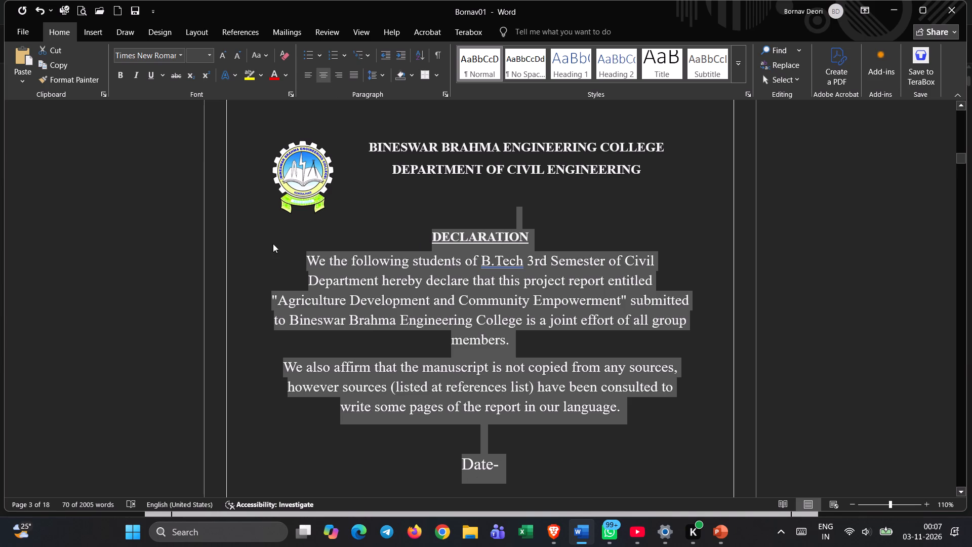
# Justify the two body paragraphs below the DECLARATION heading.
pyautogui.moveTo(308, 254); pyautogui.dragTo(524, 301)
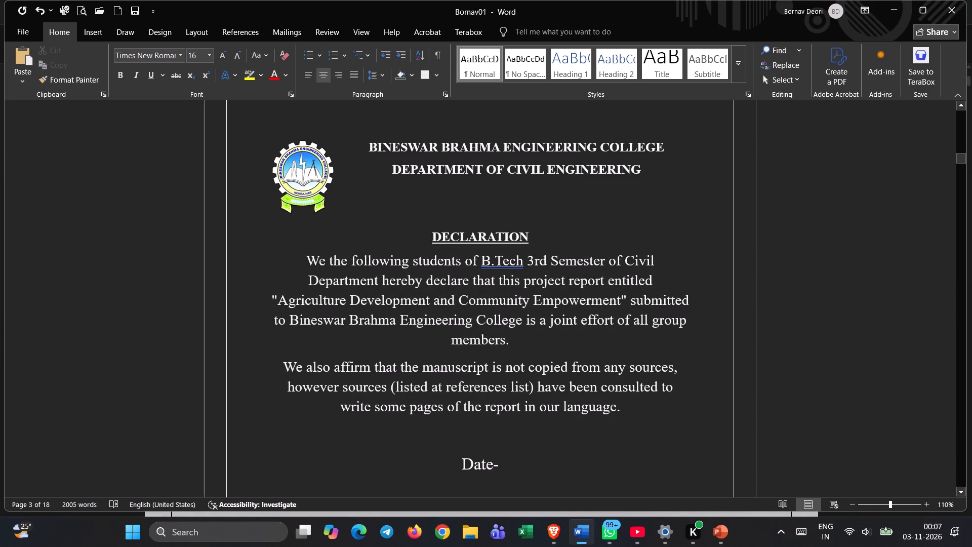
pyautogui.moveTo(300, 257); pyautogui.dragTo(676, 420)
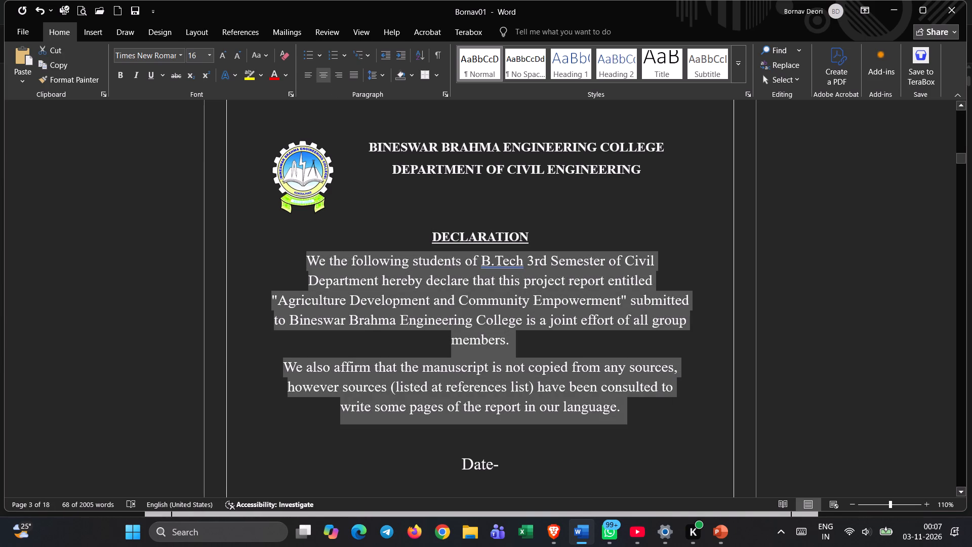
pyautogui.click(355, 75)
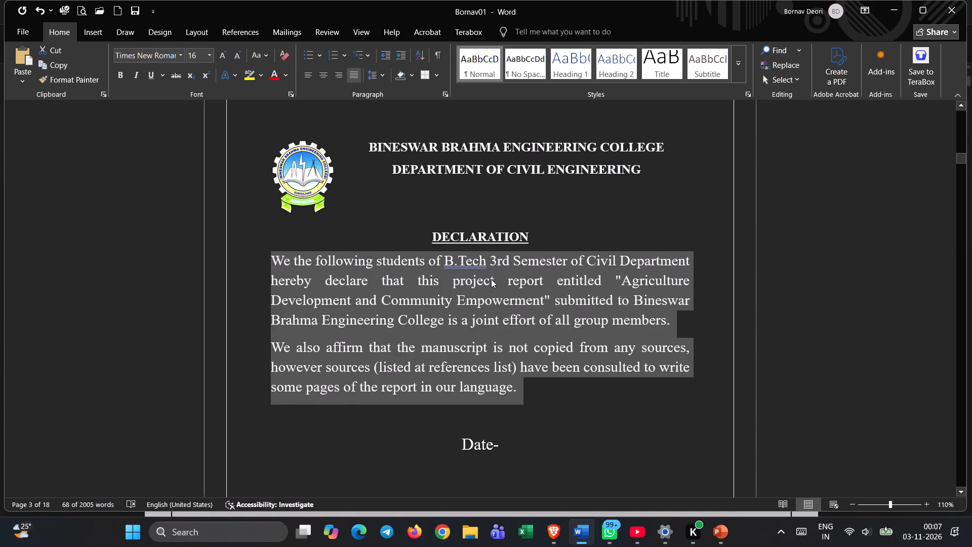
pyautogui.rightClick(463, 259)
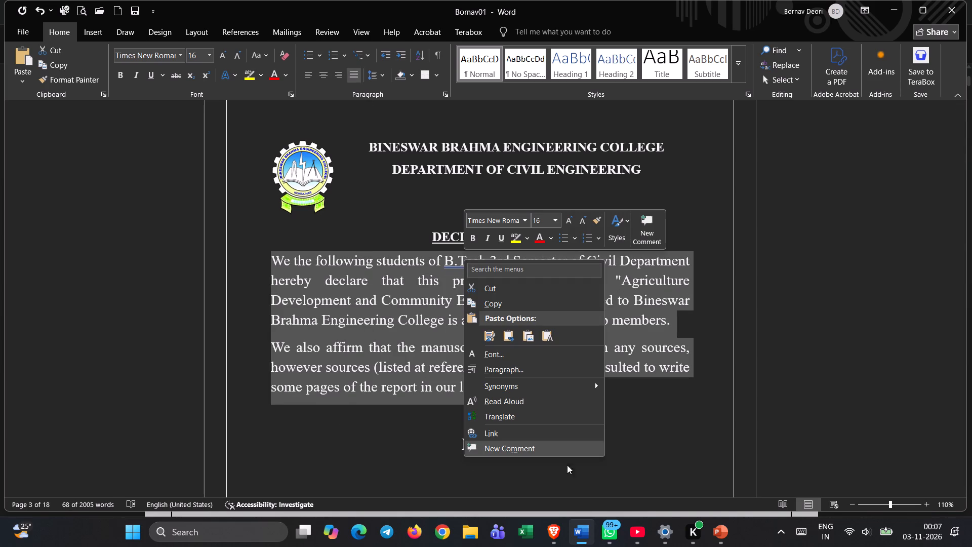
pyautogui.click(661, 473)
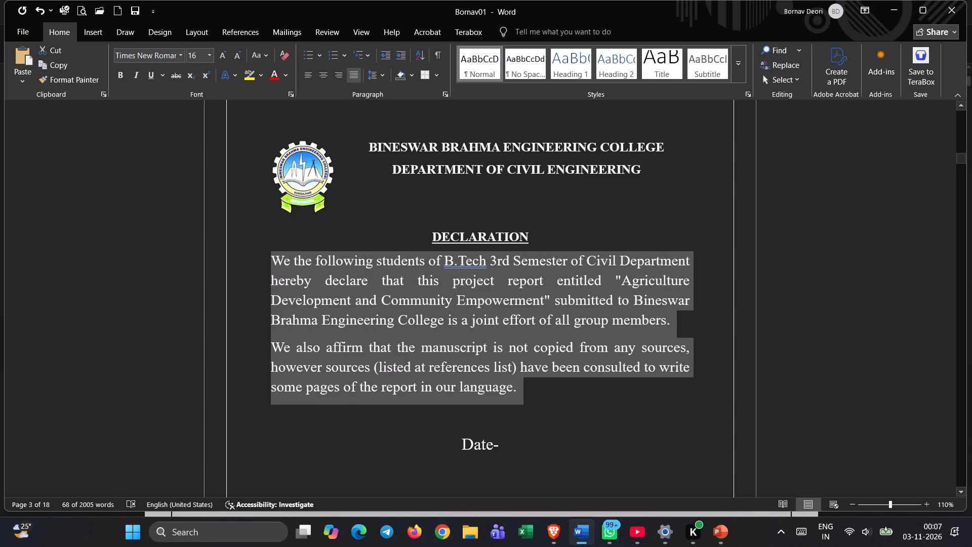
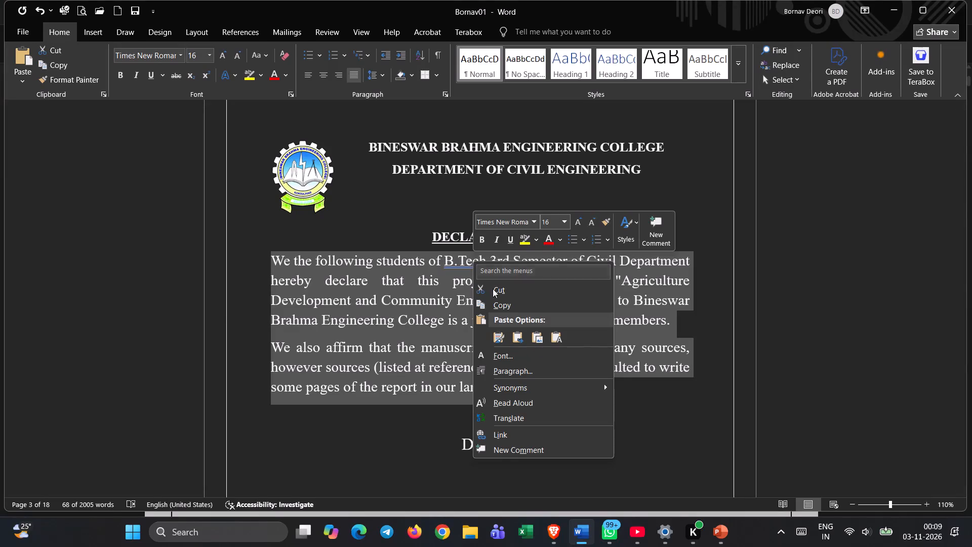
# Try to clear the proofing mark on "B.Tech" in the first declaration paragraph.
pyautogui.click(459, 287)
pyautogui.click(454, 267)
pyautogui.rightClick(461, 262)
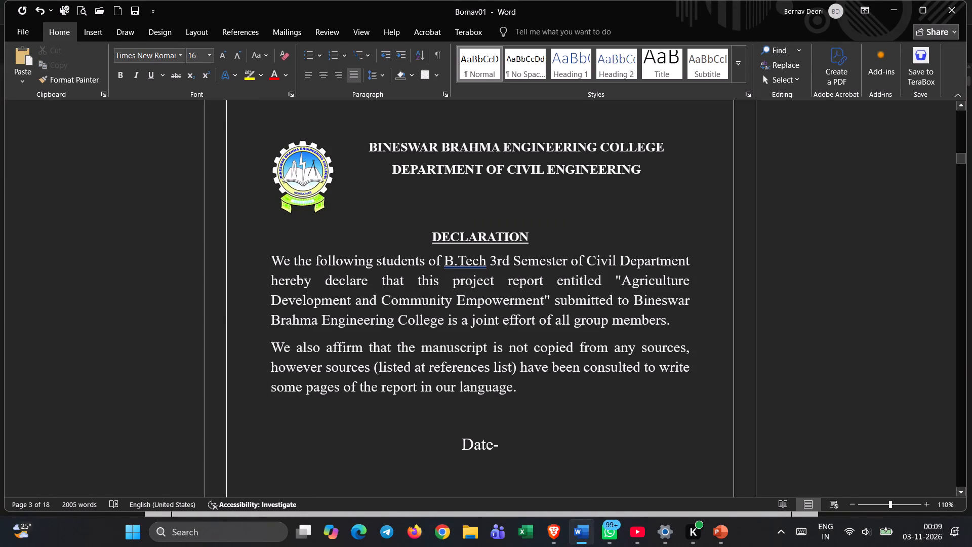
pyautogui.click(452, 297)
# Set the font size to 12 for all declaration page text from the first body paragraph down to the student name line.
pyautogui.scroll(2, 516, 405)
pyautogui.scroll(-3, 516, 404)
pyautogui.click(871, 502)
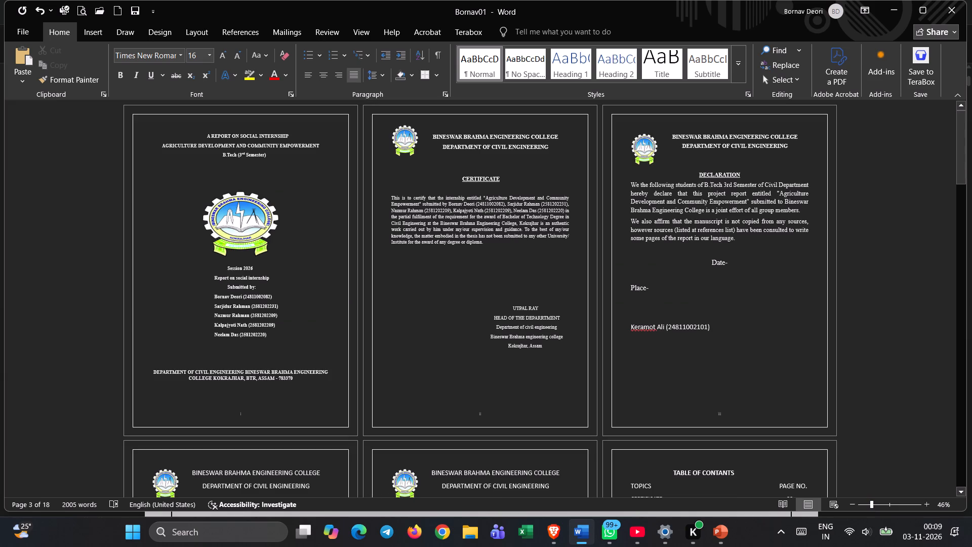
pyautogui.click(889, 504)
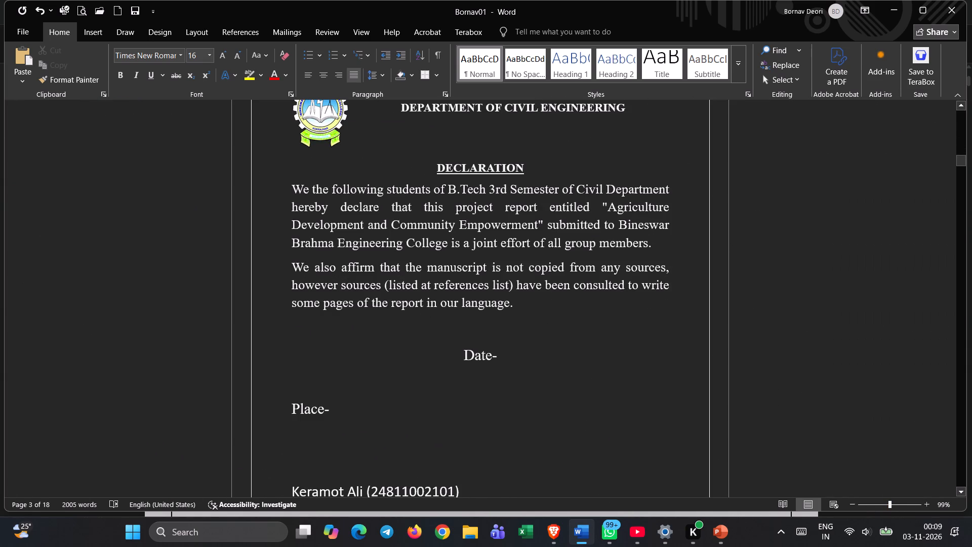
pyautogui.moveTo(294, 189); pyautogui.dragTo(665, 325)
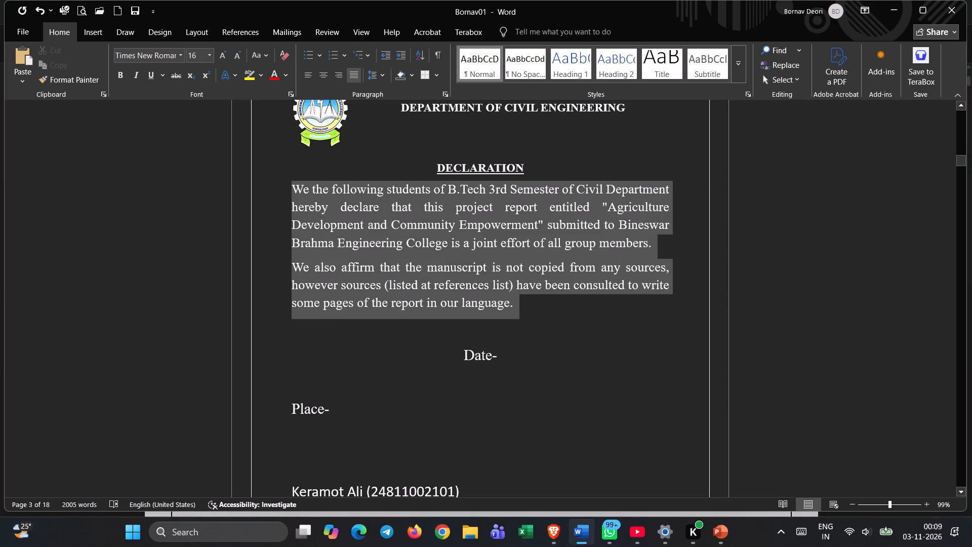
pyautogui.moveTo(665, 325); pyautogui.dragTo(620, 264)
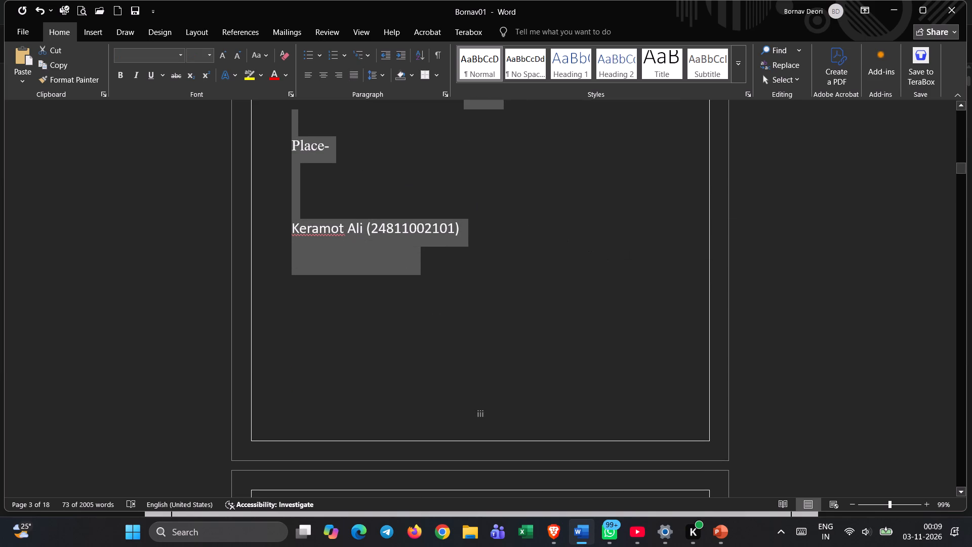
pyautogui.click(210, 58)
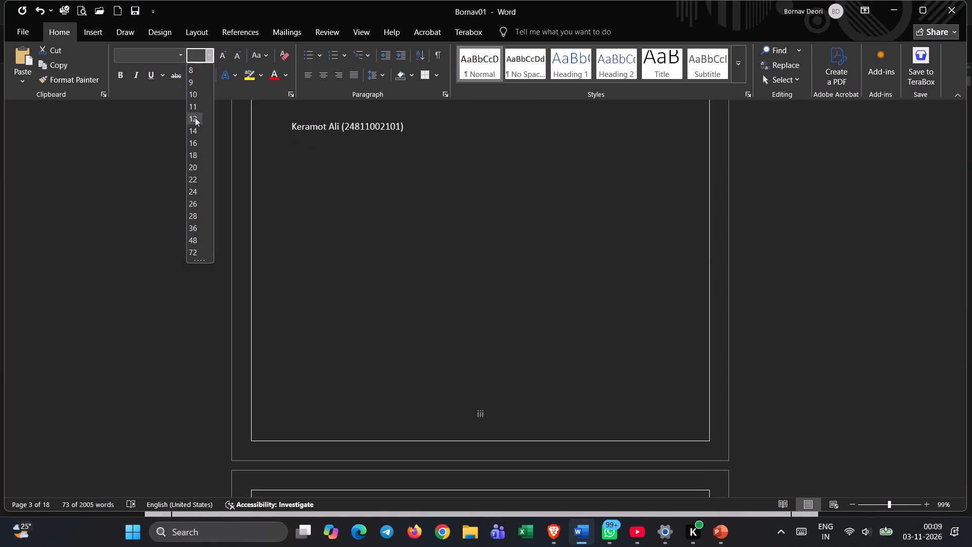
pyautogui.click(195, 118)
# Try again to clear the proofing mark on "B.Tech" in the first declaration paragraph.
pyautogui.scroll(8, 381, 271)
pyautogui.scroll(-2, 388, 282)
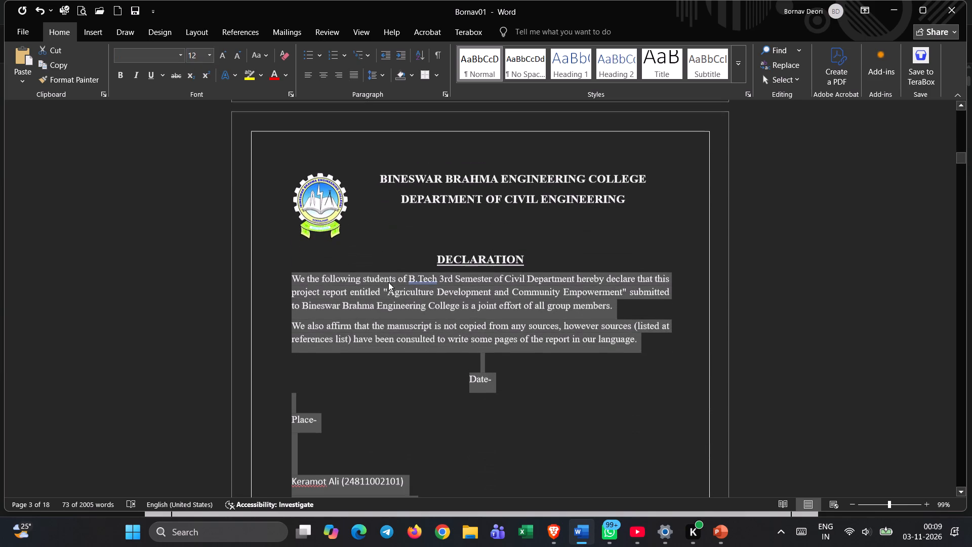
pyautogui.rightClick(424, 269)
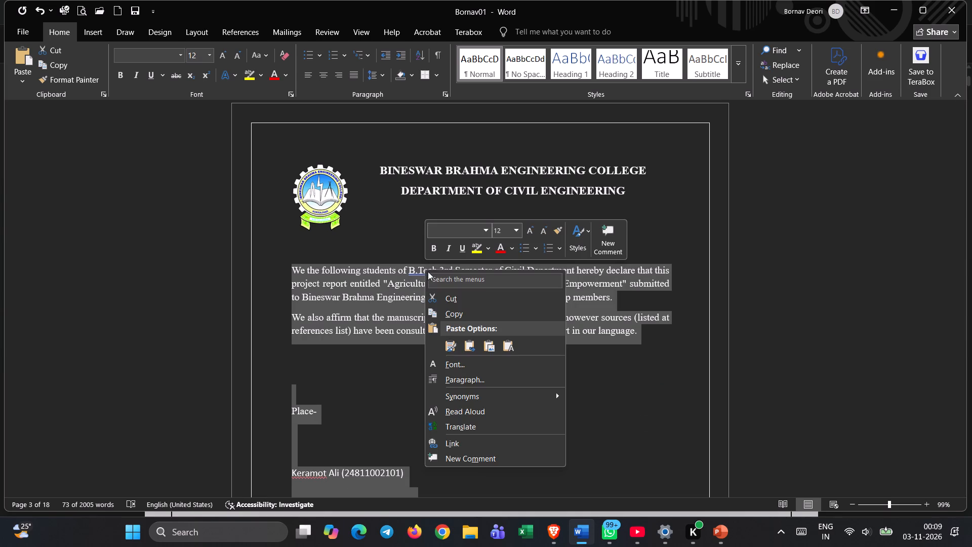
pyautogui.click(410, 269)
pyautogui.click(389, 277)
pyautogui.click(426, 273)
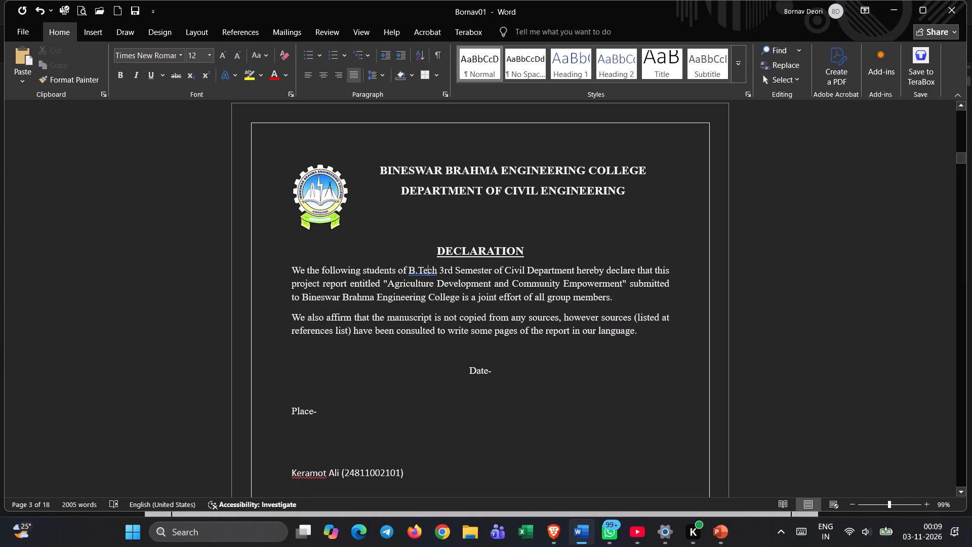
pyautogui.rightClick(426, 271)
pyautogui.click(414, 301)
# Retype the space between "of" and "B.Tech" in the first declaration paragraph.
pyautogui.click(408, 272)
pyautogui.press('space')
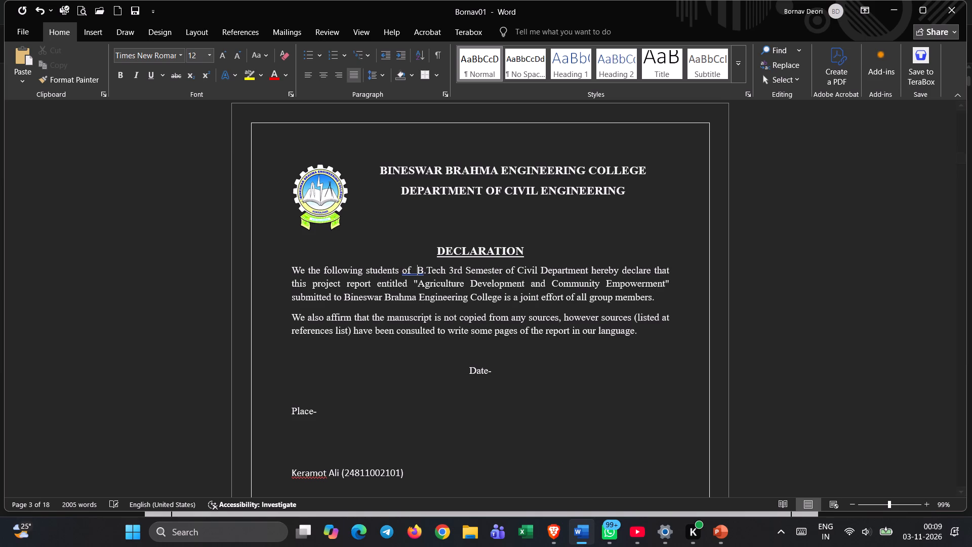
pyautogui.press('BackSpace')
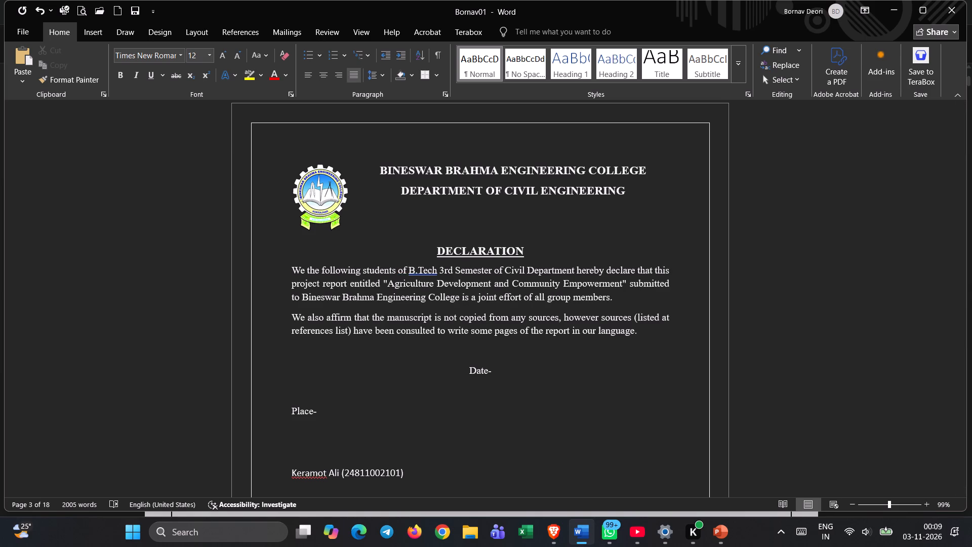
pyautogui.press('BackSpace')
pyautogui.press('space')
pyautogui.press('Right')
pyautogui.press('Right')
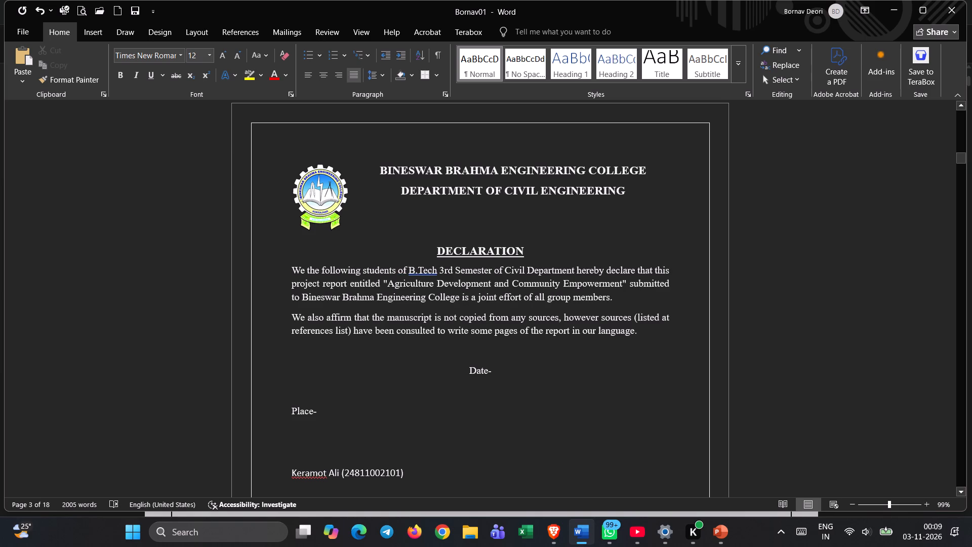
# Ignore once the grammar flag on "B.Tech" in the first declaration paragraph.
pyautogui.rightClick(420, 275)
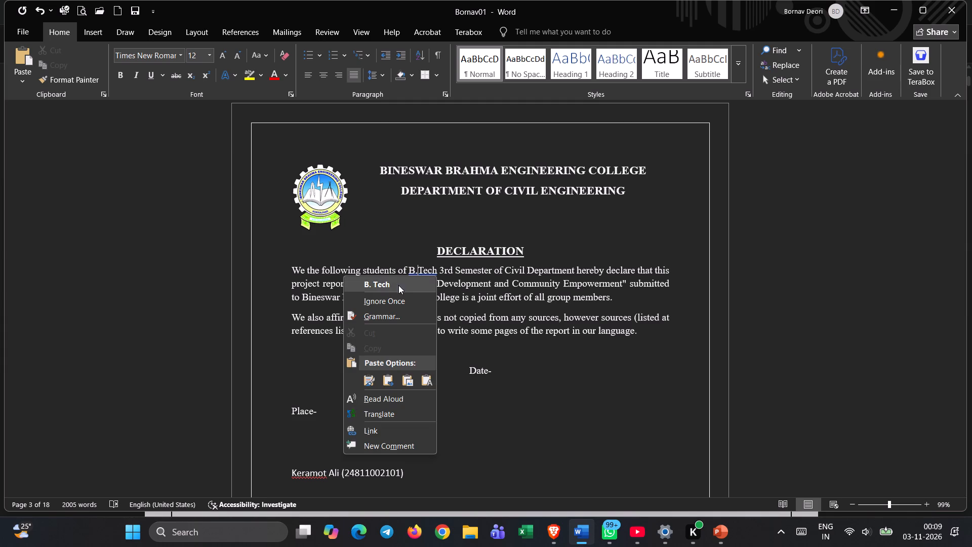
pyautogui.click(388, 300)
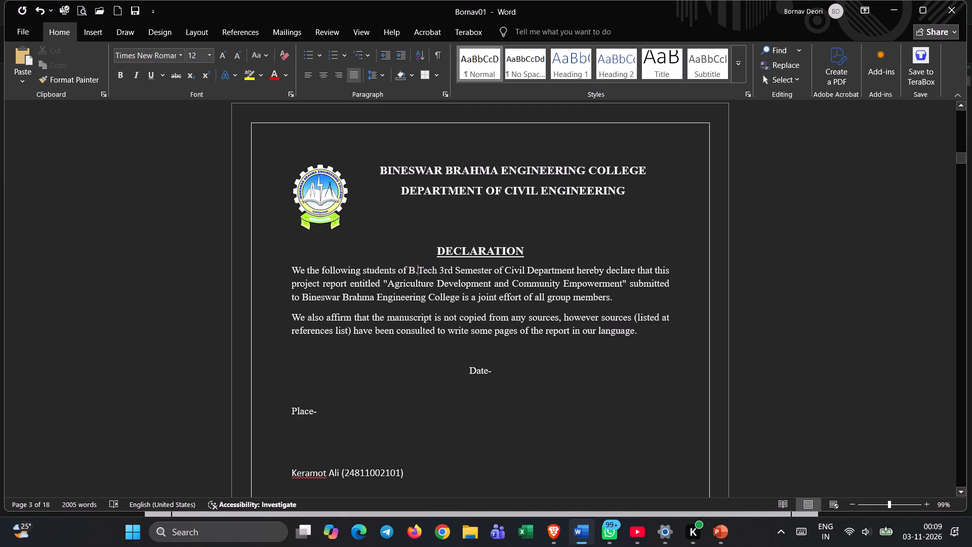
pyautogui.scroll(-1, 296, 188)
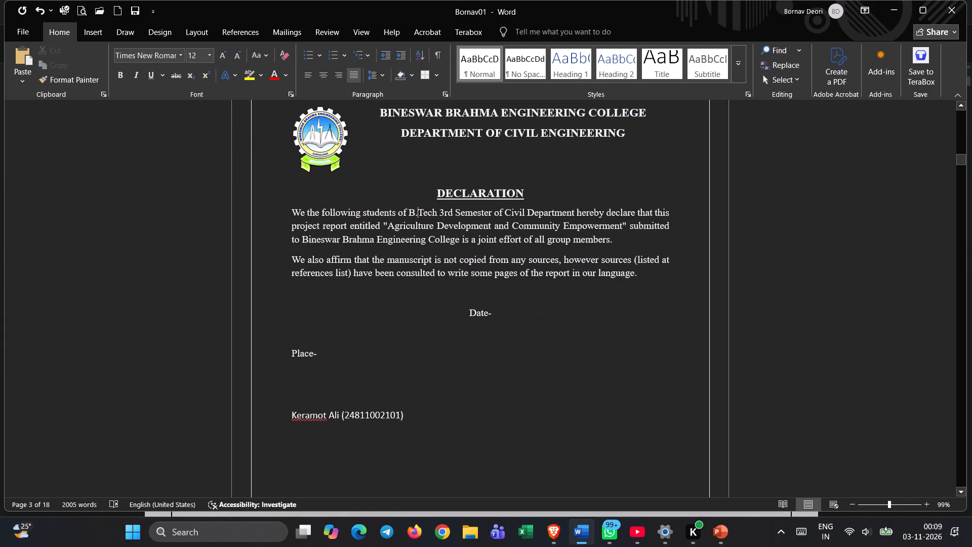
pyautogui.click(468, 315)
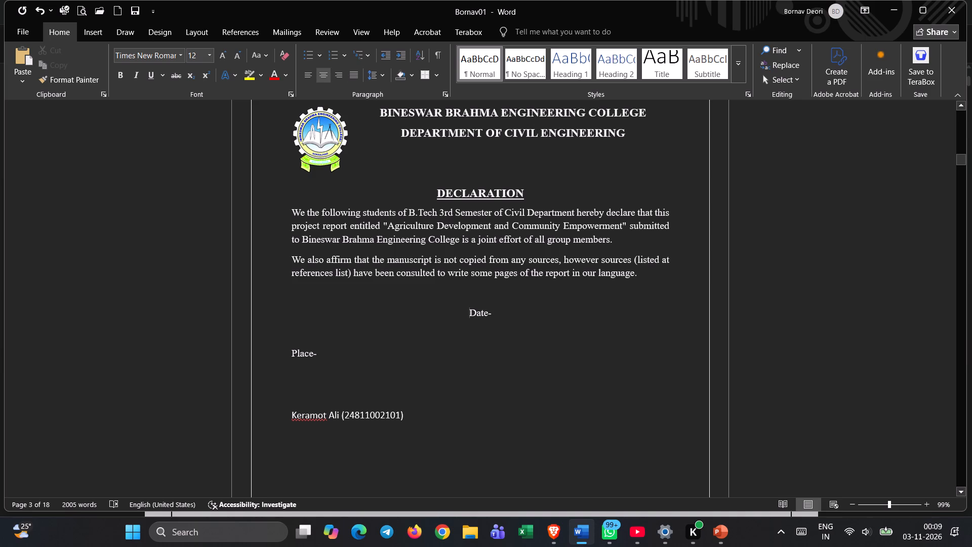
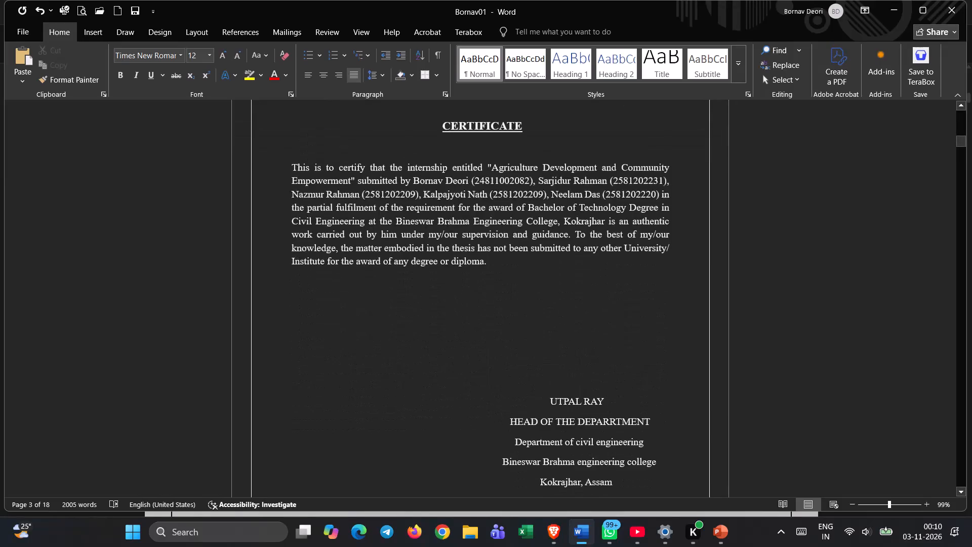
# Delete the extra "R" from "DEPARRTMENT" in the head of department's title line on the certificate page.
pyautogui.scroll(-2, 538, 445)
pyautogui.scroll(9, 538, 445)
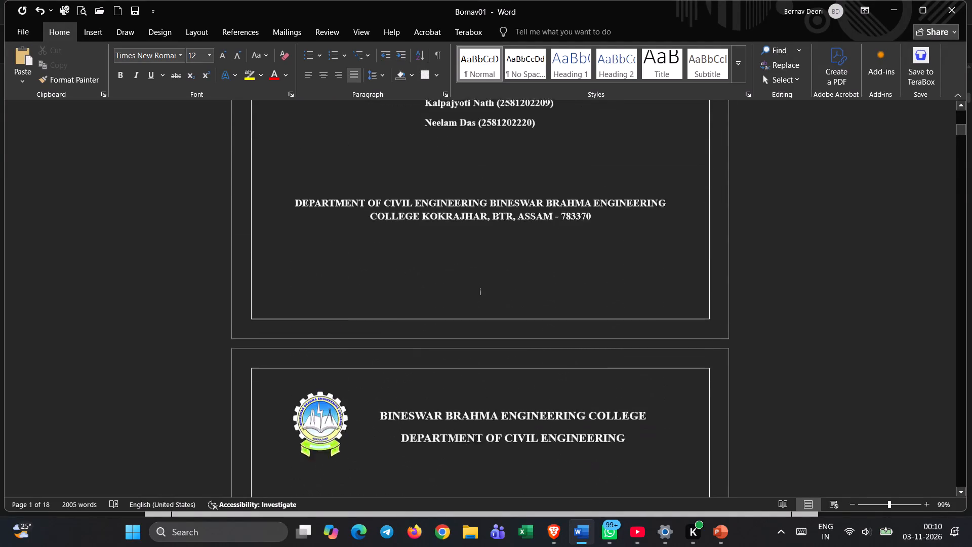
pyautogui.scroll(-10, 538, 445)
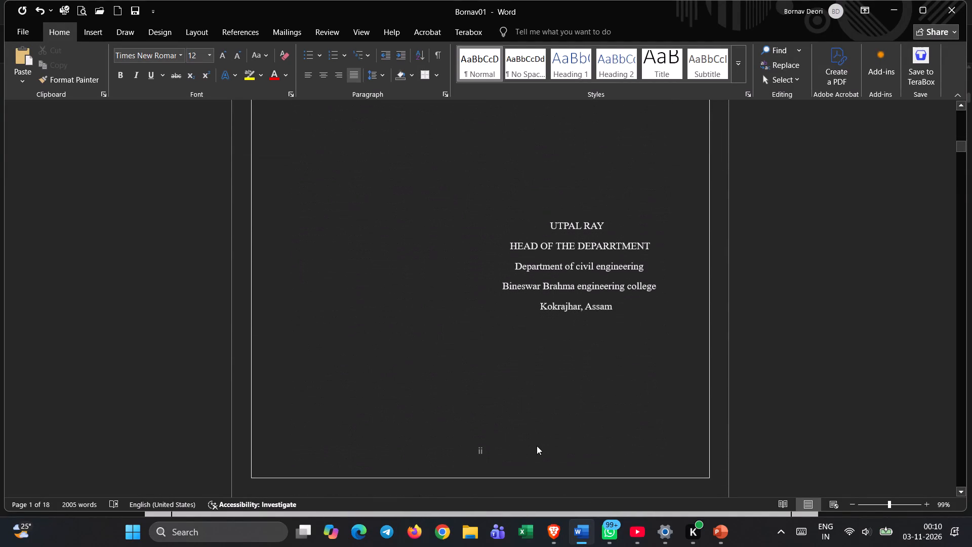
pyautogui.scroll(3, 538, 447)
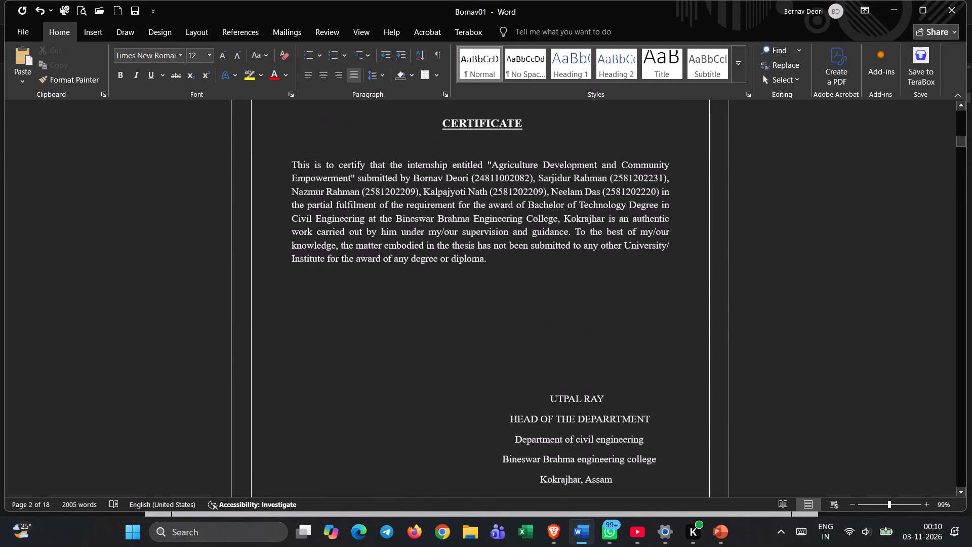
pyautogui.click(616, 420)
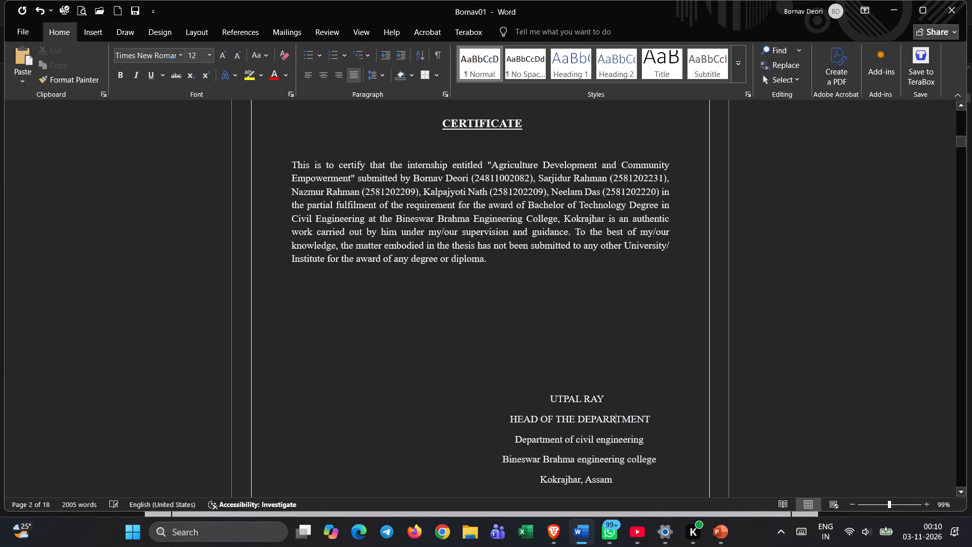
pyautogui.press('BackSpace')
pyautogui.scroll(3, 484, 395)
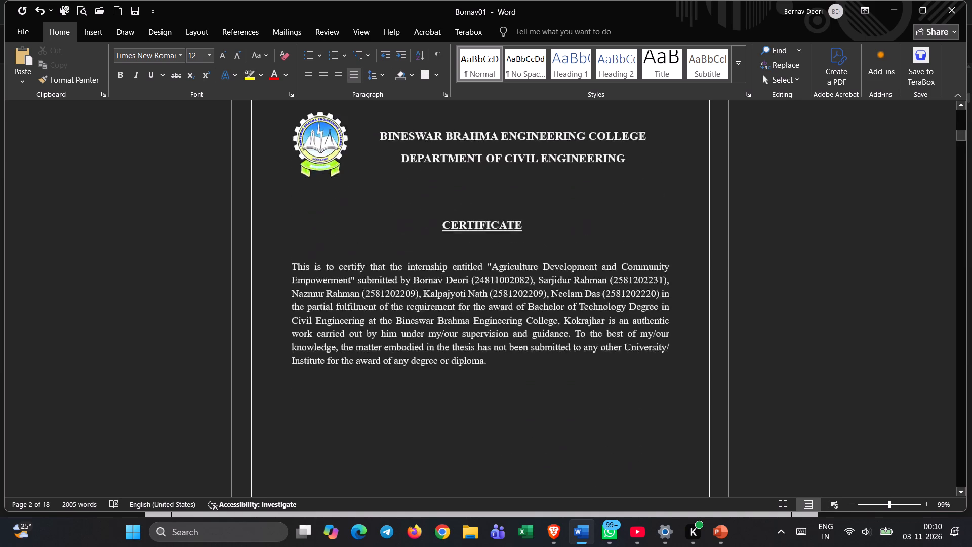
# Replace the old student name and roll number at the bottom of the declaration page with the certificate's first-listed student name.
pyautogui.scroll(18, 483, 393)
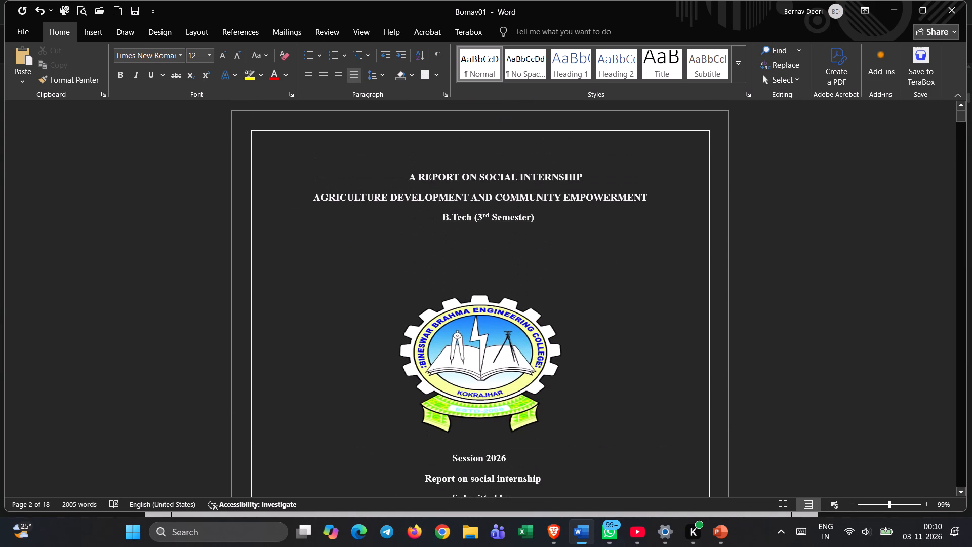
pyautogui.scroll(-20, 397, 243)
pyautogui.scroll(-3, 397, 243)
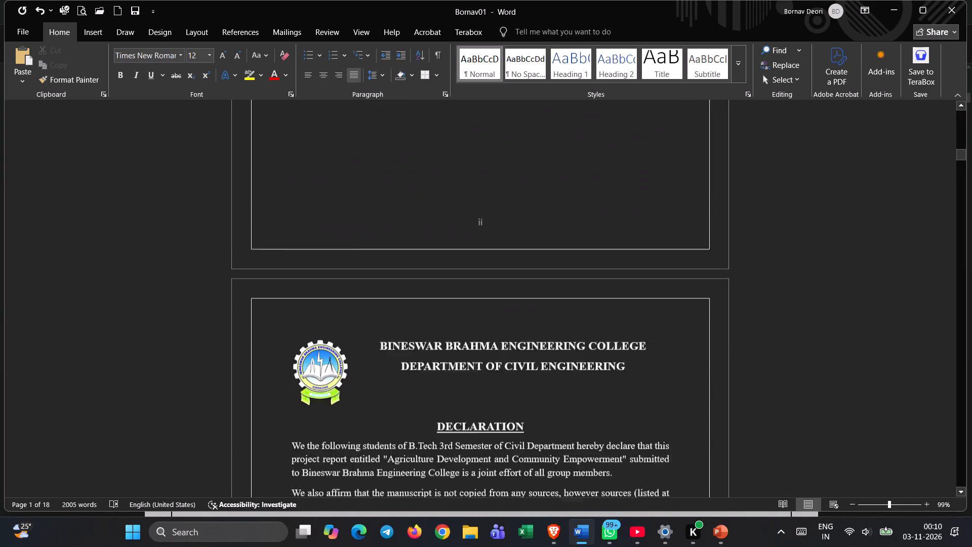
pyautogui.scroll(-7, 413, 251)
pyautogui.scroll(3, 417, 254)
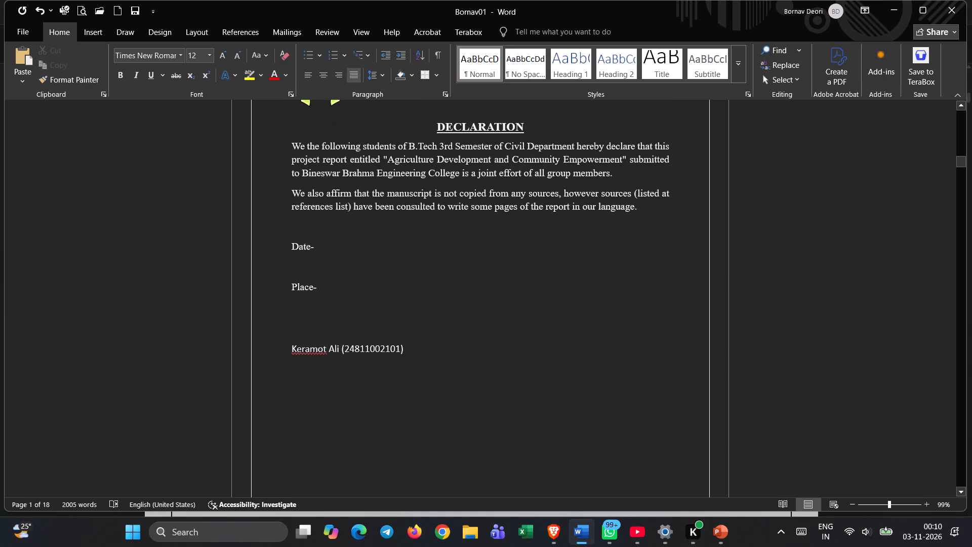
pyautogui.moveTo(291, 348); pyautogui.dragTo(378, 351)
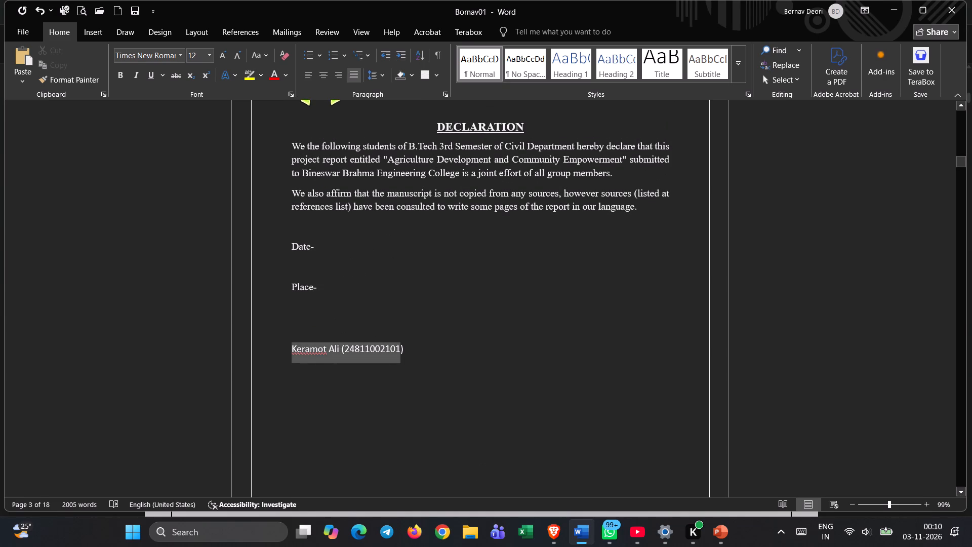
pyautogui.moveTo(378, 351); pyautogui.dragTo(417, 350)
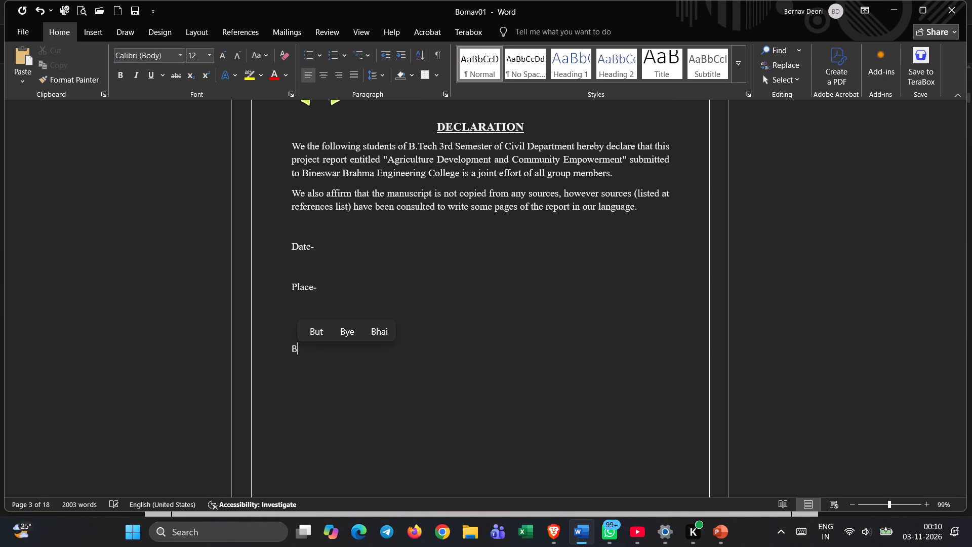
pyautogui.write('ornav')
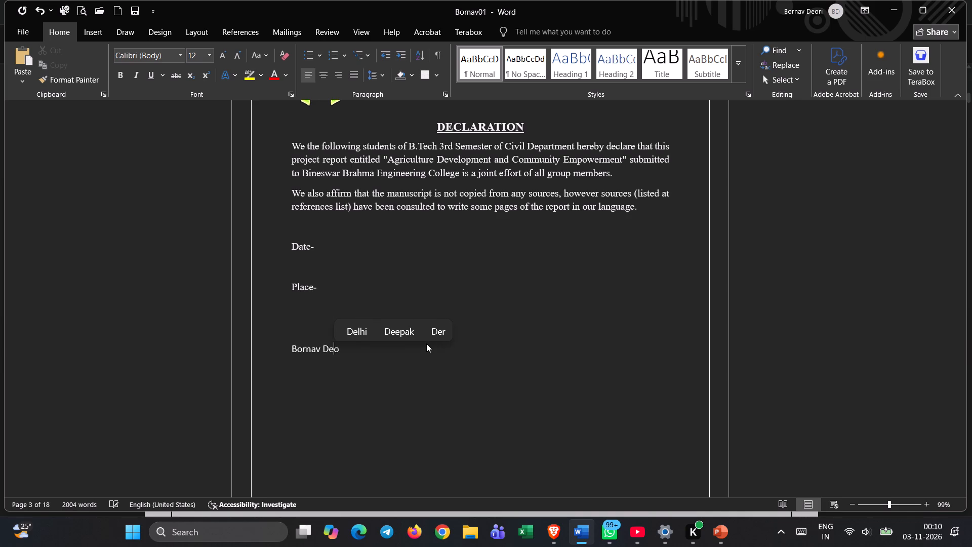
# Set the font of the student name line on the declaration page to Times New Roman.
pyautogui.moveTo(290, 350); pyautogui.dragTo(326, 350)
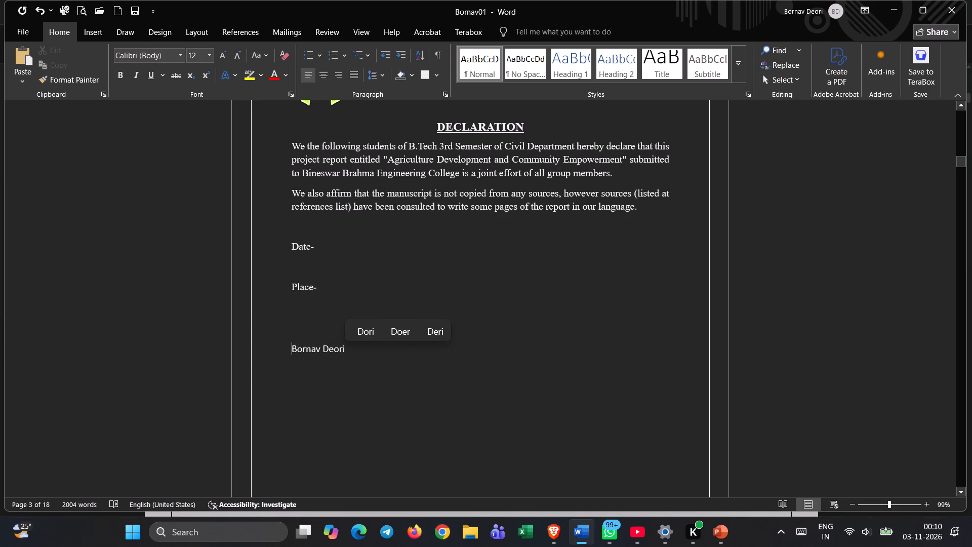
pyautogui.moveTo(326, 350); pyautogui.dragTo(356, 350)
pyautogui.click(177, 53)
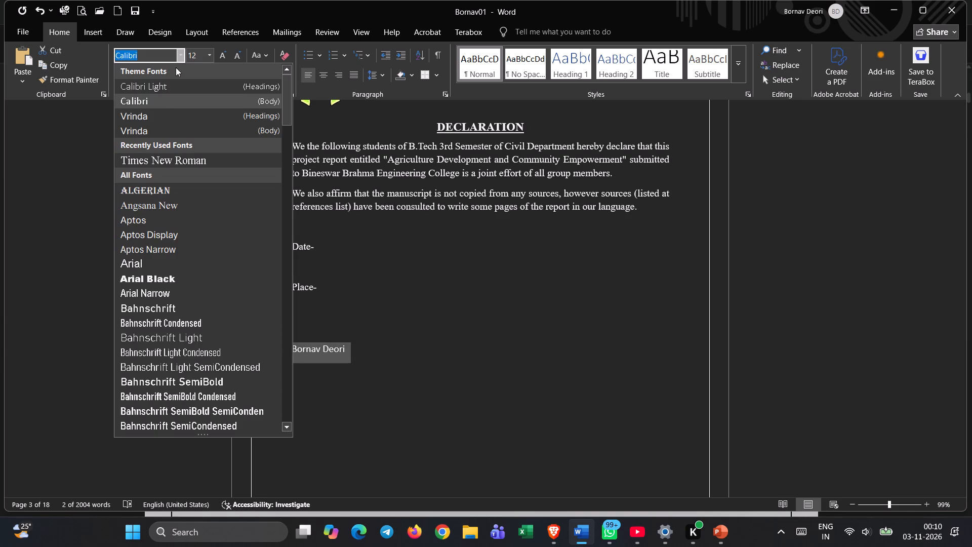
pyautogui.click(155, 158)
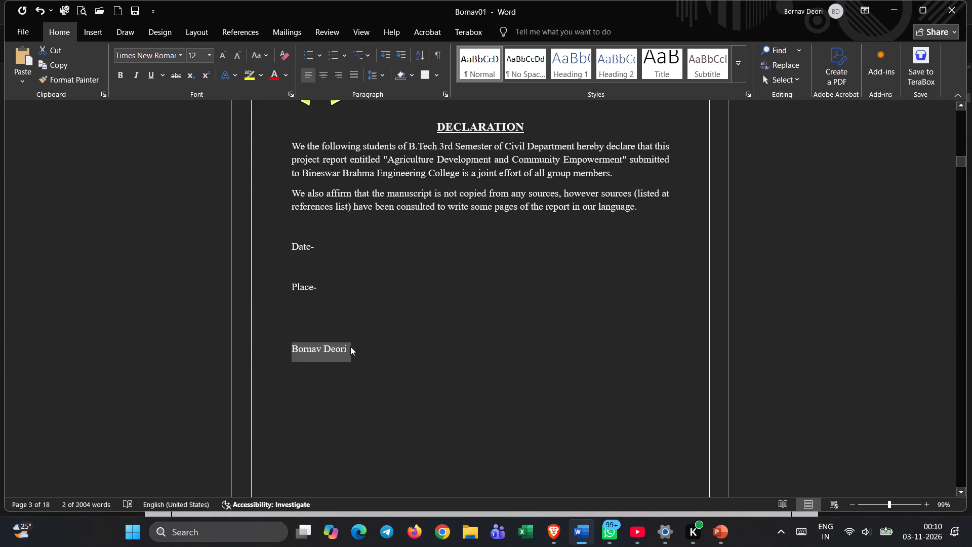
# Add the first student's roll number in parentheses after the name on the declaration page.
pyautogui.click(350, 346)
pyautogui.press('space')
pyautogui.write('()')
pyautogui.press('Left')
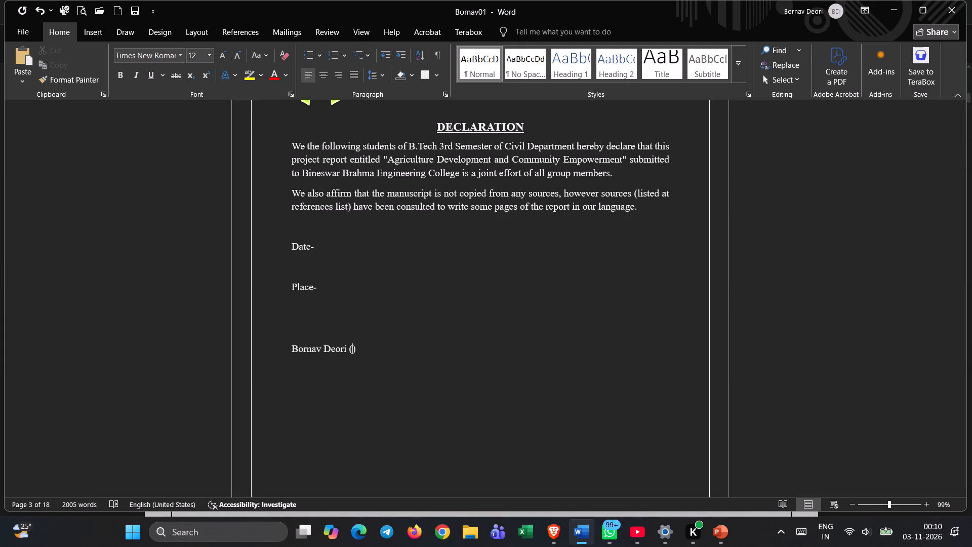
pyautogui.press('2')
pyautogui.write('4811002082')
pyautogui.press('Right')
# Add the certificate's second-listed student name on a new line below the first, followed by parentheses for the roll number.
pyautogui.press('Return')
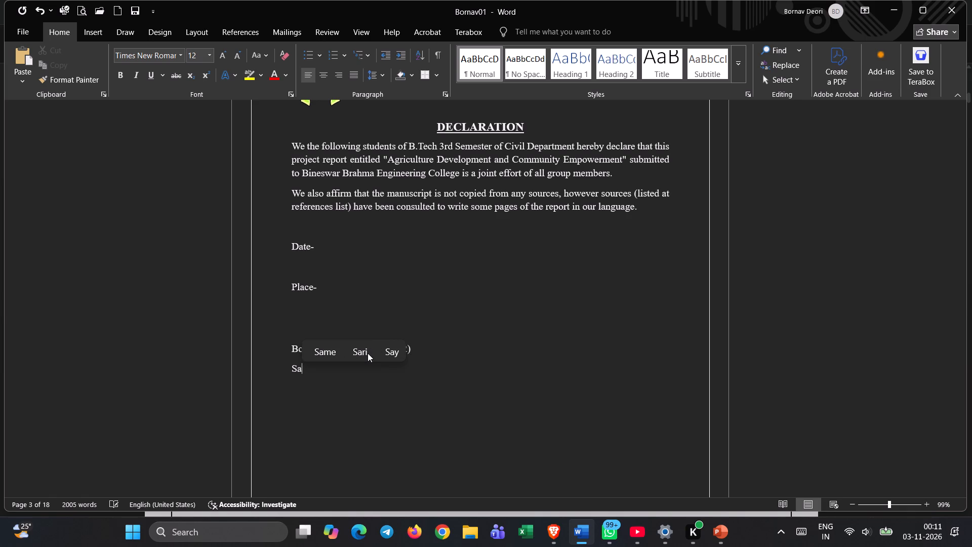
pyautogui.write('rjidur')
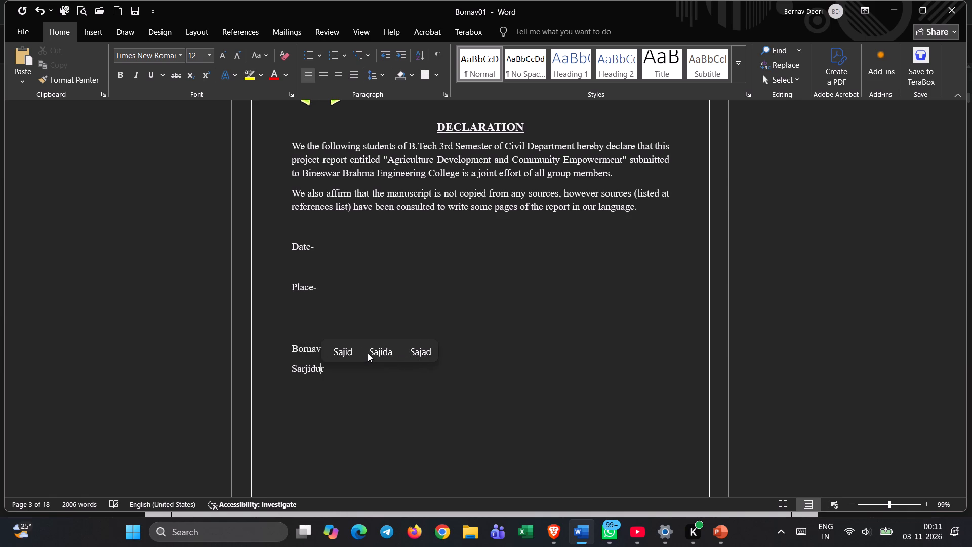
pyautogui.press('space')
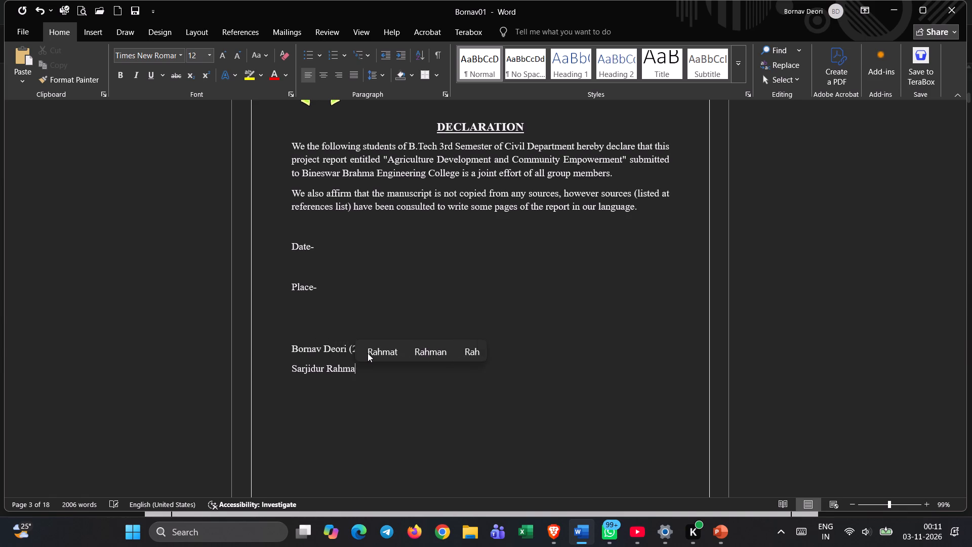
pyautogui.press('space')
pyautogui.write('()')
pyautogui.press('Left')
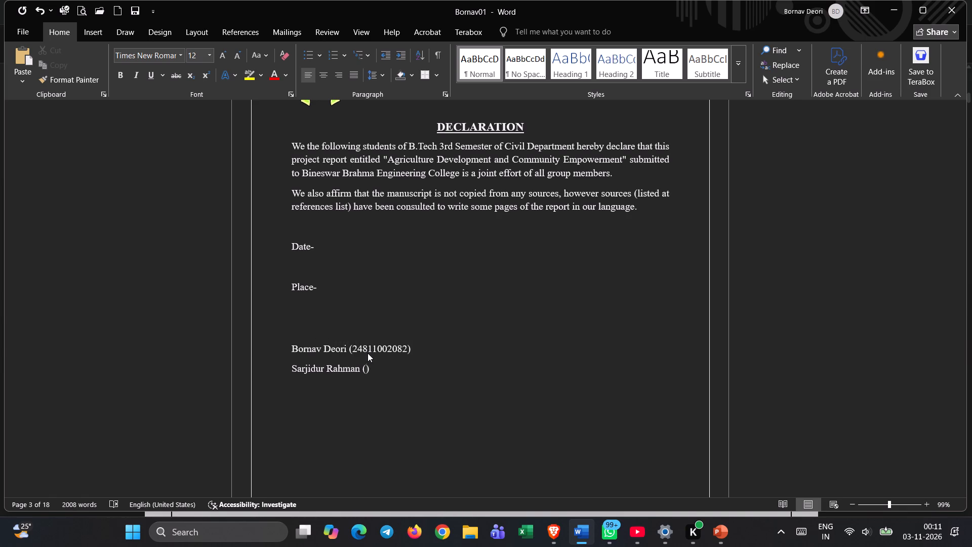
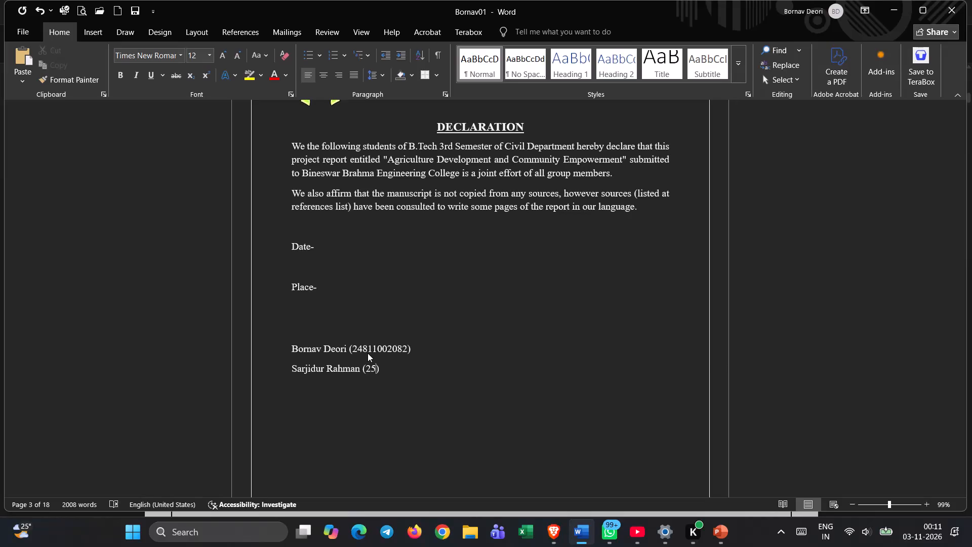
# Complete the second-listed student's roll number inside the parentheses on the declaration page.
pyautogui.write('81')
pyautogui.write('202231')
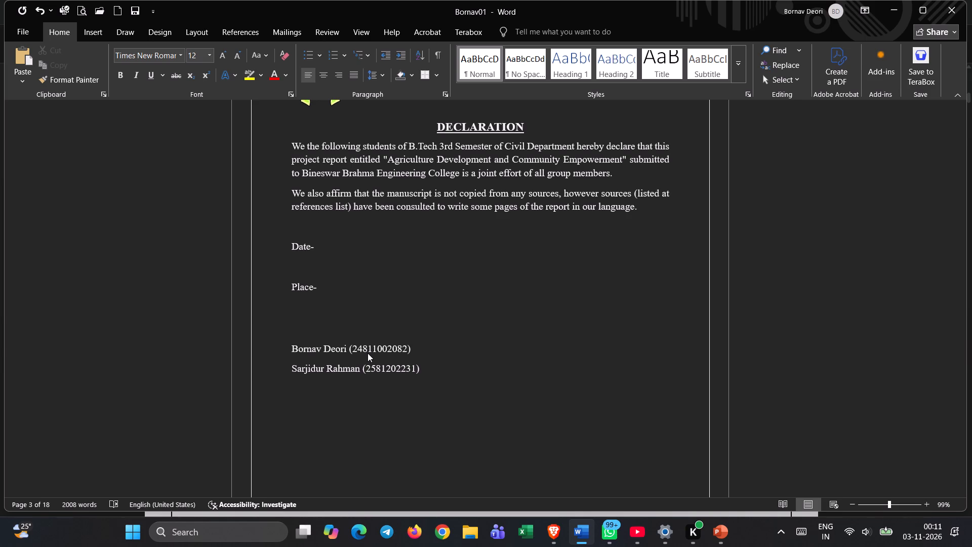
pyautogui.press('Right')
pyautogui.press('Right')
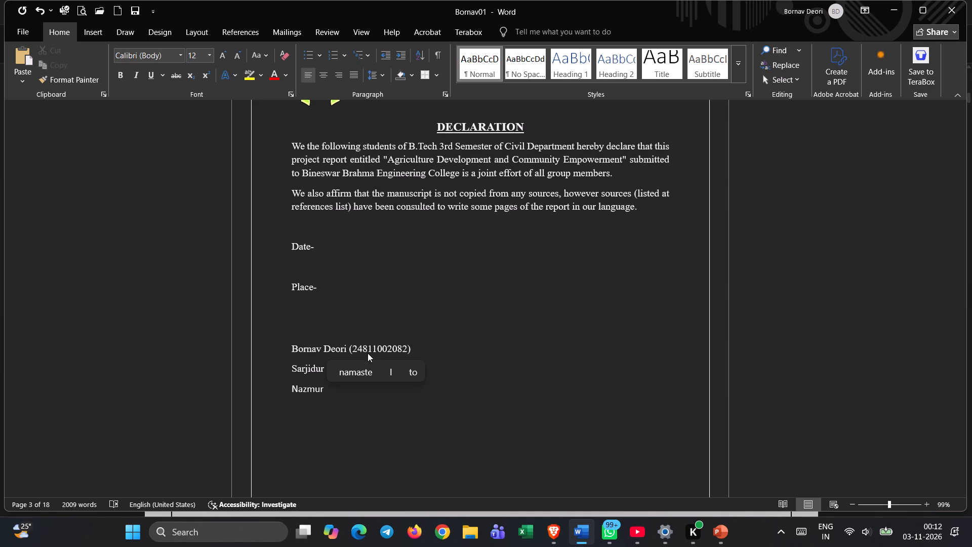
# Set the font of the third student's name line on the declaration page to Times New Roman.
pyautogui.click(323, 390)
pyautogui.moveTo(326, 389); pyautogui.dragTo(307, 390)
pyautogui.click(306, 389)
pyautogui.moveTo(292, 388); pyautogui.dragTo(301, 388)
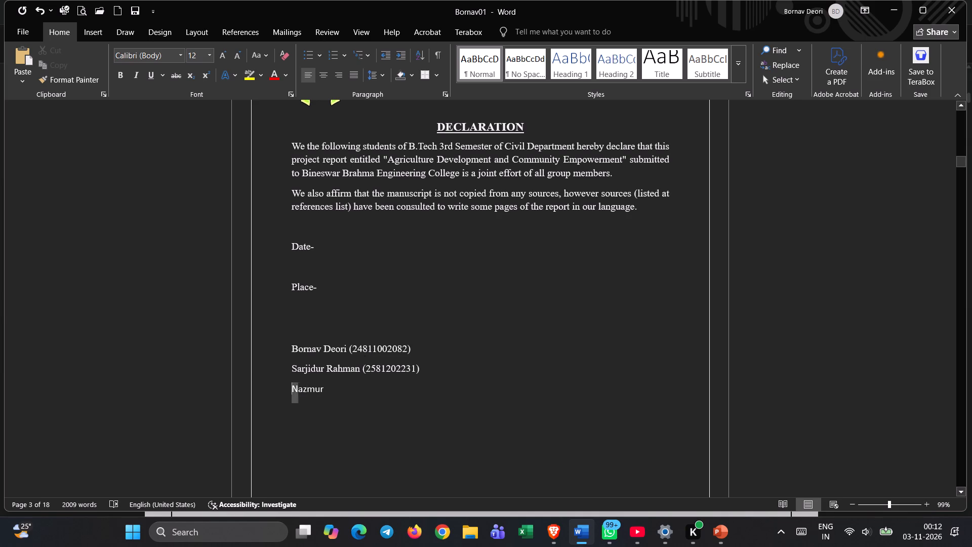
pyautogui.moveTo(301, 388); pyautogui.dragTo(333, 384)
pyautogui.click(178, 55)
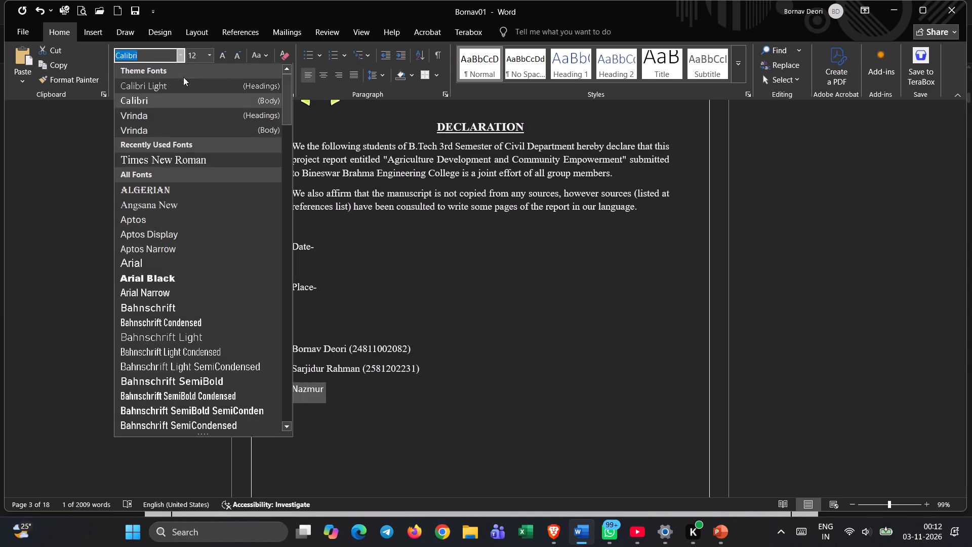
pyautogui.click(168, 161)
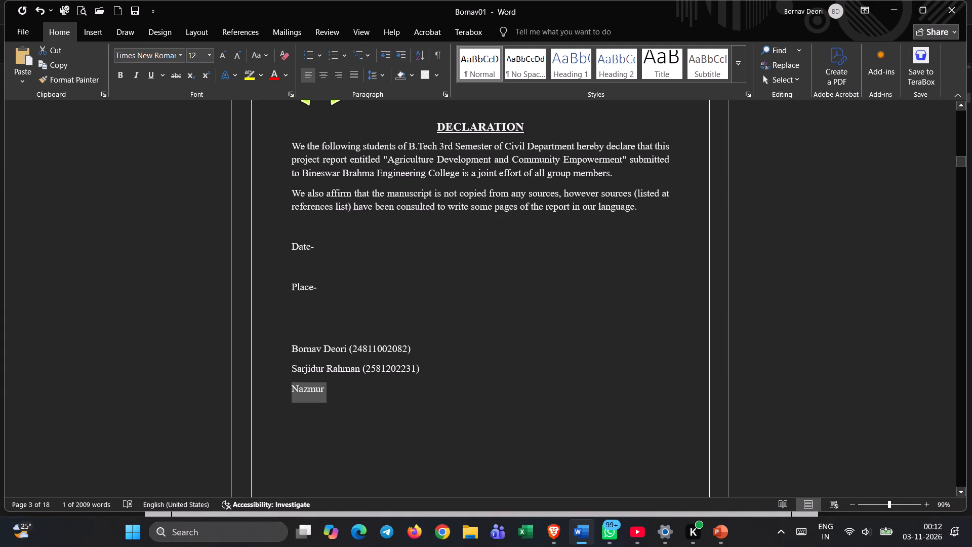
pyautogui.click(347, 388)
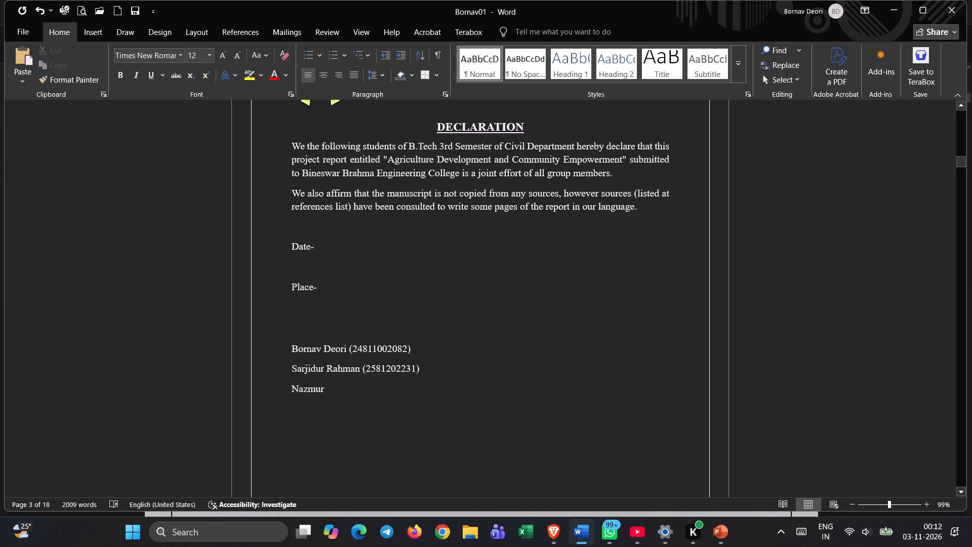
# Complete the third student's name with the surname and add the student's roll number in parentheses.
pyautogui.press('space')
pyautogui.press('BackSpace')
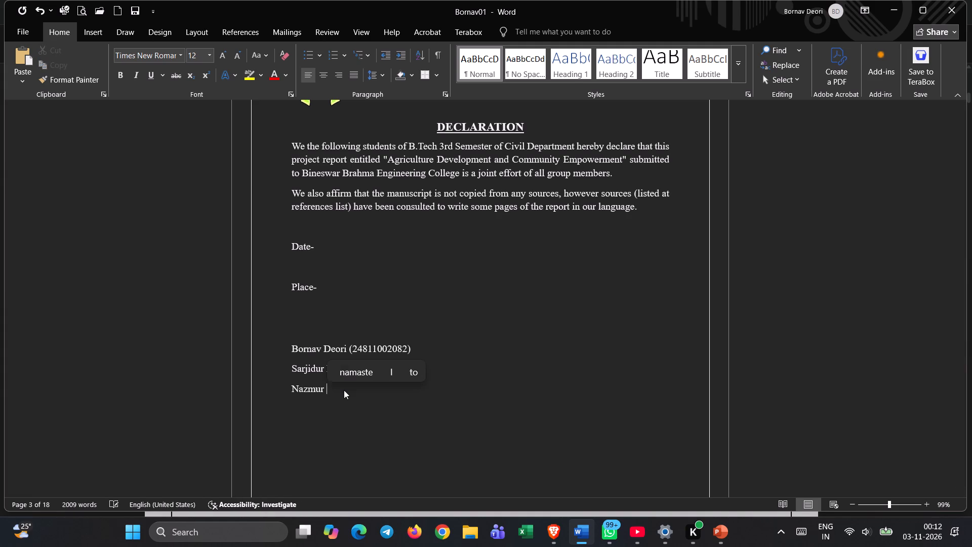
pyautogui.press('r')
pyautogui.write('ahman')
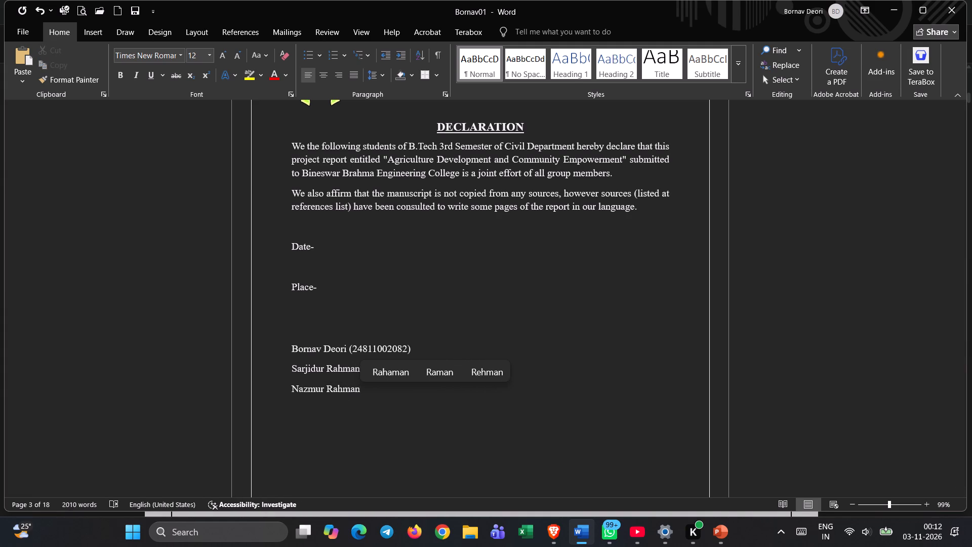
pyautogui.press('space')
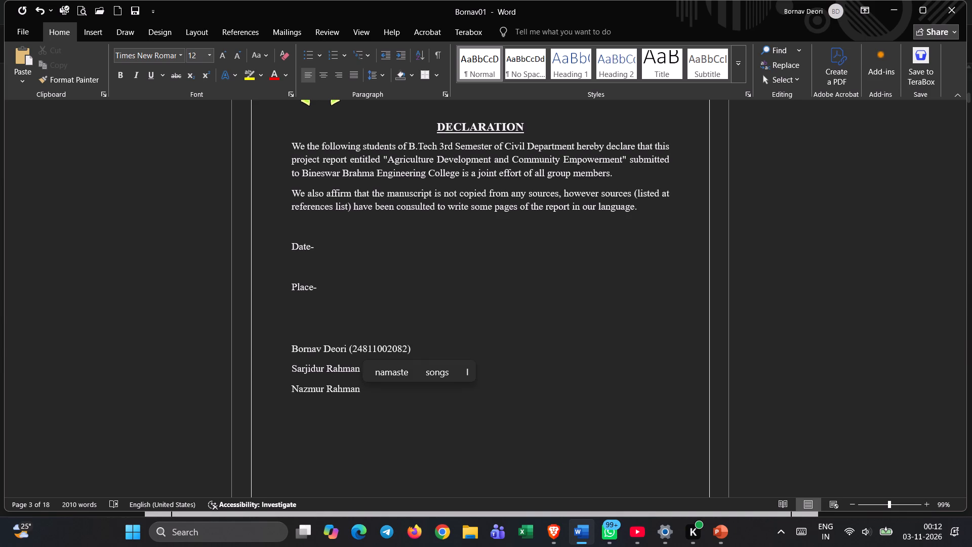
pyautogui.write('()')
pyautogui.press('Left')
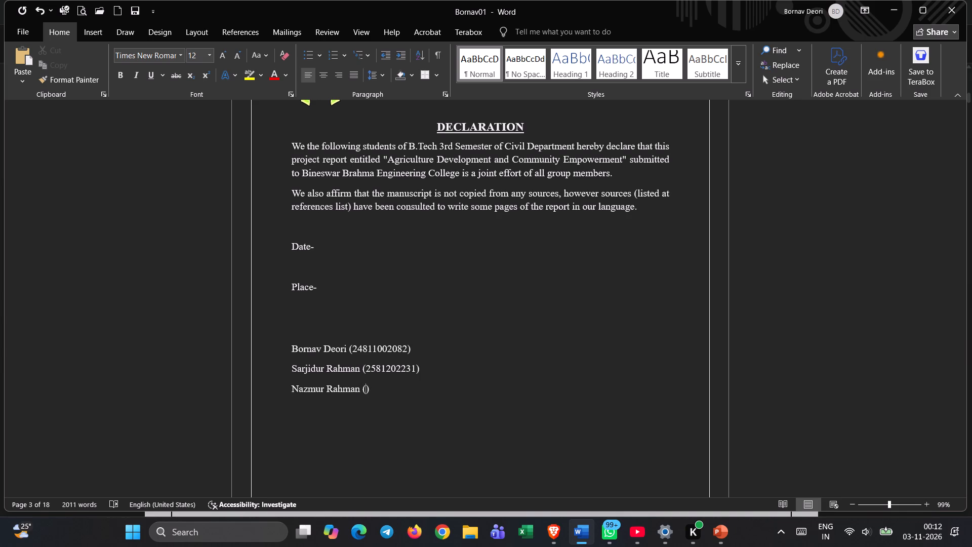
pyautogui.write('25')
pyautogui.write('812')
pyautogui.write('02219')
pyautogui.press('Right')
# Add the certificate's fourth-listed student name on a new line, followed by a roll number in parentheses.
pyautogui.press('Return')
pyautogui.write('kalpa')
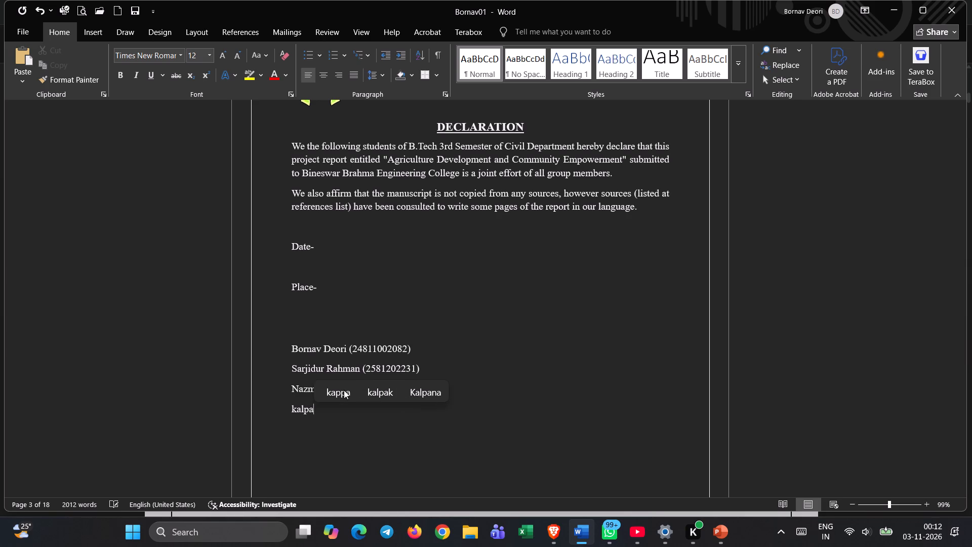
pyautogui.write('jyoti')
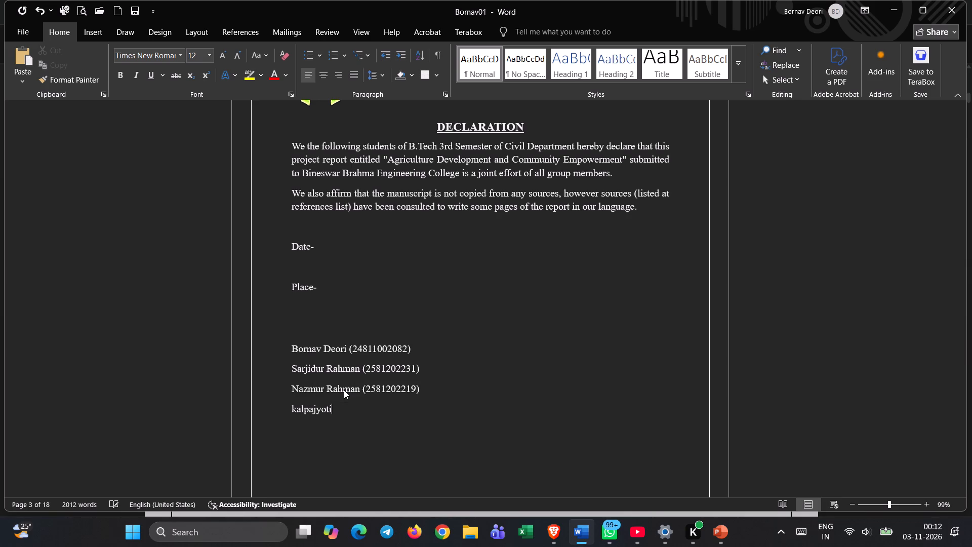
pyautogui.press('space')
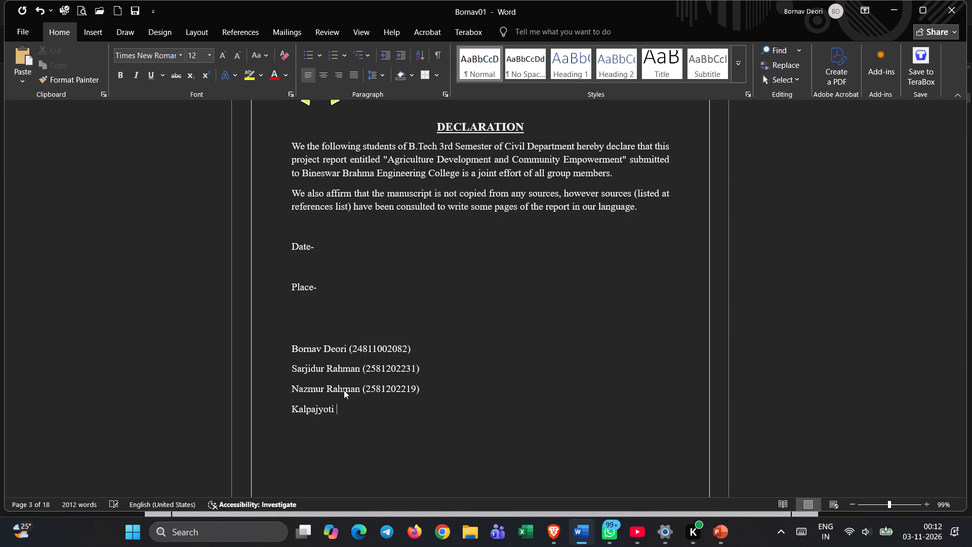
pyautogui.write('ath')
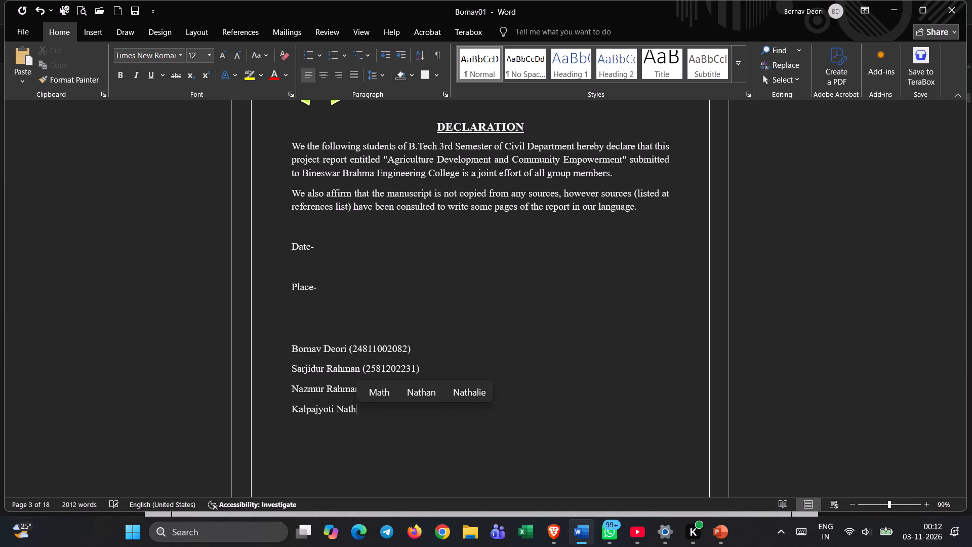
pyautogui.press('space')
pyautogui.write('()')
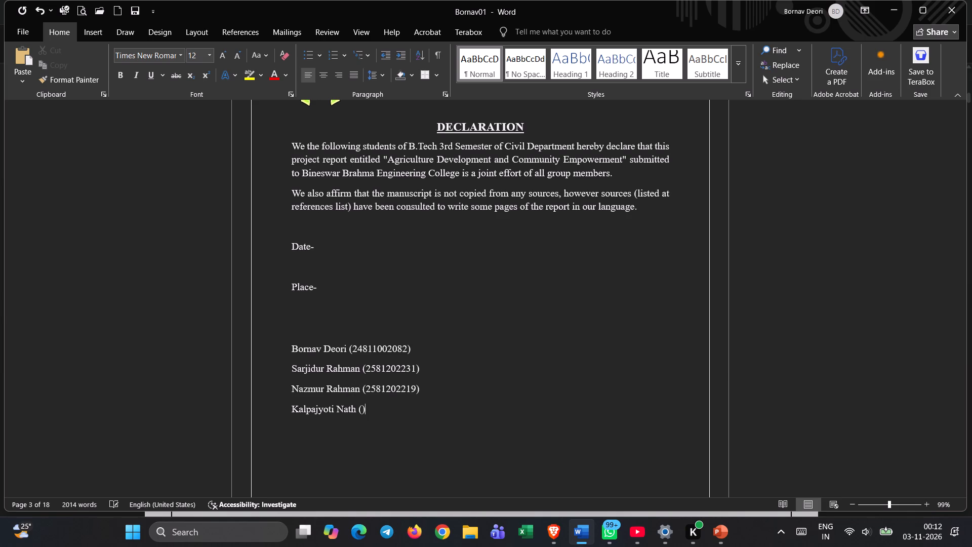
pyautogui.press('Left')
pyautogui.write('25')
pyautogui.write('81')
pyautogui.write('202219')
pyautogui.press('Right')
# Add the certificate's fifth-listed student name on a new line, followed by the roll number in parentheses.
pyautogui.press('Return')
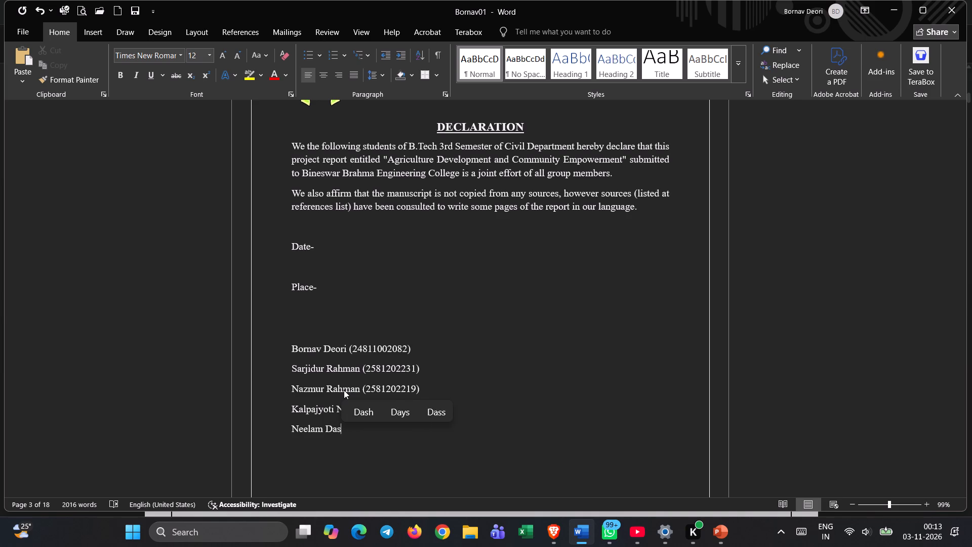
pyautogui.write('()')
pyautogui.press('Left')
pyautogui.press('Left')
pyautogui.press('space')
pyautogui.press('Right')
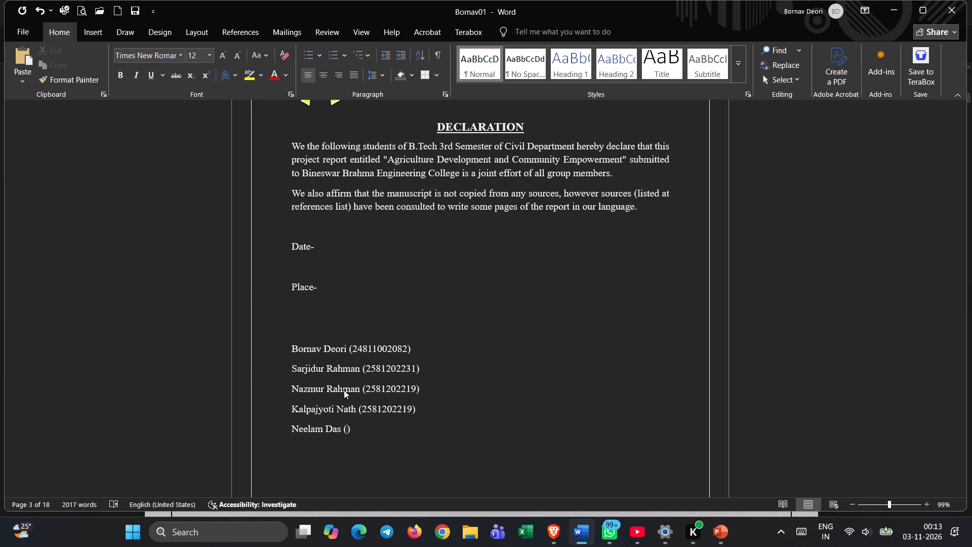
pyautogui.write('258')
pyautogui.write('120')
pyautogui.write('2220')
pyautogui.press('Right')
# Move the college logo on the declaration page slightly upward, comparing its placement with the logo on the certificate page.
pyautogui.scroll(-1, 364, 362)
pyautogui.scroll(4, 364, 362)
pyautogui.scroll(-2, 364, 362)
pyautogui.scroll(17, 364, 362)
pyautogui.scroll(-3, 364, 359)
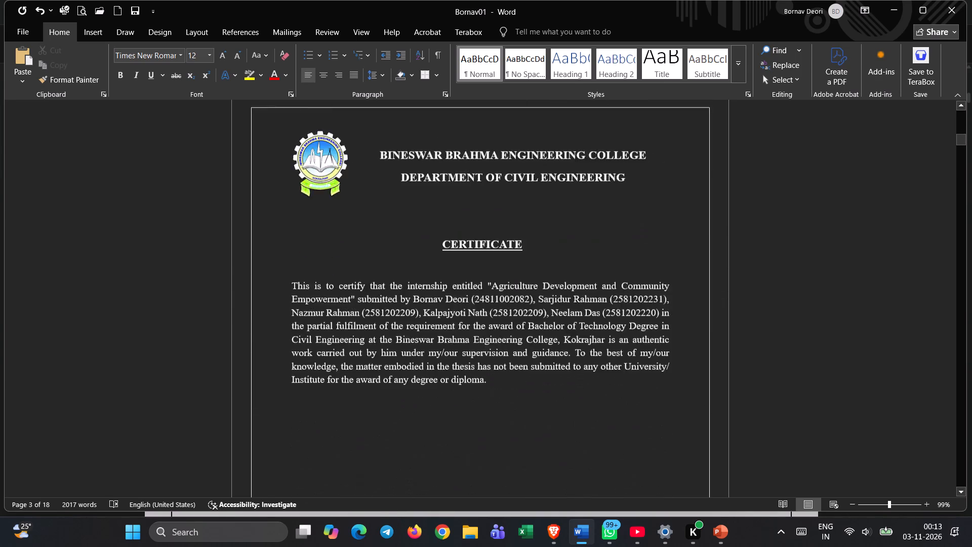
pyautogui.scroll(-9, 364, 359)
pyautogui.scroll(3, 364, 359)
pyautogui.scroll(-2, 364, 359)
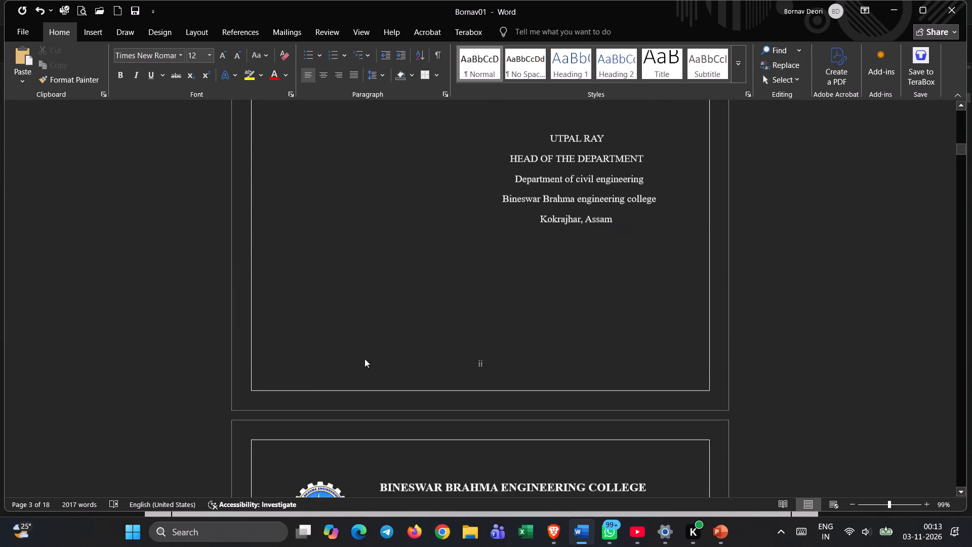
pyautogui.scroll(-3, 364, 359)
pyautogui.scroll(14, 364, 359)
pyautogui.scroll(-3, 364, 358)
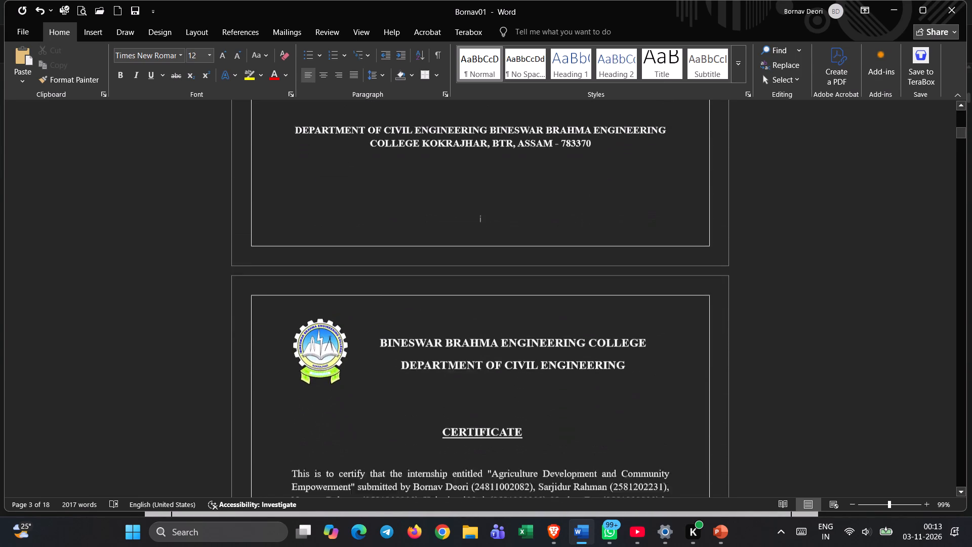
pyautogui.scroll(-10, 364, 358)
pyautogui.moveTo(328, 360); pyautogui.dragTo(328, 360)
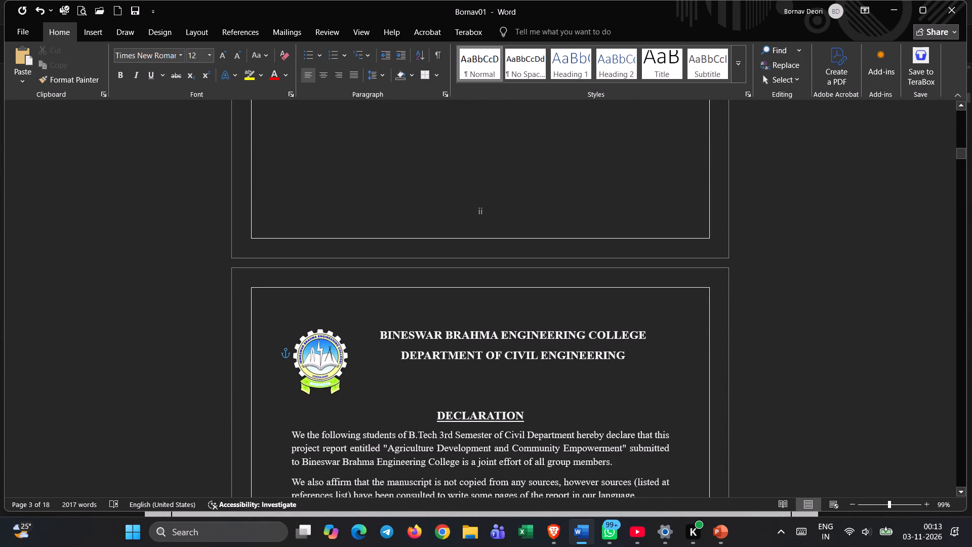
pyautogui.moveTo(328, 360); pyautogui.dragTo(330, 349)
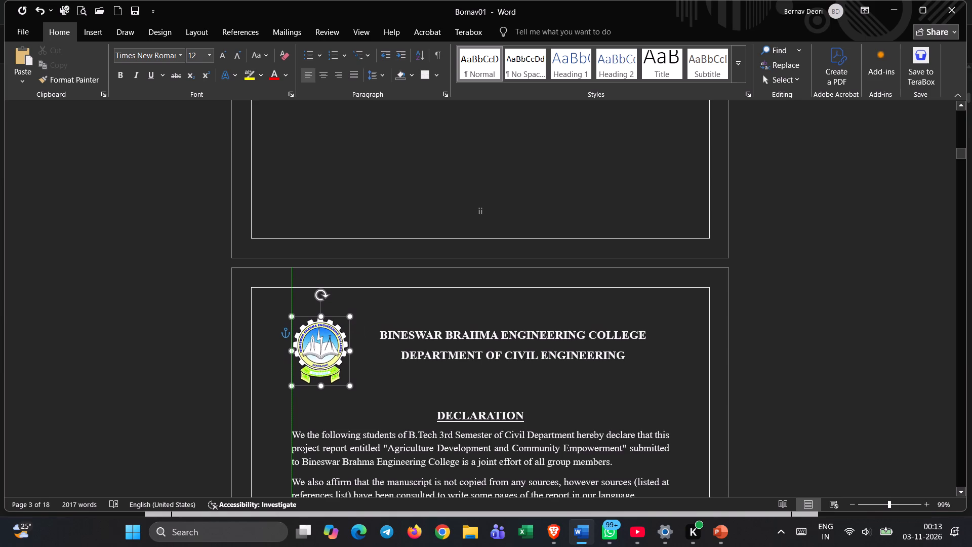
pyautogui.scroll(8, 397, 353)
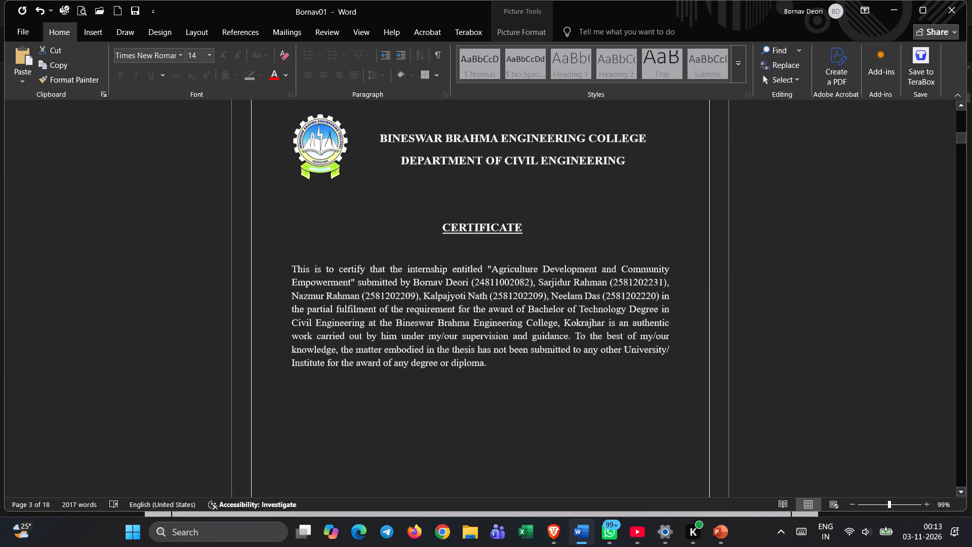
pyautogui.scroll(2, 401, 353)
pyautogui.scroll(-16, 401, 353)
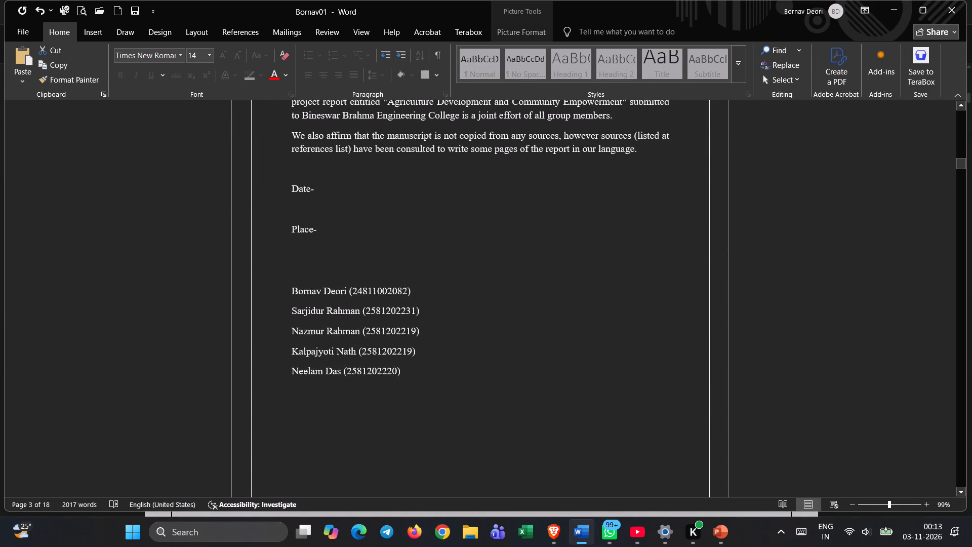
pyautogui.scroll(2, 406, 355)
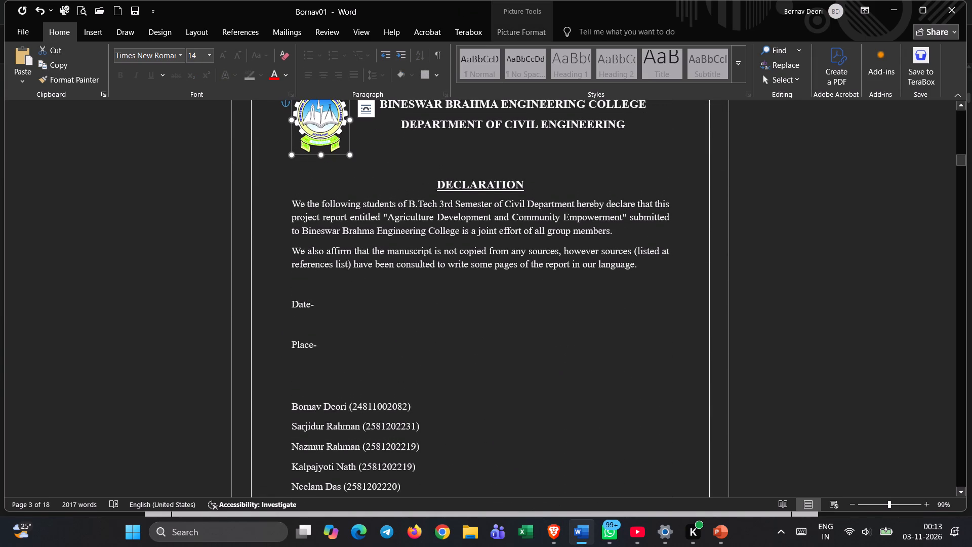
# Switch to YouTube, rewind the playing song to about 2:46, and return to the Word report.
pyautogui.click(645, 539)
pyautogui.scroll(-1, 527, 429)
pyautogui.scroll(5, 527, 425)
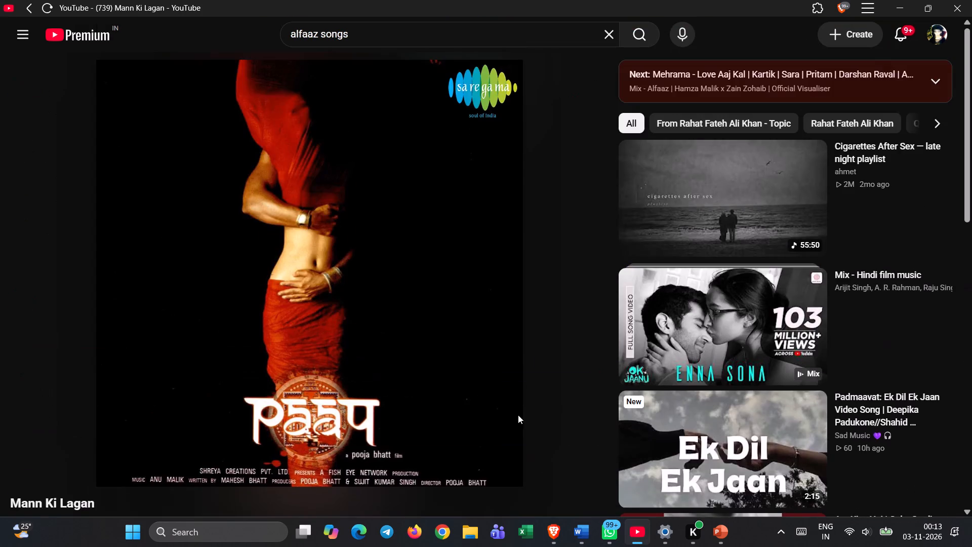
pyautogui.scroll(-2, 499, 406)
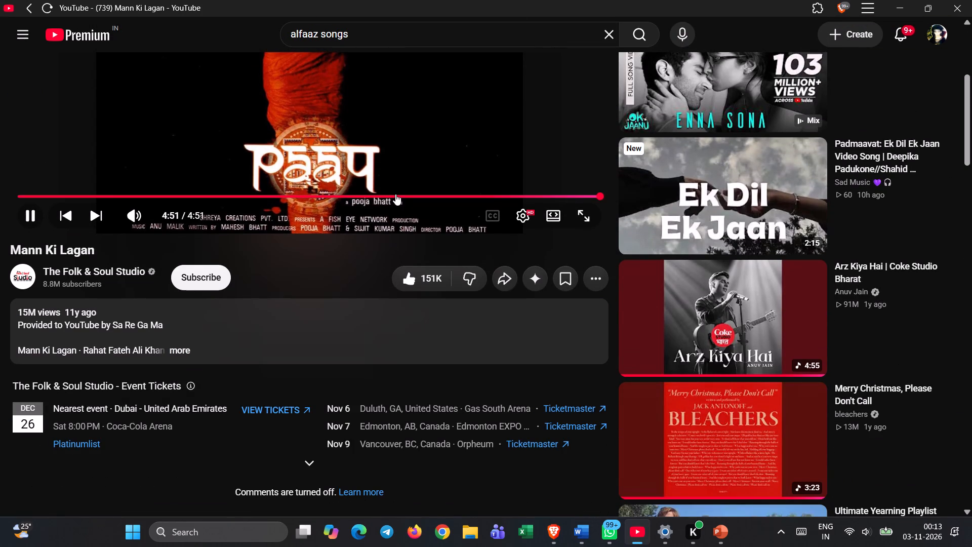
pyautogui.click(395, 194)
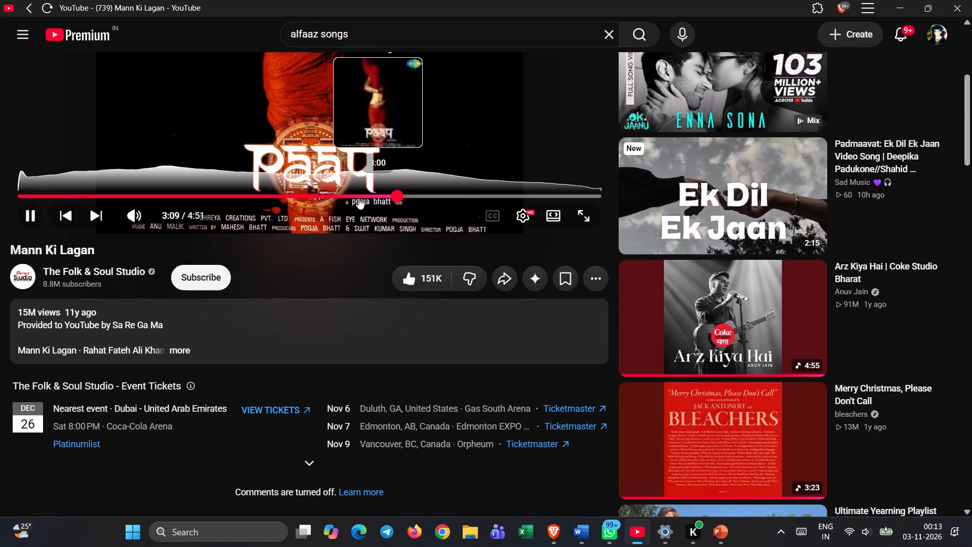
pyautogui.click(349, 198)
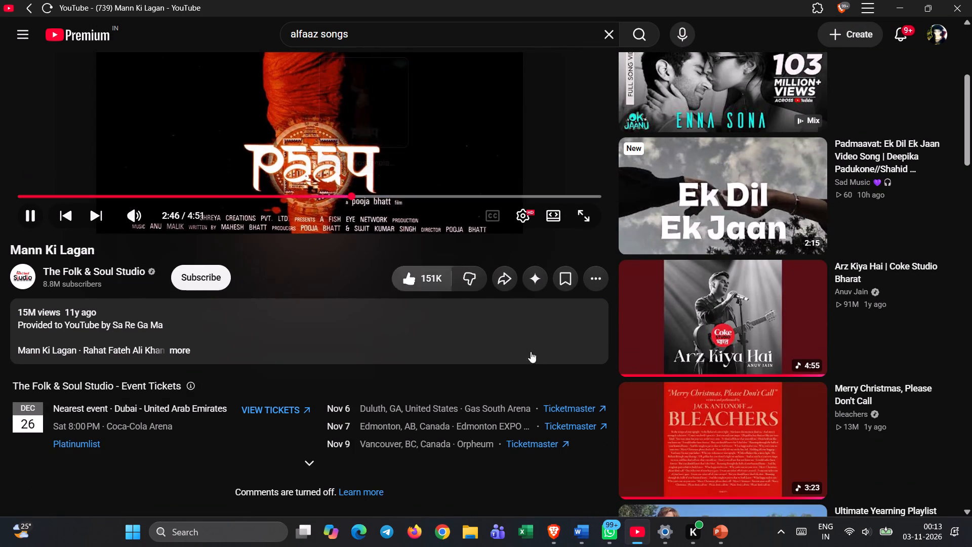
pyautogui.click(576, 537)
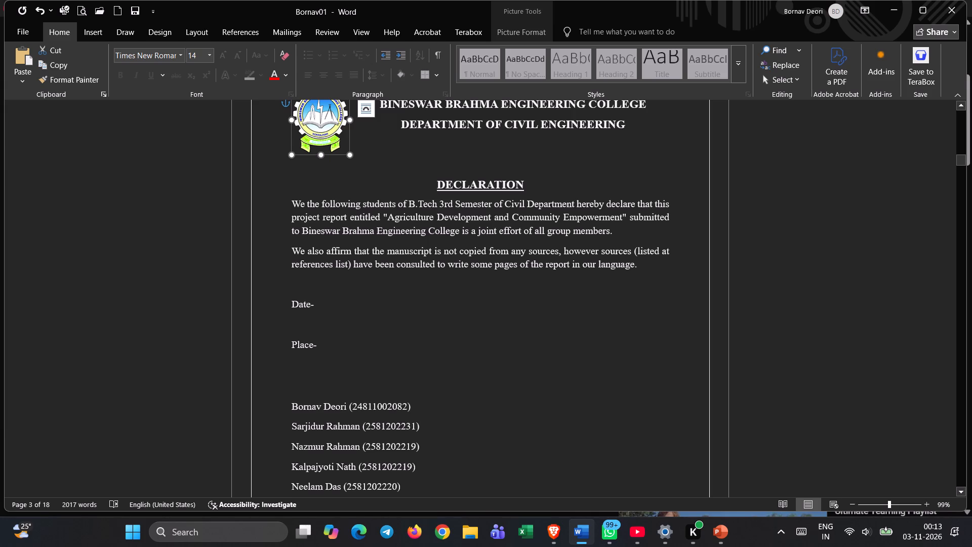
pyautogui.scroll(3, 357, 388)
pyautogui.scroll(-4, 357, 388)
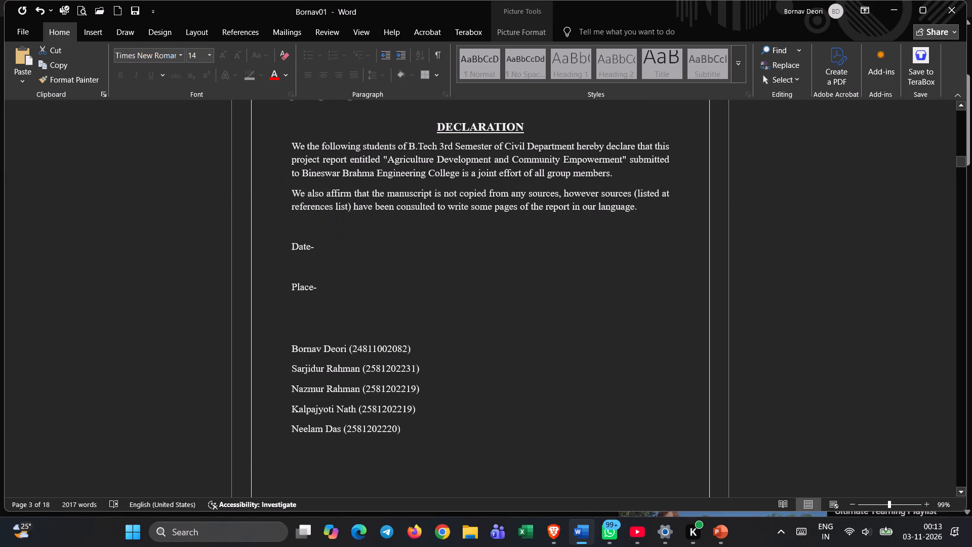
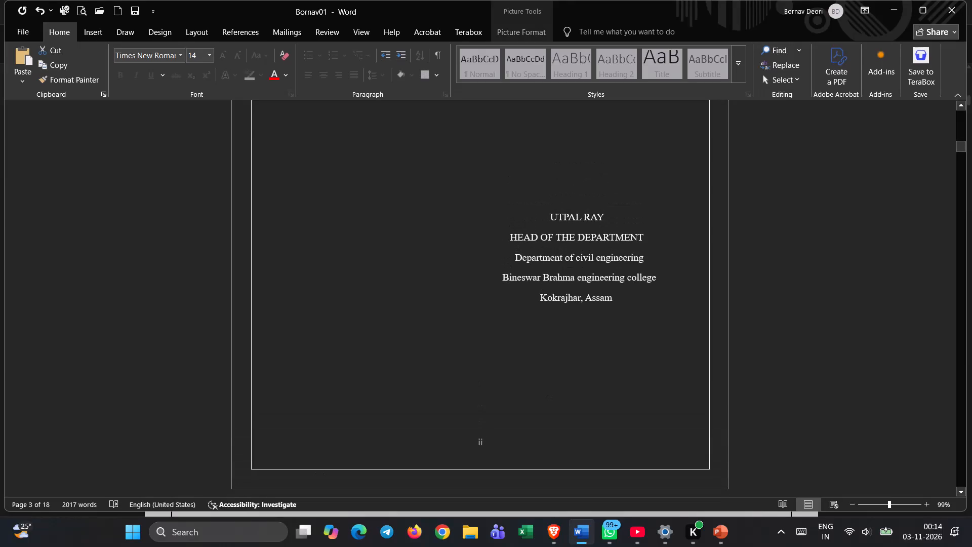
# Move the Head of the Department's signature block on the certificate page down by inserting two blank lines above it.
pyautogui.click(479, 199)
pyautogui.press('Return')
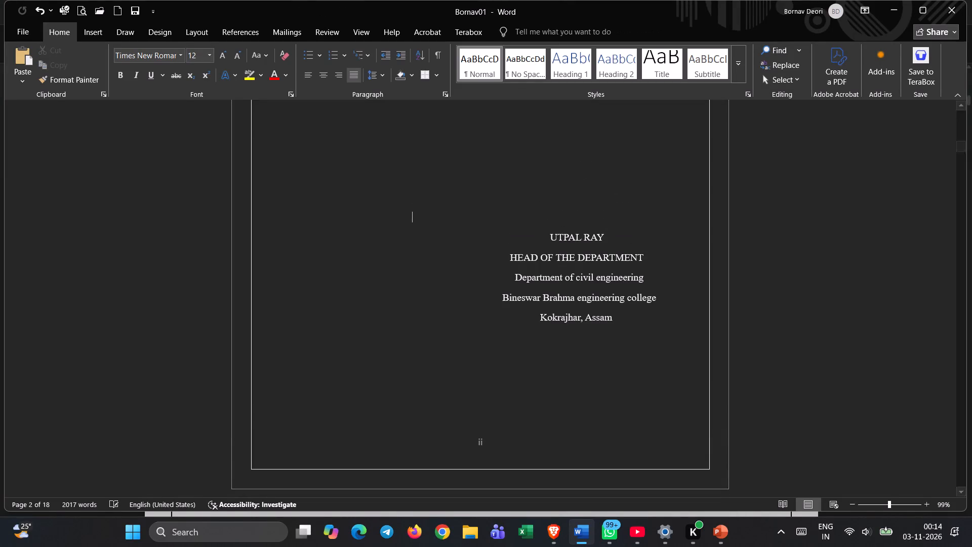
pyautogui.press('Return')
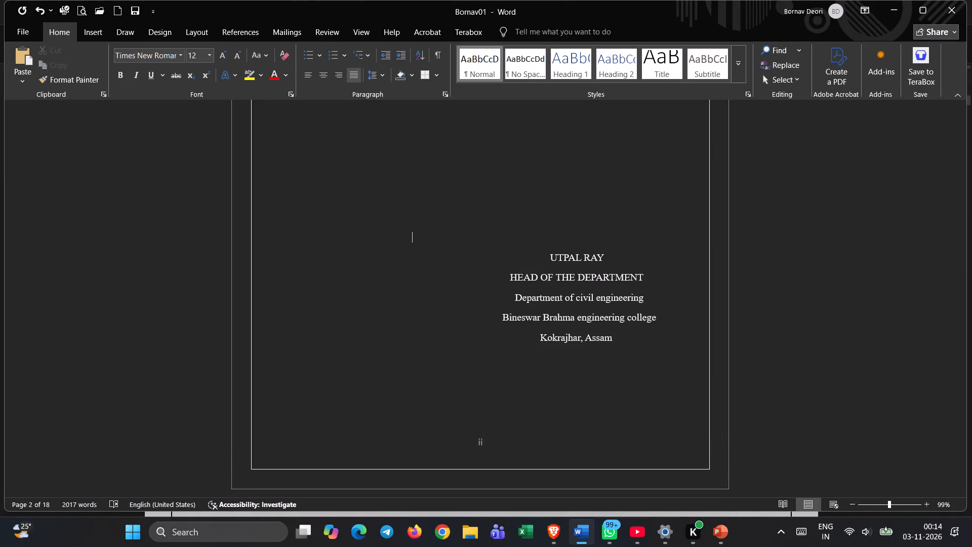
pyautogui.scroll(5, 478, 186)
pyautogui.scroll(-2, 476, 190)
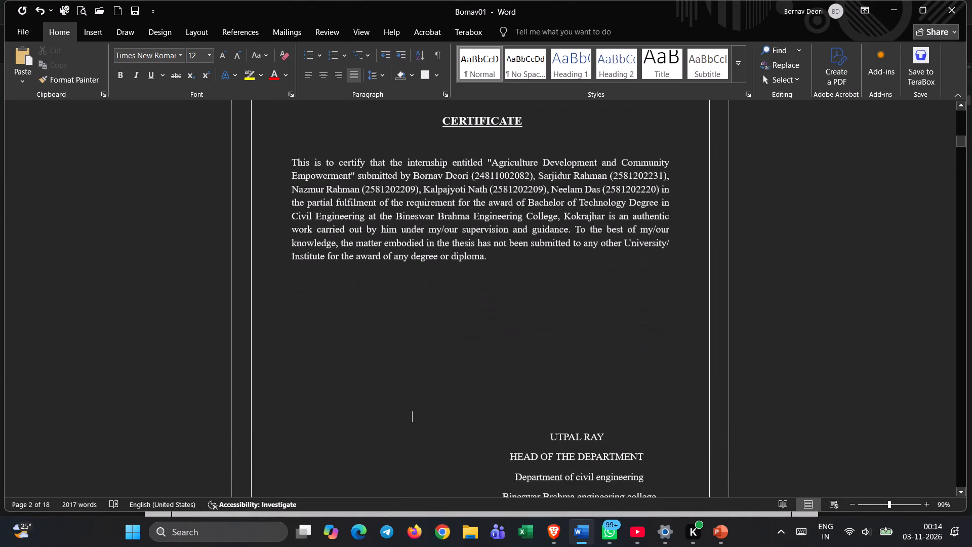
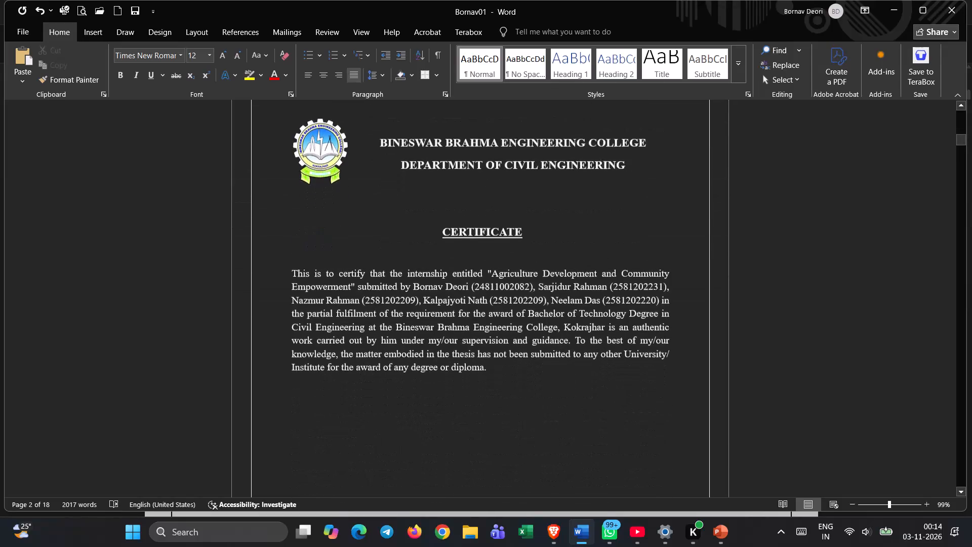
# Insert one blank line between the DECLARATION heading and the paragraph below it on the declaration page.
pyautogui.click(872, 505)
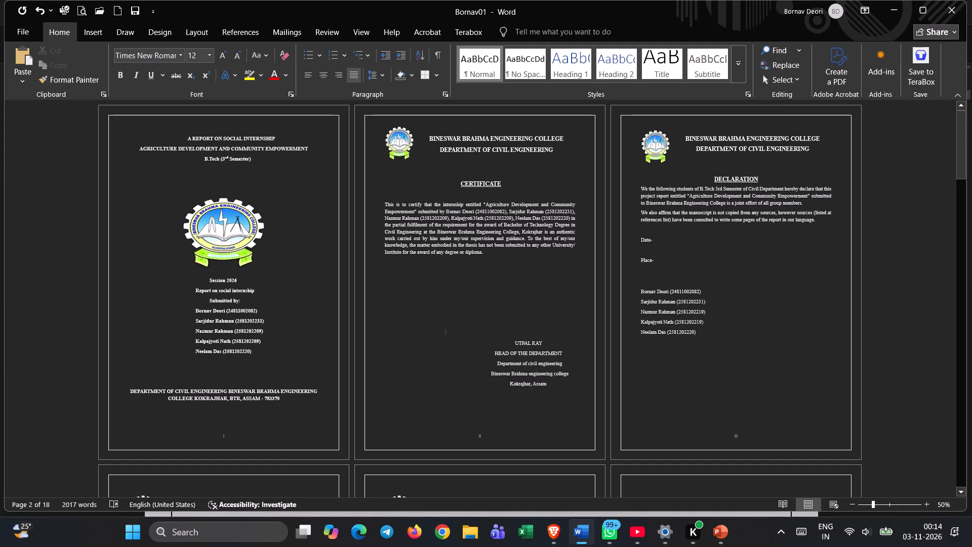
pyautogui.click(773, 179)
pyautogui.press('Return')
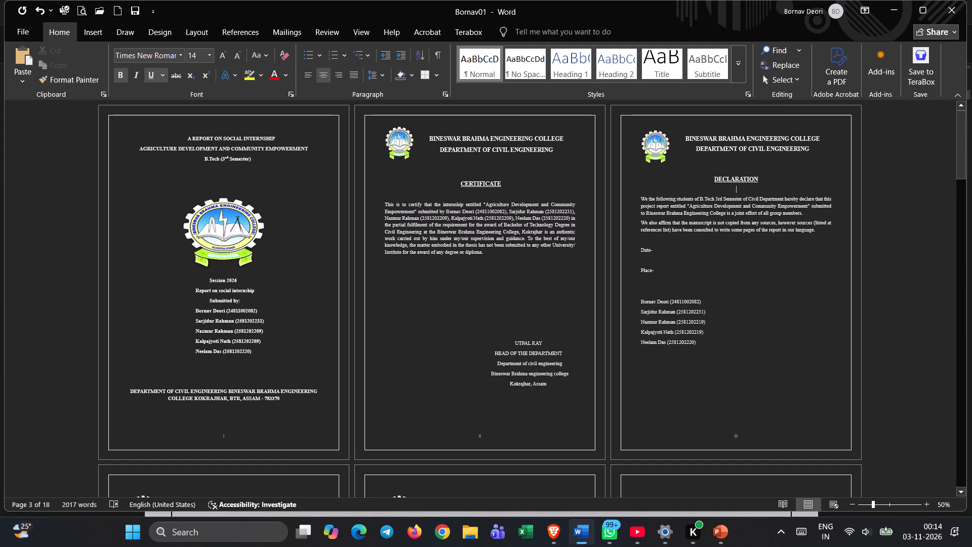
# Place the text cursor on the blank line between the CERTIFICATE heading and its body paragraph.
pyautogui.click(531, 181)
pyautogui.click(480, 189)
pyautogui.click(481, 196)
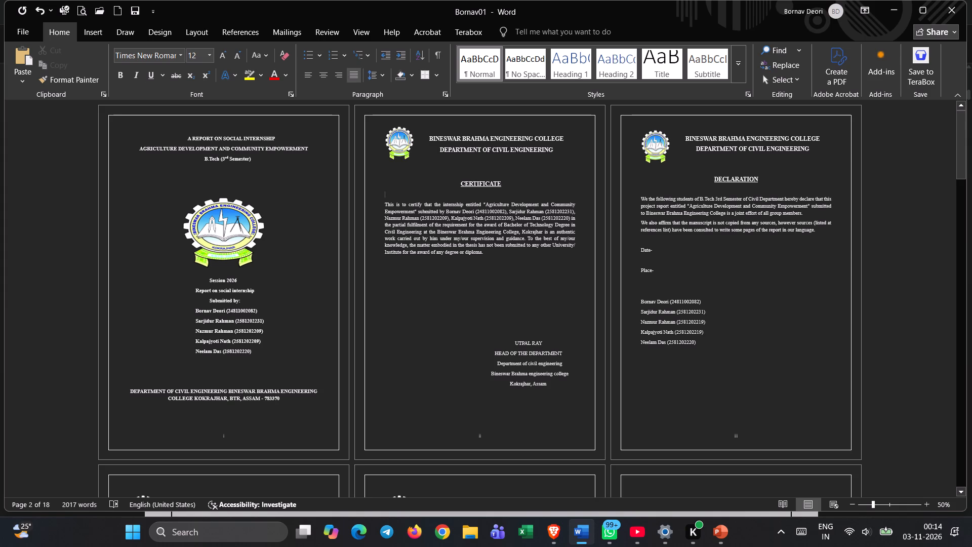
# Replace the blank line below the CERTIFICATE heading with a new one carrying the heading's 14 pt bold formatting.
pyautogui.press('BackSpace')
pyautogui.press('Return')
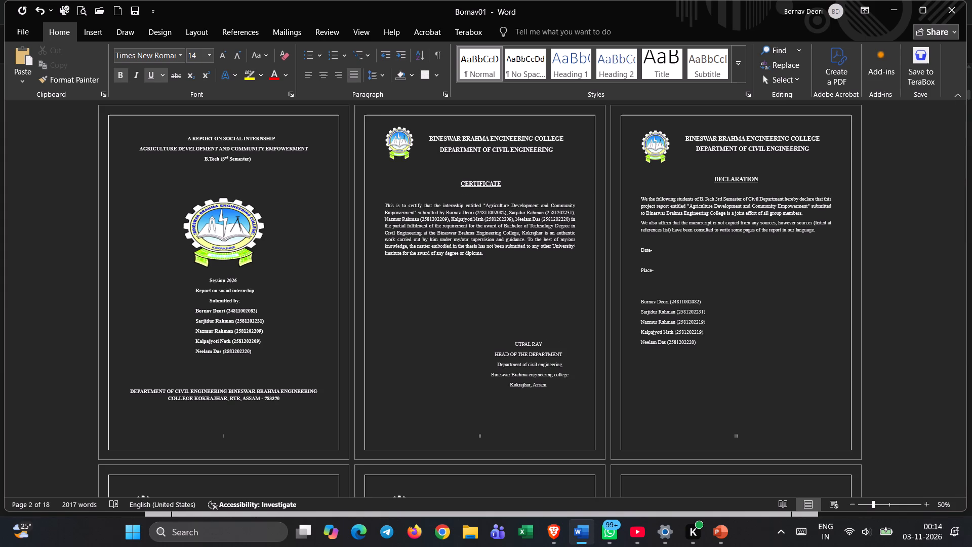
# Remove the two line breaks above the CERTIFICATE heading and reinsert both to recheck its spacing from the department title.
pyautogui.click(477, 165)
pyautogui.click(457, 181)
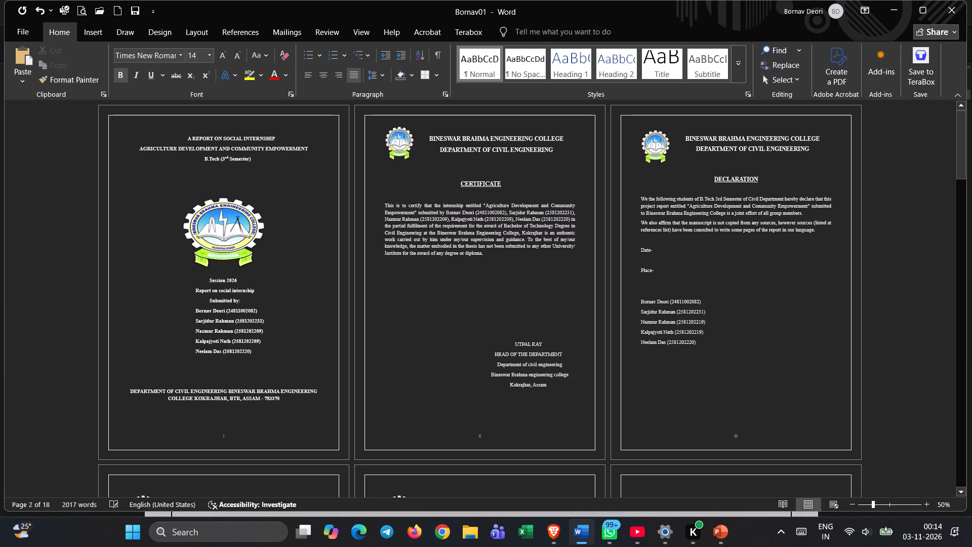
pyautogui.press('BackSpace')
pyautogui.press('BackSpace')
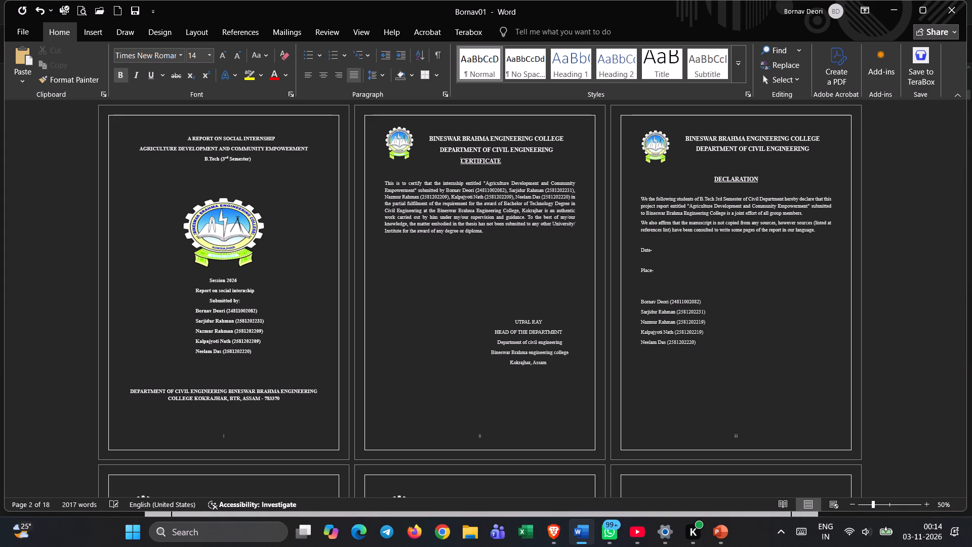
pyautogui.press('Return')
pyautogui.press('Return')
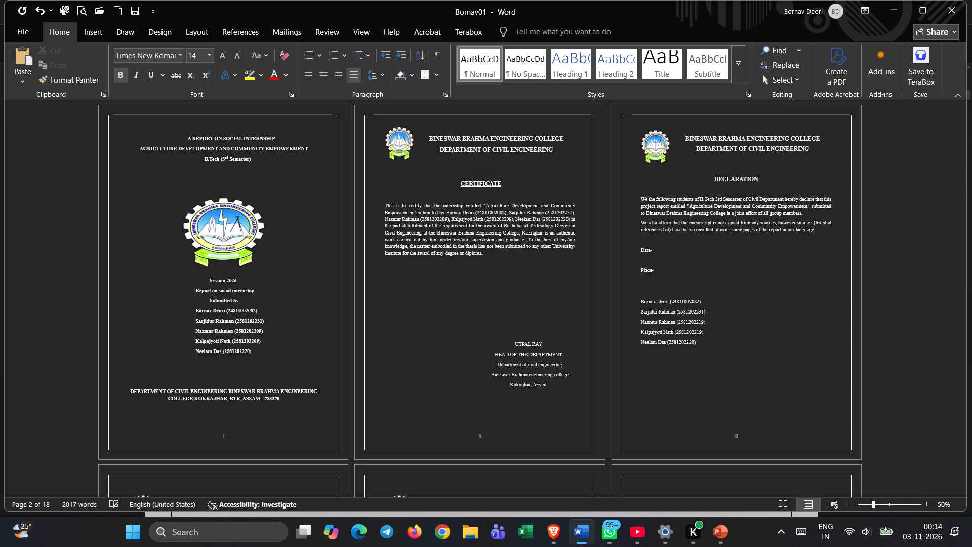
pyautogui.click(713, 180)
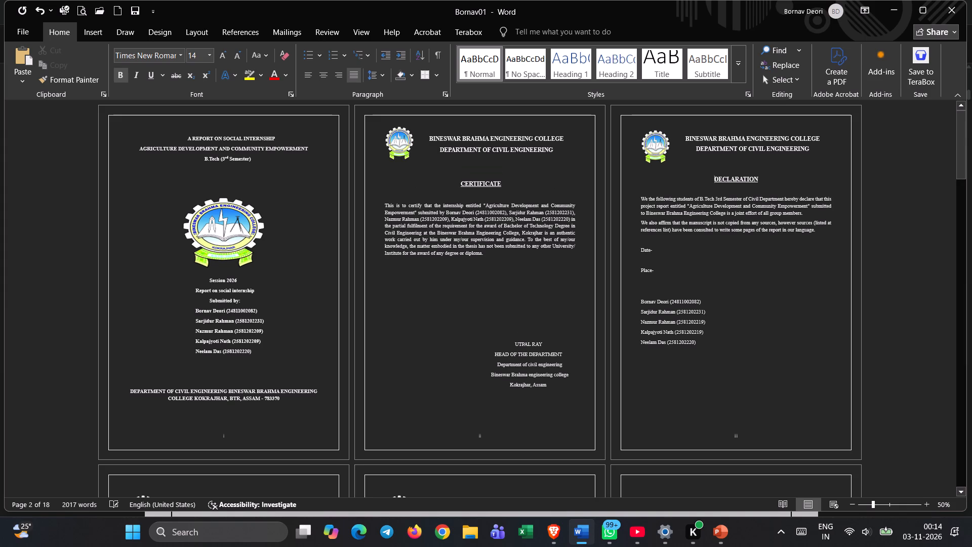
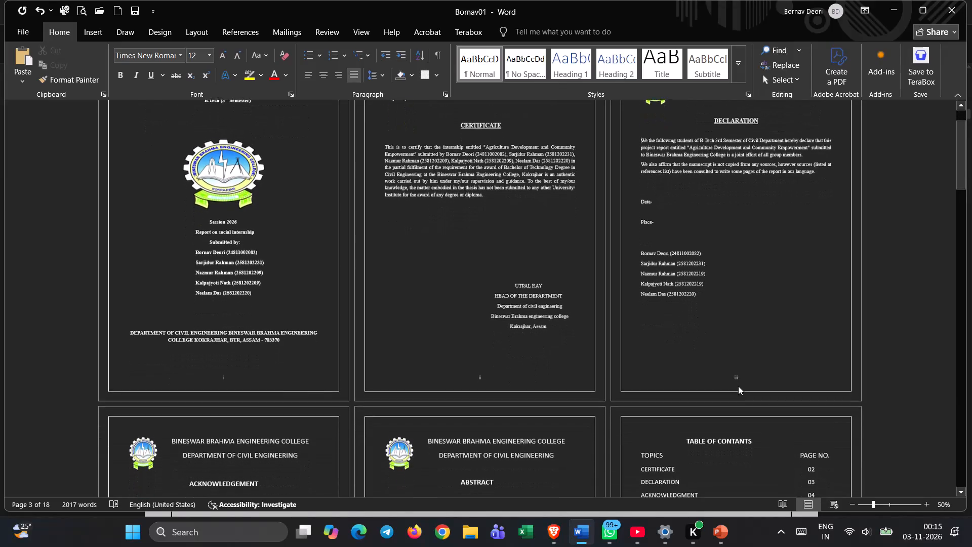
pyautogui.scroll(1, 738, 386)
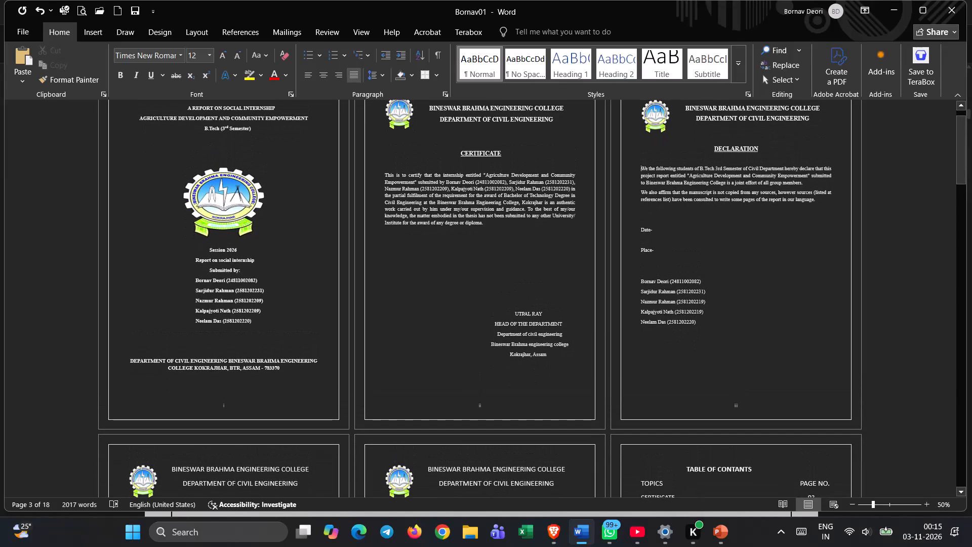
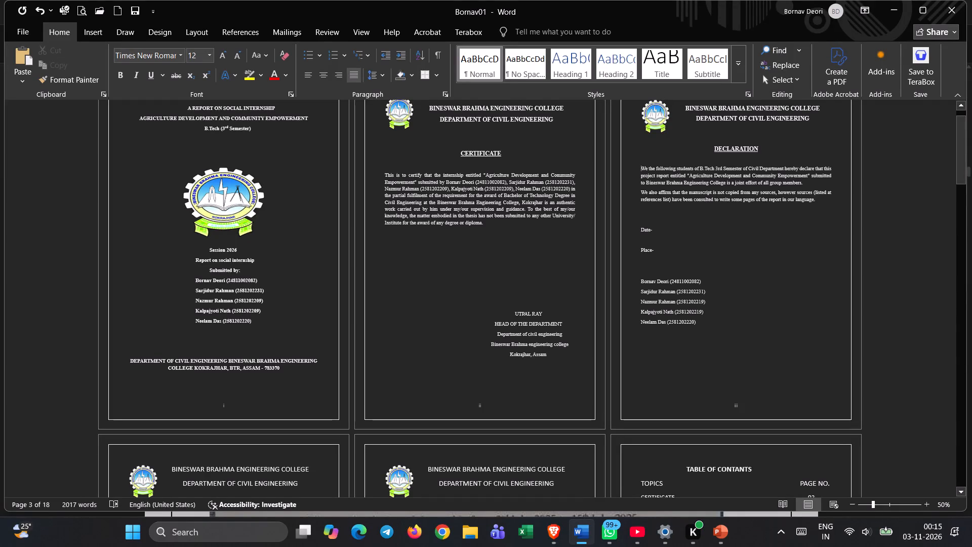
# Capitalise the department line in the certificate page's signature block to read "Department of Civil Engineering".
pyautogui.click(888, 504)
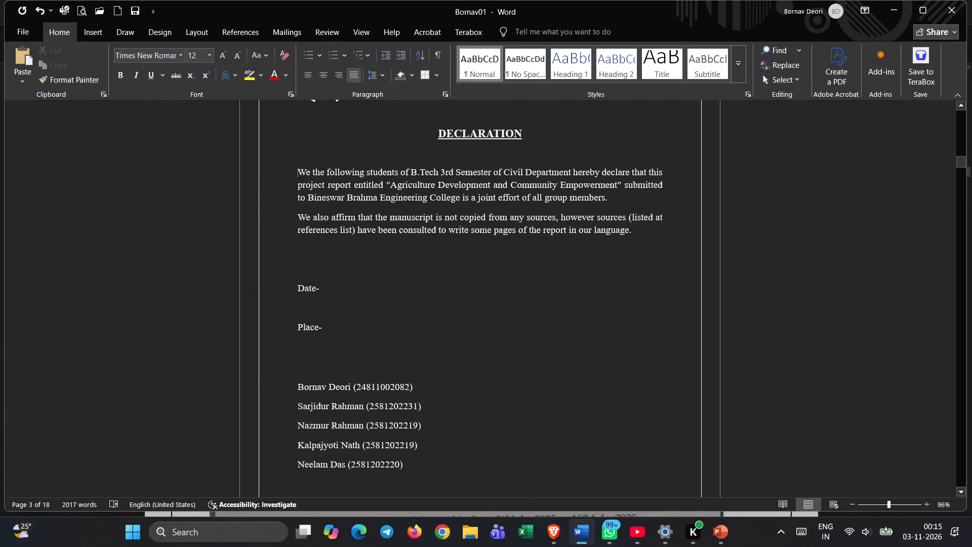
pyautogui.scroll(8, 644, 403)
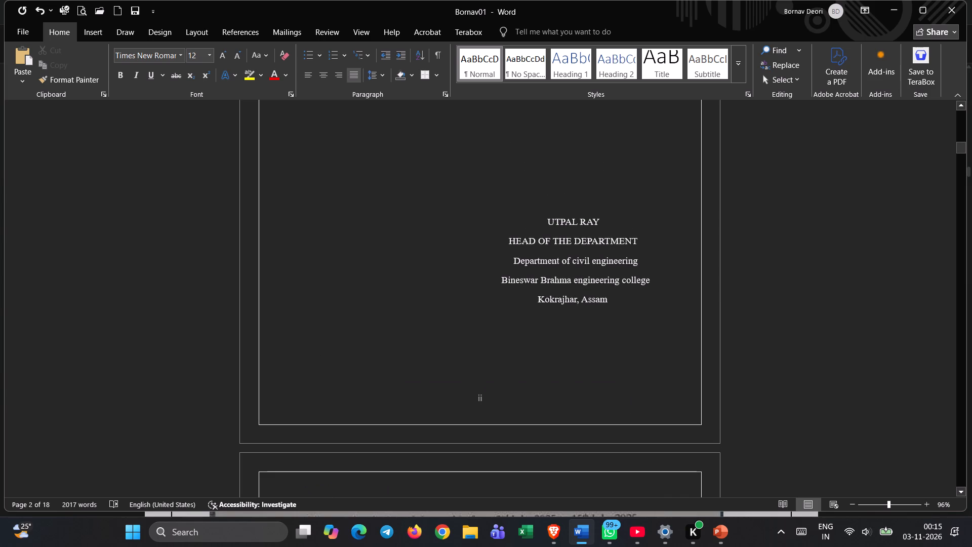
pyautogui.click(577, 260)
pyautogui.press('BackSpace')
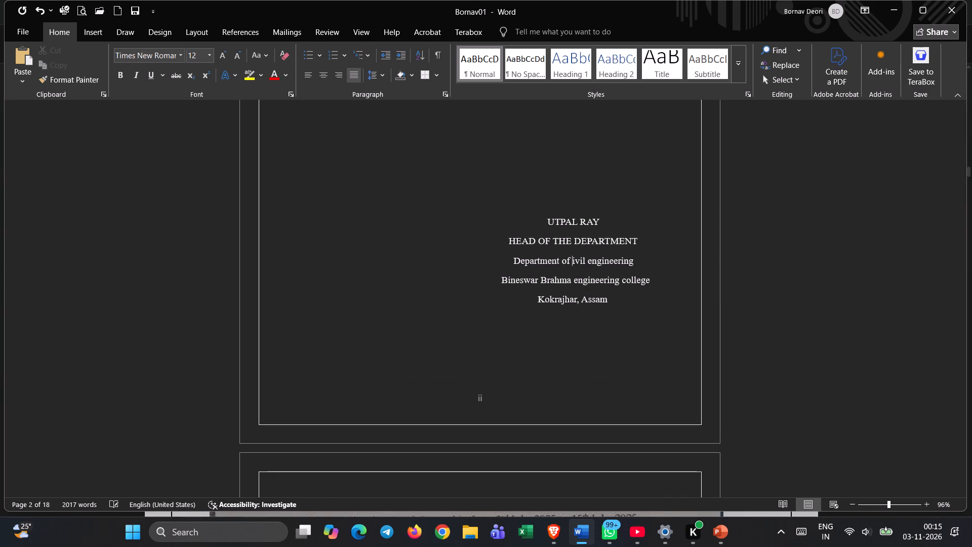
pyautogui.press('c')
pyautogui.press('Right')
pyautogui.press('Right')
pyautogui.press('Right')
pyautogui.press('Right')
pyautogui.press('Right')
pyautogui.press('Right')
pyautogui.press('BackSpace')
pyautogui.press('e')
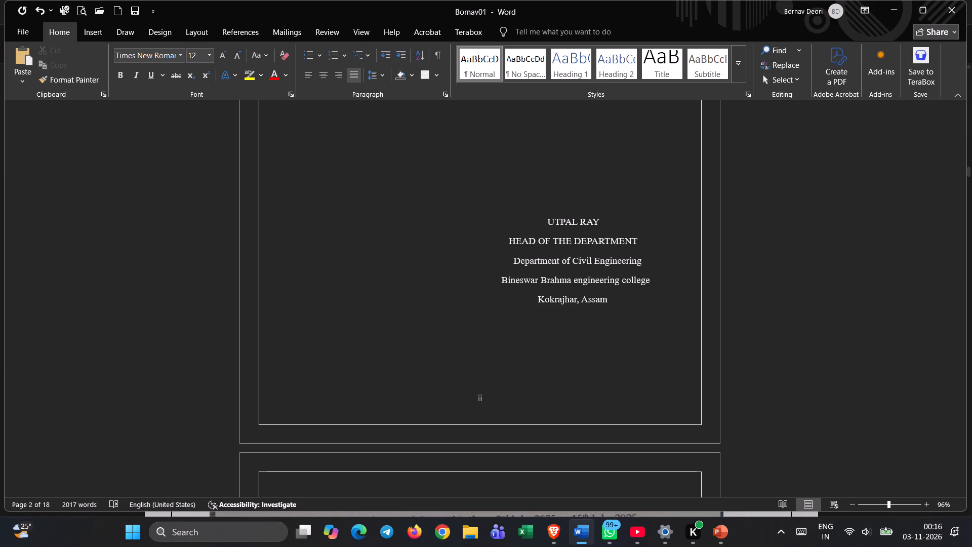
# Capitalise the college line in the certificate page's signature block to read "Bineswar Brahma Engineering College".
pyautogui.press('Down')
pyautogui.press('Left')
pyautogui.press('Left')
pyautogui.press('Left')
pyautogui.press('Left')
pyautogui.press('Left')
pyautogui.press('BackSpace')
pyautogui.press('e')
pyautogui.press('Right')
pyautogui.press('Right')
pyautogui.press('Right')
pyautogui.press('Right')
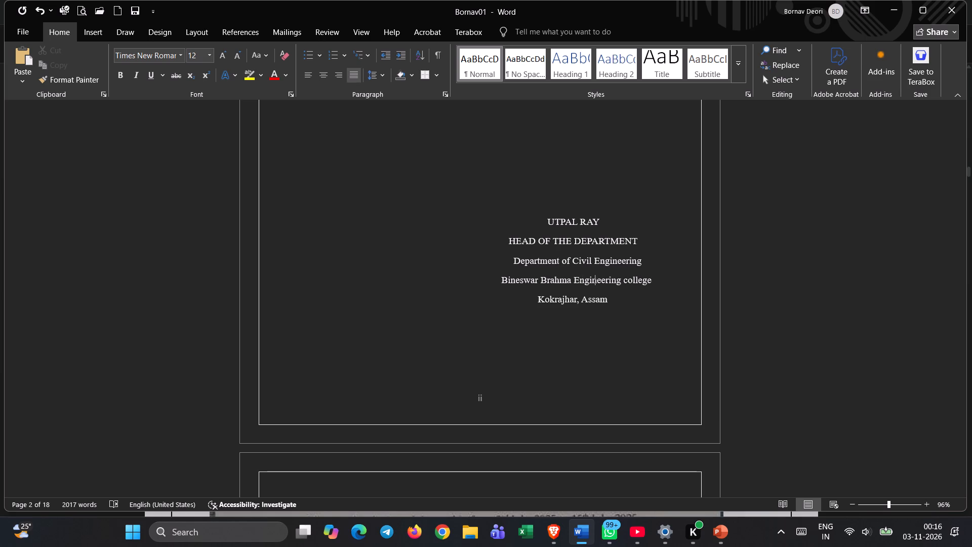
pyautogui.press('Right')
pyautogui.press('Right')
pyautogui.press('Right')
pyautogui.press('Right')
pyautogui.press('Right')
pyautogui.press('Right')
pyautogui.press('Right')
pyautogui.press('Right')
pyautogui.press('BackSpace')
pyautogui.press('c')
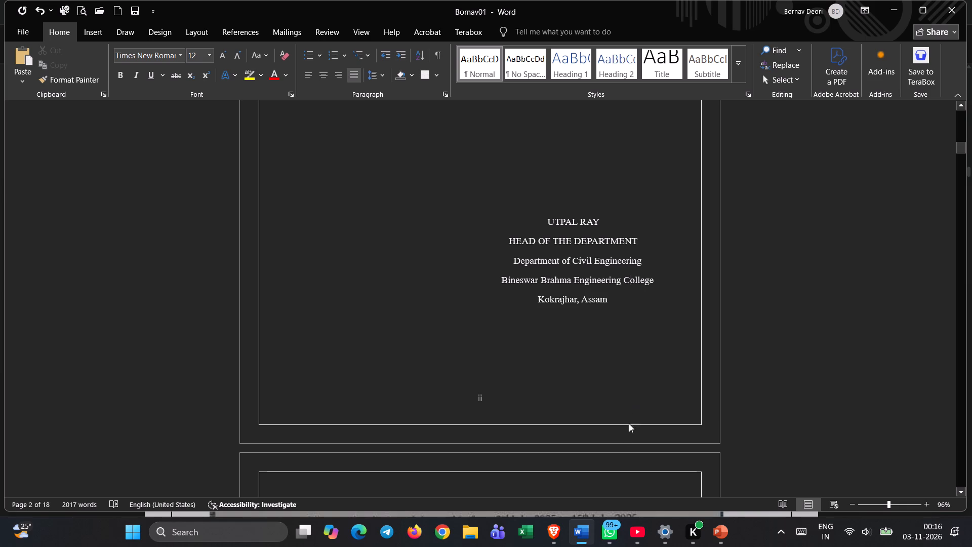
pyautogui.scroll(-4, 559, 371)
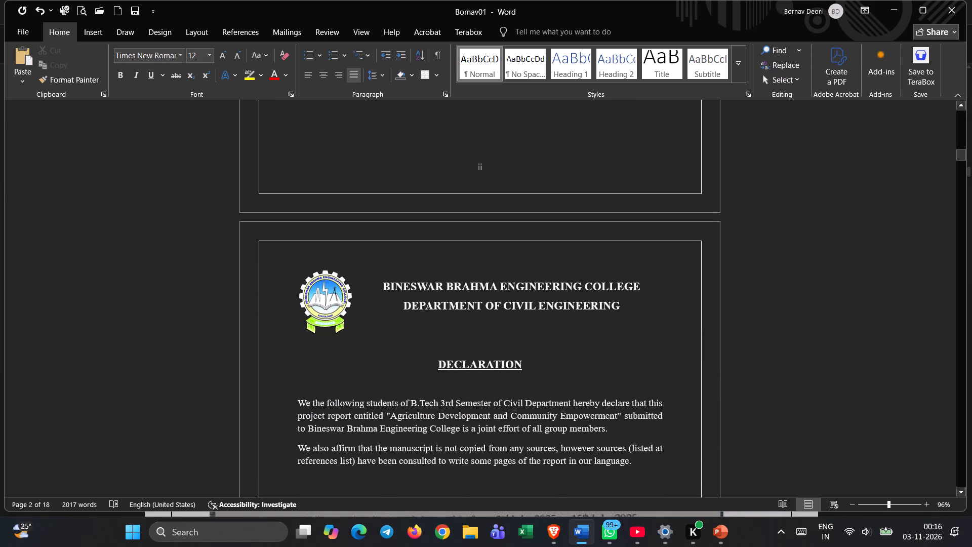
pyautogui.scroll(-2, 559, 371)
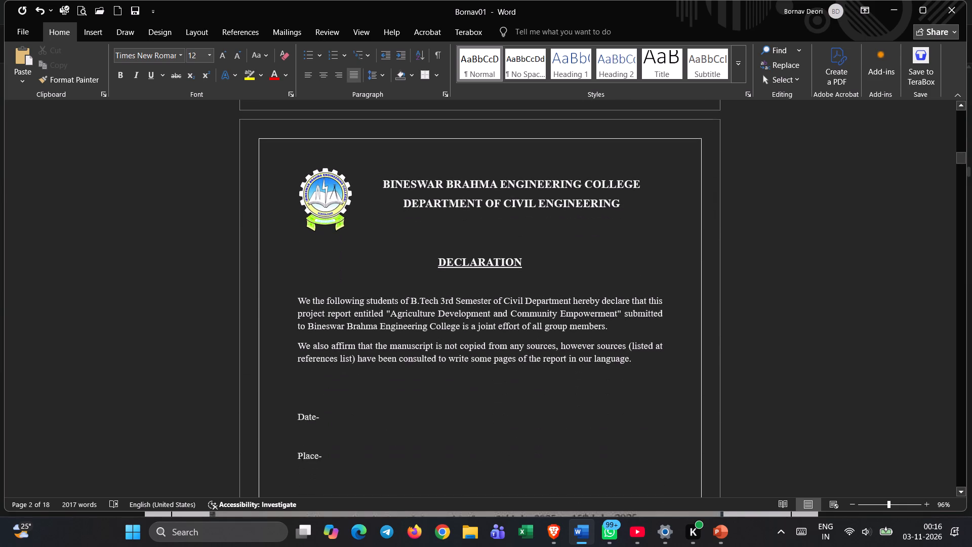
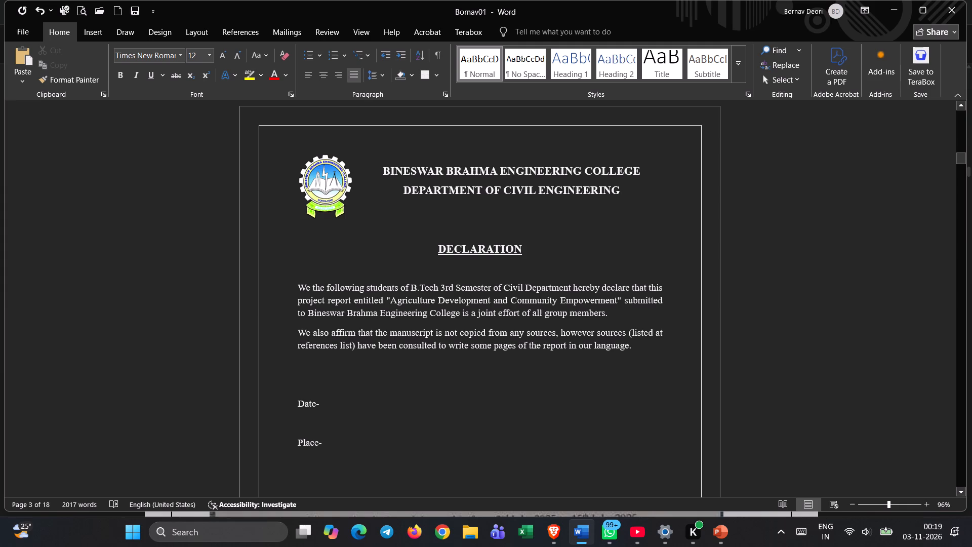
# Review the declaration page's header, text and member list against the neighbouring front pages.
pyautogui.scroll(-3, 378, 321)
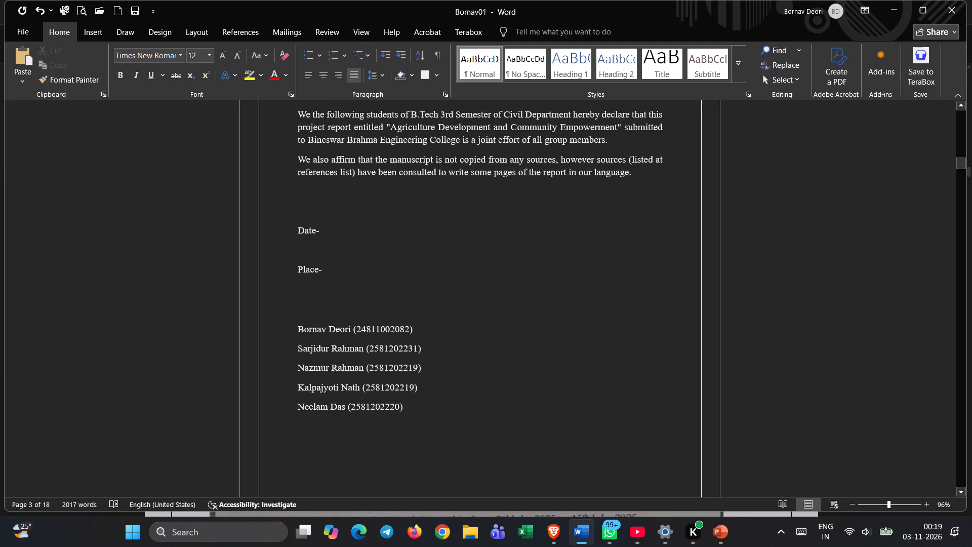
pyautogui.scroll(-4, 603, 450)
pyautogui.scroll(8, 601, 445)
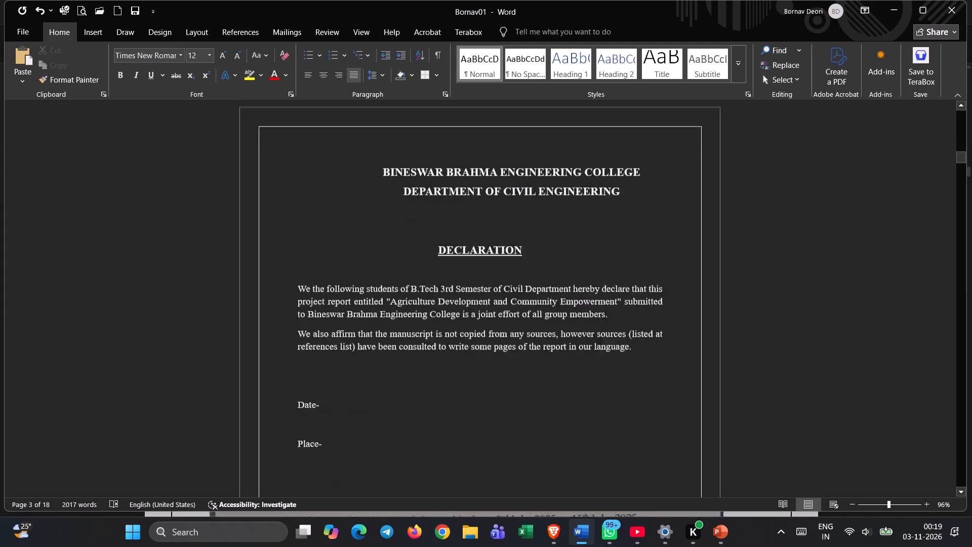
pyautogui.scroll(2, 400, 300)
pyautogui.scroll(-3, 407, 305)
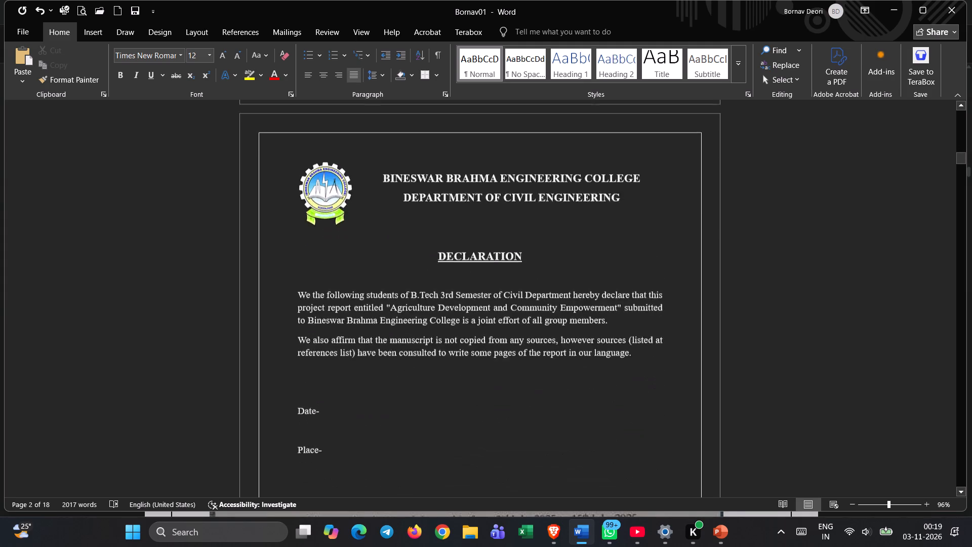
pyautogui.scroll(16, 407, 308)
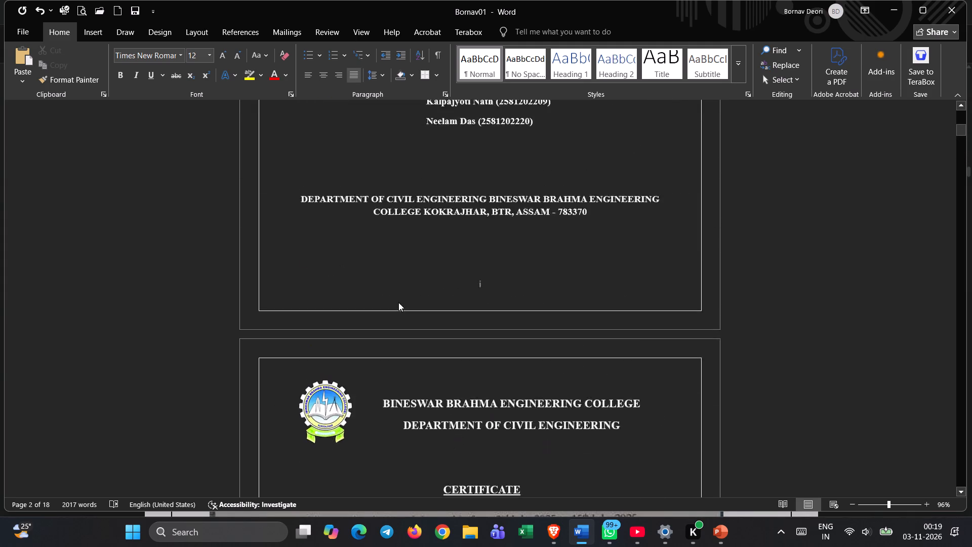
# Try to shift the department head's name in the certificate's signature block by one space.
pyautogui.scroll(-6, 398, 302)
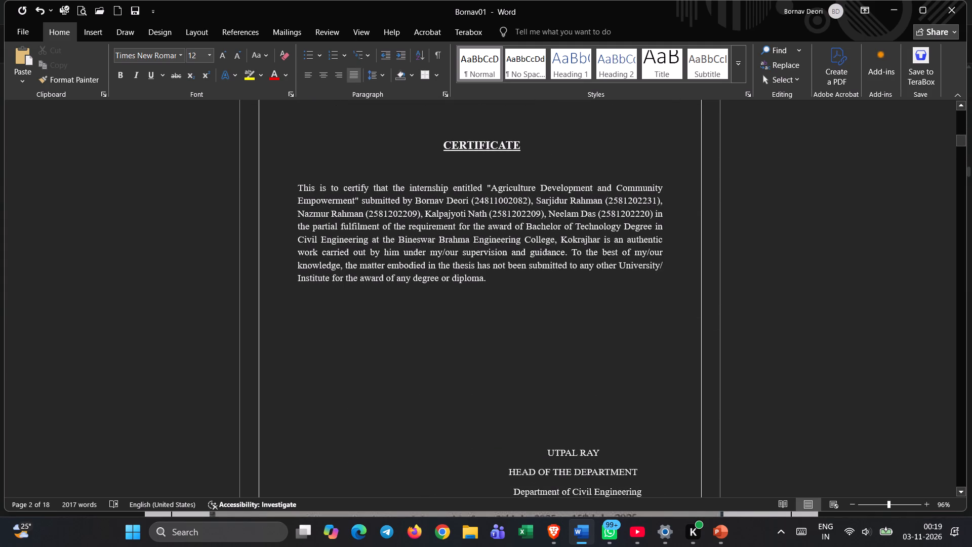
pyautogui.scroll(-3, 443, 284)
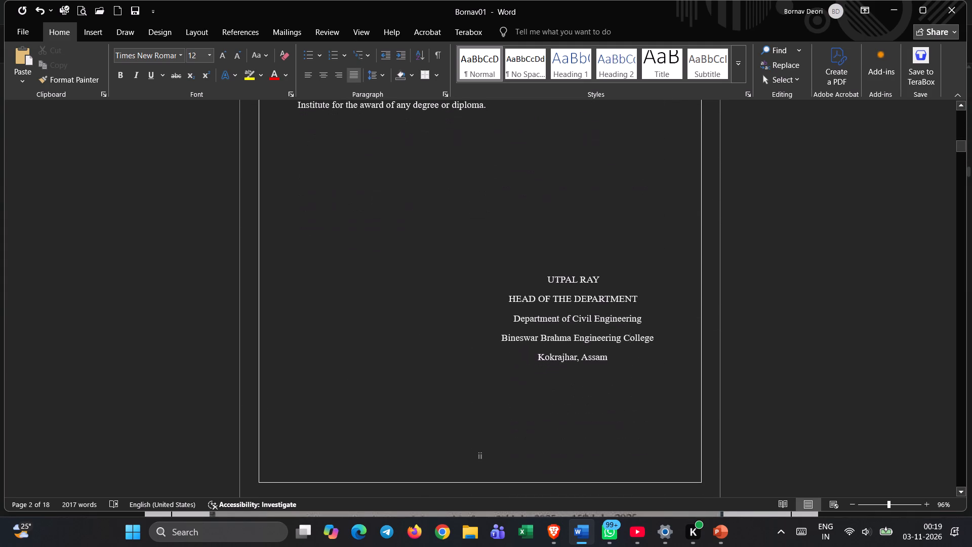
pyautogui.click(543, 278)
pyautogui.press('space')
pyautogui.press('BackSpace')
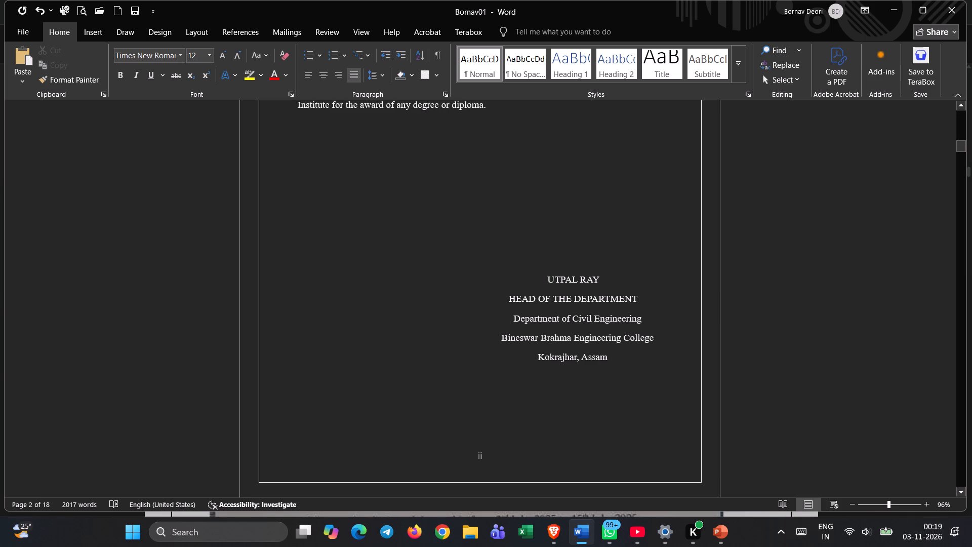
# Check the declaration page and the acknowledgement page's header, title and opening paragraph.
pyautogui.scroll(-1, 565, 383)
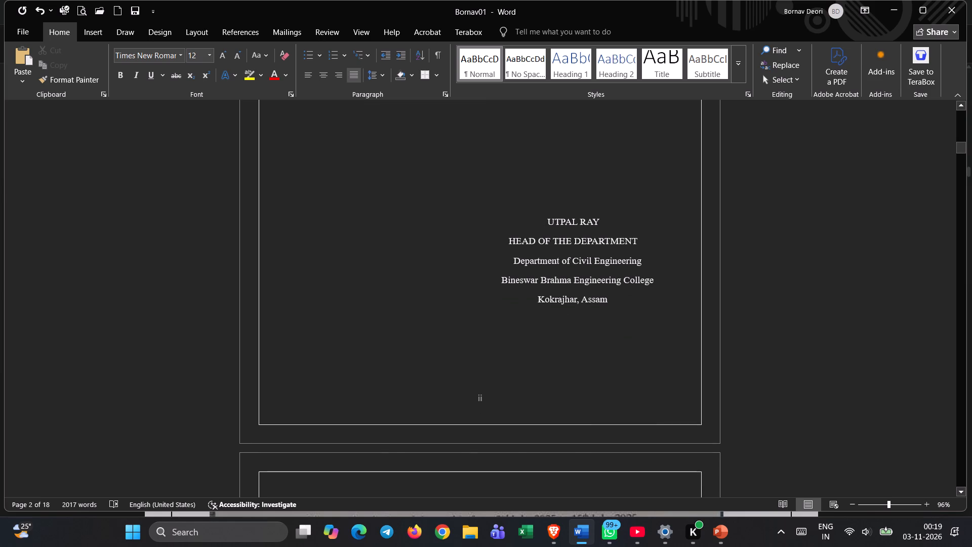
pyautogui.scroll(-8, 506, 345)
pyautogui.scroll(3, 504, 340)
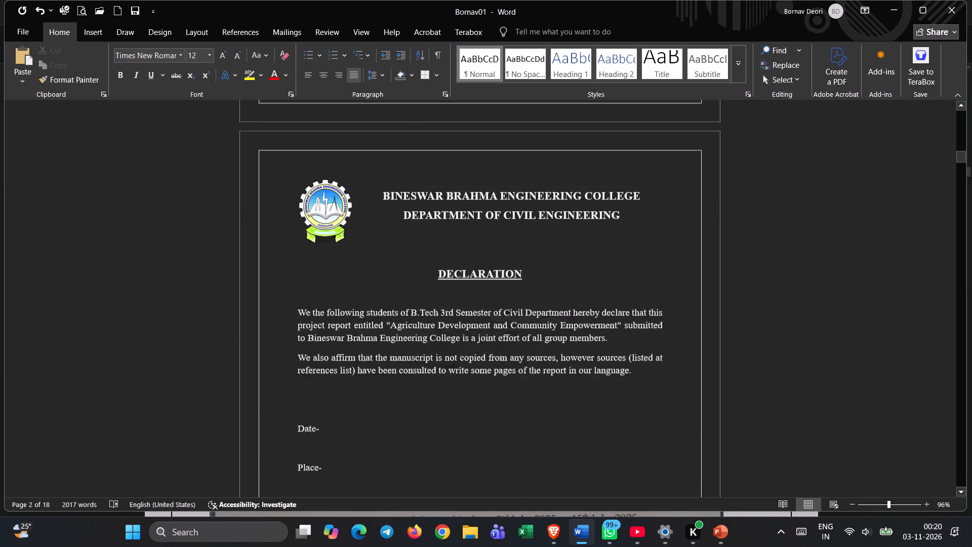
pyautogui.scroll(-9, 503, 337)
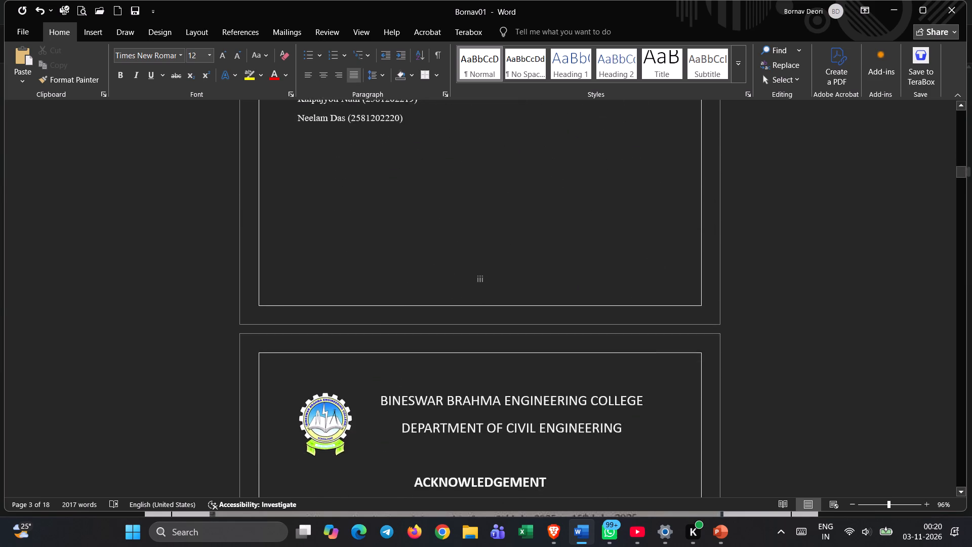
pyautogui.scroll(-3, 469, 339)
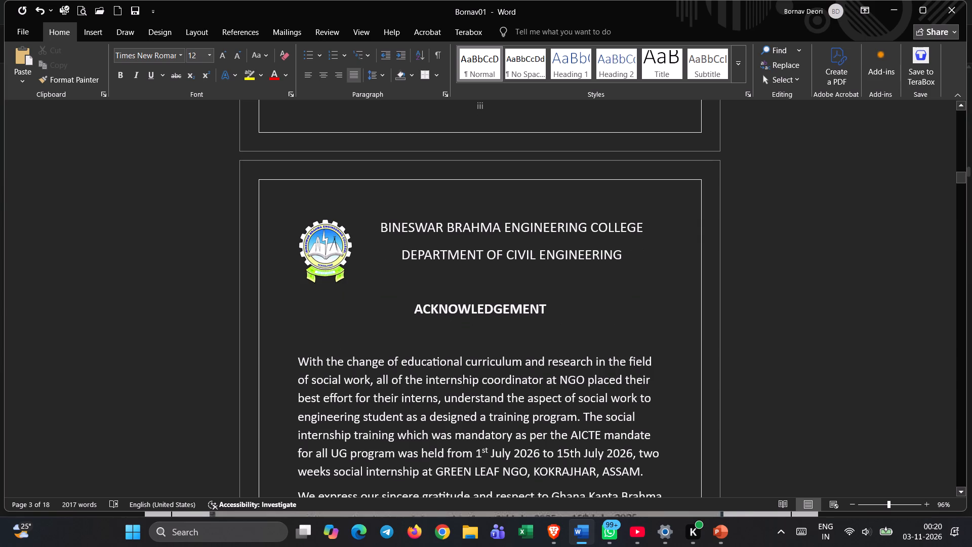
# Move the college logo on the acknowledgement page up slightly, level with the two header lines and aligned to the text margin.
pyautogui.click(323, 249)
pyautogui.moveTo(325, 242); pyautogui.dragTo(323, 220)
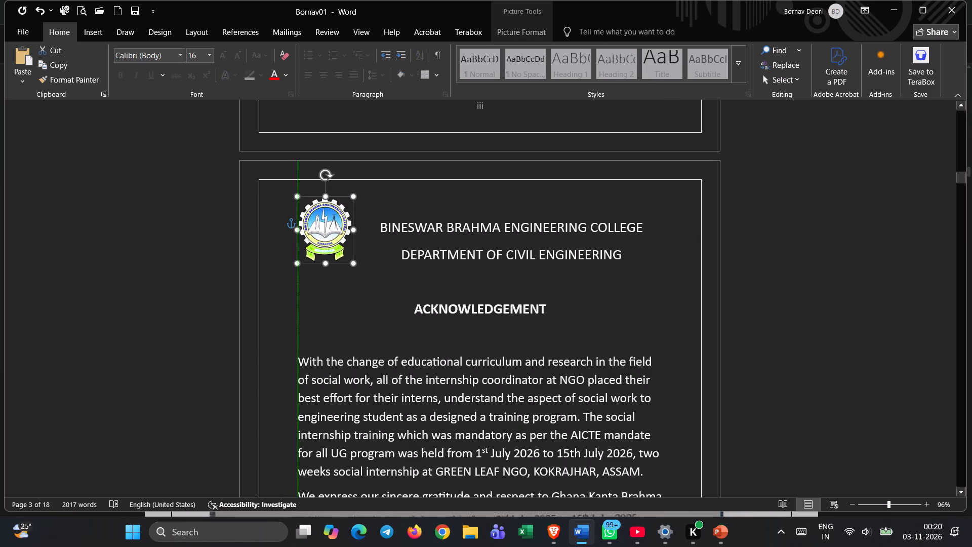
pyautogui.moveTo(323, 220); pyautogui.dragTo(323, 228)
pyautogui.click(328, 229)
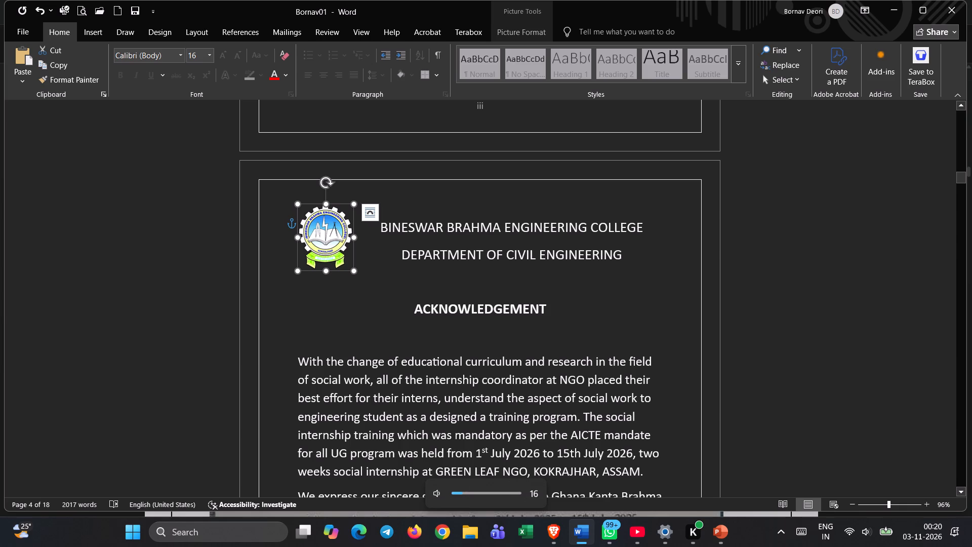
pyautogui.click(475, 249)
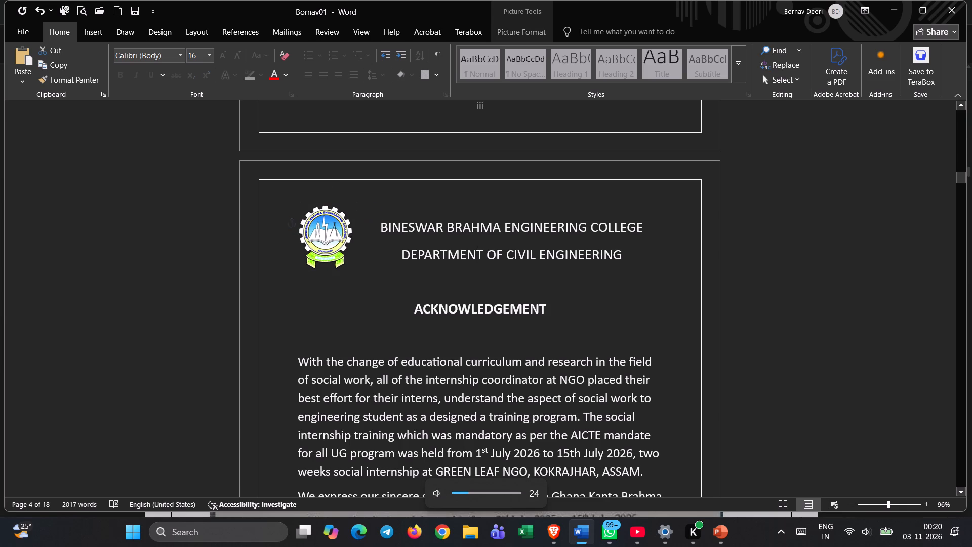
# Change the font of the whole acknowledgement page, from the college header through the last paragraph, to Times New Roman.
pyautogui.moveTo(381, 229); pyautogui.dragTo(598, 328)
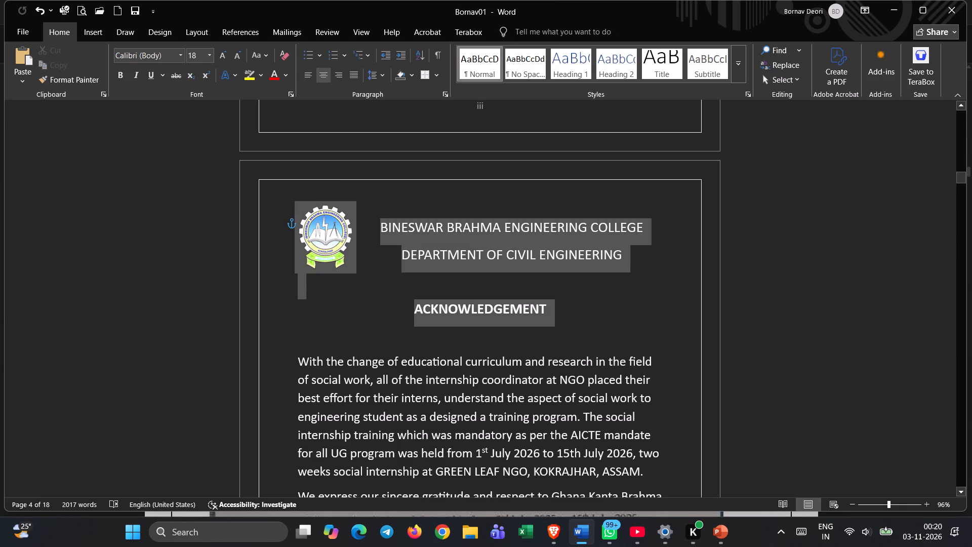
pyautogui.moveTo(598, 328); pyautogui.dragTo(624, 504)
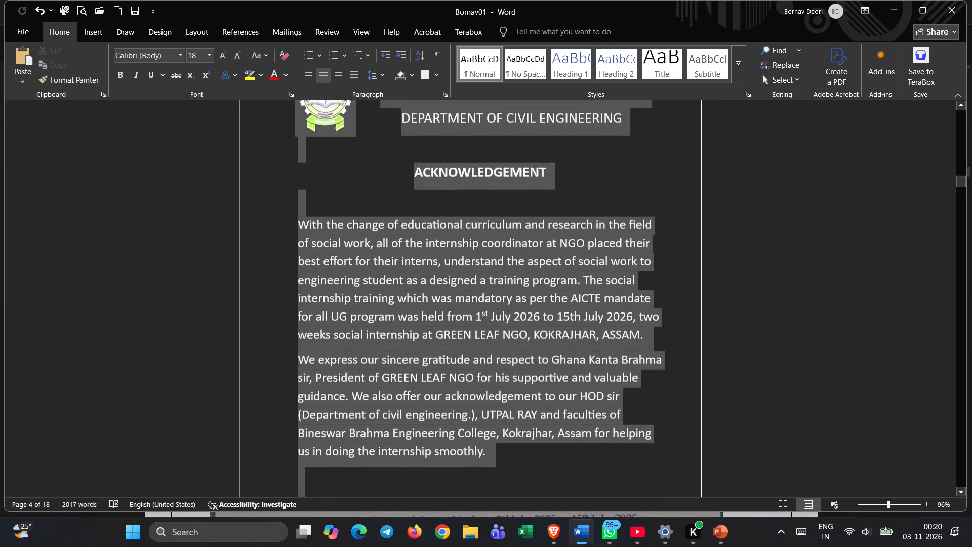
pyautogui.moveTo(624, 504); pyautogui.dragTo(620, 499)
pyautogui.click(176, 59)
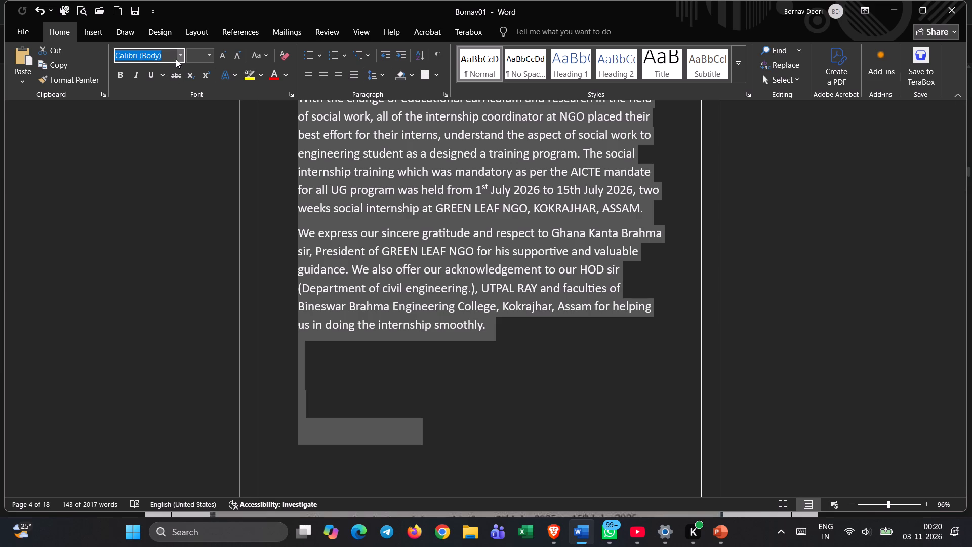
pyautogui.click(183, 61)
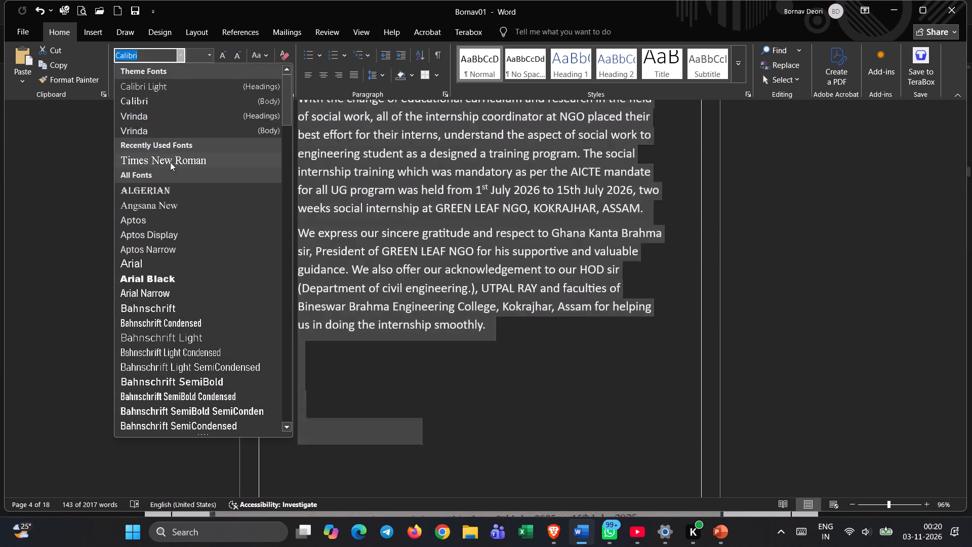
pyautogui.click(170, 162)
pyautogui.scroll(4, 384, 289)
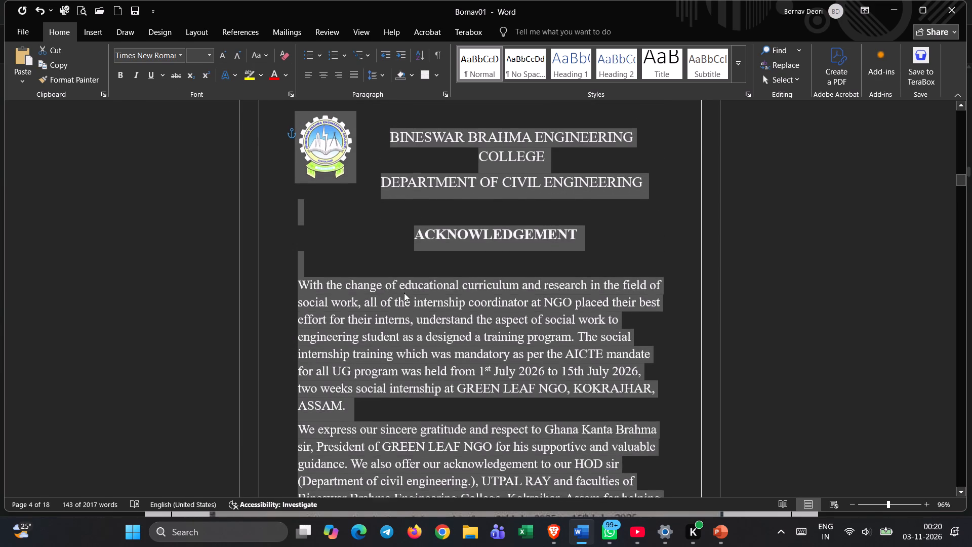
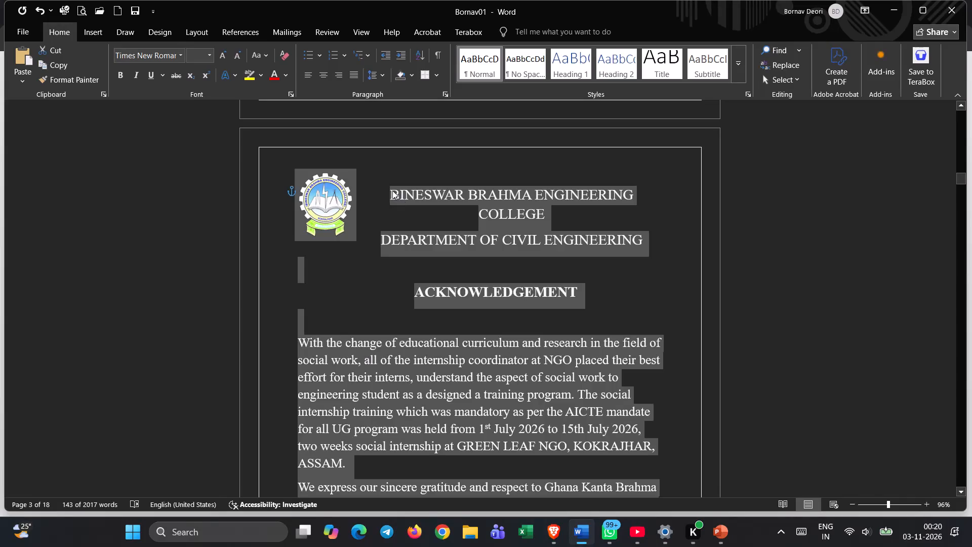
# Set the acknowledgement page's college and department header lines and the ACKNOWLEDGEMENT title to font size 14.
pyautogui.moveTo(392, 190); pyautogui.dragTo(603, 270)
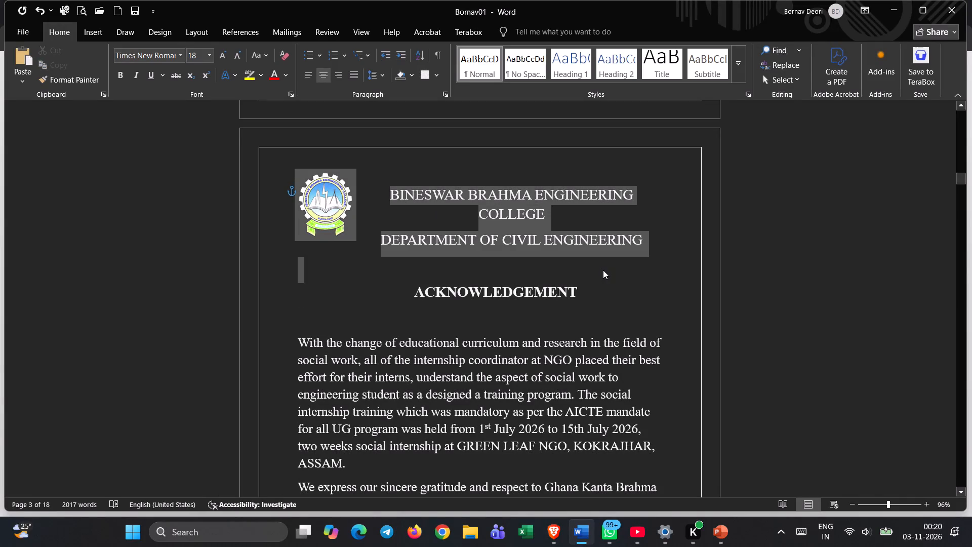
pyautogui.moveTo(603, 270); pyautogui.dragTo(630, 302)
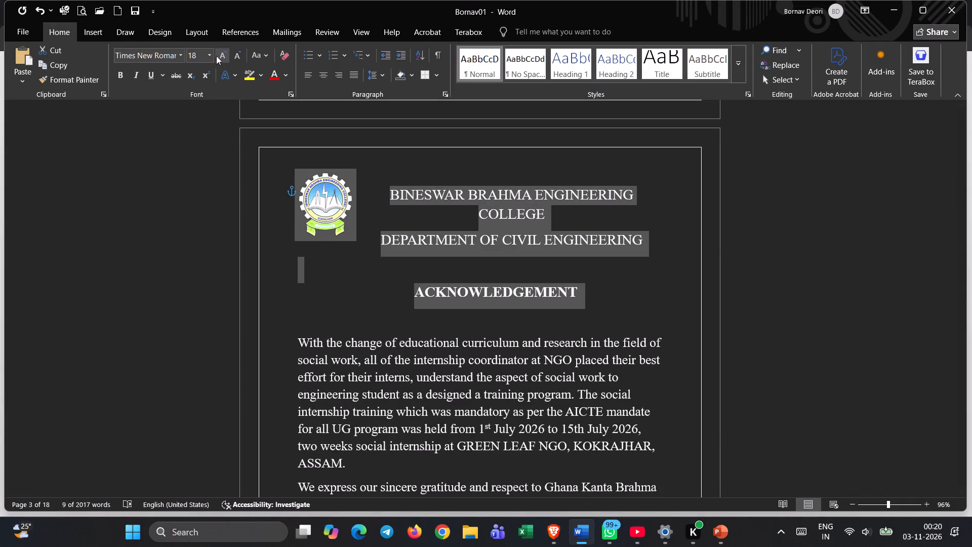
pyautogui.click(210, 57)
pyautogui.click(192, 133)
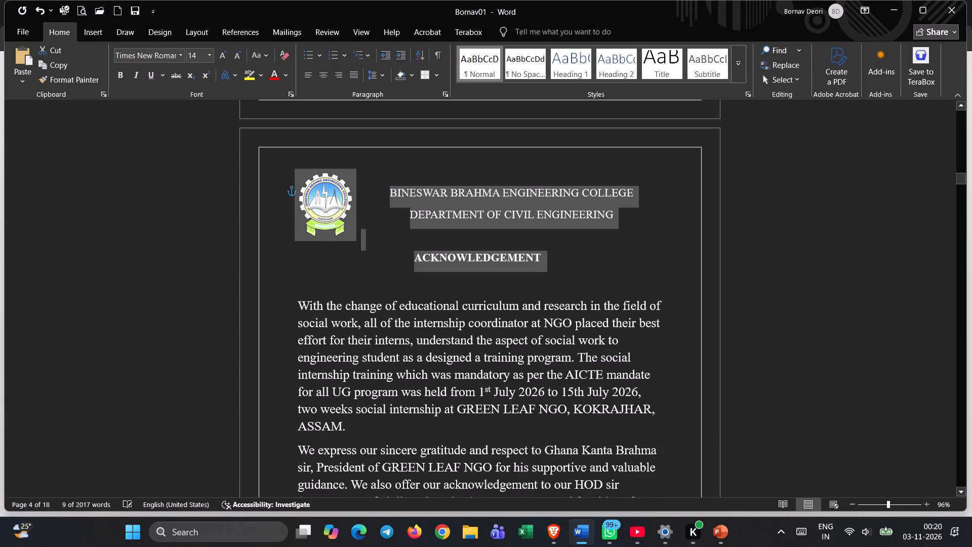
# Underline the ACKNOWLEDGEMENT title on the acknowledgement page.
pyautogui.click(402, 217)
pyautogui.click(416, 257)
pyautogui.moveTo(416, 257); pyautogui.dragTo(514, 268)
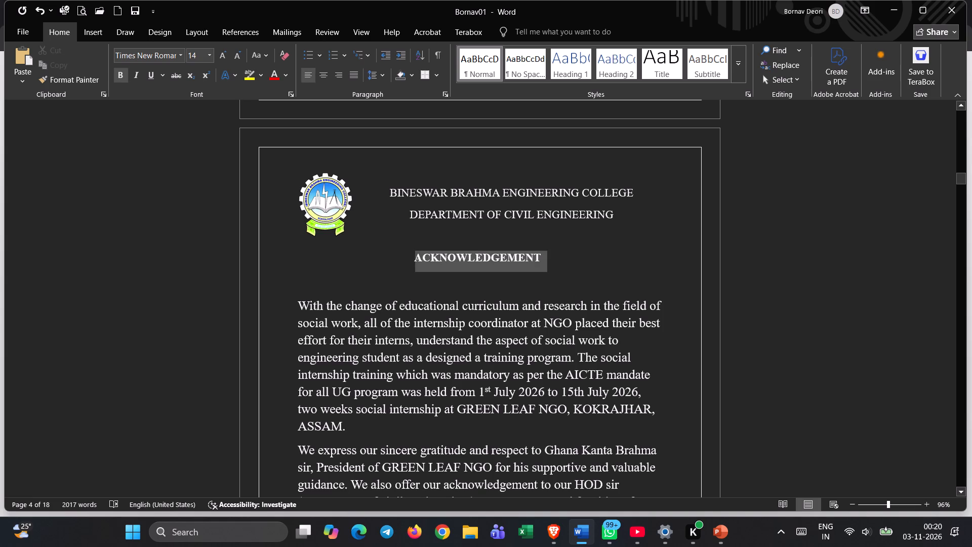
pyautogui.moveTo(514, 268); pyautogui.dragTo(515, 267)
pyautogui.click(147, 74)
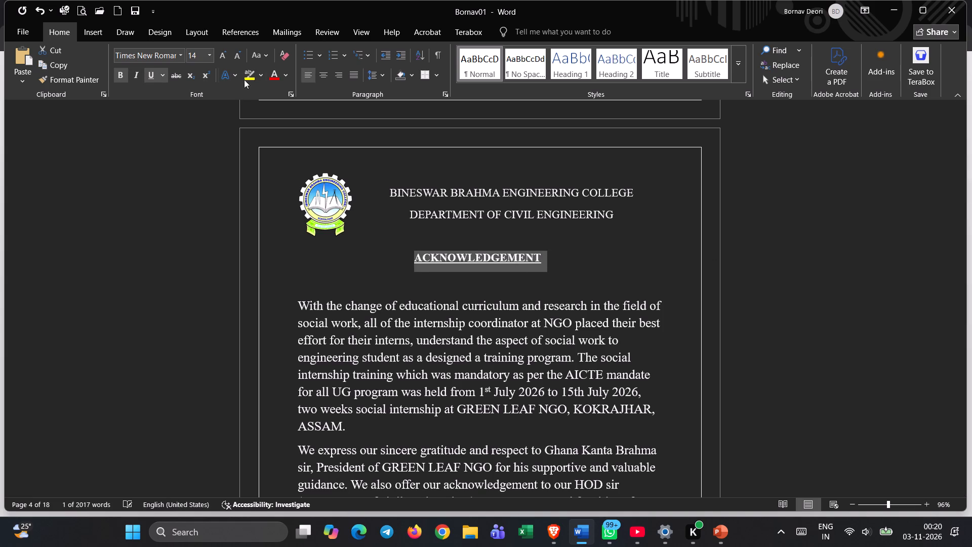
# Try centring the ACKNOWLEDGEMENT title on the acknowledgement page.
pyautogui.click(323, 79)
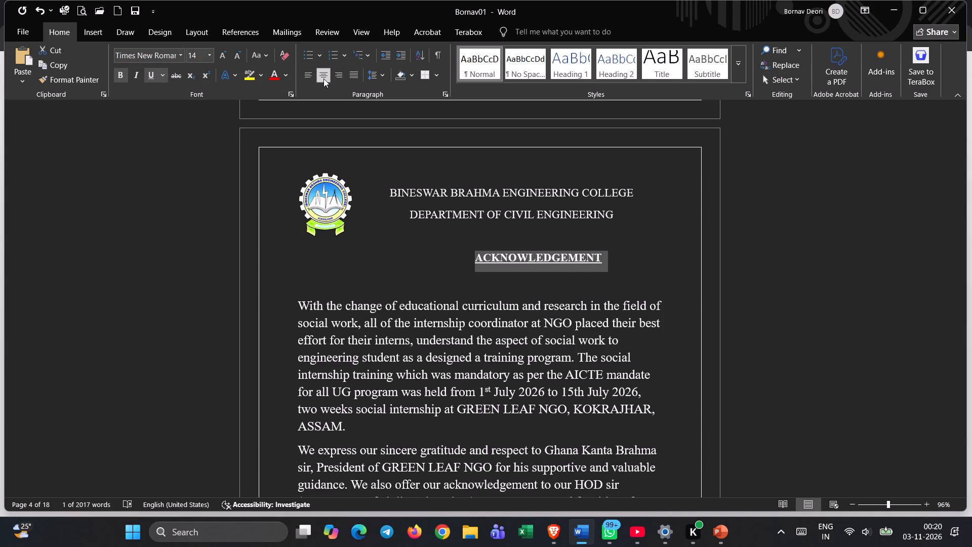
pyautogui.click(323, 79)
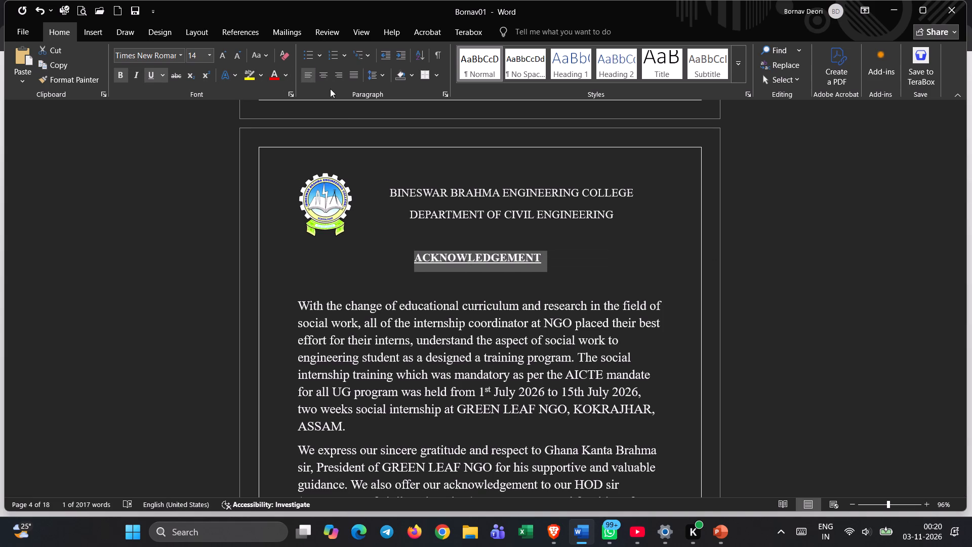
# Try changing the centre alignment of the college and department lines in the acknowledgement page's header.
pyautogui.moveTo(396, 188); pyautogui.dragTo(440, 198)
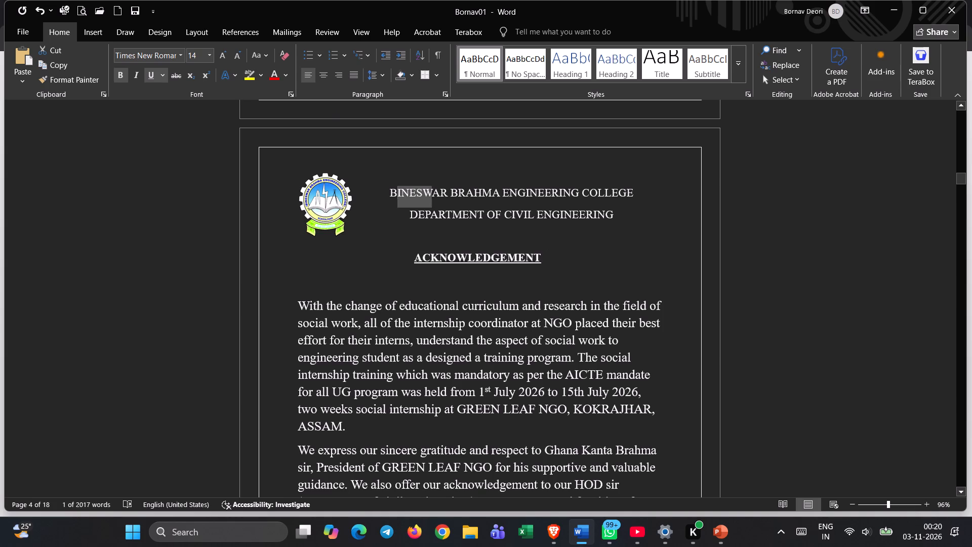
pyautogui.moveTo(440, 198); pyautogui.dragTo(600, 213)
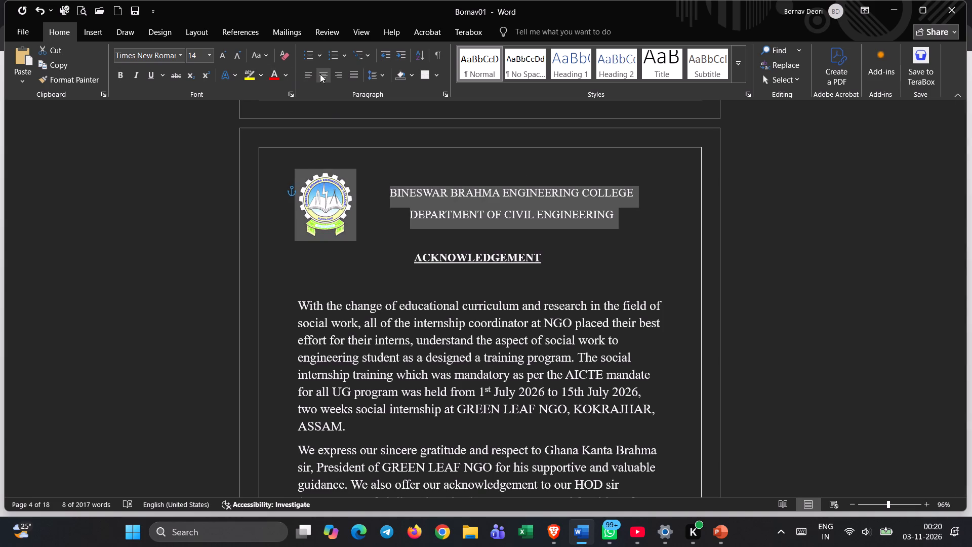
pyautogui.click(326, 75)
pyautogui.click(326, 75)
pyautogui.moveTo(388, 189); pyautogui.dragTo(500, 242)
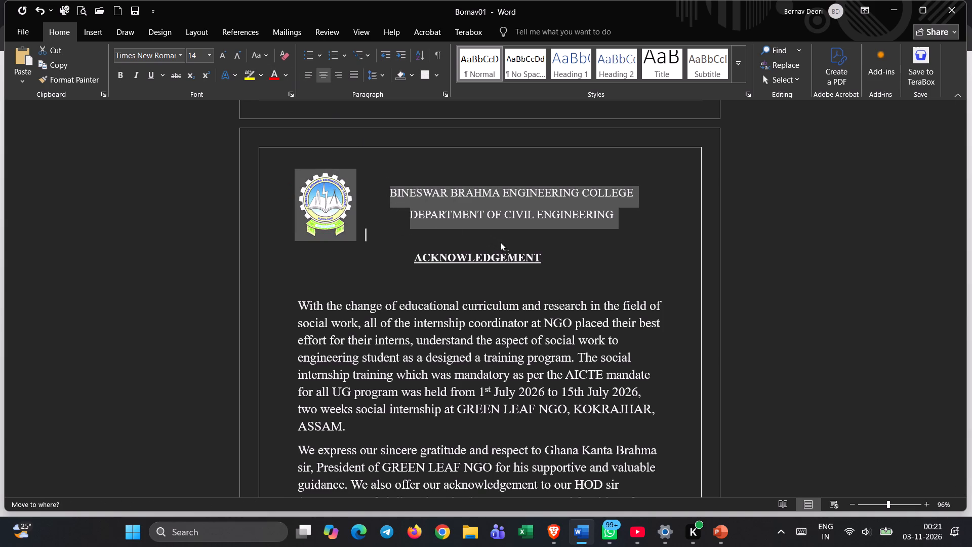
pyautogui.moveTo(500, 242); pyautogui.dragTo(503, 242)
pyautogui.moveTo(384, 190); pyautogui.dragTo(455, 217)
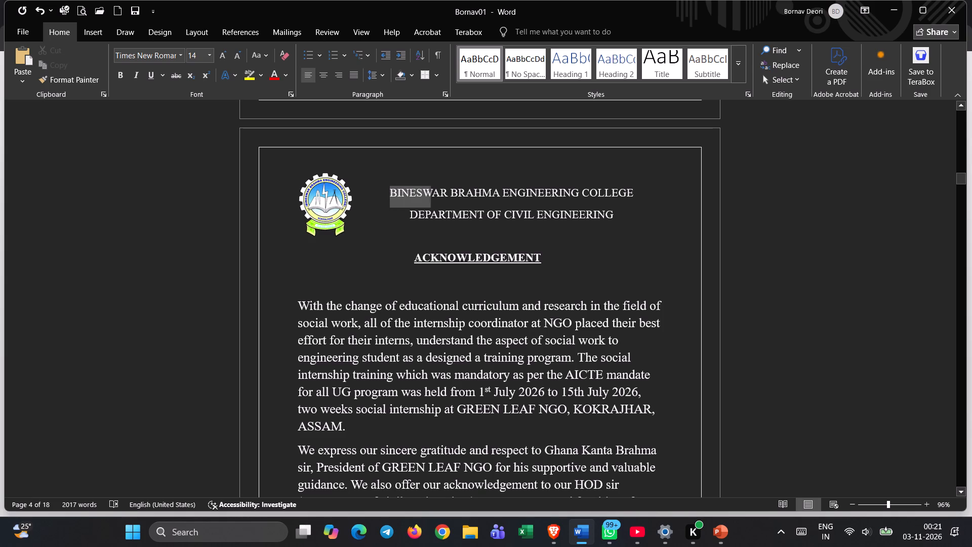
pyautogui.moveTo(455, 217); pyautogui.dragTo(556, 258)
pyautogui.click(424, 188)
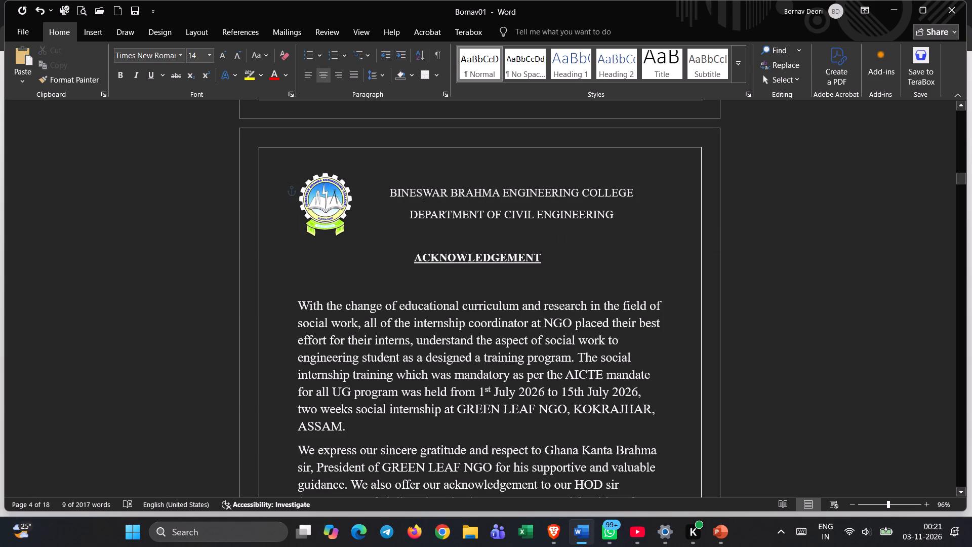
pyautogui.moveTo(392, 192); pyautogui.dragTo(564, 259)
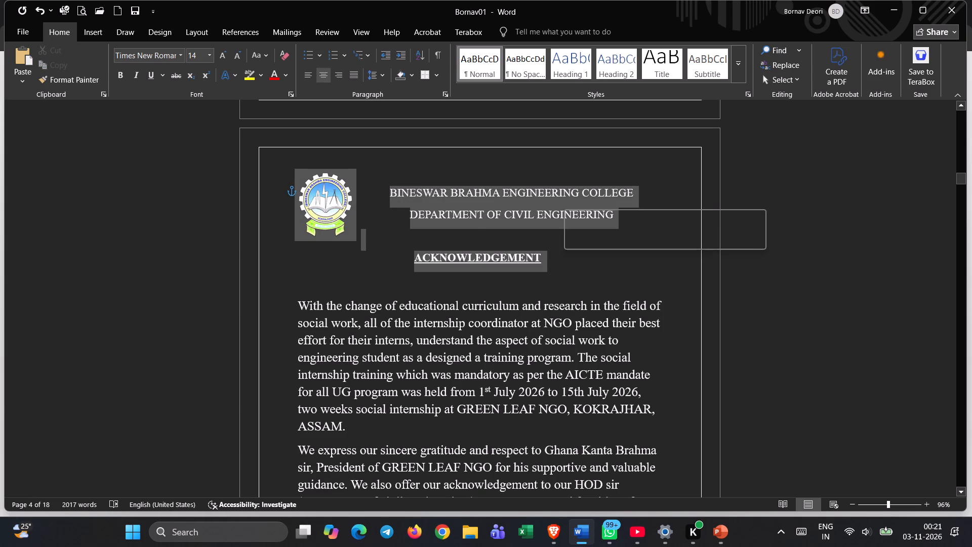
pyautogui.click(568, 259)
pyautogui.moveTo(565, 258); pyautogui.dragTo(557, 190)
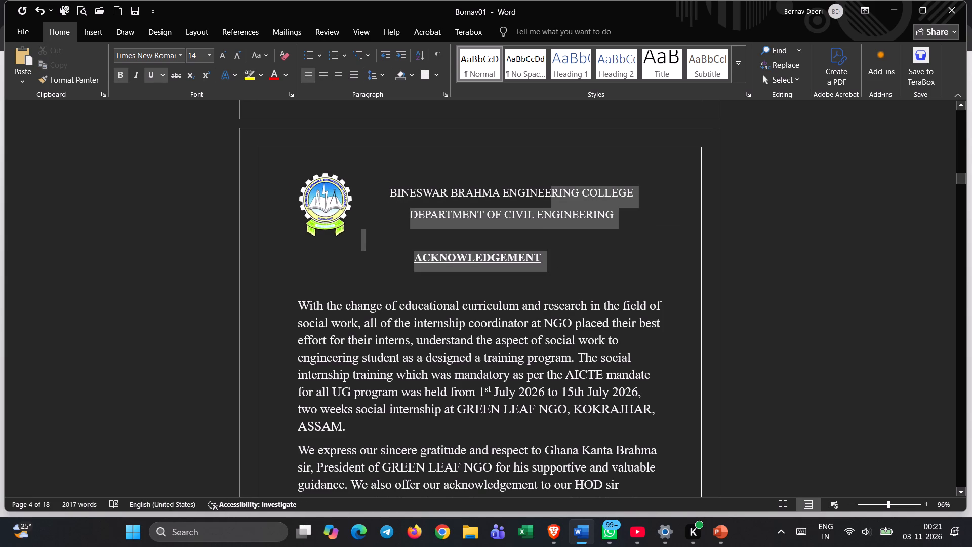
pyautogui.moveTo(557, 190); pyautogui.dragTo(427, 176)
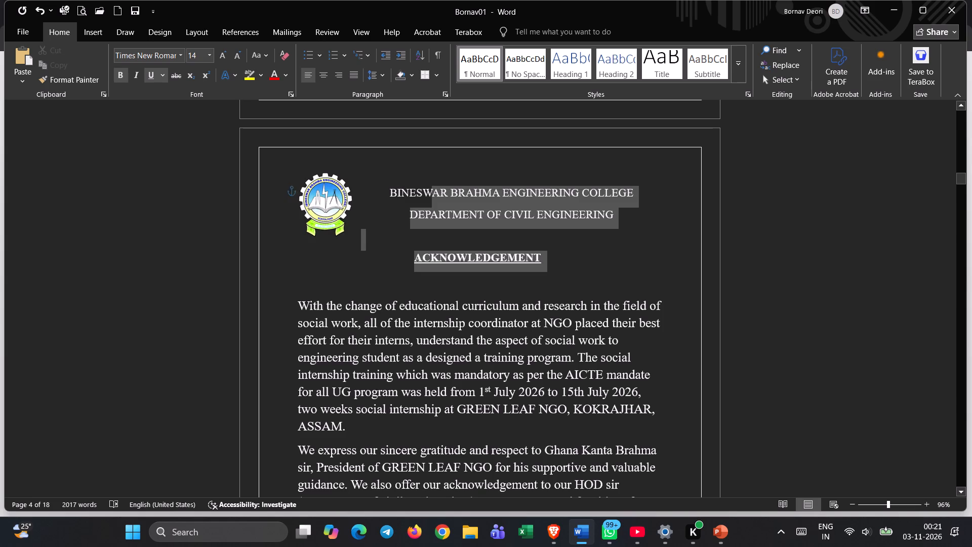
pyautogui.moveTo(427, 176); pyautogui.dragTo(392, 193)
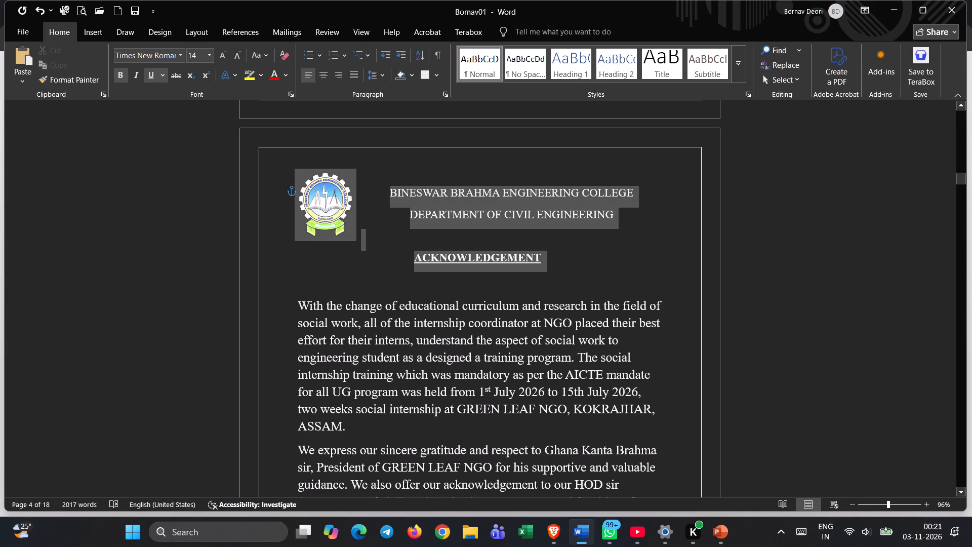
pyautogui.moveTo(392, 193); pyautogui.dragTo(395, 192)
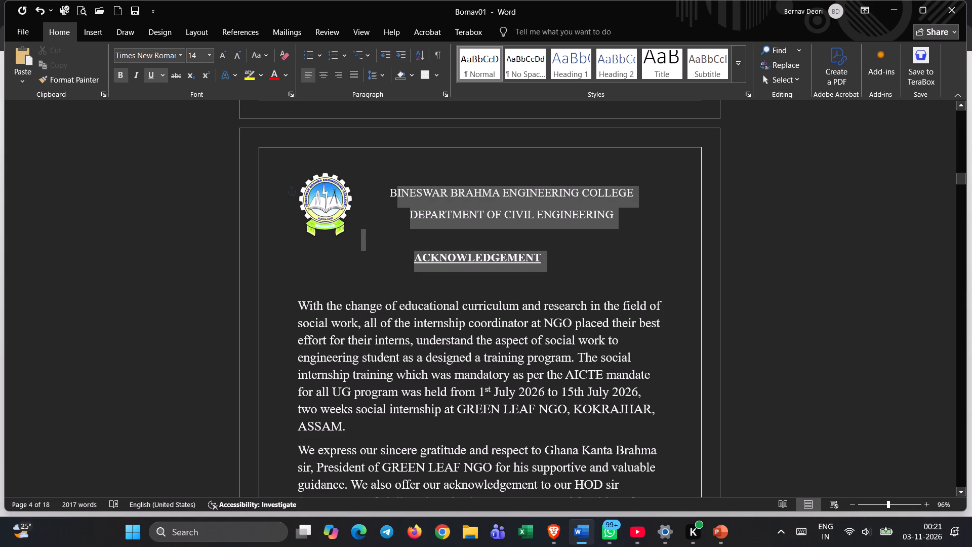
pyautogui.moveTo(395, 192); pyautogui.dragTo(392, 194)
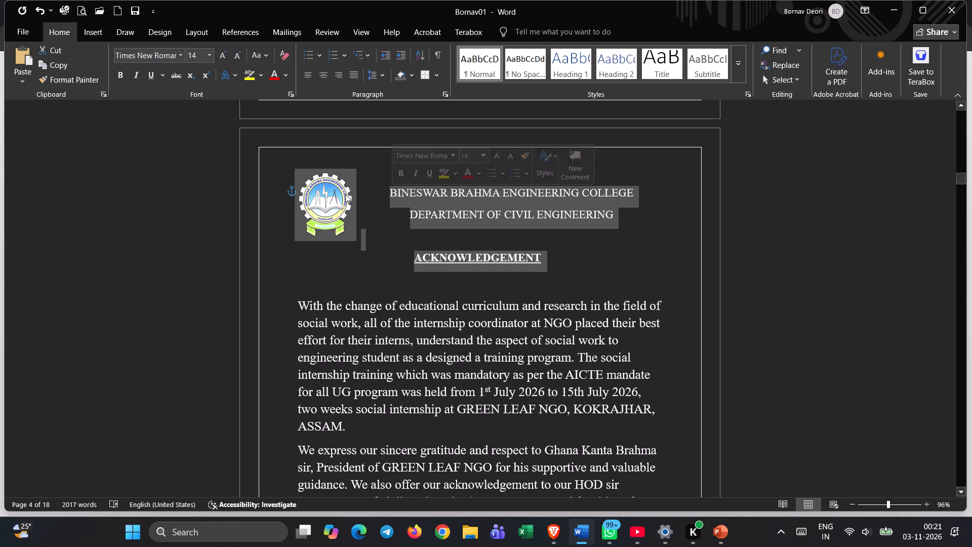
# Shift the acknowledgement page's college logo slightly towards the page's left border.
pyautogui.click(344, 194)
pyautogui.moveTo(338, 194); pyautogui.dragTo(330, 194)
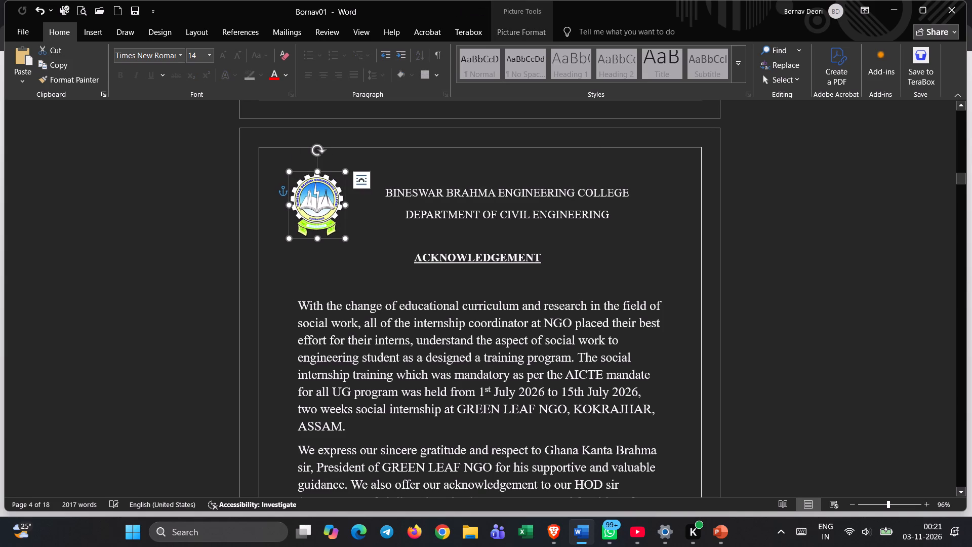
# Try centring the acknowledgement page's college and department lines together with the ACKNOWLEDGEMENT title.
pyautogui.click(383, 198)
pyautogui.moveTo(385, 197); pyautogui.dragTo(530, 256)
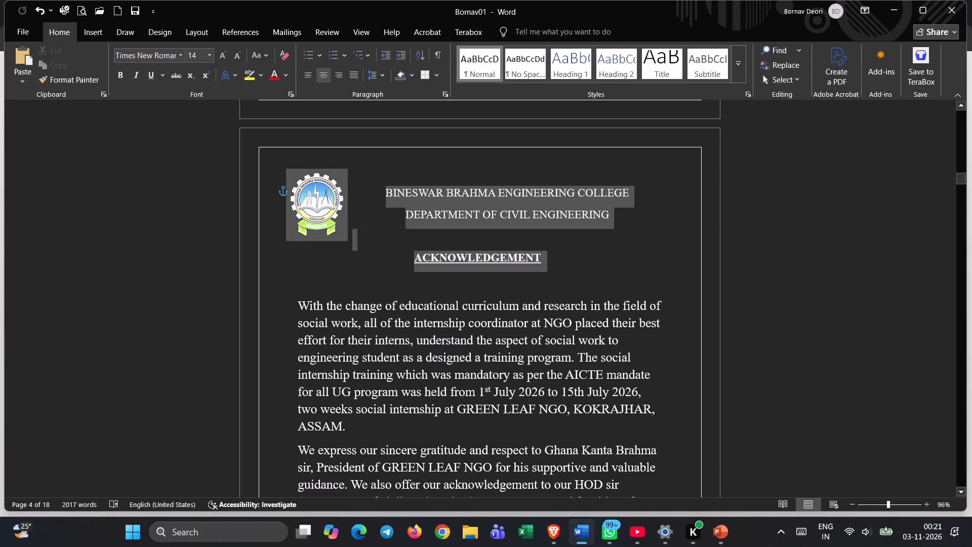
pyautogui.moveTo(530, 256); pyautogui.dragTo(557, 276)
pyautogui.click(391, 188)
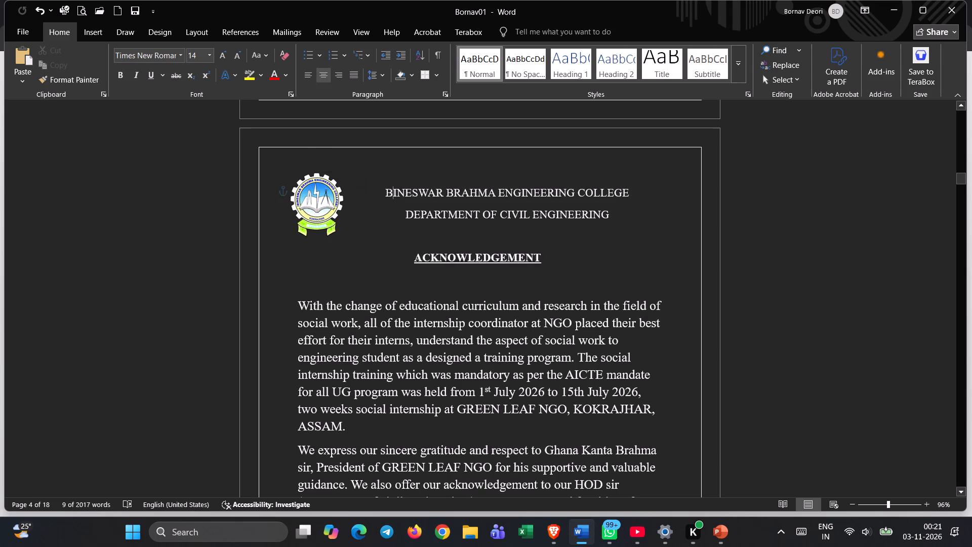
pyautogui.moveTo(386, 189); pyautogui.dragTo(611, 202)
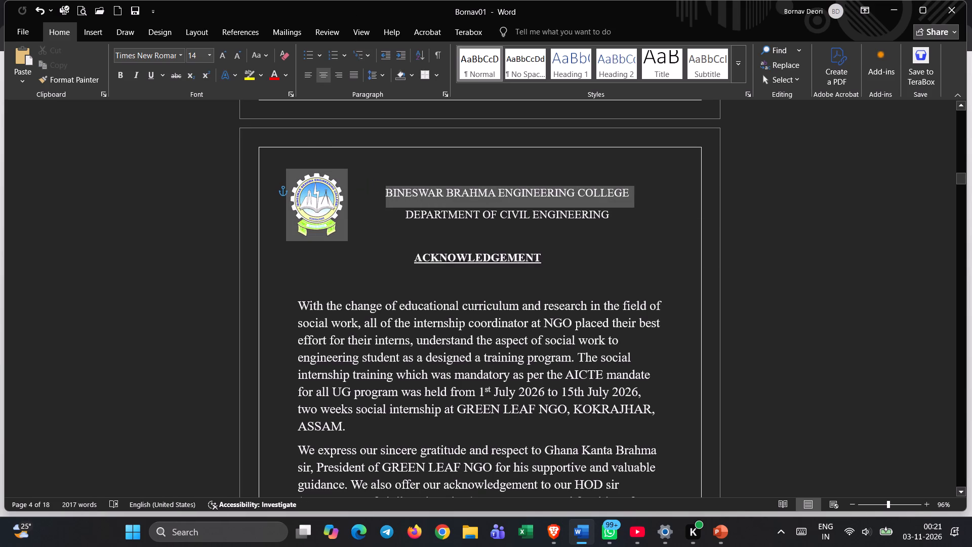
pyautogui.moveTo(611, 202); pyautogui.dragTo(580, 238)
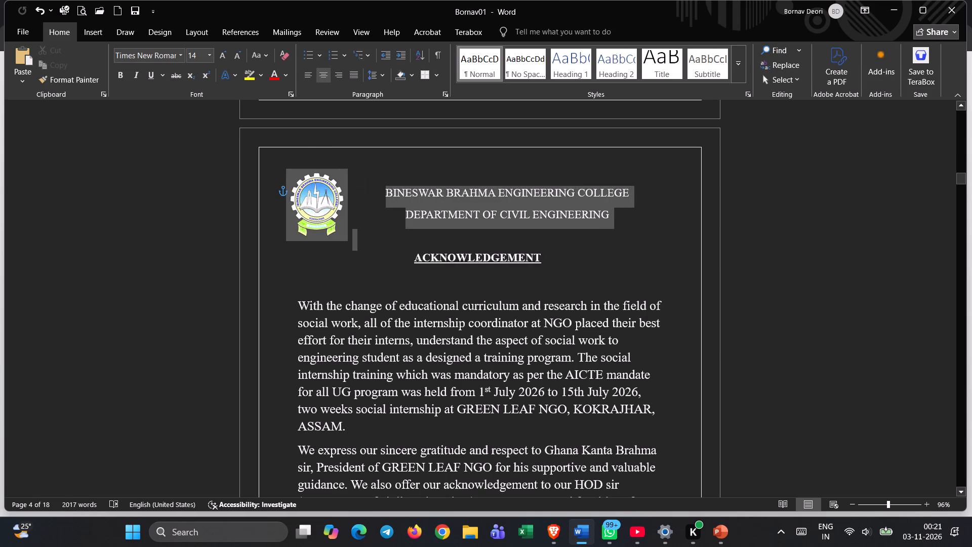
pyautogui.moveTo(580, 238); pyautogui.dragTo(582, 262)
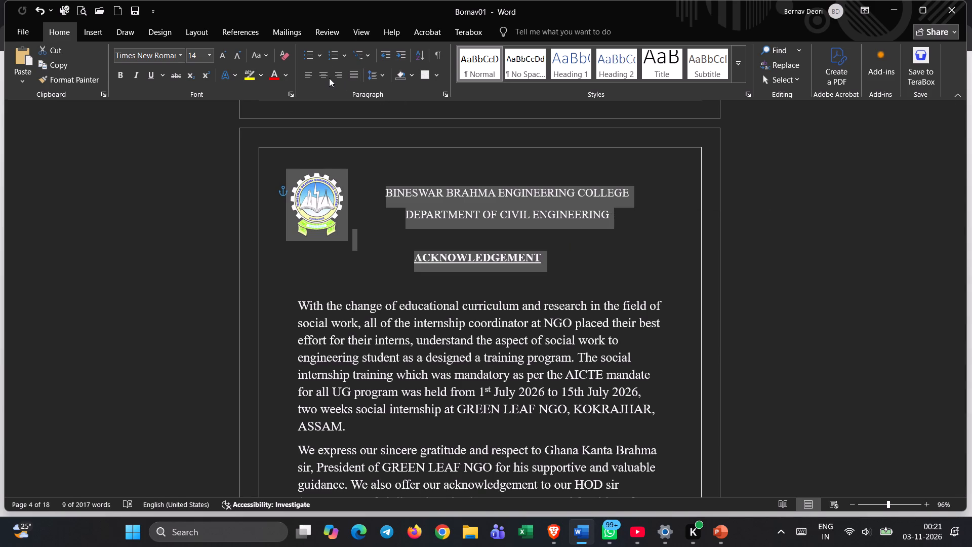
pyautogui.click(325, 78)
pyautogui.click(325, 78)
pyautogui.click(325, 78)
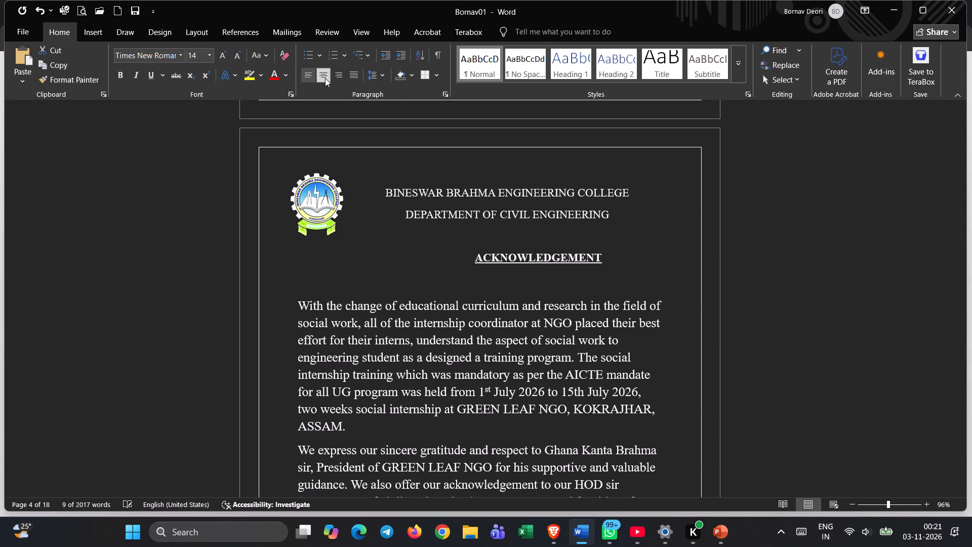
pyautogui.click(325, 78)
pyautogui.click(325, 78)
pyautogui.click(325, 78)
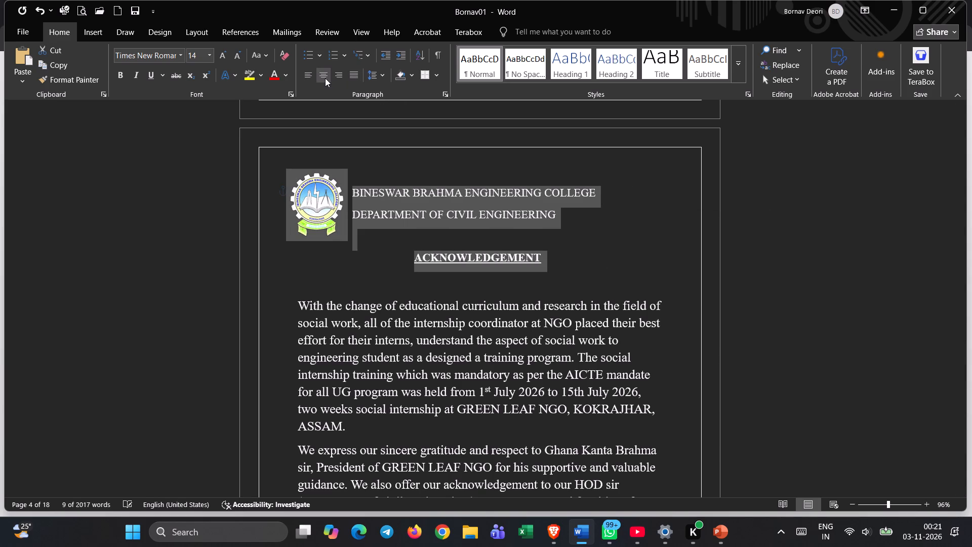
# Centre the college name and department lines beside the logo on the acknowledgement page.
pyautogui.click(462, 225)
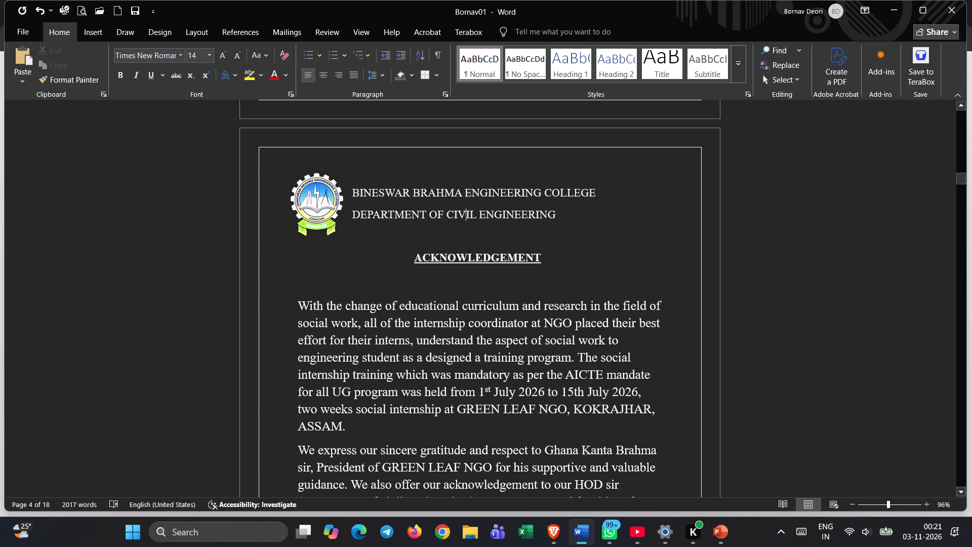
pyautogui.moveTo(354, 190); pyautogui.dragTo(545, 216)
pyautogui.click(320, 80)
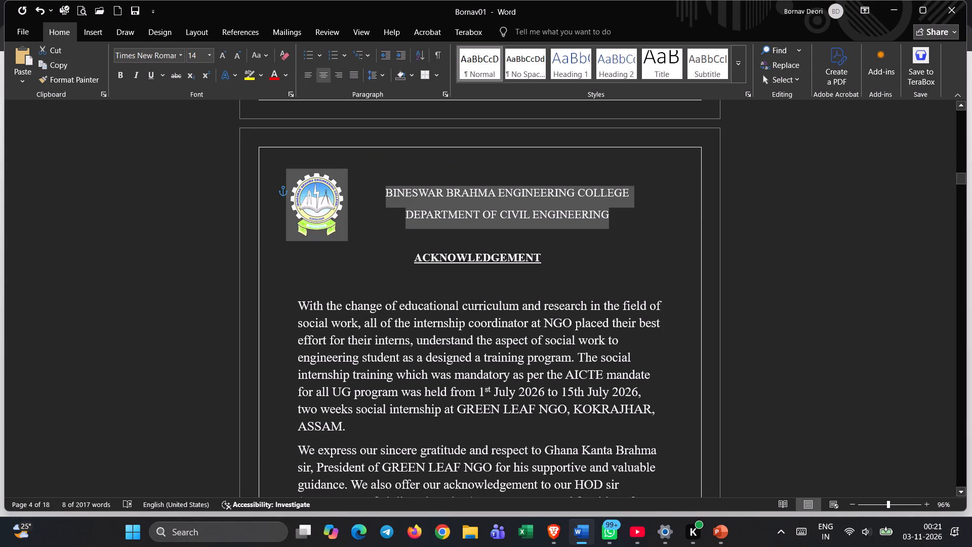
# Make the college name and department lines in the acknowledgement page's header bold.
pyautogui.click(407, 263)
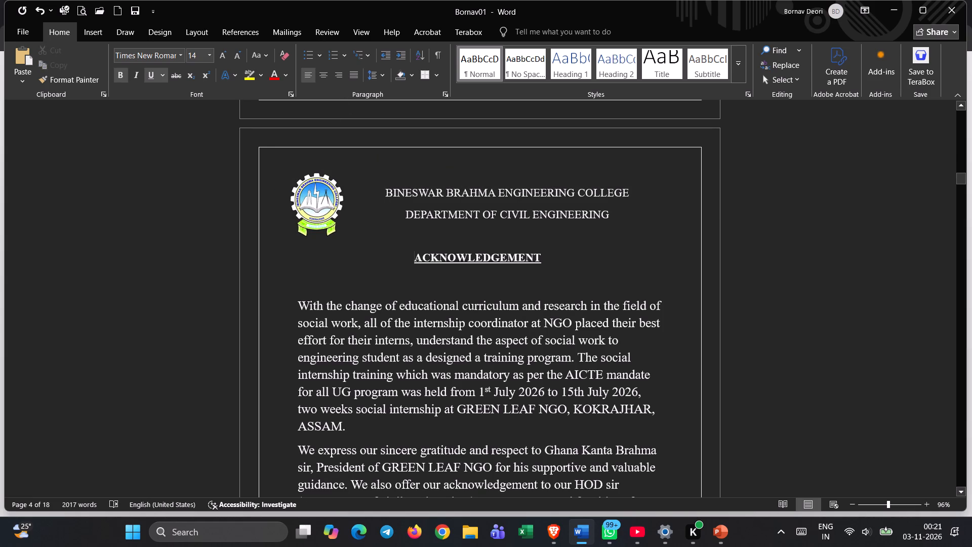
pyautogui.moveTo(383, 194); pyautogui.dragTo(626, 224)
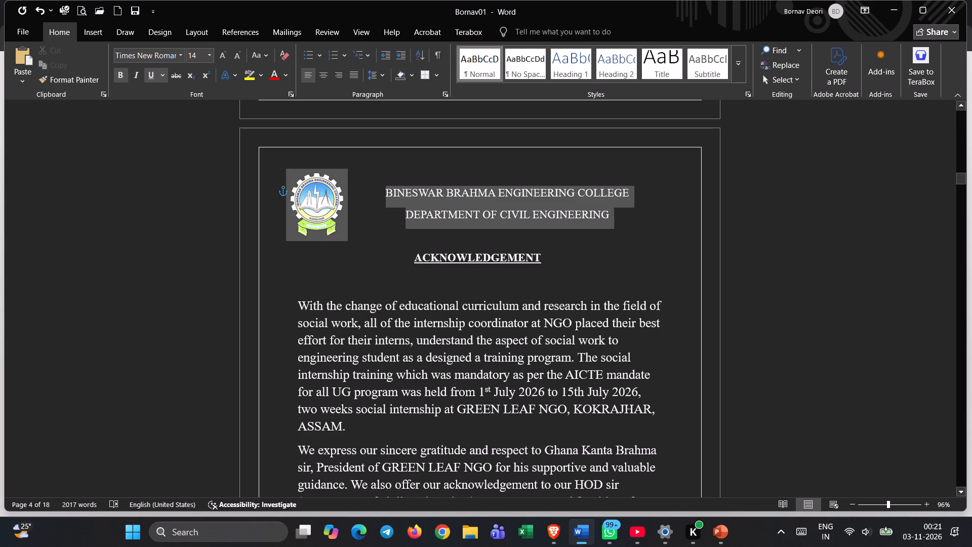
pyautogui.moveTo(626, 224); pyautogui.dragTo(612, 223)
pyautogui.click(118, 80)
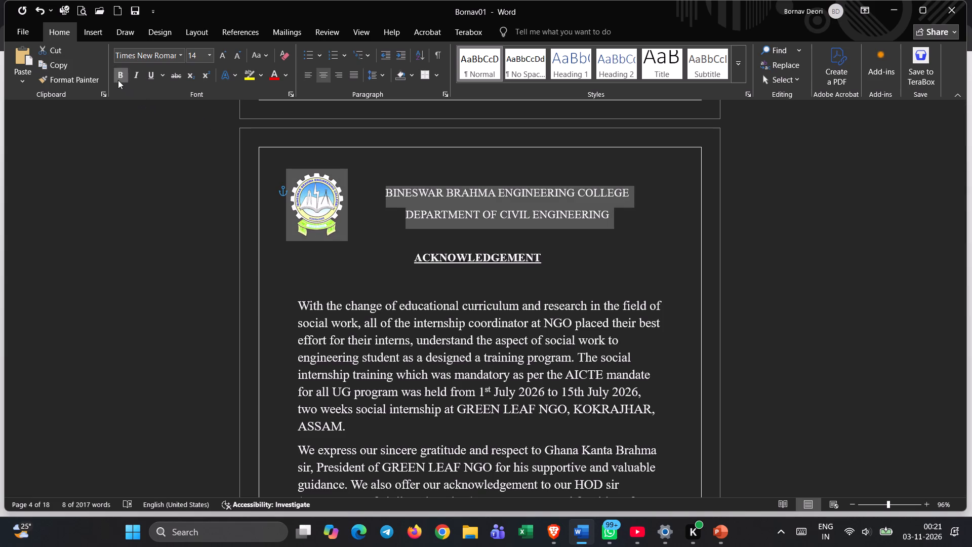
pyautogui.click(650, 235)
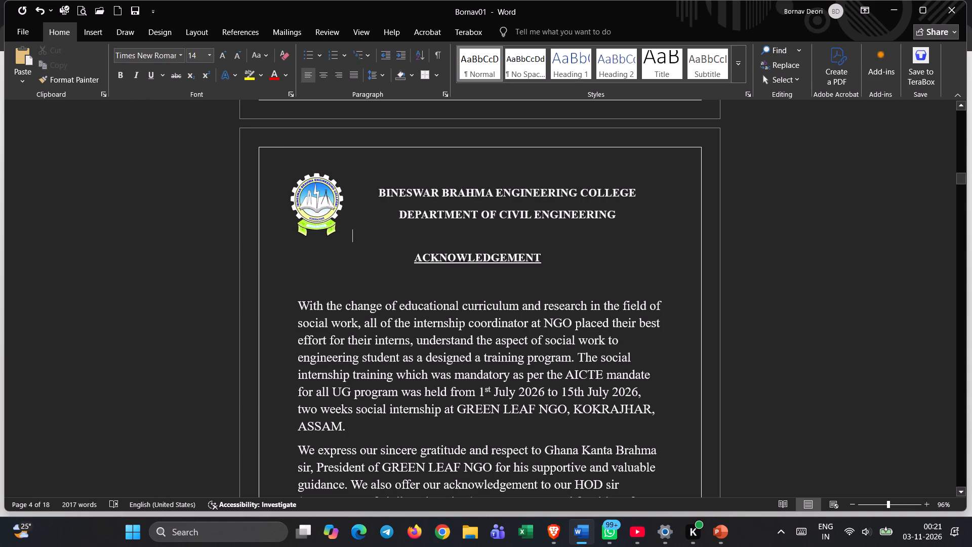
# Compare the acknowledgement page's header, logo position and title with the declaration page's layout.
pyautogui.scroll(4, 559, 241)
pyautogui.scroll(-4, 555, 242)
pyautogui.scroll(8, 555, 242)
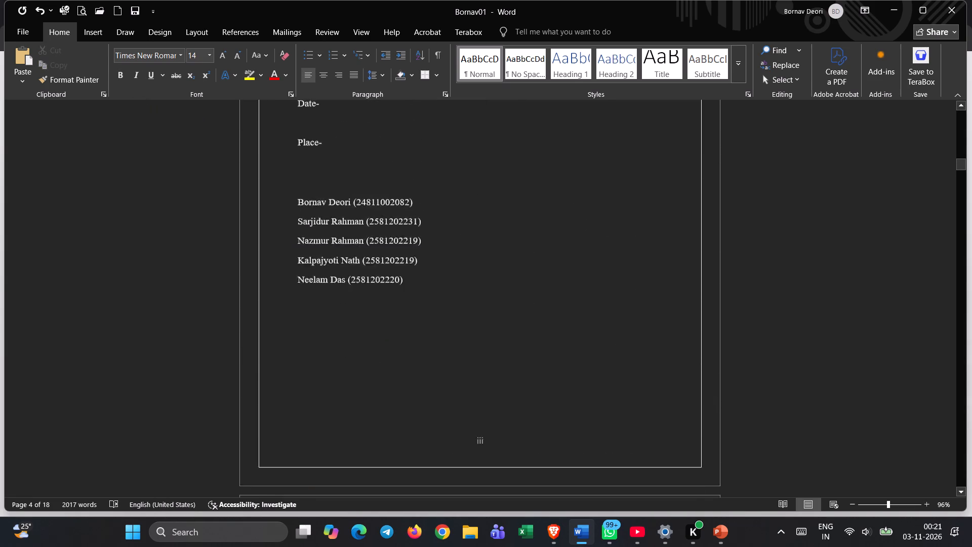
pyautogui.scroll(4, 551, 242)
pyautogui.scroll(-1, 550, 242)
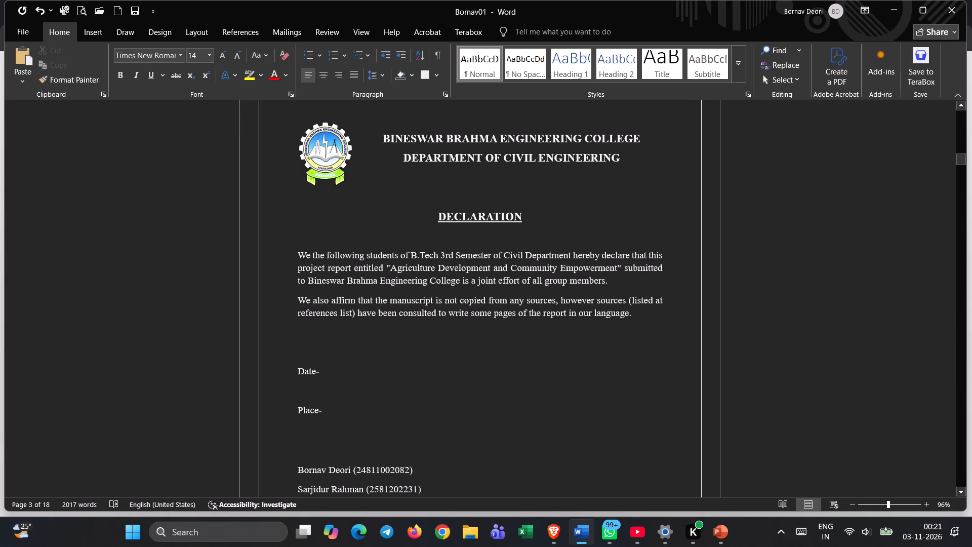
pyautogui.scroll(2, 414, 242)
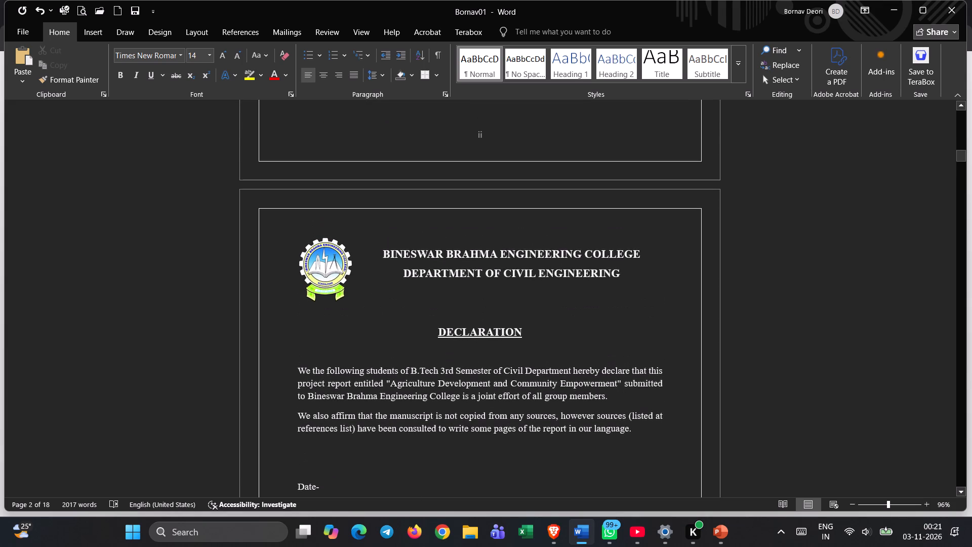
pyautogui.scroll(-12, 414, 242)
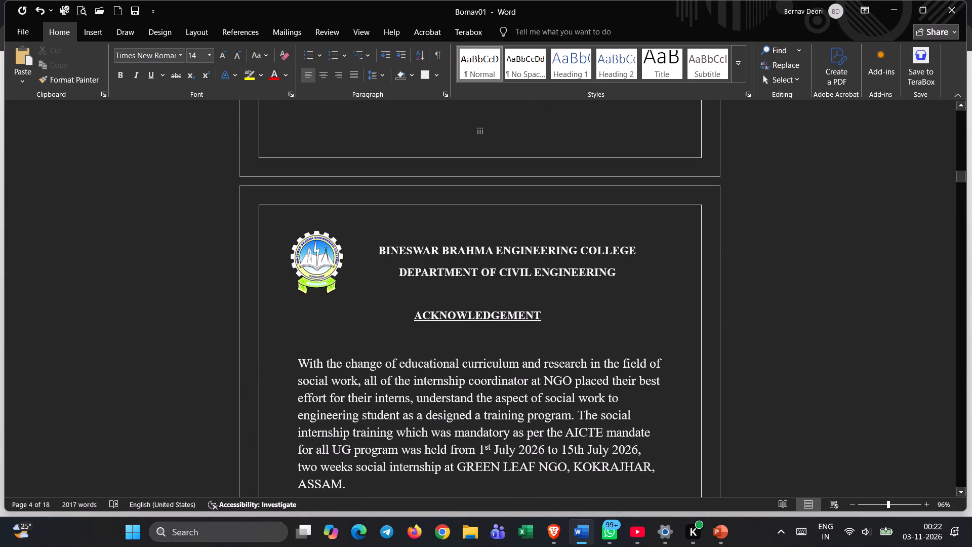
pyautogui.scroll(15, 330, 265)
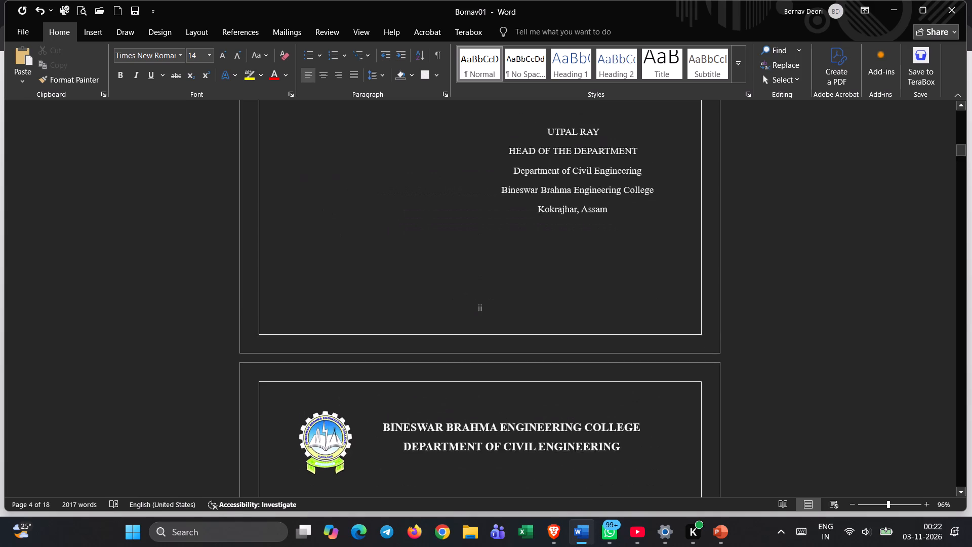
pyautogui.scroll(-14, 329, 264)
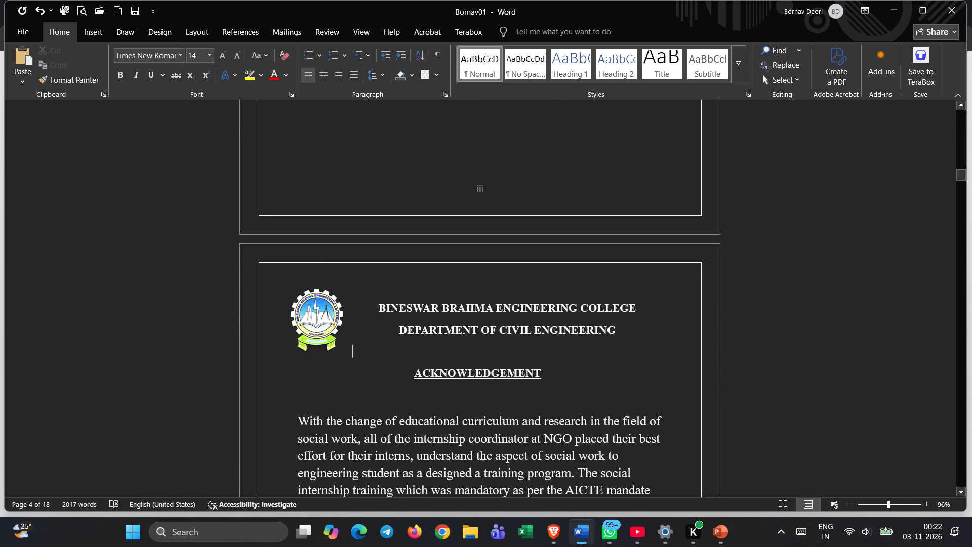
# Move the acknowledgement page's logo slightly right to match the logo position on the declaration page.
pyautogui.moveTo(324, 312); pyautogui.dragTo(334, 313)
pyautogui.moveTo(335, 313); pyautogui.dragTo(341, 313)
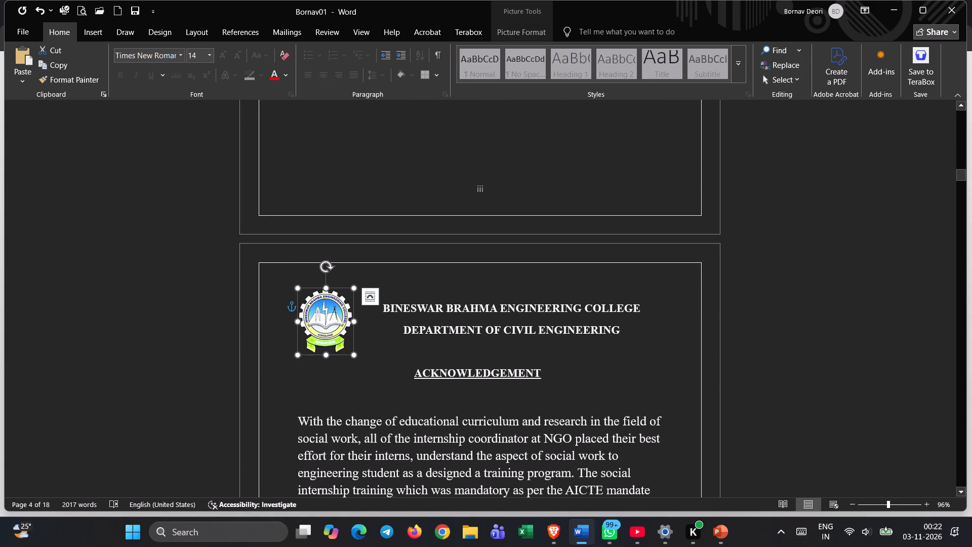
# Compare the acknowledgement page's logo, header lines and title position with those on the declaration page.
pyautogui.scroll(10, 340, 308)
pyautogui.scroll(-9, 340, 300)
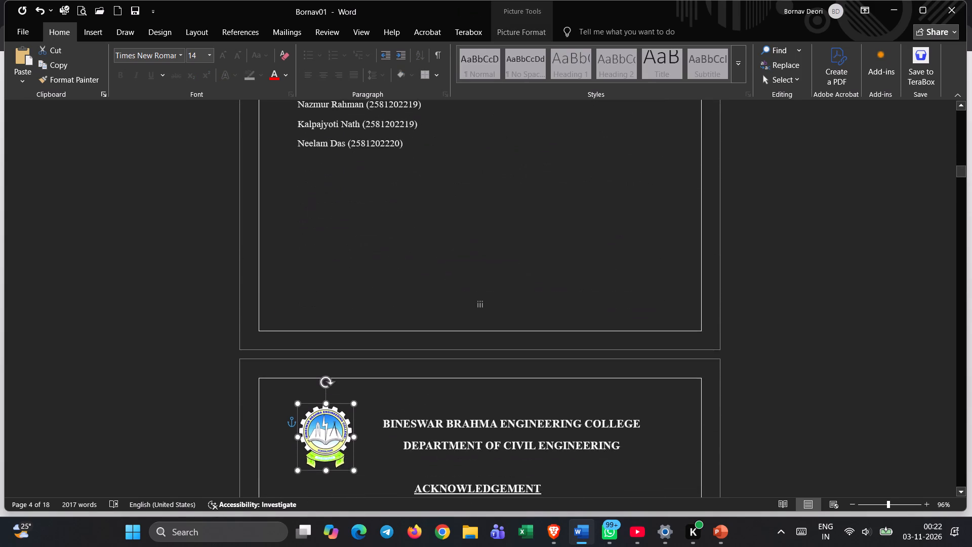
pyautogui.scroll(-1, 338, 301)
pyautogui.click(330, 313)
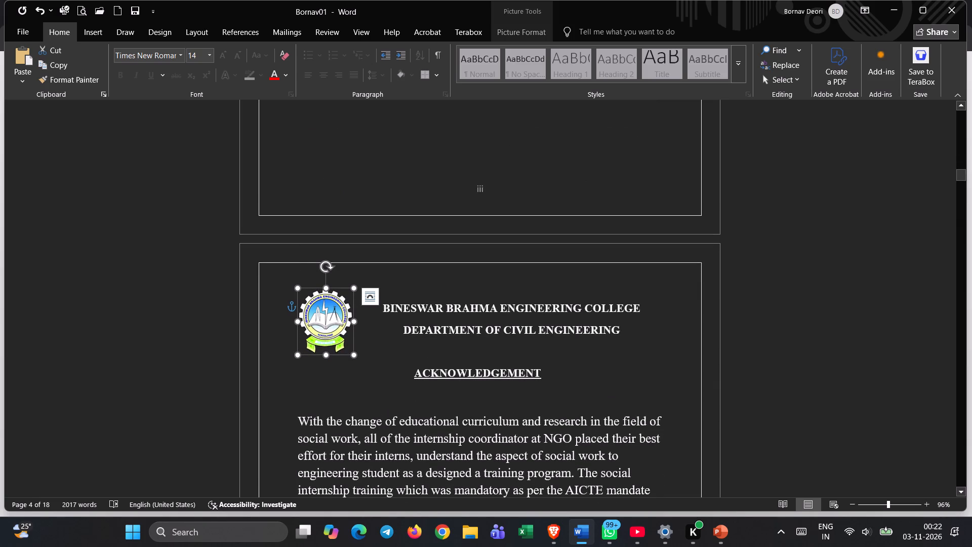
pyautogui.click(571, 363)
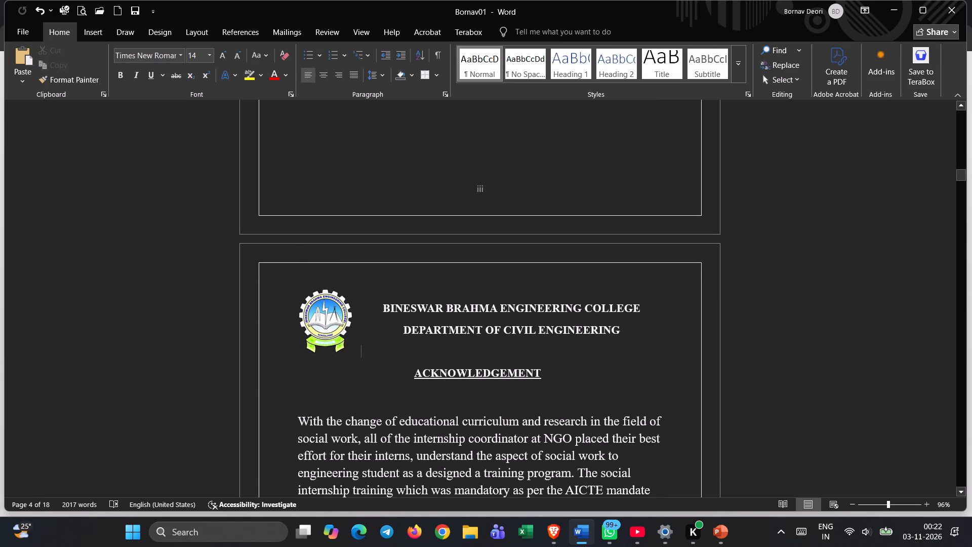
pyautogui.scroll(9, 420, 368)
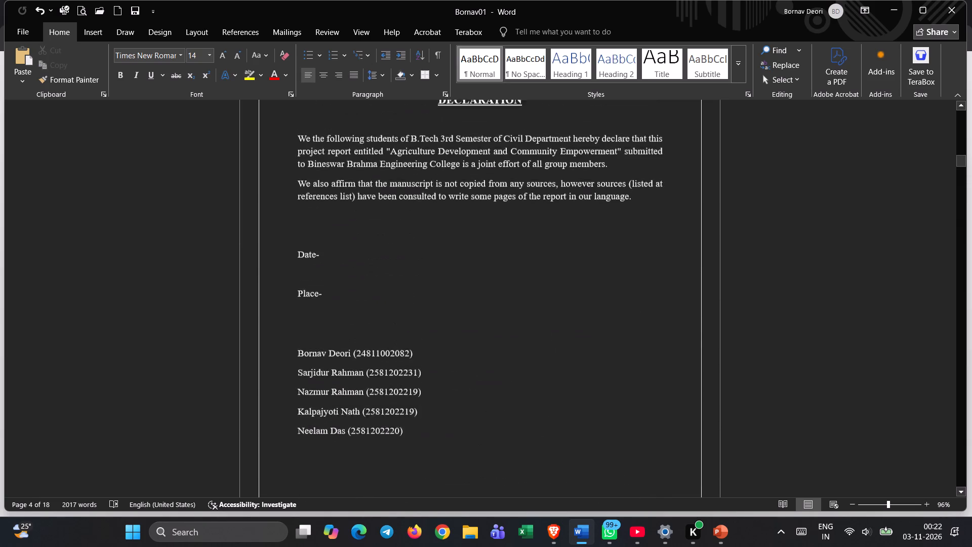
pyautogui.scroll(3, 423, 367)
pyautogui.scroll(-3, 430, 360)
pyautogui.scroll(1, 436, 355)
pyautogui.scroll(-3, 436, 354)
pyautogui.scroll(5, 436, 354)
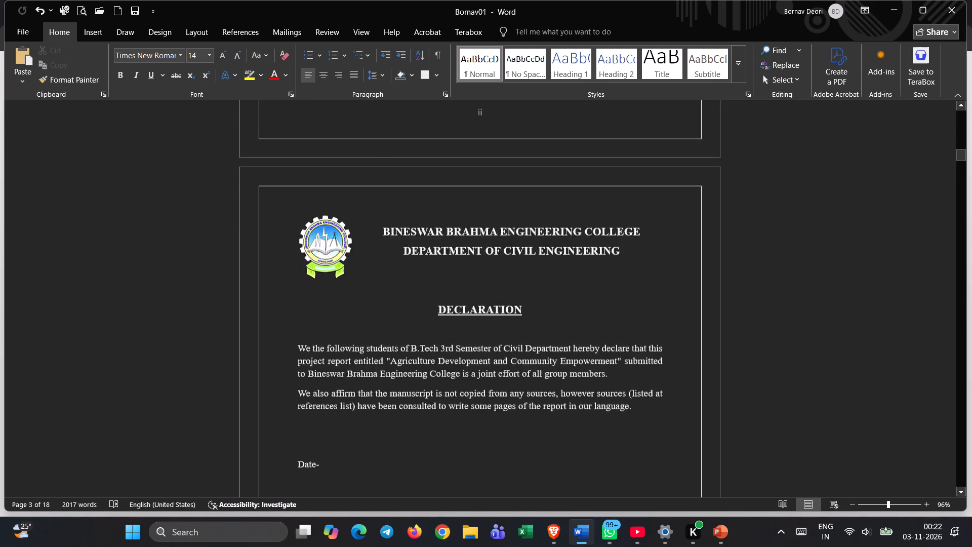
pyautogui.scroll(1, 441, 345)
pyautogui.scroll(-13, 442, 345)
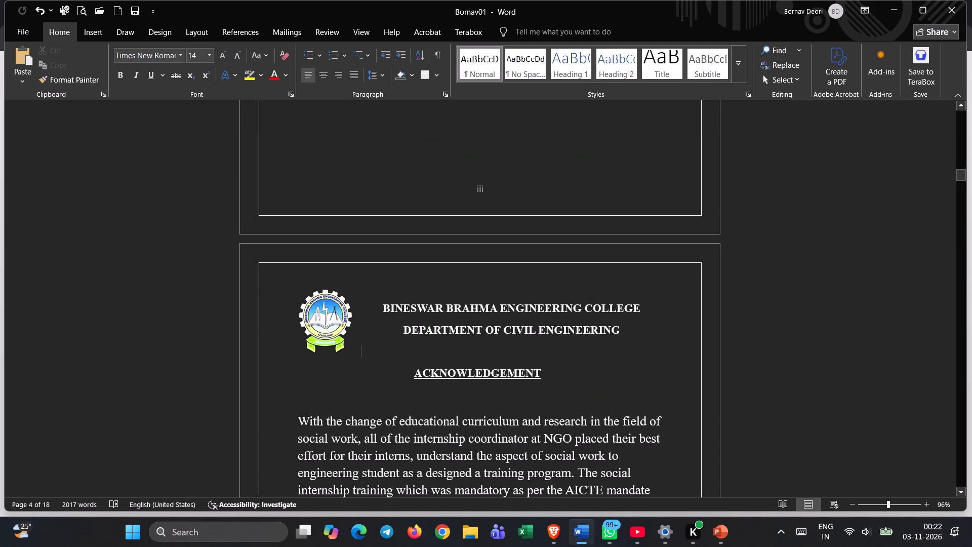
# Place the cursor before the ACKNOWLEDGEMENT title and compare the header and title alignment across the front pages at reduced zoom.
pyautogui.click(435, 370)
pyautogui.click(412, 378)
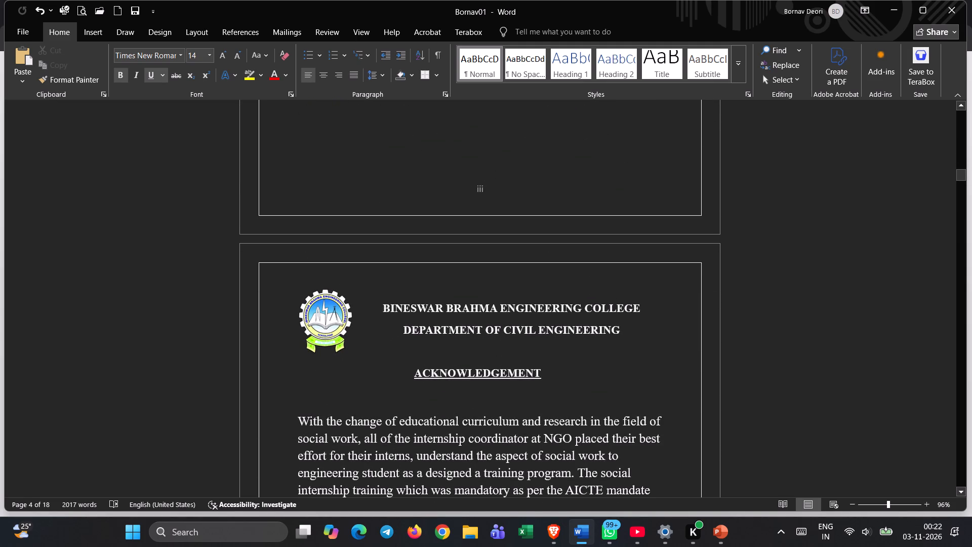
pyautogui.click(875, 502)
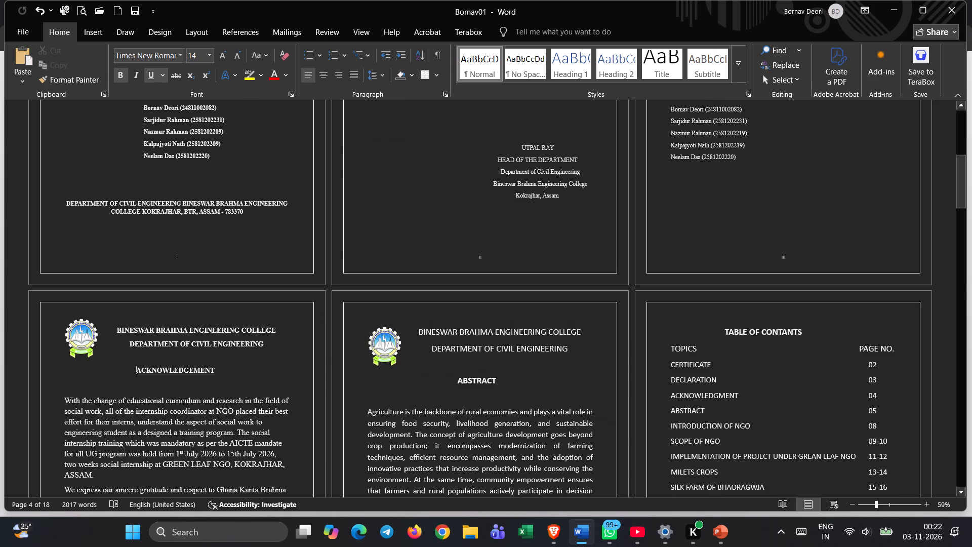
pyautogui.scroll(4, 655, 384)
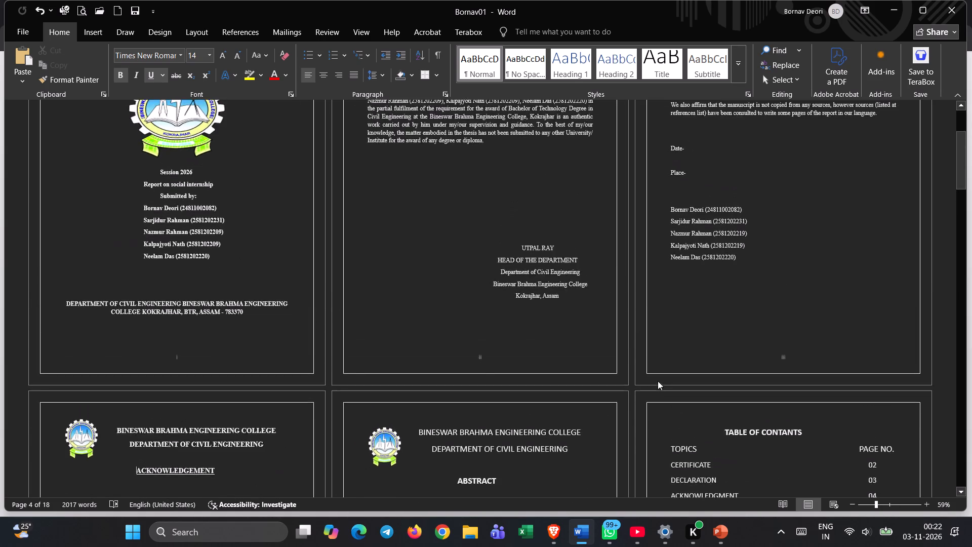
pyautogui.scroll(5, 657, 379)
pyautogui.scroll(-7, 649, 368)
pyautogui.scroll(4, 649, 368)
pyautogui.scroll(-4, 649, 368)
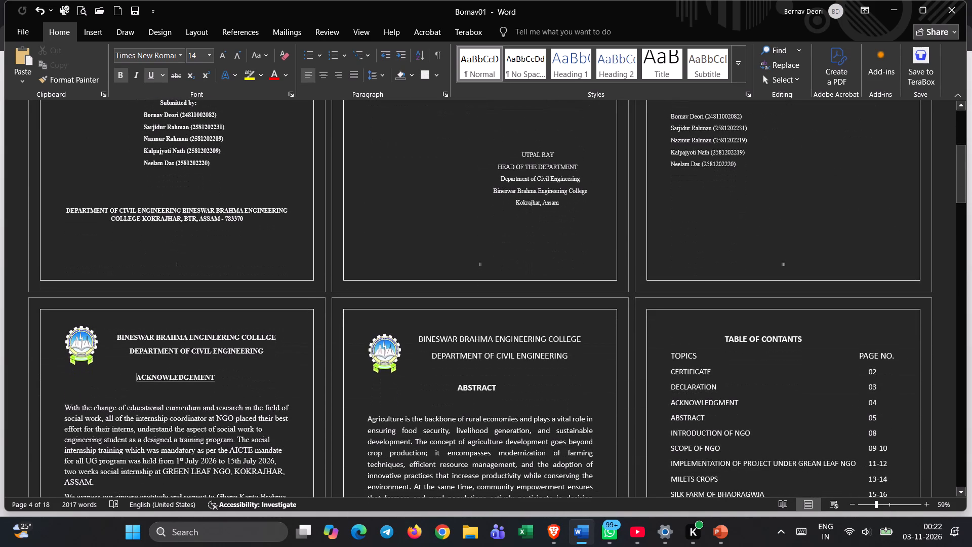
pyautogui.click(880, 504)
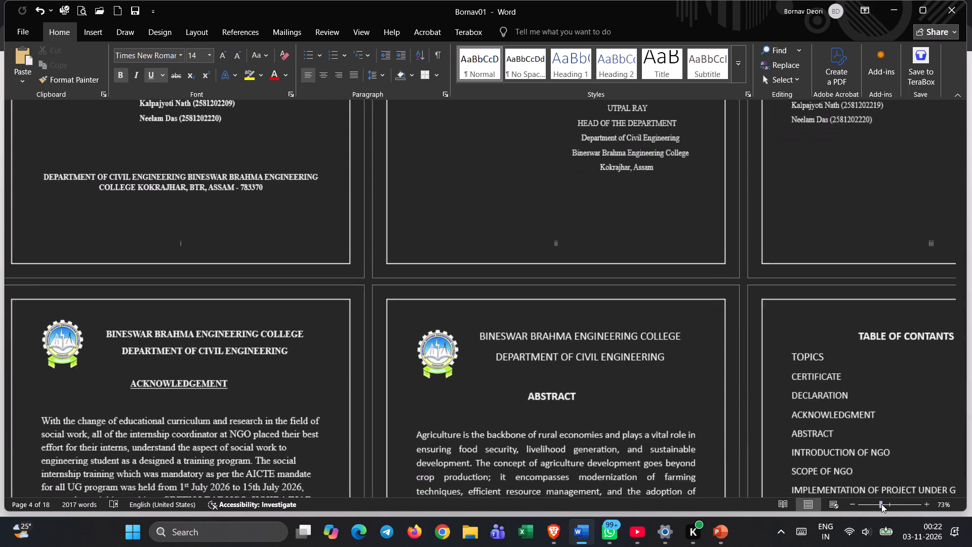
pyautogui.click(884, 504)
pyautogui.click(887, 504)
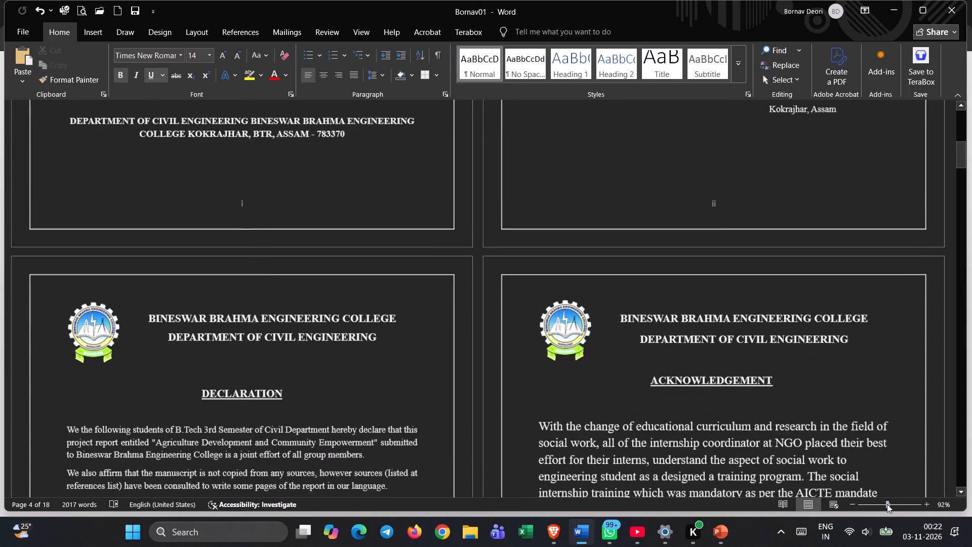
pyautogui.scroll(6, 506, 403)
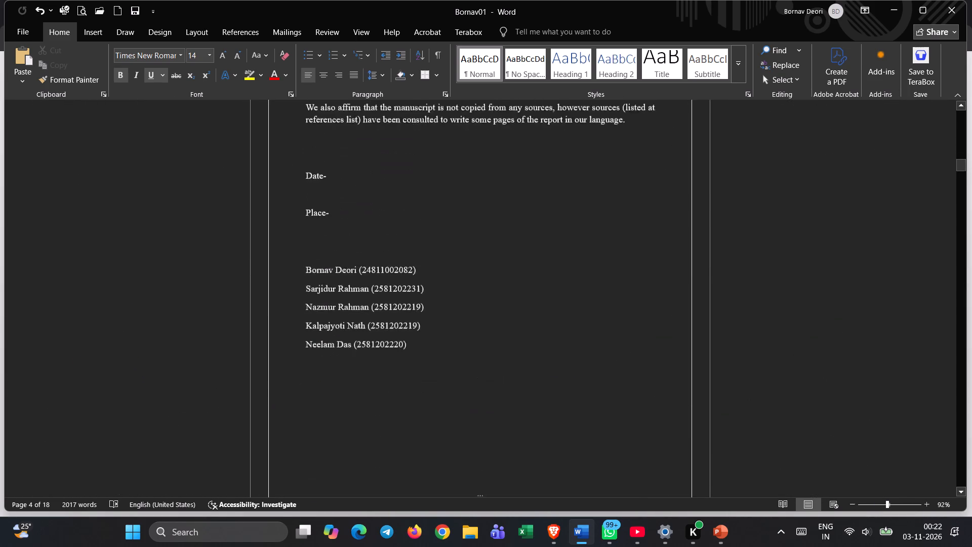
pyautogui.scroll(2, 509, 403)
pyautogui.scroll(-7, 509, 403)
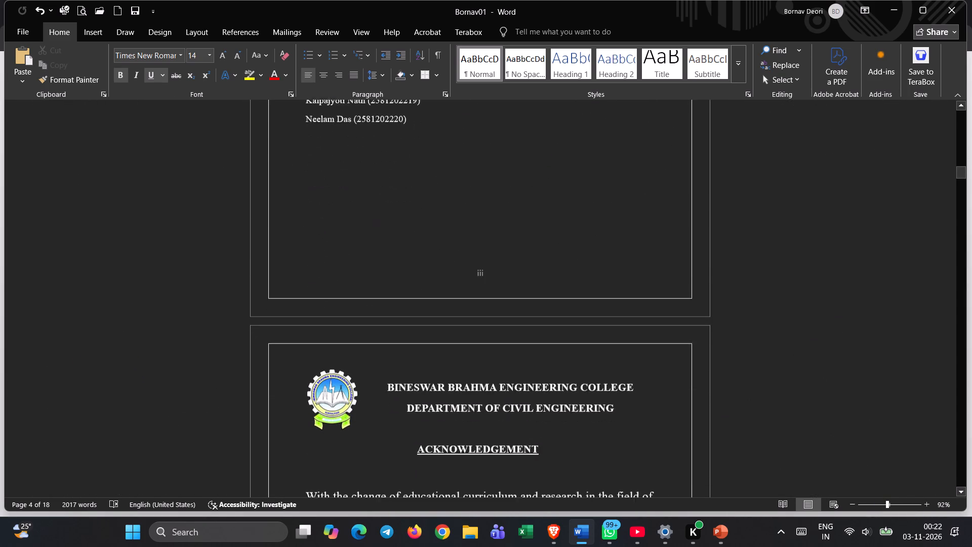
# Shift the ACKNOWLEDGEMENT title slightly right, trying seven leading spaces and keeping only one.
pyautogui.press('space')
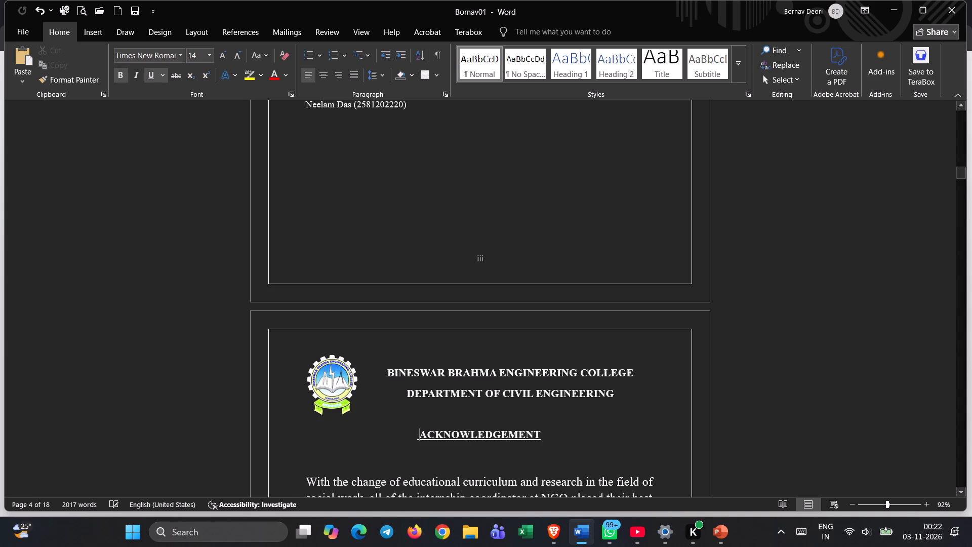
pyautogui.press('space')
pyautogui.press('space')
pyautogui.press('space')
pyautogui.press('space')
pyautogui.press('space')
pyautogui.press('space')
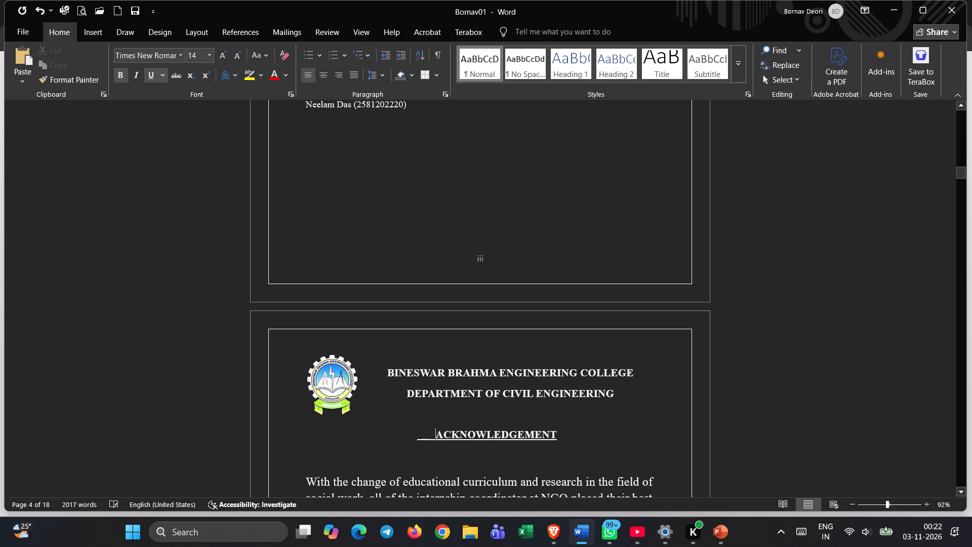
pyautogui.click(433, 442)
pyautogui.press('BackSpace')
pyautogui.press('BackSpace')
pyautogui.press('BackSpace')
pyautogui.press('BackSpace')
pyautogui.press('BackSpace')
pyautogui.press('BackSpace')
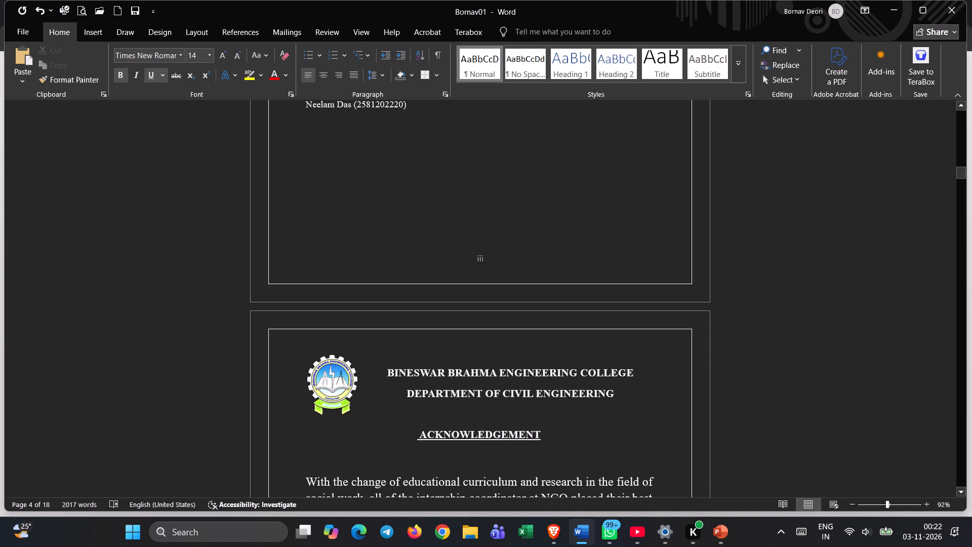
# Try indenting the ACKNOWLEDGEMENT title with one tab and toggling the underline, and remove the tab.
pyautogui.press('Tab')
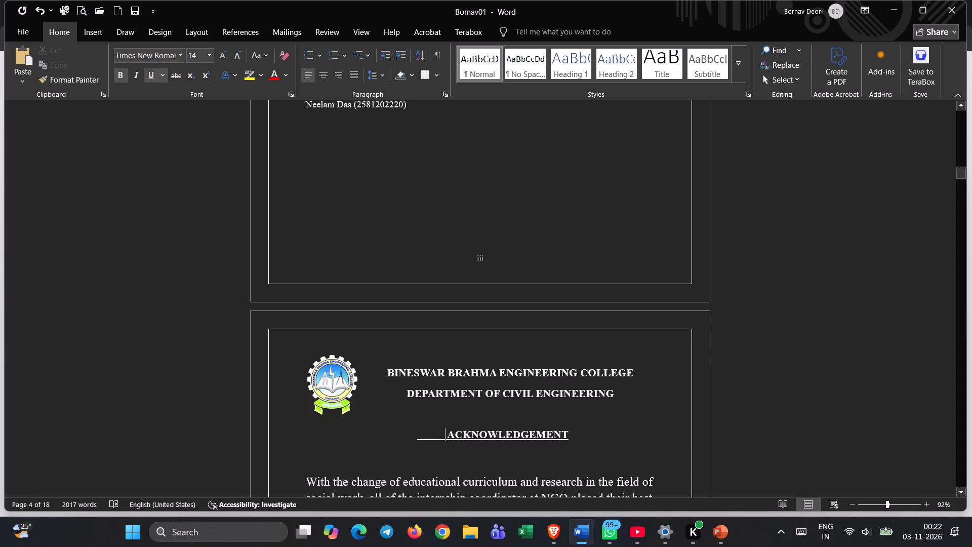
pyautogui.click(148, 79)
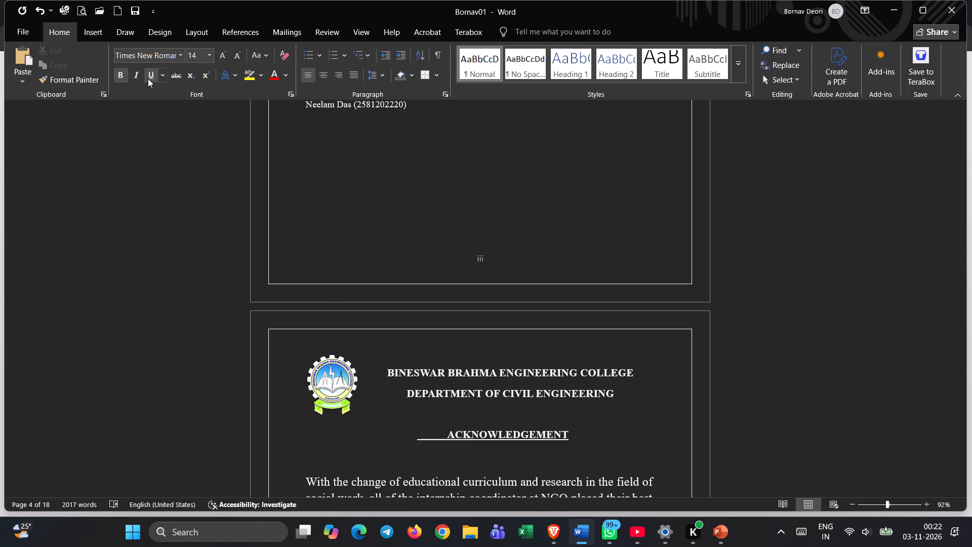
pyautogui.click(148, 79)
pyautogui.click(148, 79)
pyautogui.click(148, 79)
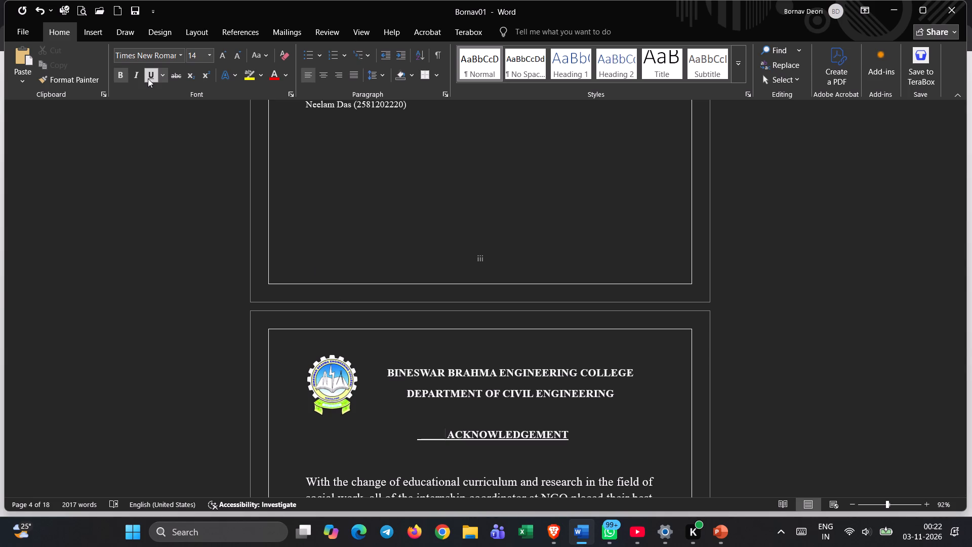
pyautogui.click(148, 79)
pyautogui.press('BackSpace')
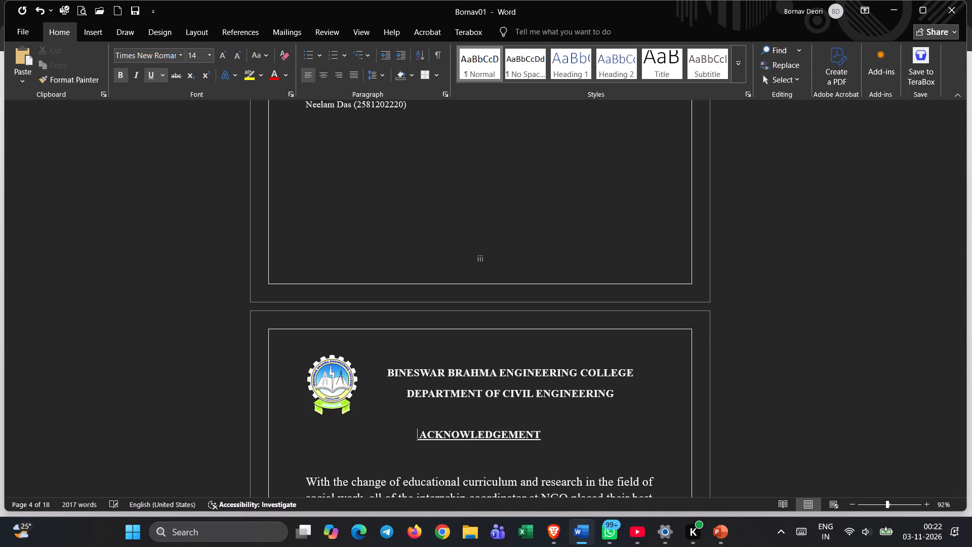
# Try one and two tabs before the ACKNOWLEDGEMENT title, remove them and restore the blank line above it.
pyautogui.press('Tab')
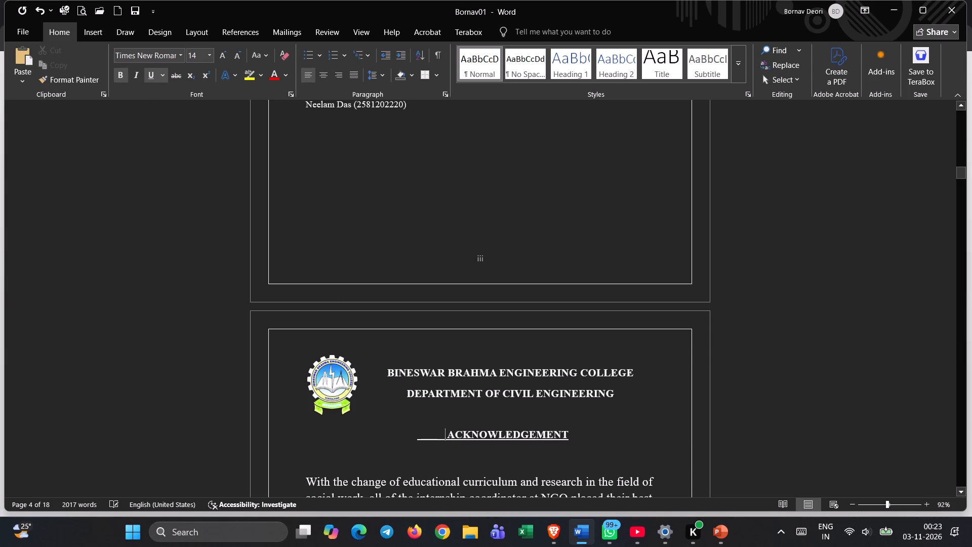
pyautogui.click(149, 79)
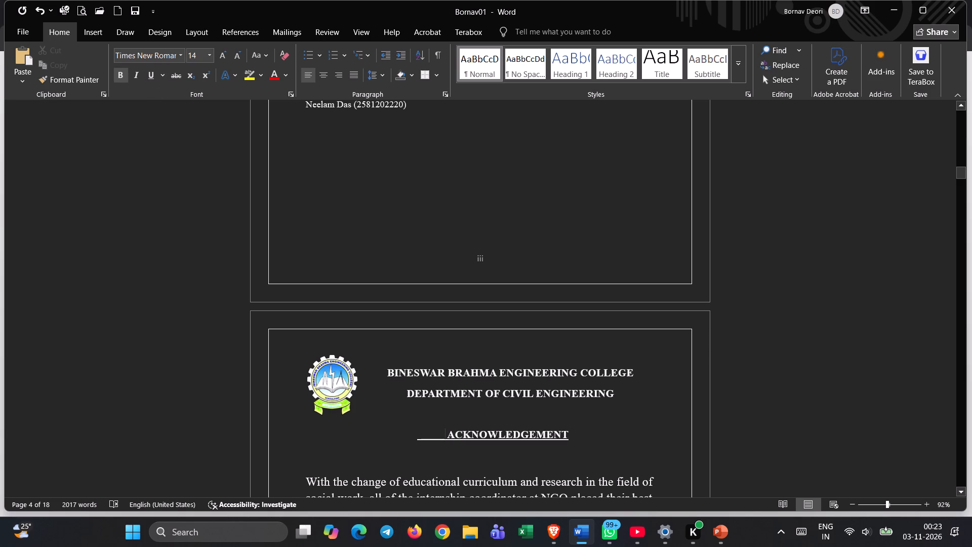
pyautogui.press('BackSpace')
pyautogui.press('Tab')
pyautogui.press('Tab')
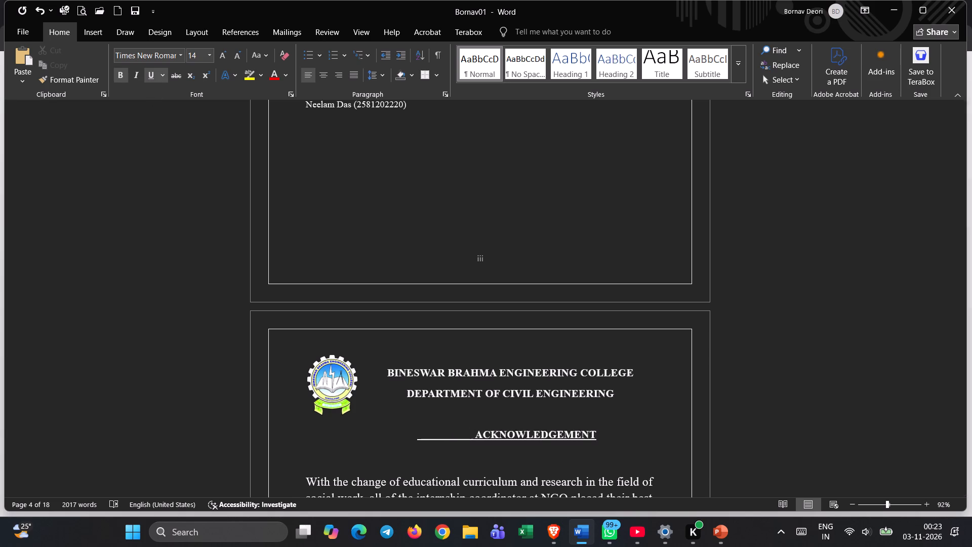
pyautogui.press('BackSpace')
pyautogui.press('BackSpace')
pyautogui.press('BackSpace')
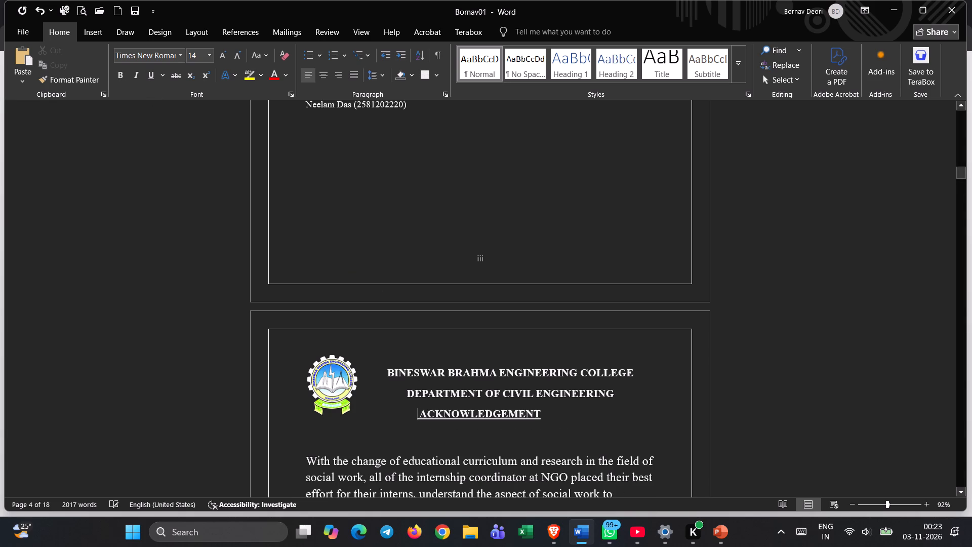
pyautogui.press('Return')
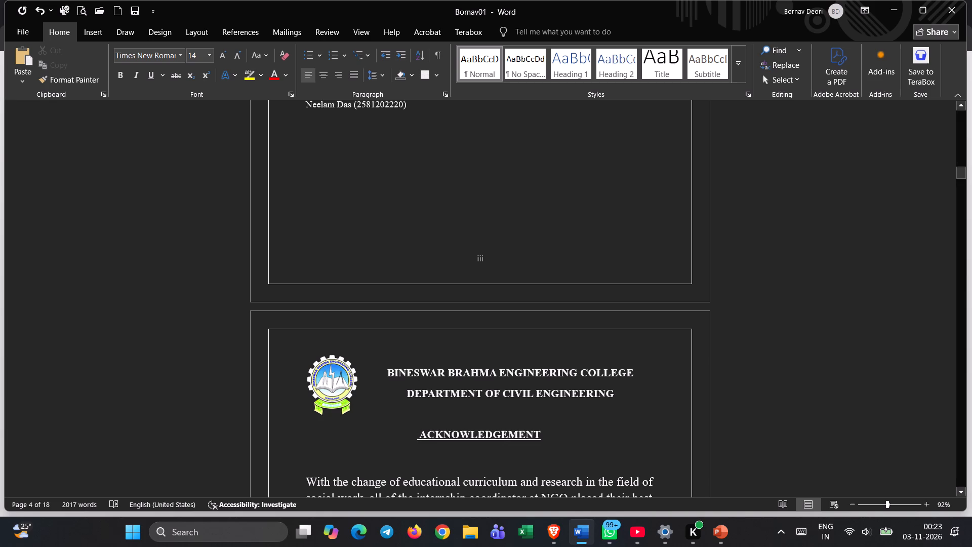
# Remove the underline from the ACKNOWLEDGEMENT title.
pyautogui.moveTo(423, 436); pyautogui.dragTo(544, 425)
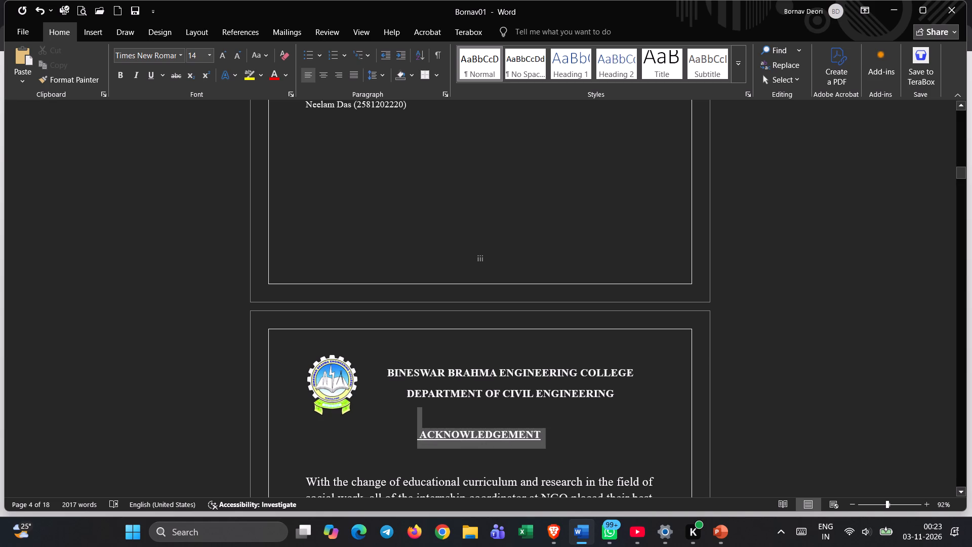
pyautogui.moveTo(544, 425); pyautogui.dragTo(544, 425)
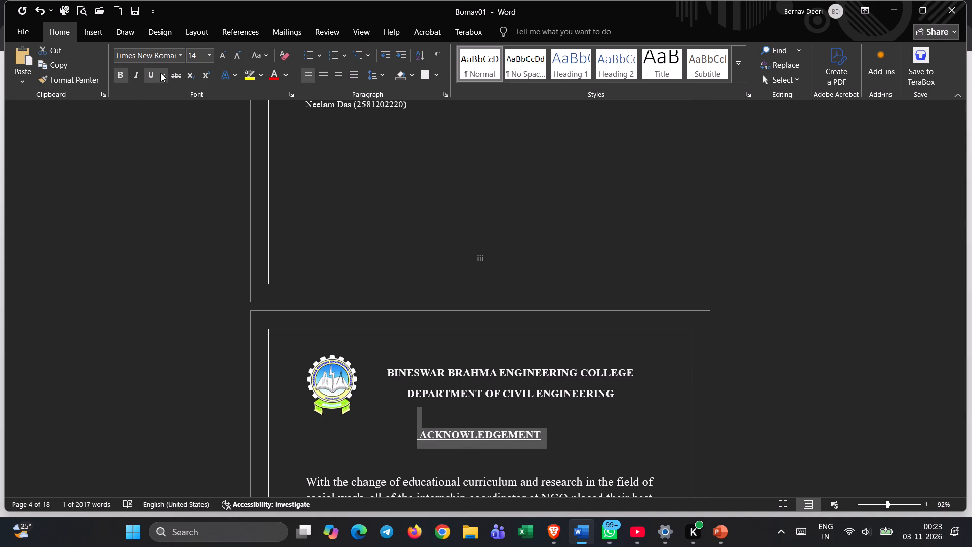
pyautogui.click(153, 73)
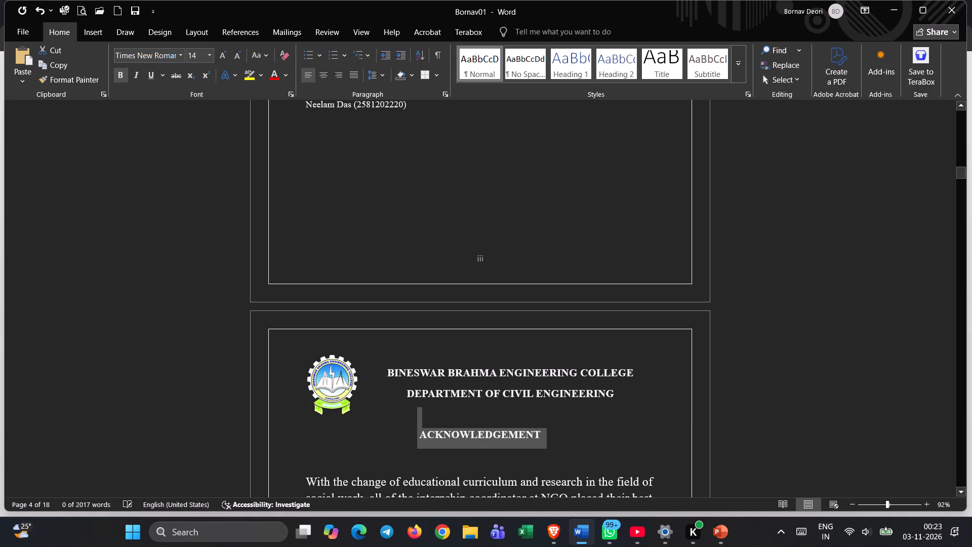
pyautogui.click(585, 446)
# Shift the ACKNOWLEDGEMENT title slightly right with three more leading spaces and check its placement on the page.
pyautogui.click(416, 437)
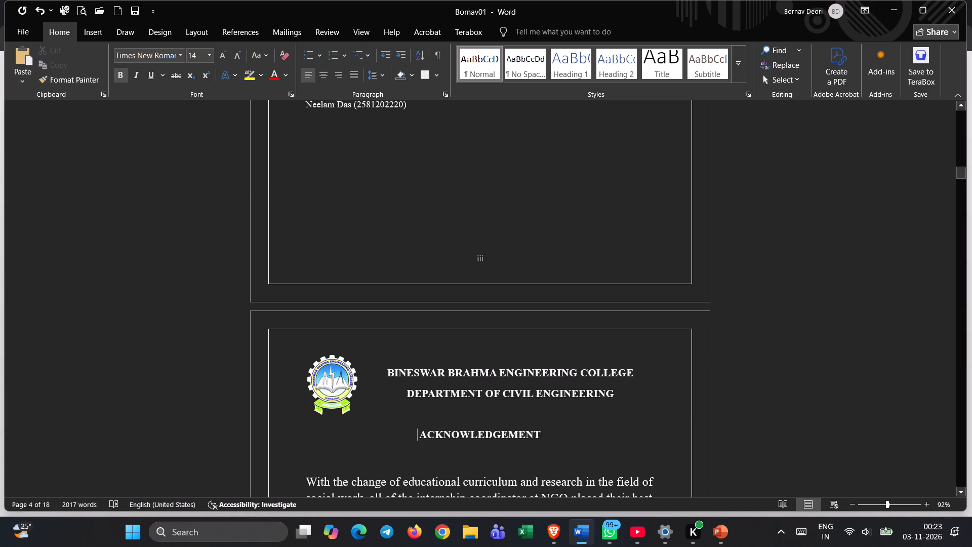
pyautogui.press('Tab')
pyautogui.press('BackSpace')
pyautogui.press('space')
pyautogui.press('space')
pyautogui.press('space')
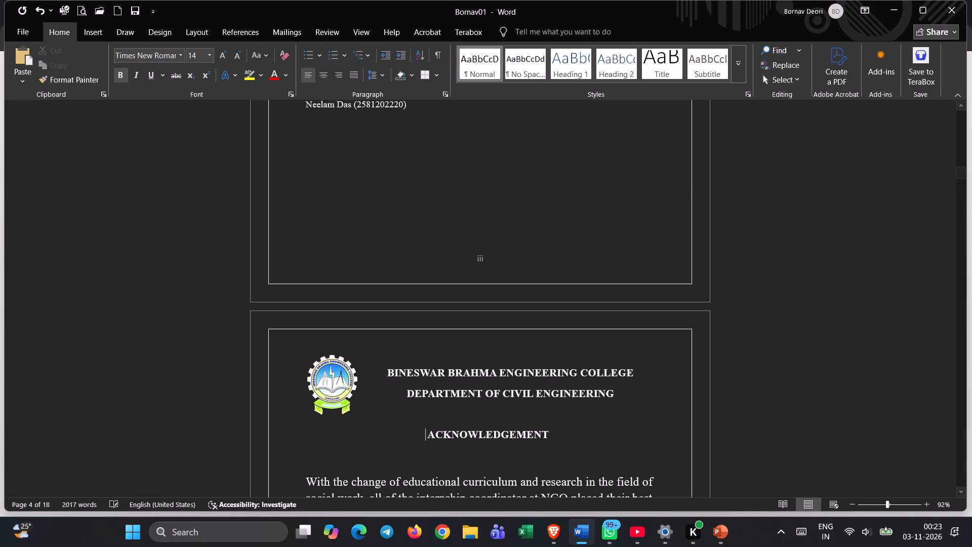
pyautogui.scroll(4, 520, 446)
pyautogui.scroll(-11, 520, 446)
pyautogui.scroll(6, 534, 443)
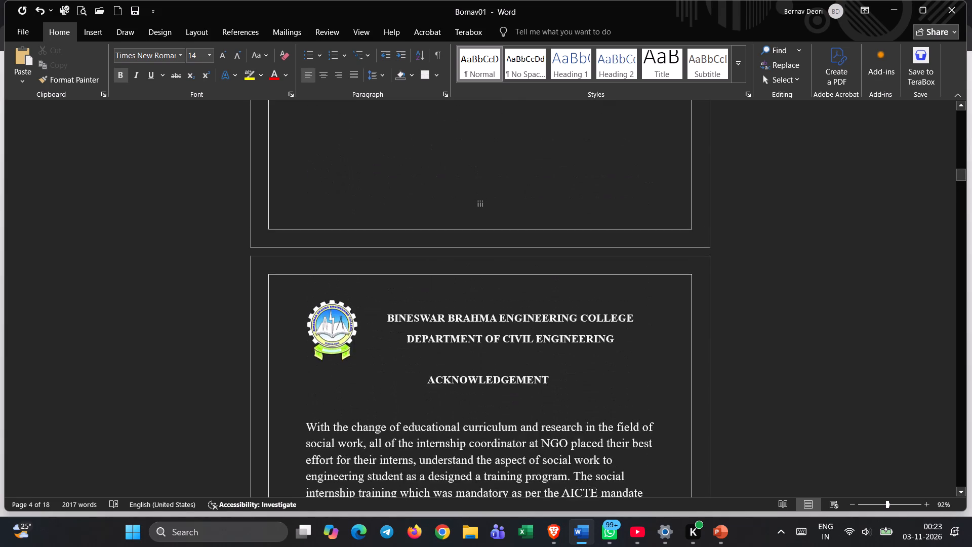
pyautogui.scroll(-4, 544, 442)
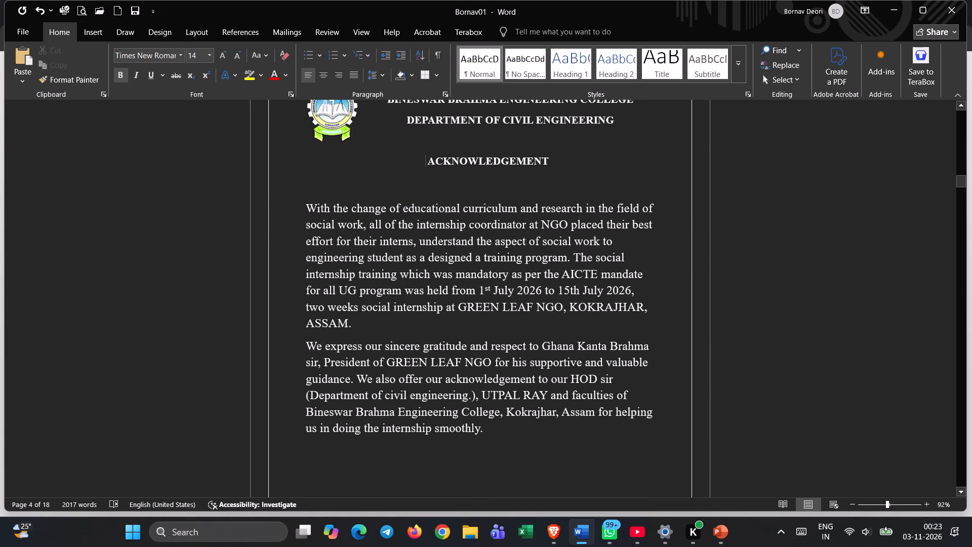
# Underline the ACKNOWLEDGEMENT title.
pyautogui.moveTo(425, 158); pyautogui.dragTo(553, 159)
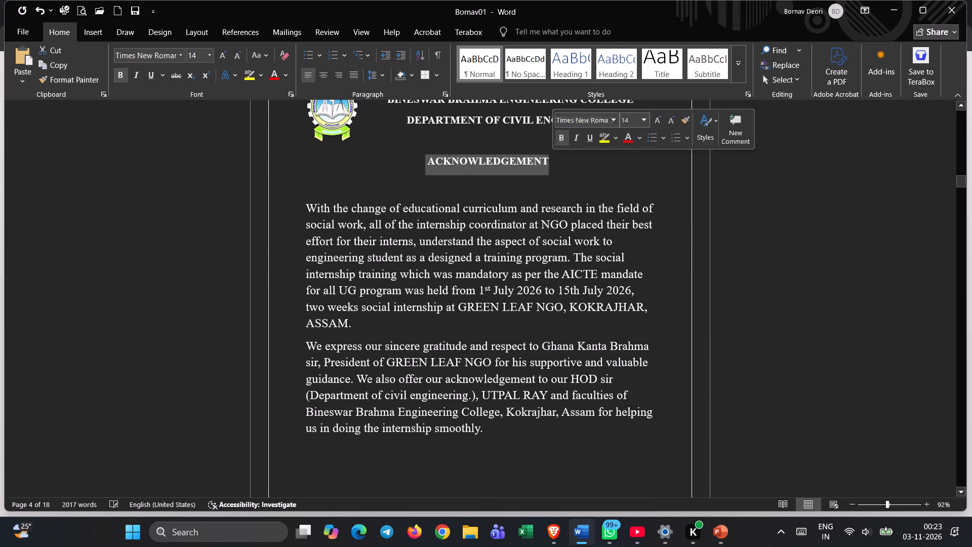
pyautogui.click(148, 74)
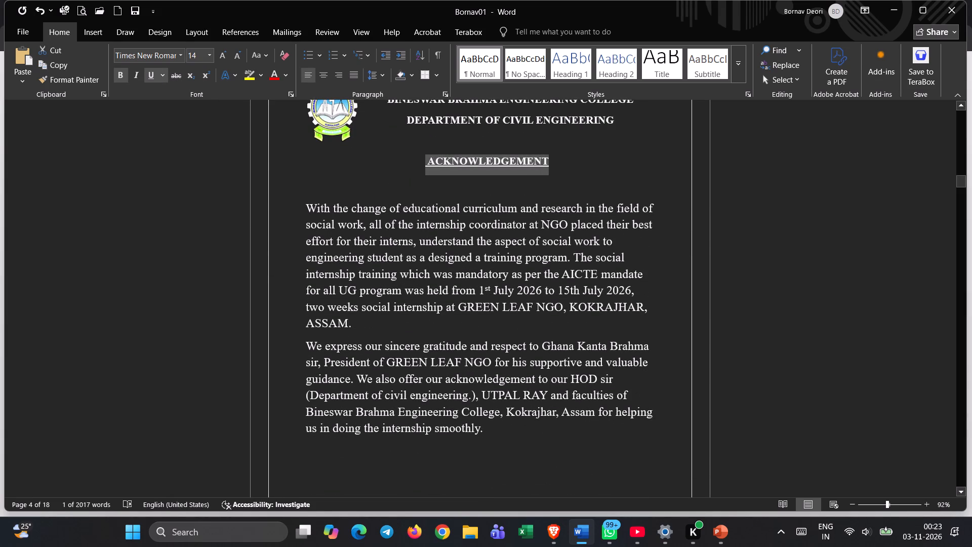
pyautogui.click(373, 176)
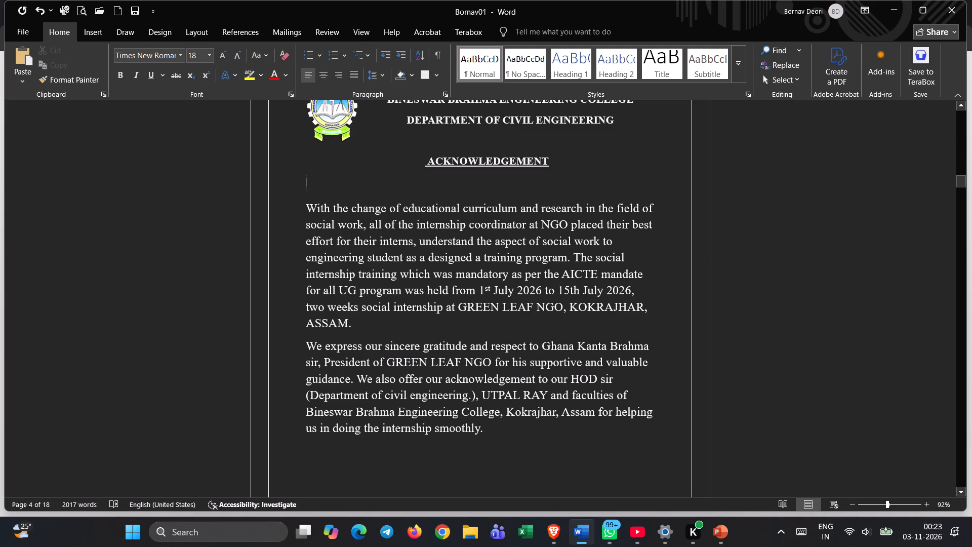
# Justify the two body paragraphs beneath the ACKNOWLEDGEMENT title.
pyautogui.moveTo(308, 209); pyautogui.dragTo(589, 427)
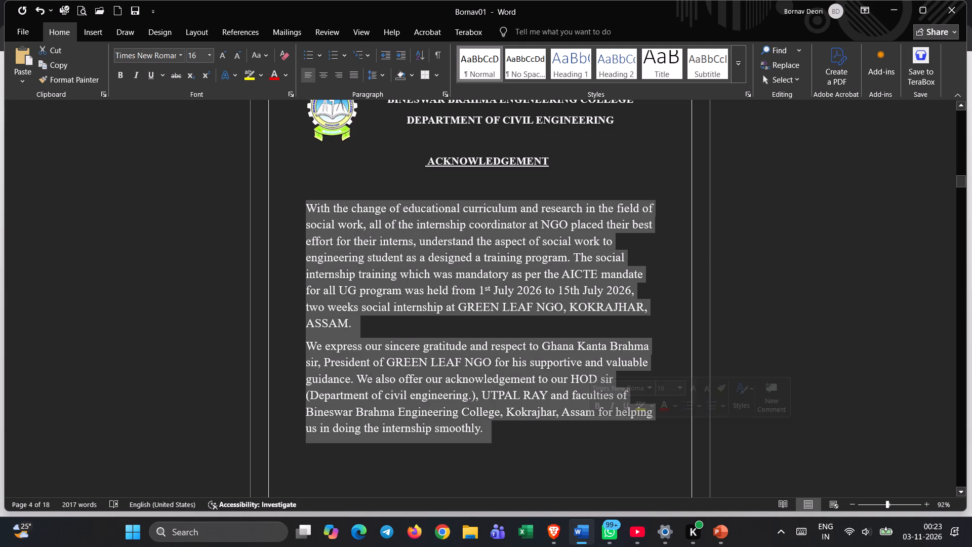
pyautogui.click(323, 77)
pyautogui.click(351, 79)
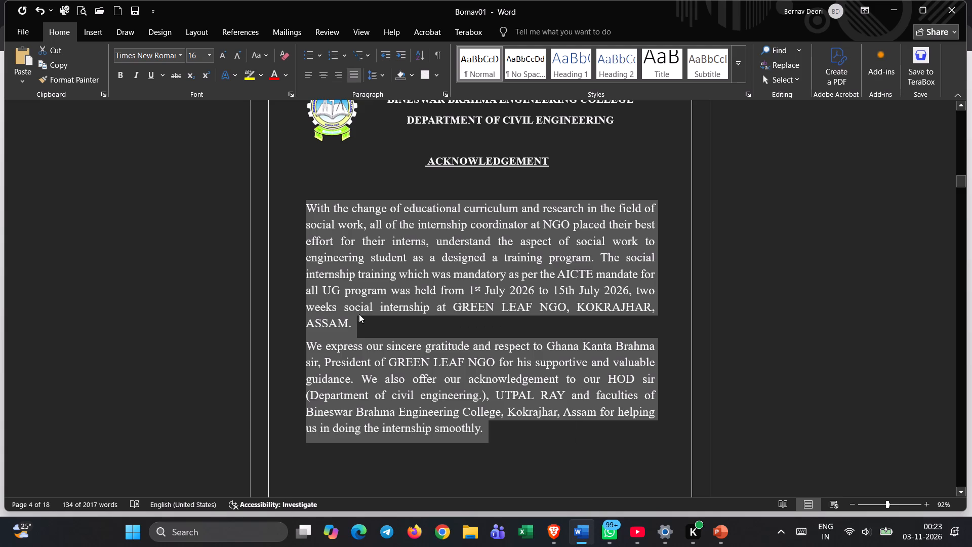
# Review the Declaration page's heading, body text and spacing for comparison with the Acknowledgement page.
pyautogui.scroll(4, 362, 321)
pyautogui.scroll(-2, 360, 324)
pyautogui.scroll(3, 359, 330)
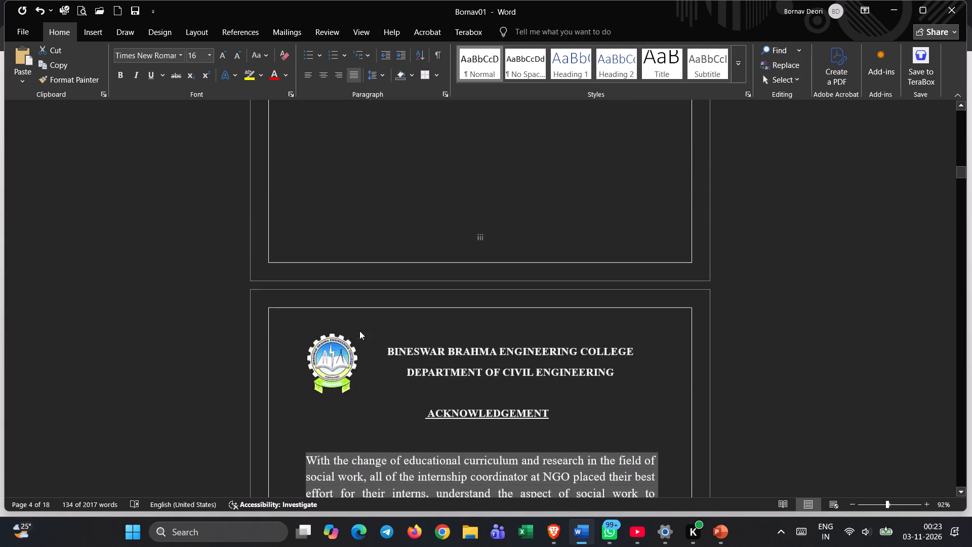
pyautogui.scroll(8, 359, 331)
pyautogui.scroll(-6, 357, 335)
pyautogui.scroll(2, 357, 336)
pyautogui.scroll(-2, 359, 336)
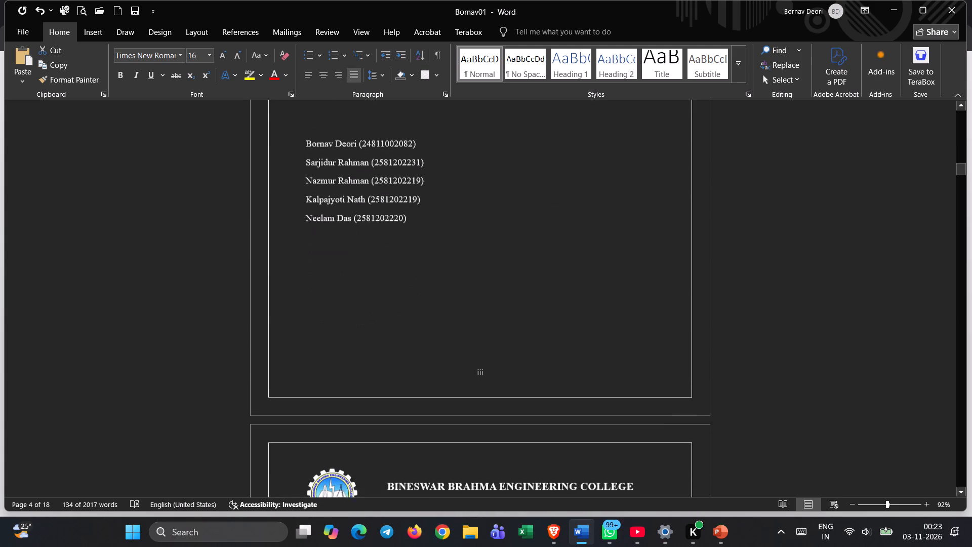
pyautogui.scroll(-1, 406, 454)
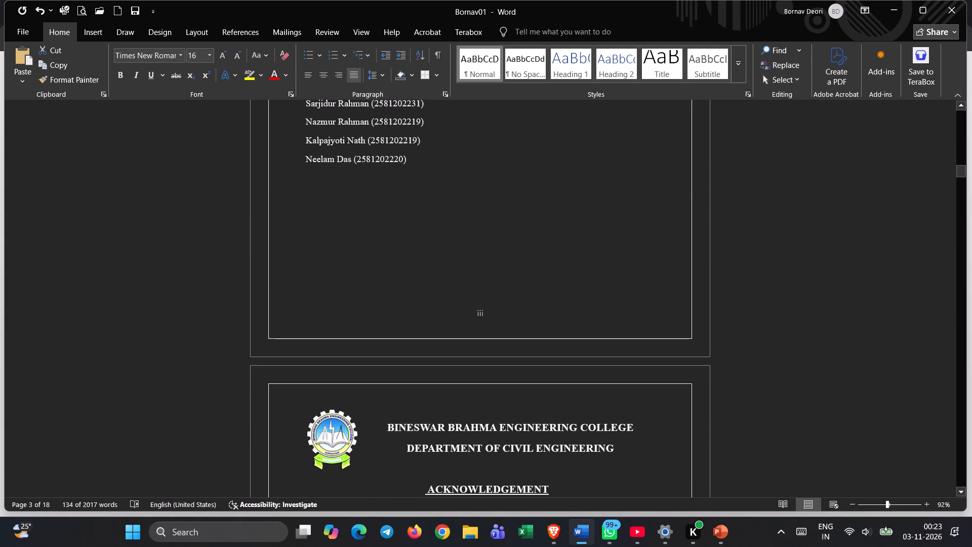
pyautogui.scroll(8, 451, 489)
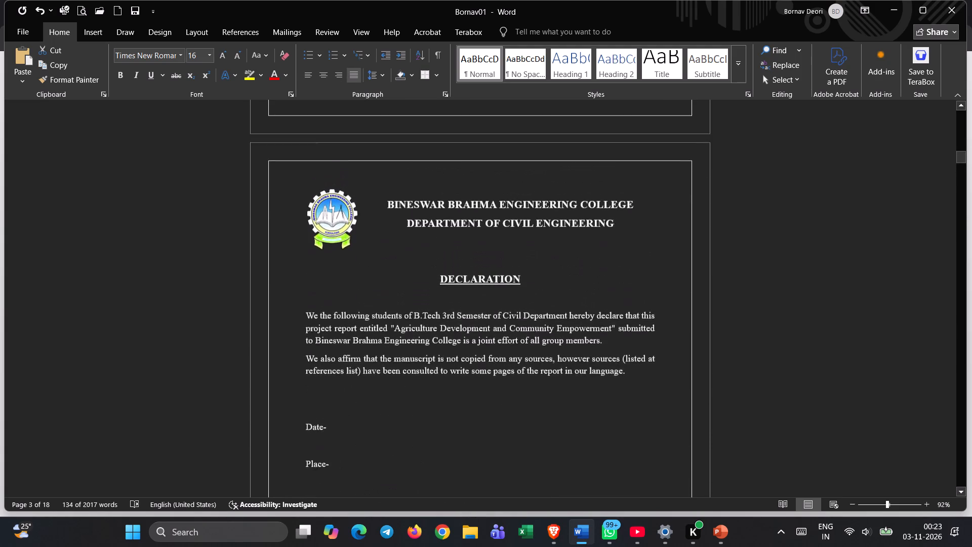
pyautogui.scroll(3, 451, 489)
pyautogui.scroll(-11, 451, 489)
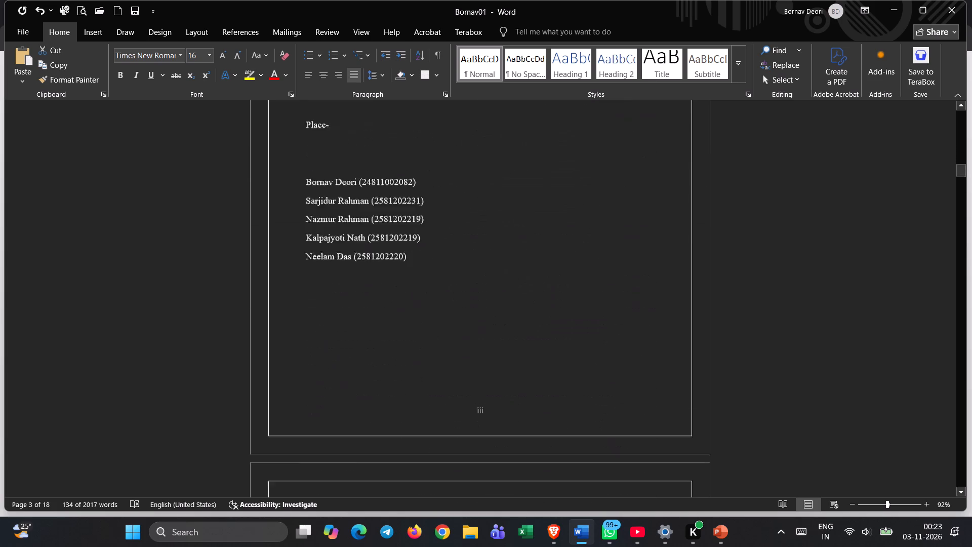
pyautogui.scroll(-7, 449, 486)
# Set the font size of both Acknowledgement body paragraphs to 12 and check the page layout.
pyautogui.click(442, 386)
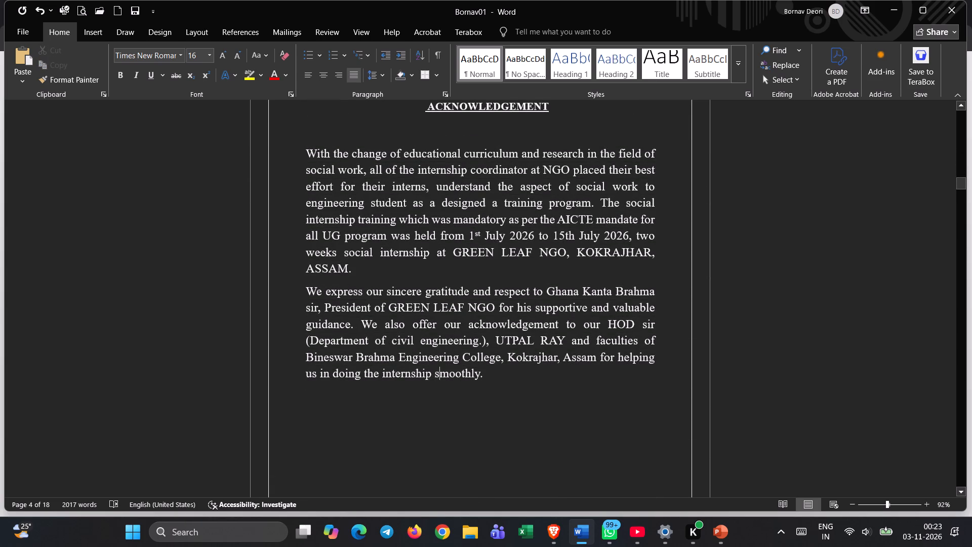
pyautogui.moveTo(309, 155); pyautogui.dragTo(570, 372)
pyautogui.click(207, 52)
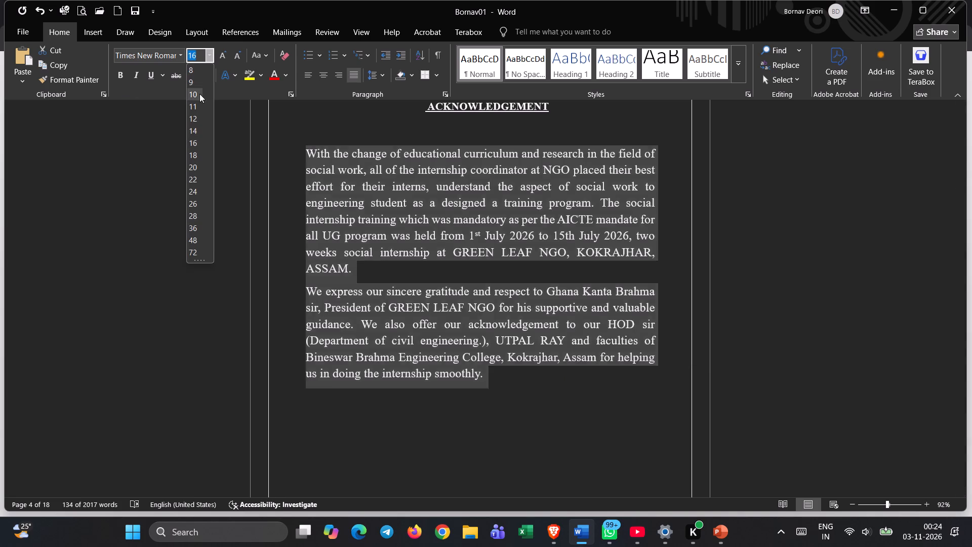
pyautogui.click(194, 121)
pyautogui.scroll(3, 462, 293)
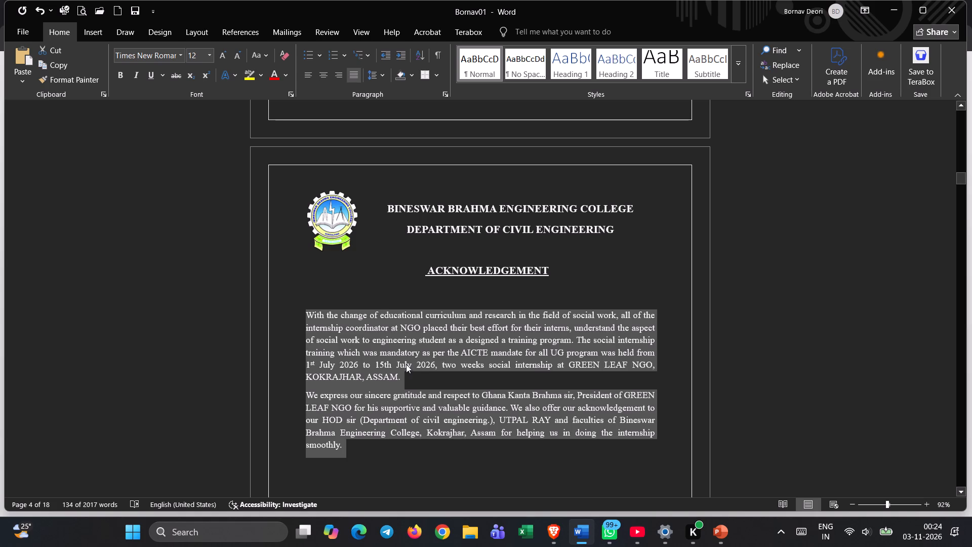
pyautogui.click(406, 364)
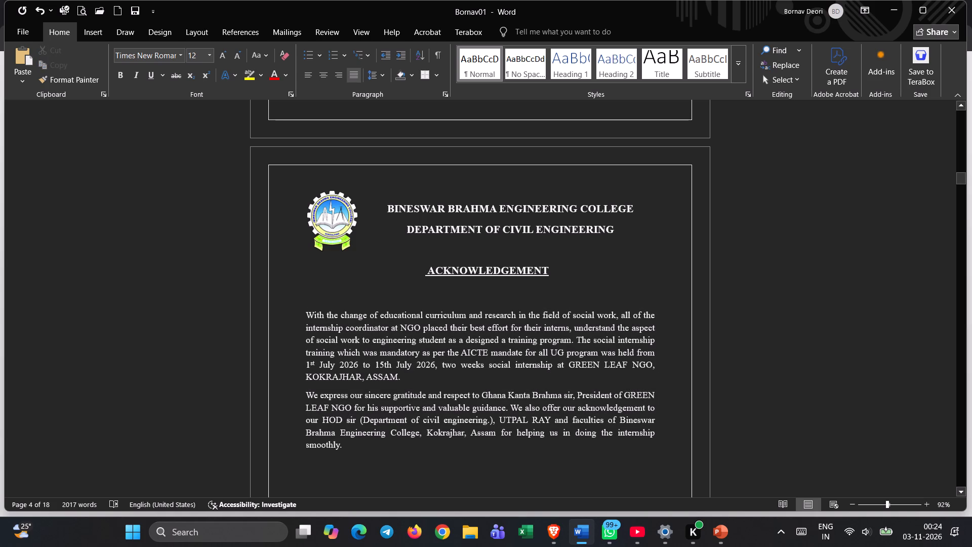
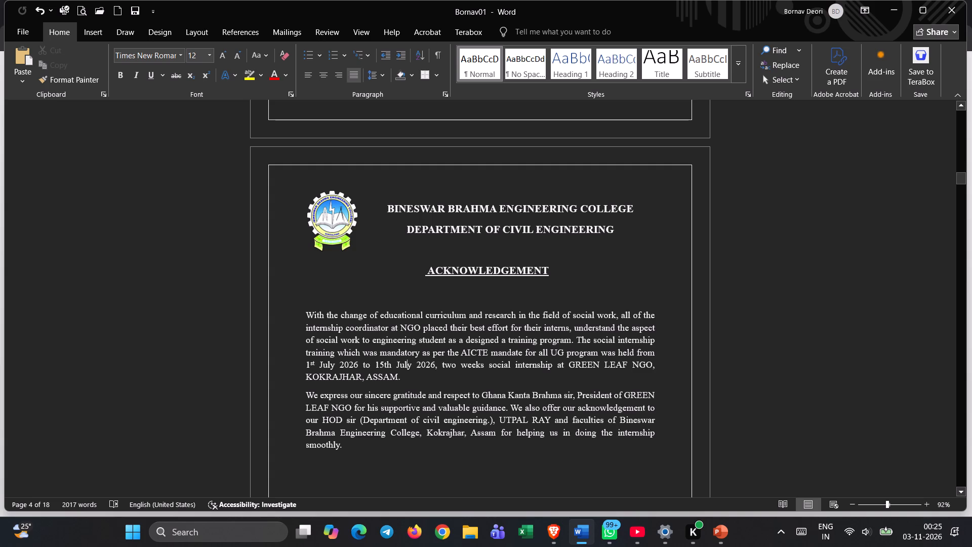
# Review the Acknowledgement page's layout at a larger zoom and examine the Abstract page's heading and body formatting.
pyautogui.scroll(-4, 454, 288)
pyautogui.scroll(2, 454, 288)
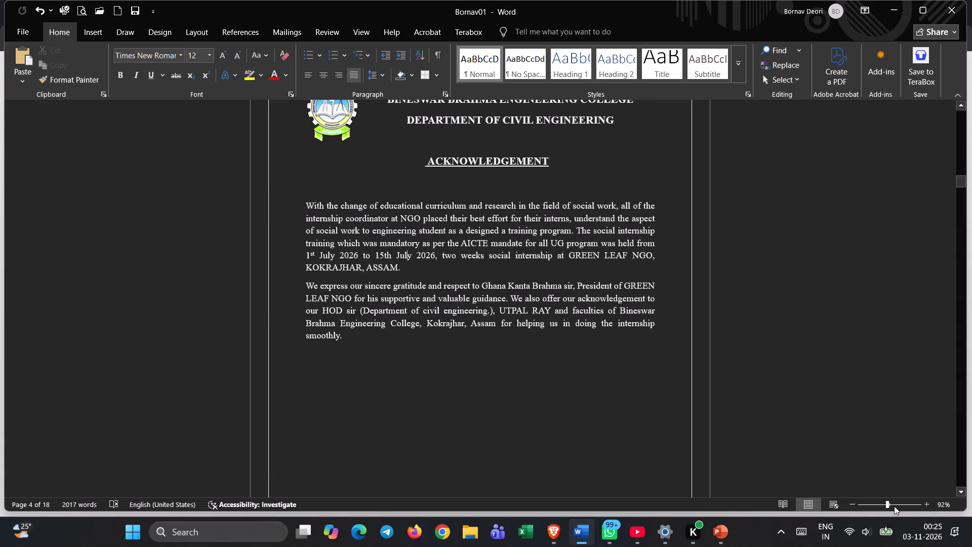
pyautogui.click(893, 505)
pyautogui.scroll(1, 533, 336)
pyautogui.scroll(-3, 533, 336)
pyautogui.scroll(2, 533, 336)
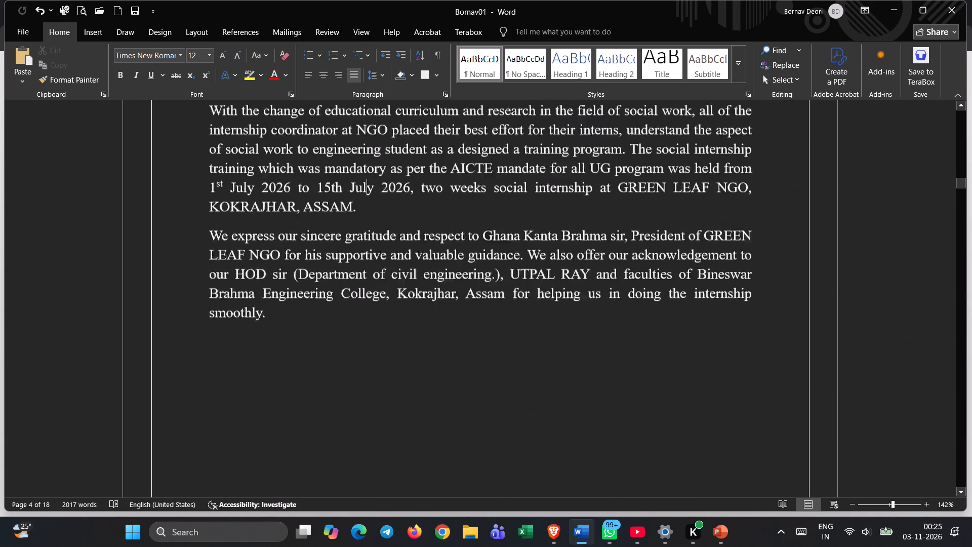
pyautogui.scroll(6, 533, 336)
pyautogui.scroll(-5, 533, 336)
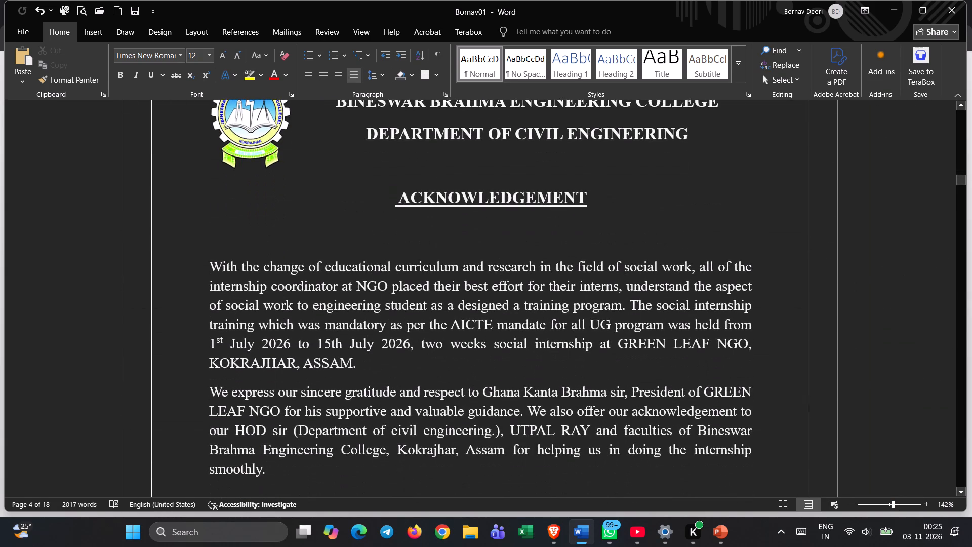
pyautogui.scroll(-3, 533, 336)
pyautogui.scroll(3, 533, 336)
pyautogui.scroll(-5, 533, 336)
pyautogui.scroll(1, 533, 336)
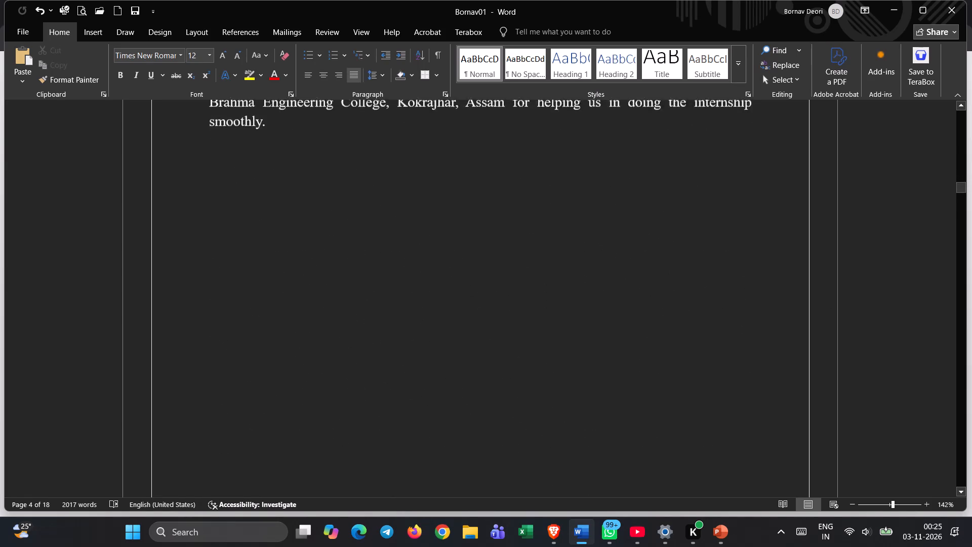
pyautogui.scroll(-4, 533, 336)
pyautogui.scroll(5, 533, 336)
pyautogui.scroll(-9, 533, 336)
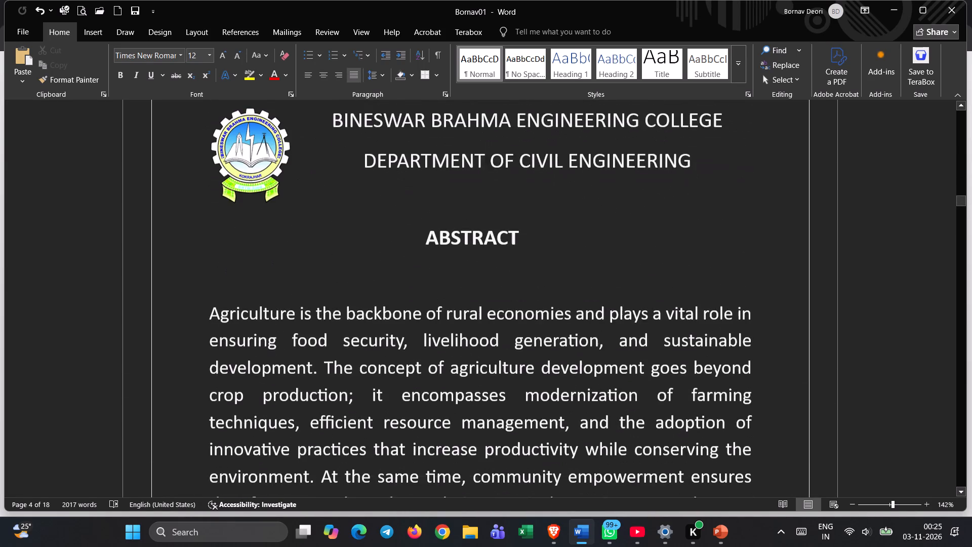
pyautogui.scroll(3, 532, 336)
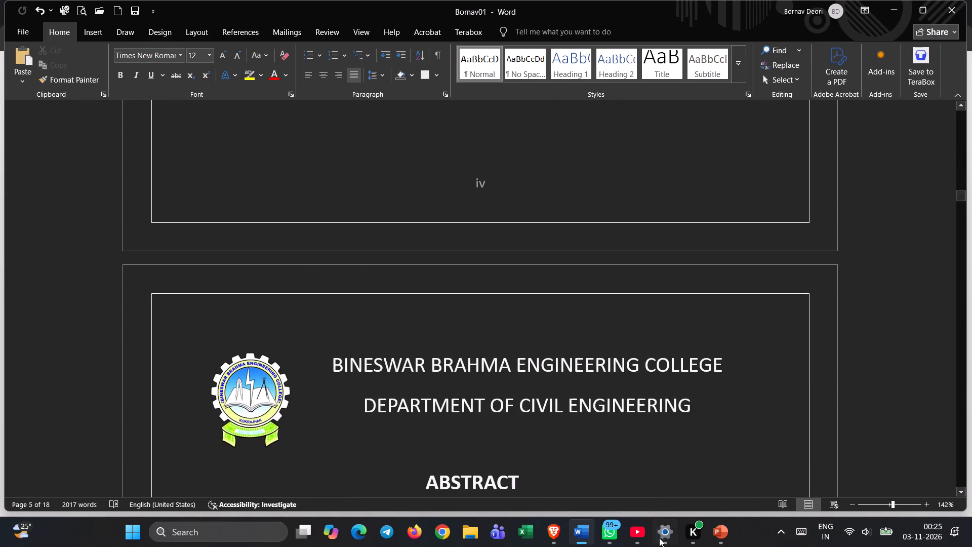
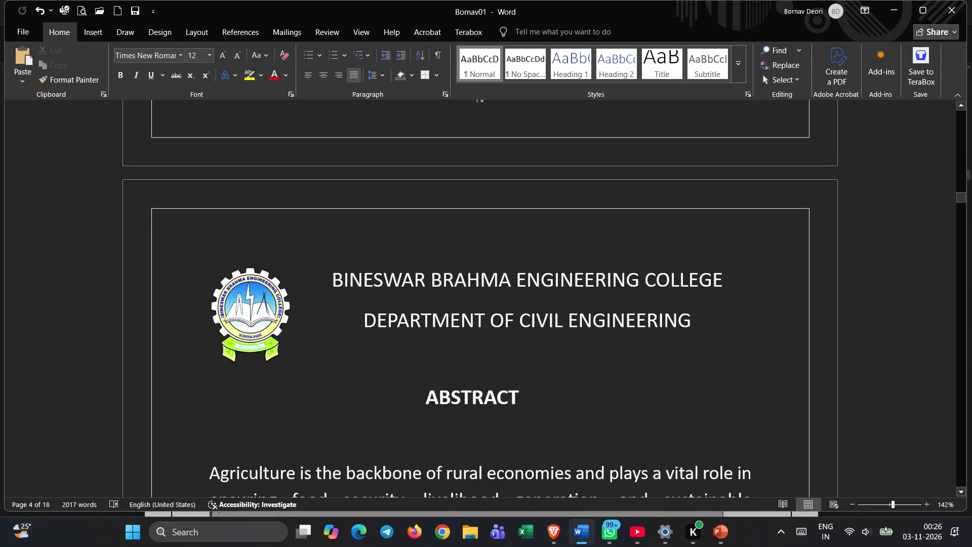
# Change all text on the Abstract page, from the college heading through the body paragraphs, to Times New Roman.
pyautogui.moveTo(333, 278); pyautogui.dragTo(676, 423)
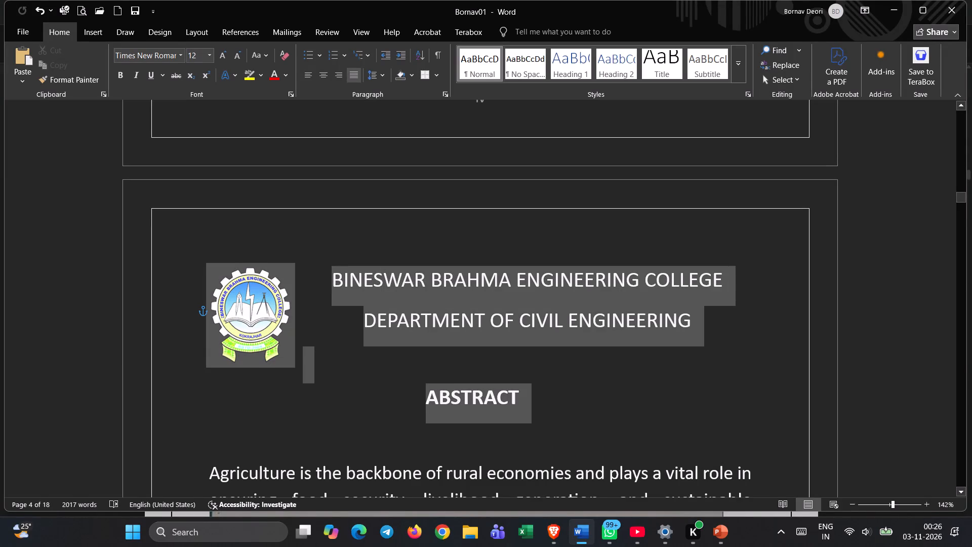
pyautogui.moveTo(676, 423); pyautogui.dragTo(673, 429)
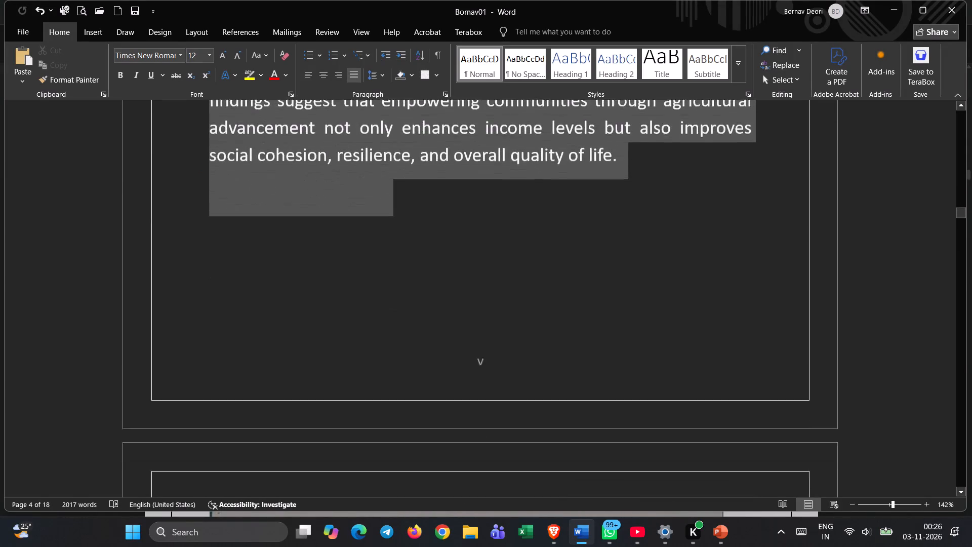
pyautogui.moveTo(673, 429); pyautogui.dragTo(602, 199)
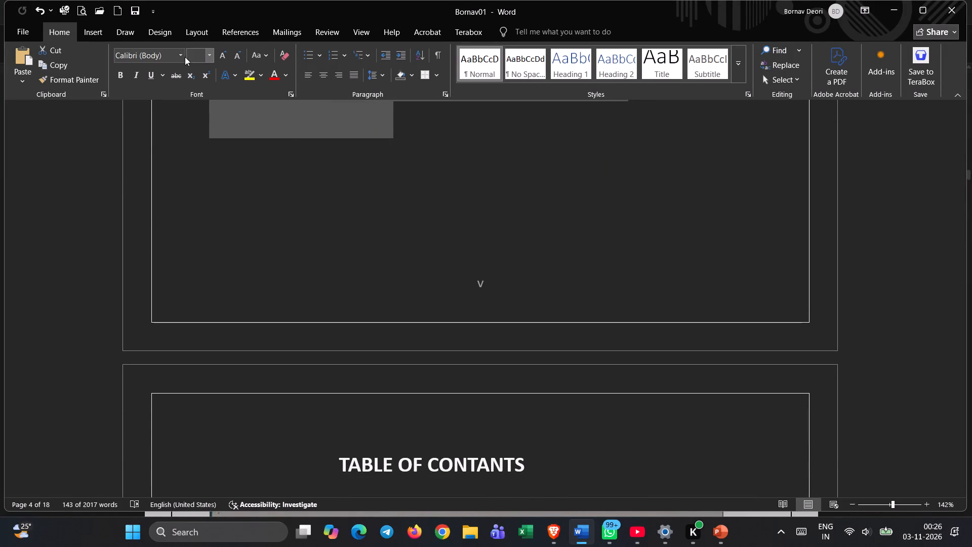
pyautogui.click(180, 60)
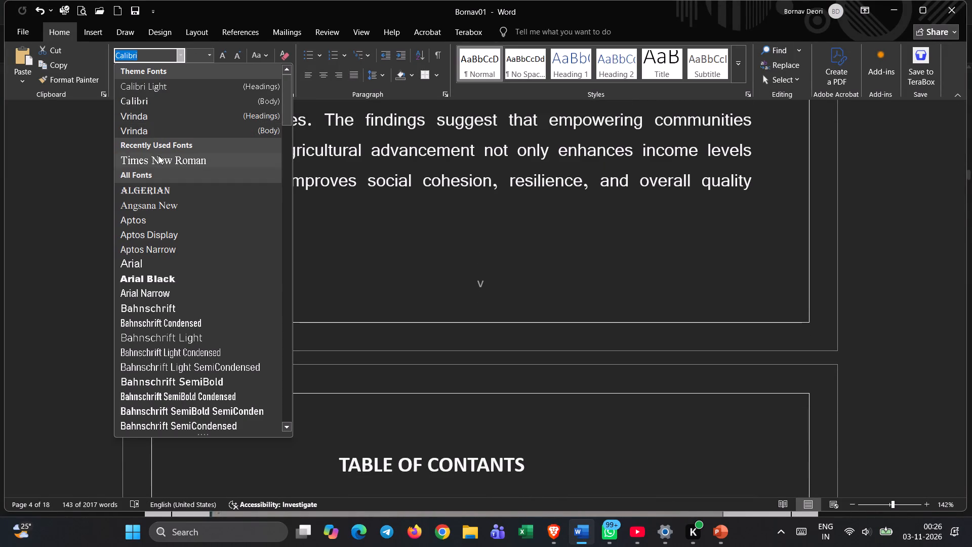
pyautogui.click(159, 158)
# Set the college name, department line and ABSTRACT title on the Abstract page to 14 points.
pyautogui.scroll(11, 490, 238)
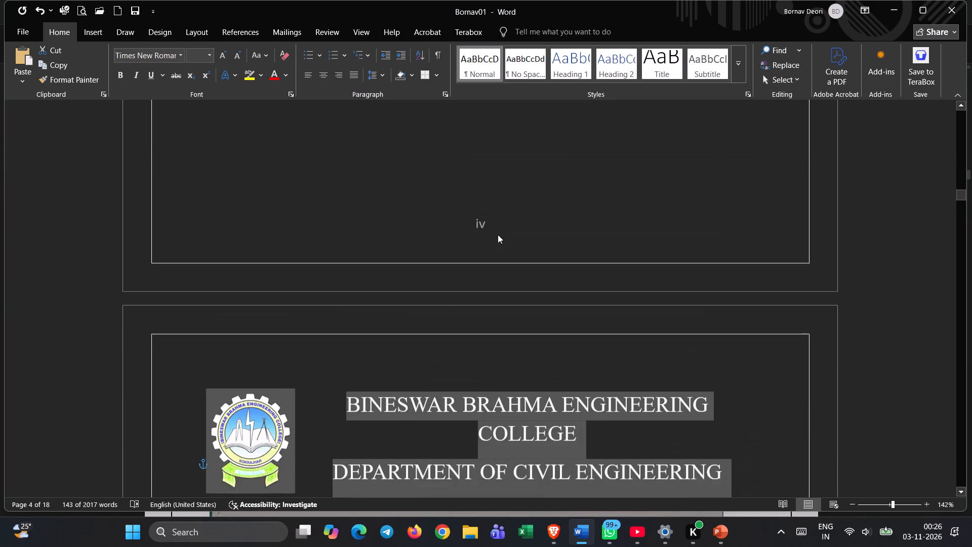
pyautogui.scroll(-2, 481, 254)
pyautogui.click(362, 246)
pyautogui.moveTo(352, 248); pyautogui.dragTo(386, 254)
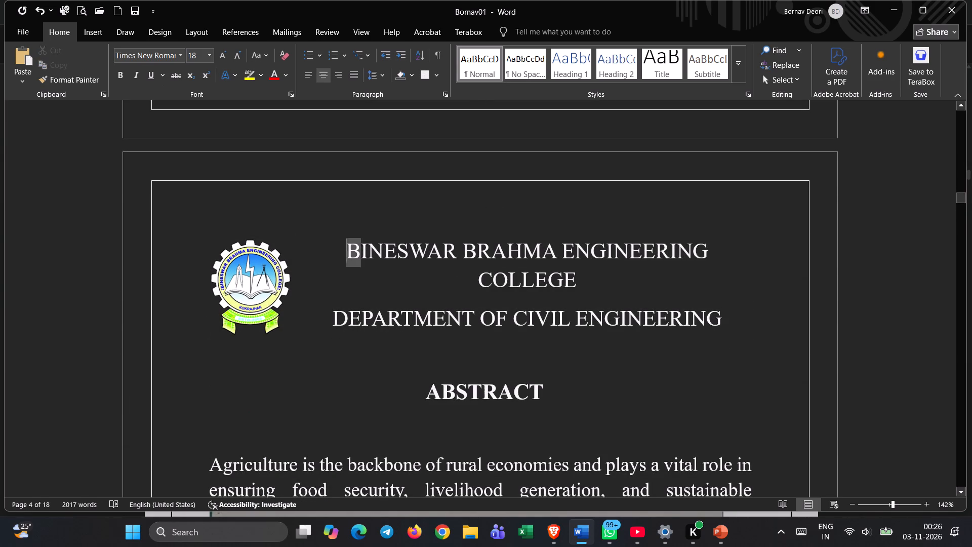
pyautogui.moveTo(386, 254); pyautogui.dragTo(656, 380)
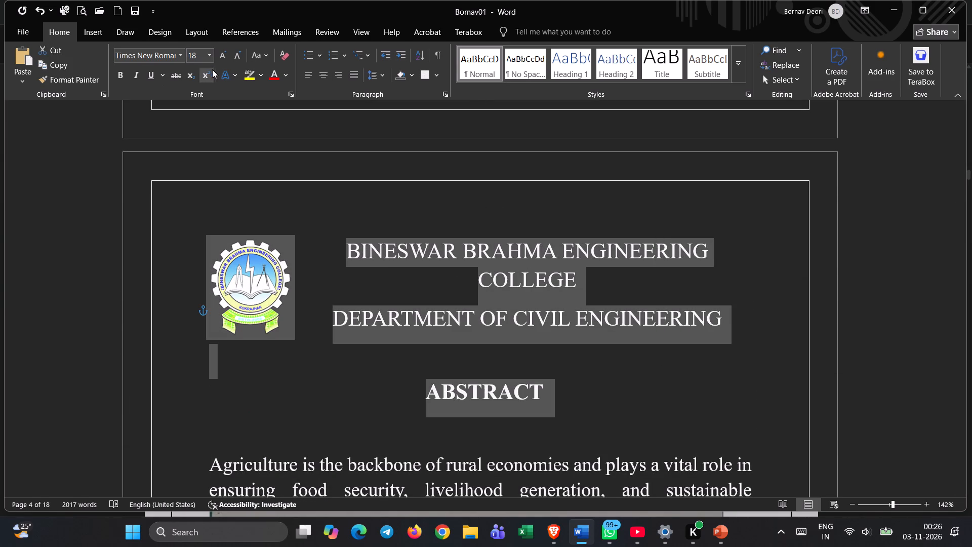
pyautogui.click(209, 60)
pyautogui.click(192, 129)
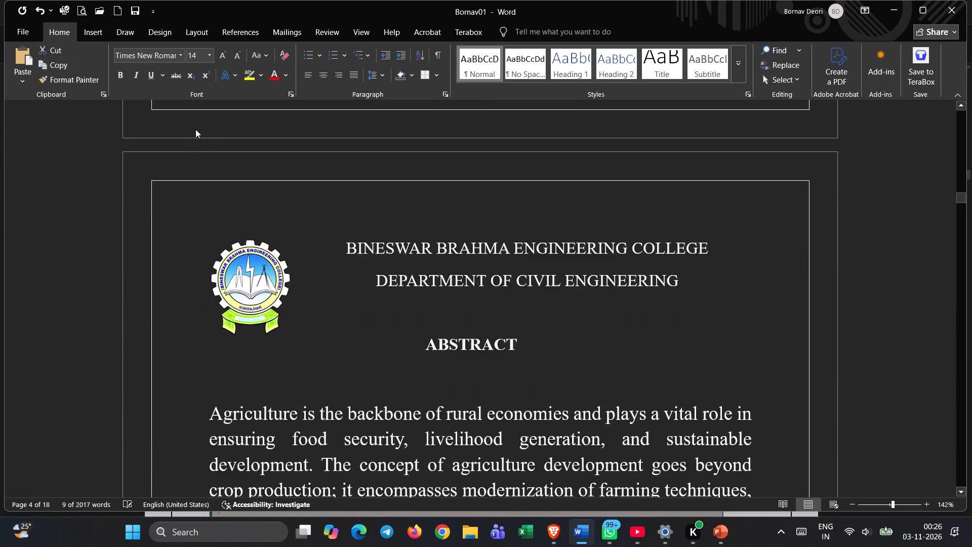
# Set both body paragraphs of the Abstract to 12 points.
pyautogui.scroll(-3, 446, 286)
pyautogui.moveTo(207, 152); pyautogui.dragTo(416, 252)
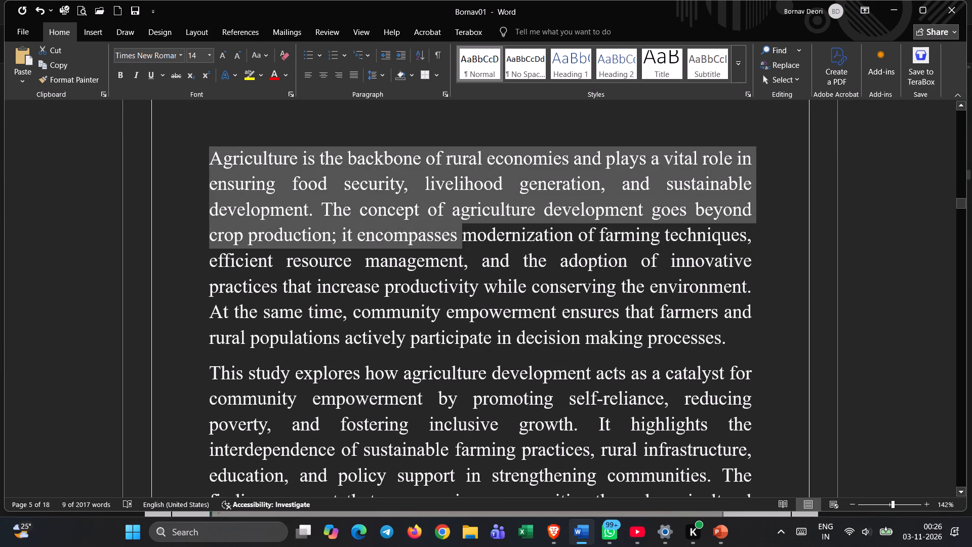
pyautogui.moveTo(416, 252); pyautogui.dragTo(625, 499)
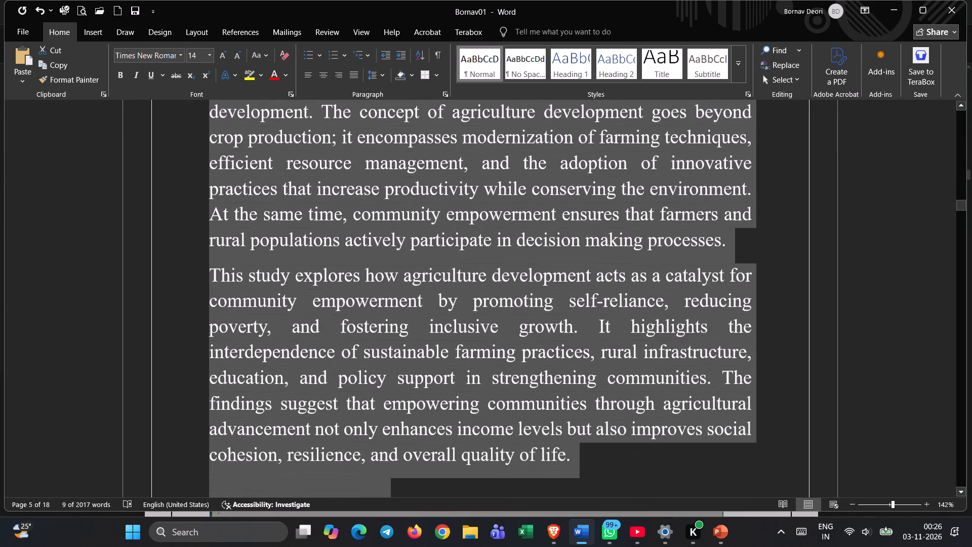
pyautogui.moveTo(625, 499); pyautogui.dragTo(604, 449)
pyautogui.click(207, 54)
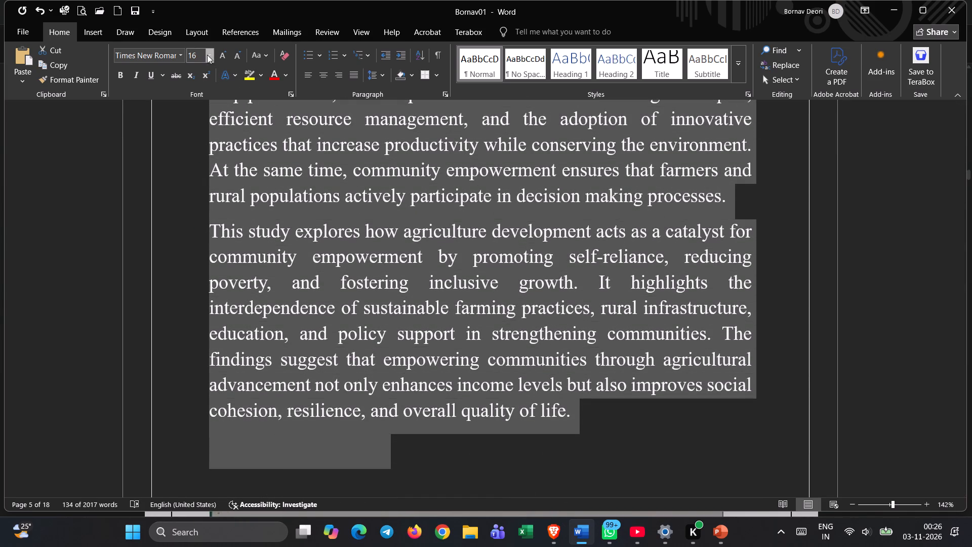
pyautogui.click(193, 115)
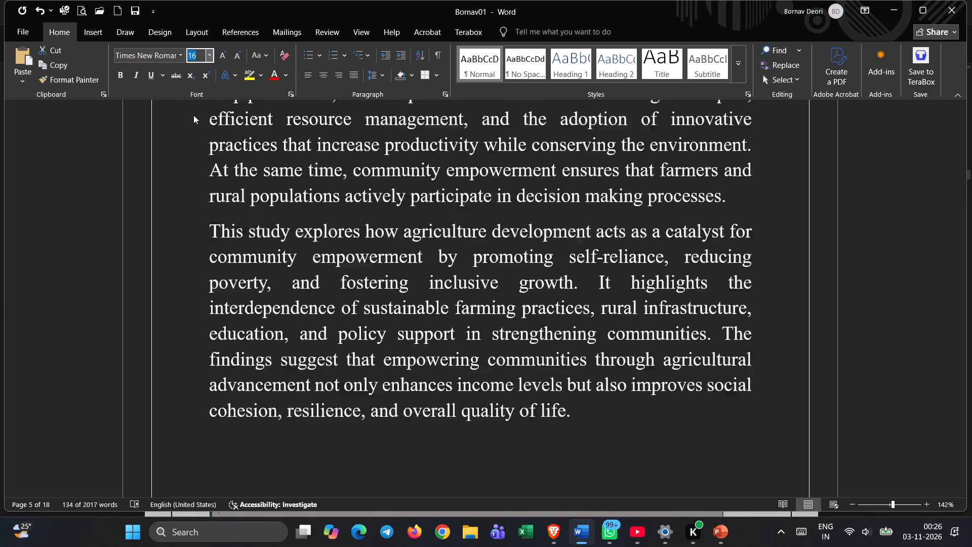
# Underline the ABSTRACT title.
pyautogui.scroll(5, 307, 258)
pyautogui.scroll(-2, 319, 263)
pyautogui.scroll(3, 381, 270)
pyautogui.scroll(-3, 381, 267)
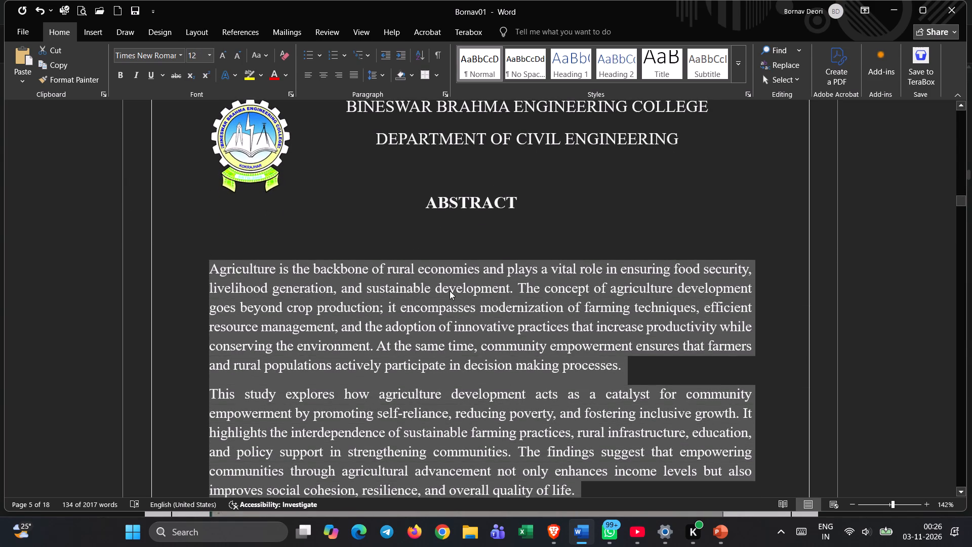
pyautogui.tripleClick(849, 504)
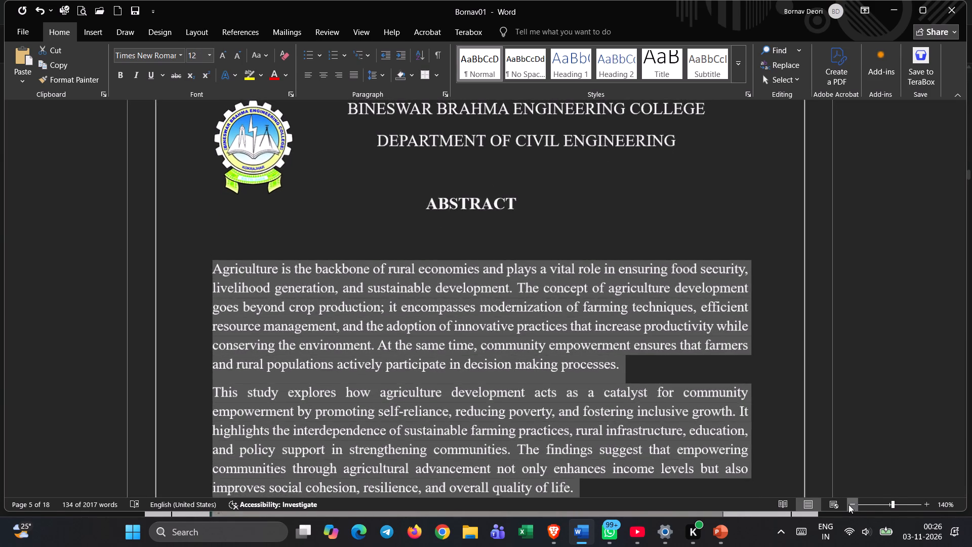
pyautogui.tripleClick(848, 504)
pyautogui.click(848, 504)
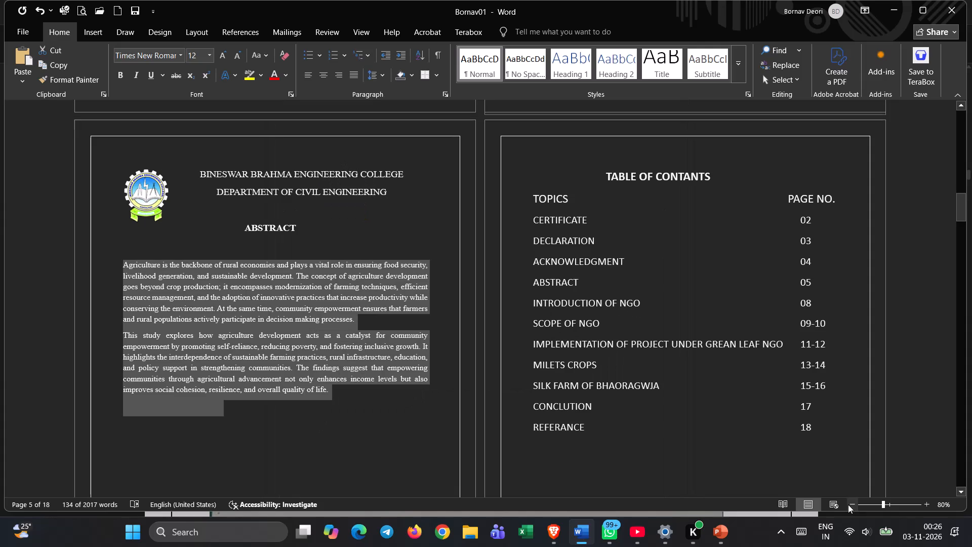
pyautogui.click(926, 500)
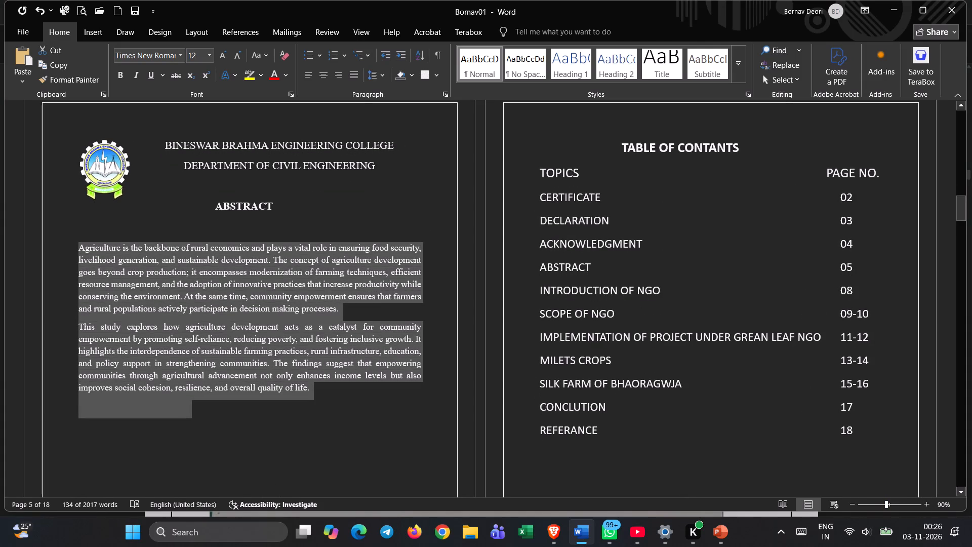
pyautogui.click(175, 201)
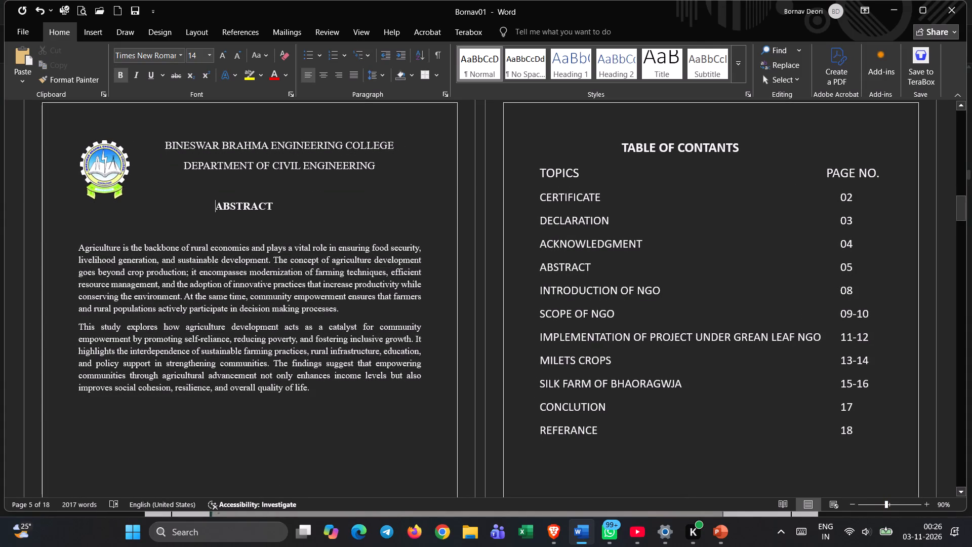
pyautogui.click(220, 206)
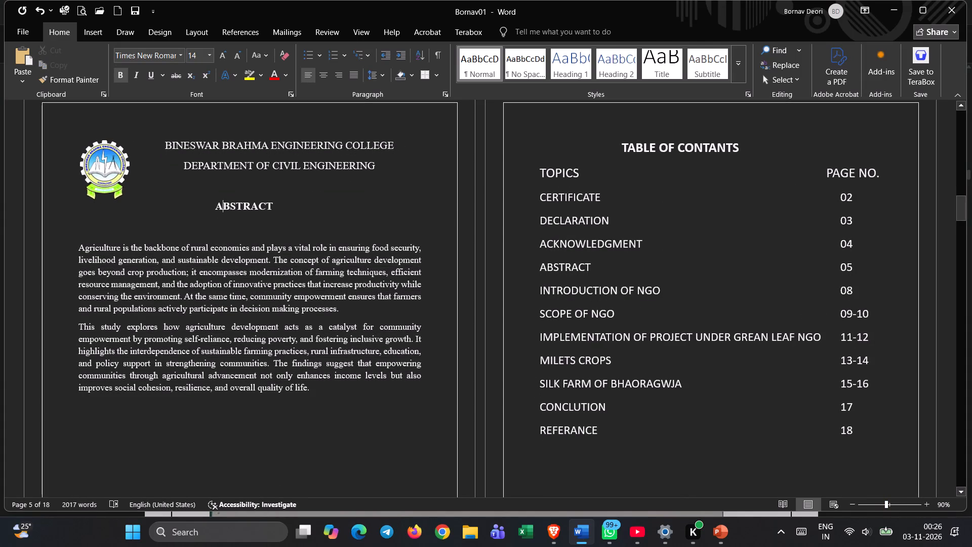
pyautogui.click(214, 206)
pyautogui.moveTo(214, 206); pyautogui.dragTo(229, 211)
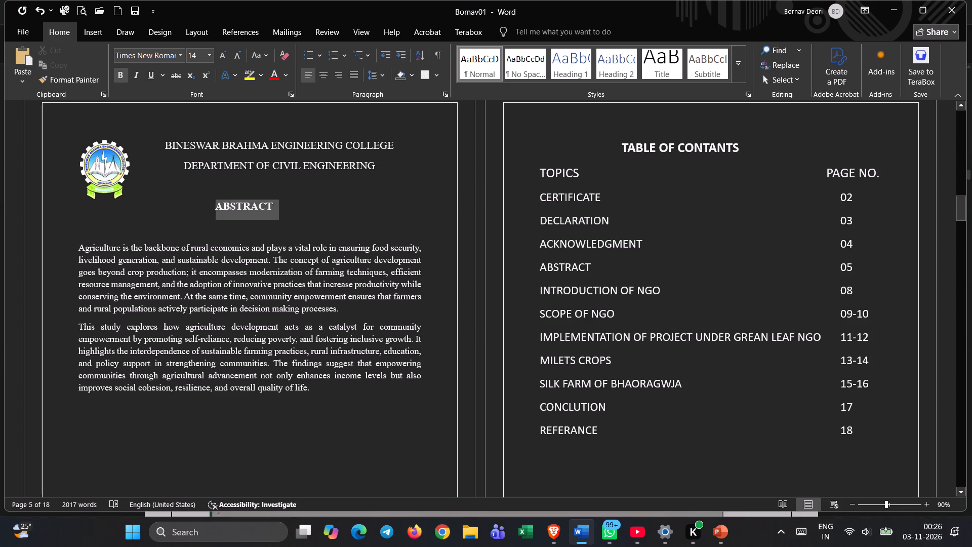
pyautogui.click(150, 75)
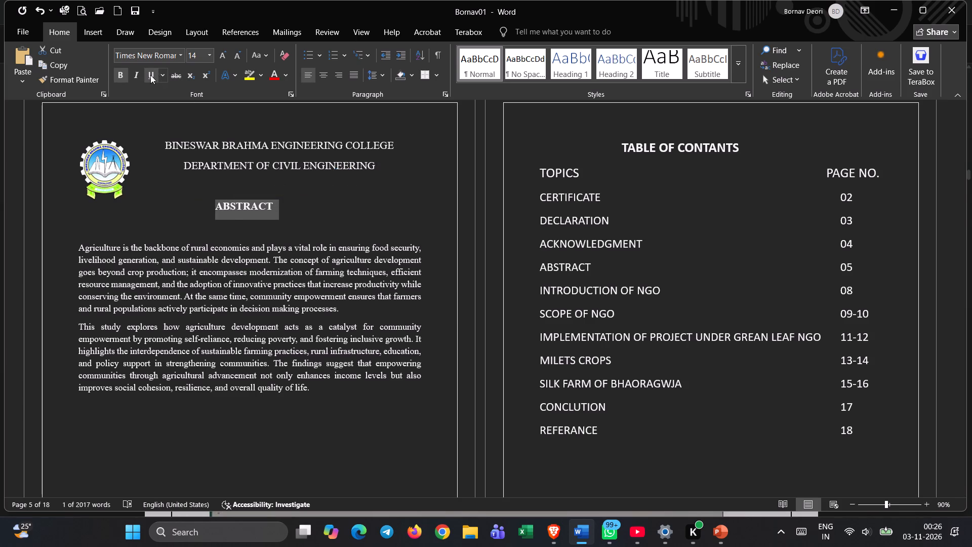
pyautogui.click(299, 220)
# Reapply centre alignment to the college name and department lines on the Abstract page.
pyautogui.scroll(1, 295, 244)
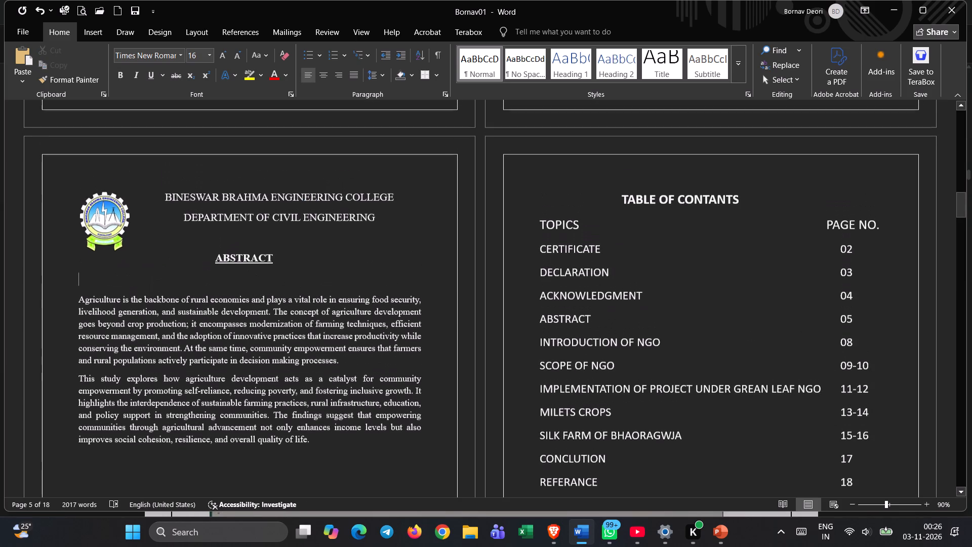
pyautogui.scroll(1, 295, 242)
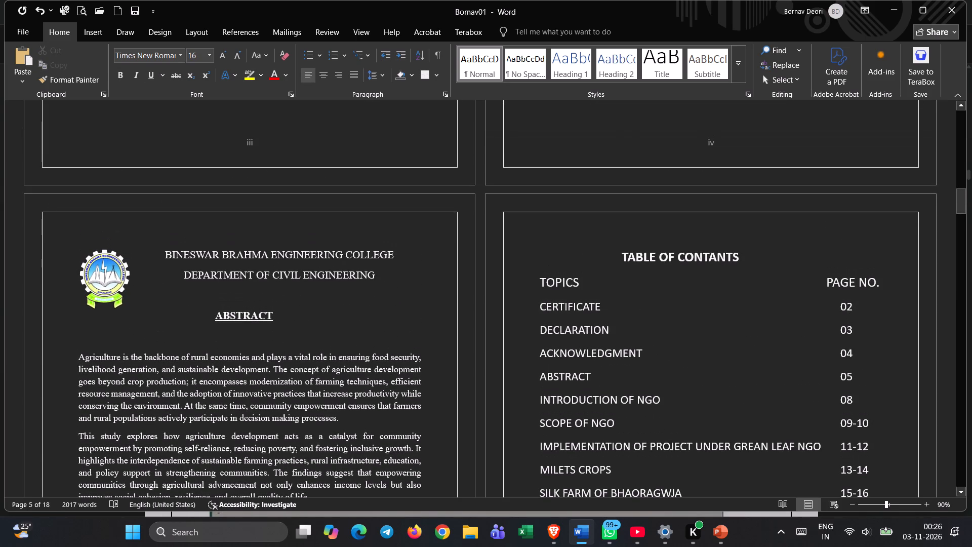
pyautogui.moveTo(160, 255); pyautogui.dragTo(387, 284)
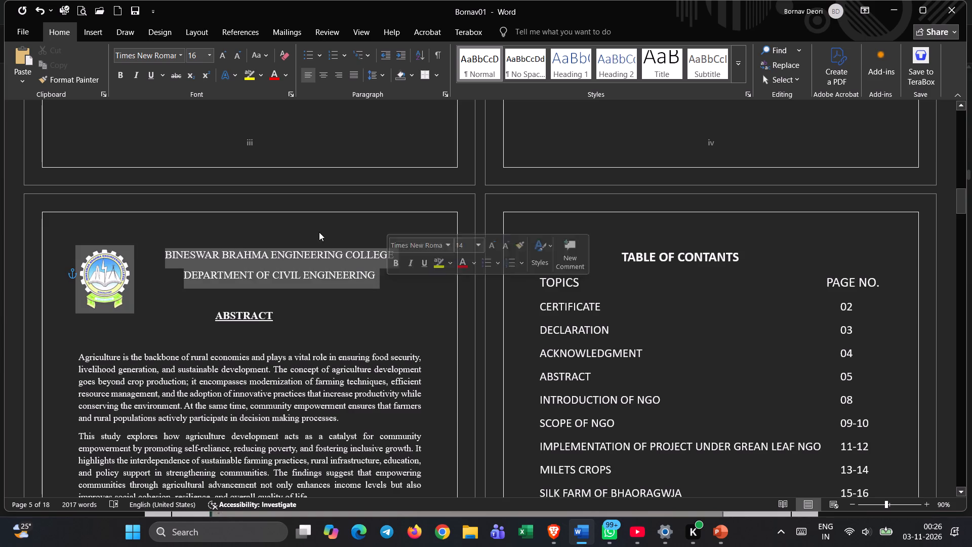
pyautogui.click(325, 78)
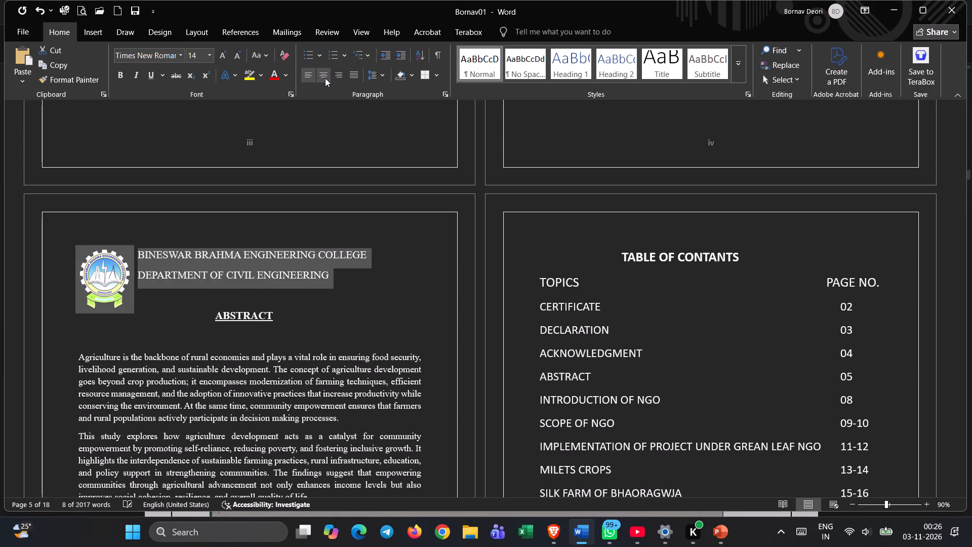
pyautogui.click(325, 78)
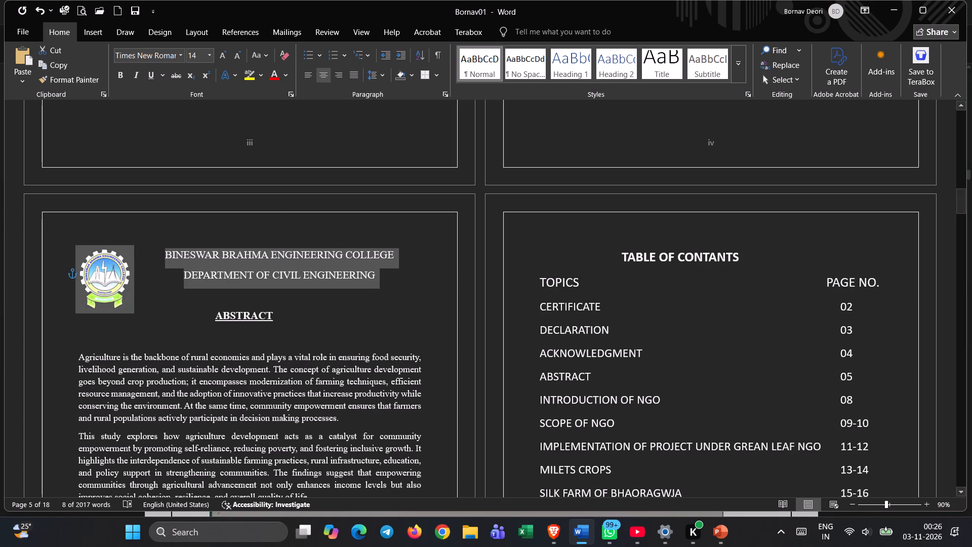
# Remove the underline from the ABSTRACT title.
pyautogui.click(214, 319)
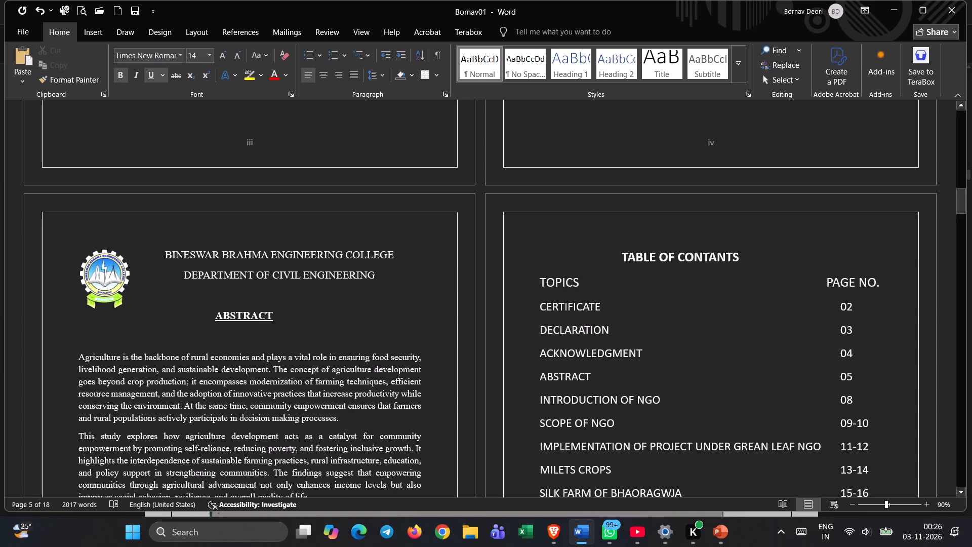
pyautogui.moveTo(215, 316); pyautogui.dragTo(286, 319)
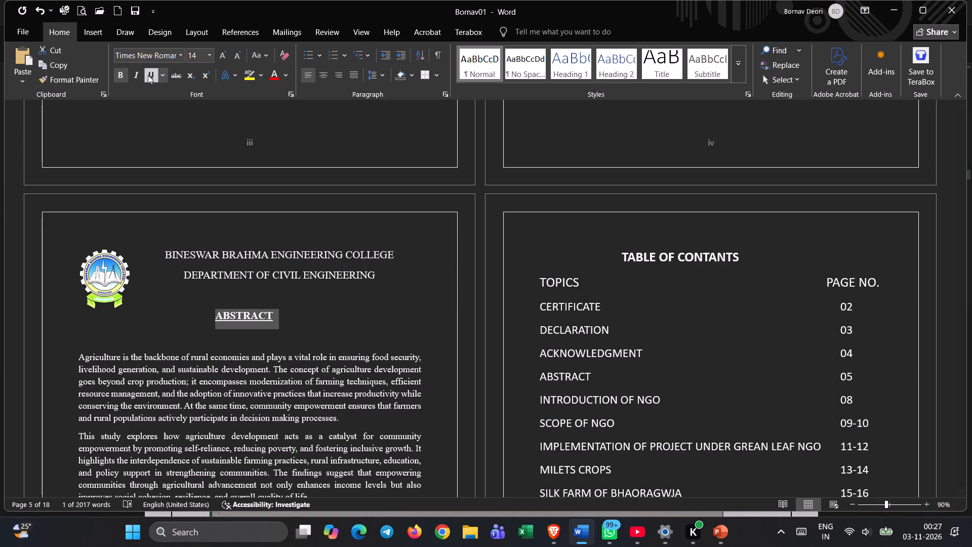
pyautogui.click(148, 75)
# Shift the ABSTRACT title towards the page centre by inserting four spaces before it.
pyautogui.moveTo(203, 313); pyautogui.dragTo(209, 314)
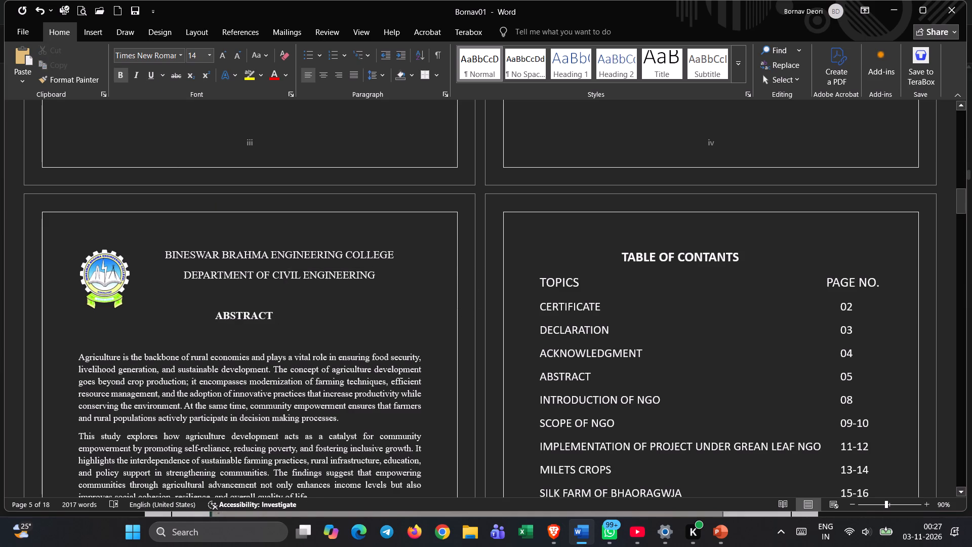
pyautogui.press('space')
pyautogui.press('space')
pyautogui.press('space')
pyautogui.press('space')
pyautogui.press('space')
pyautogui.press('space')
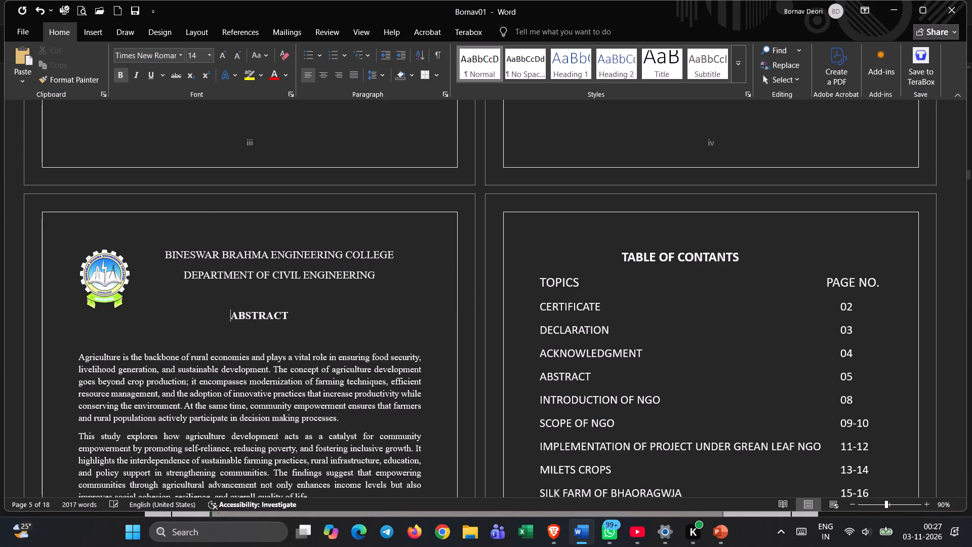
pyautogui.scroll(4, 311, 333)
pyautogui.scroll(-6, 311, 333)
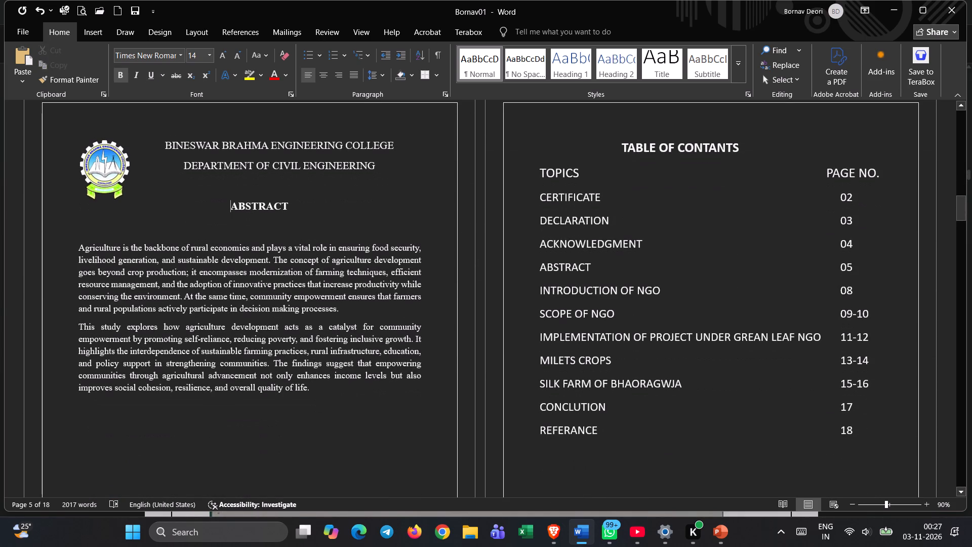
pyautogui.press('BackSpace')
pyautogui.press('BackSpace')
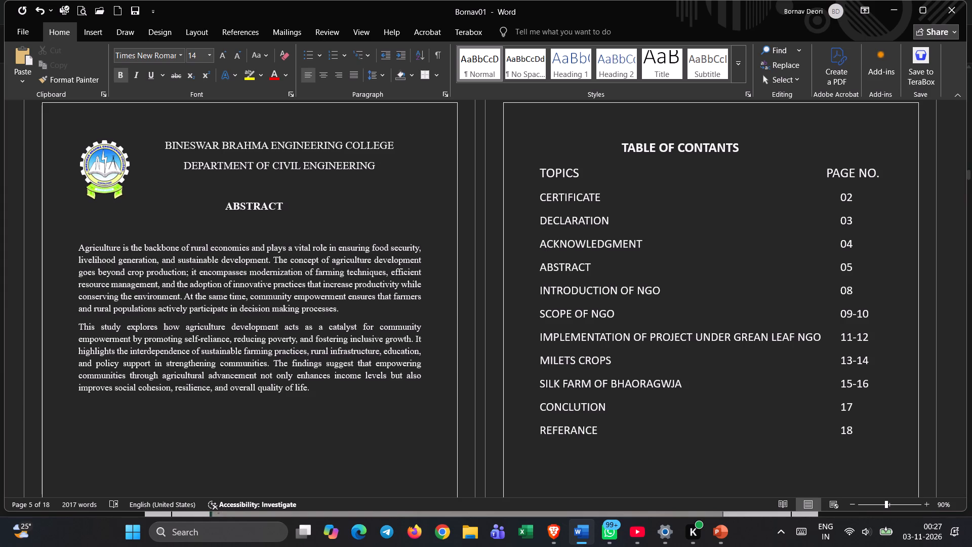
# Underline the ABSTRACT title line, including its leading spaces.
pyautogui.moveTo(223, 204); pyautogui.dragTo(276, 203)
pyautogui.click(150, 71)
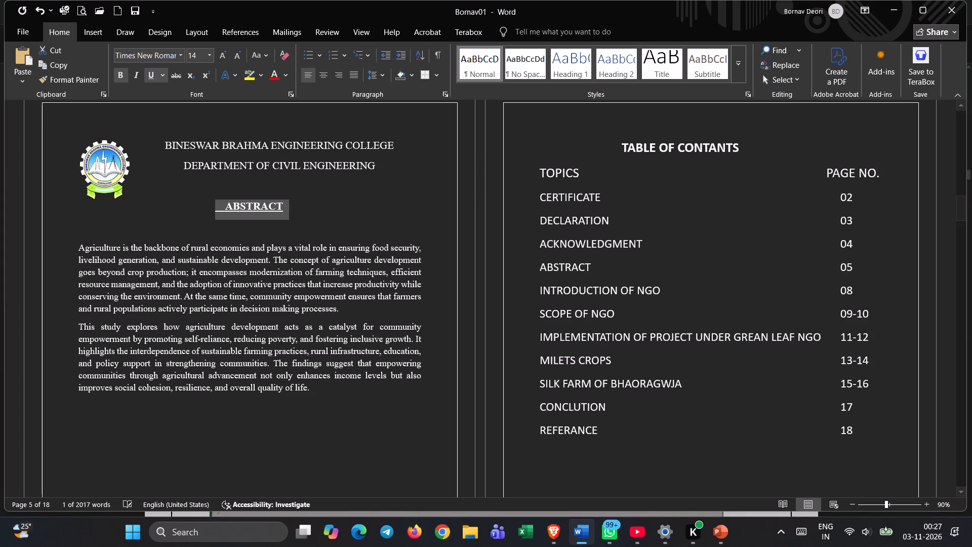
pyautogui.click(143, 180)
# Move the college logo on the Abstract page slightly upward, keeping it aligned with the body text's left margin.
pyautogui.click(108, 169)
pyautogui.moveTo(108, 169); pyautogui.dragTo(107, 166)
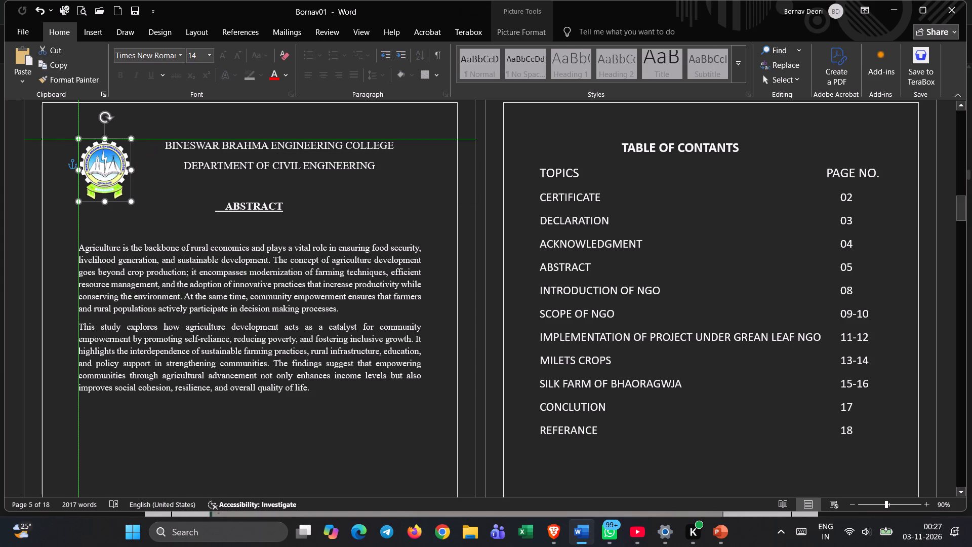
pyautogui.moveTo(107, 166); pyautogui.dragTo(110, 156)
pyautogui.scroll(3, 135, 165)
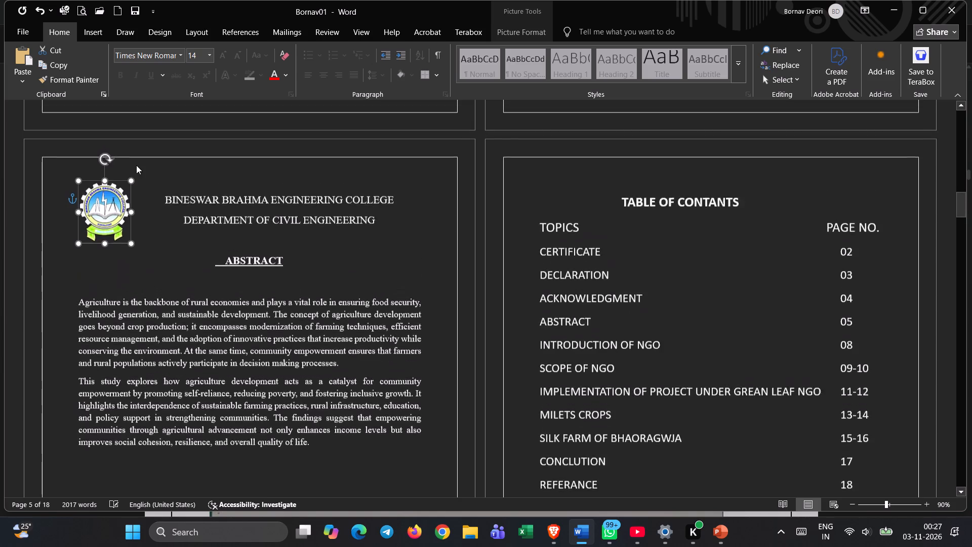
pyautogui.scroll(3, 136, 165)
pyautogui.click(235, 428)
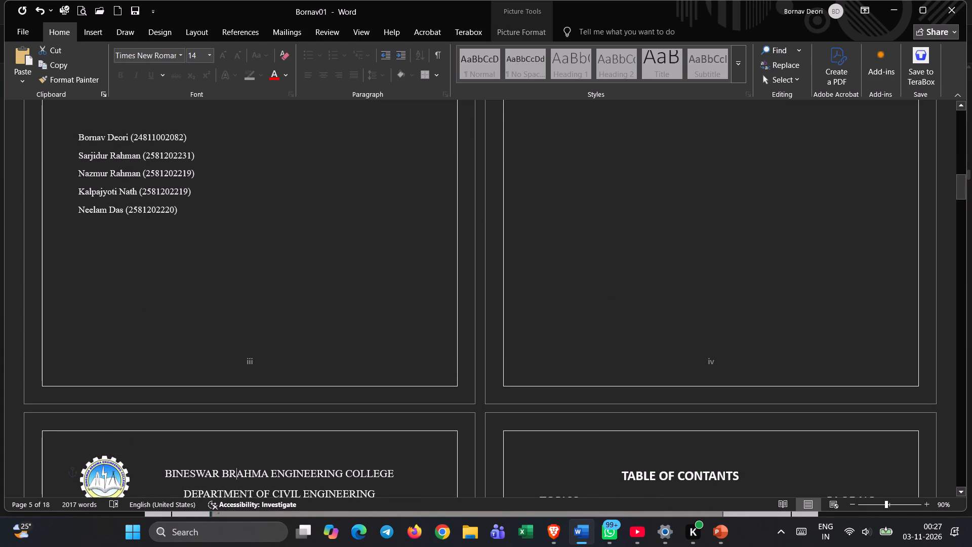
# Compare the Abstract page's heading layout with the Declaration and Acknowledgement pages.
pyautogui.scroll(8, 222, 409)
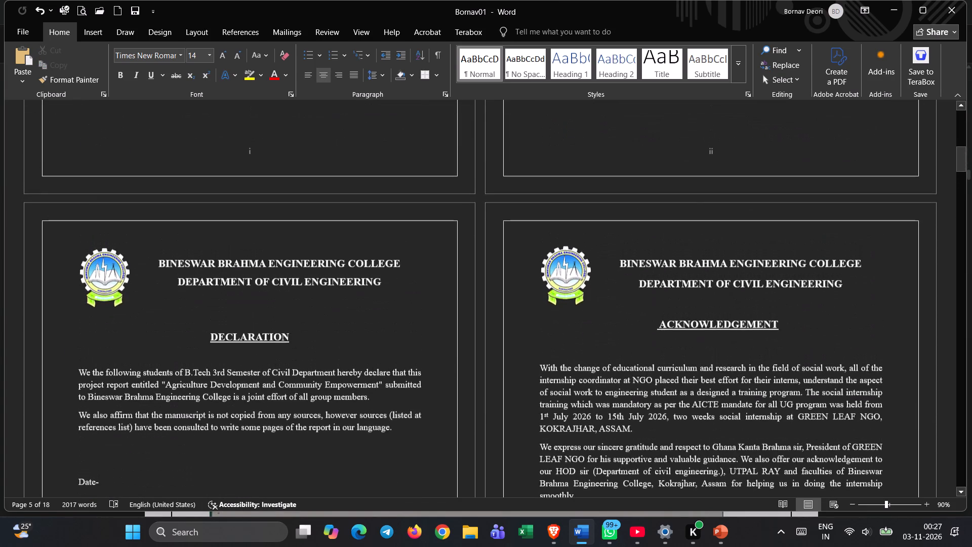
pyautogui.scroll(-5, 223, 404)
pyautogui.scroll(4, 223, 403)
pyautogui.scroll(-1, 224, 402)
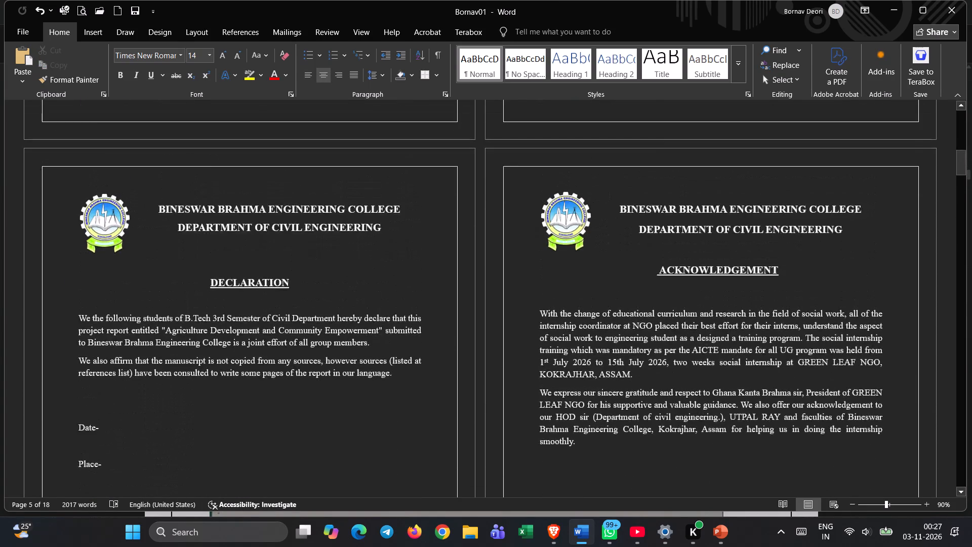
pyautogui.scroll(-11, 224, 402)
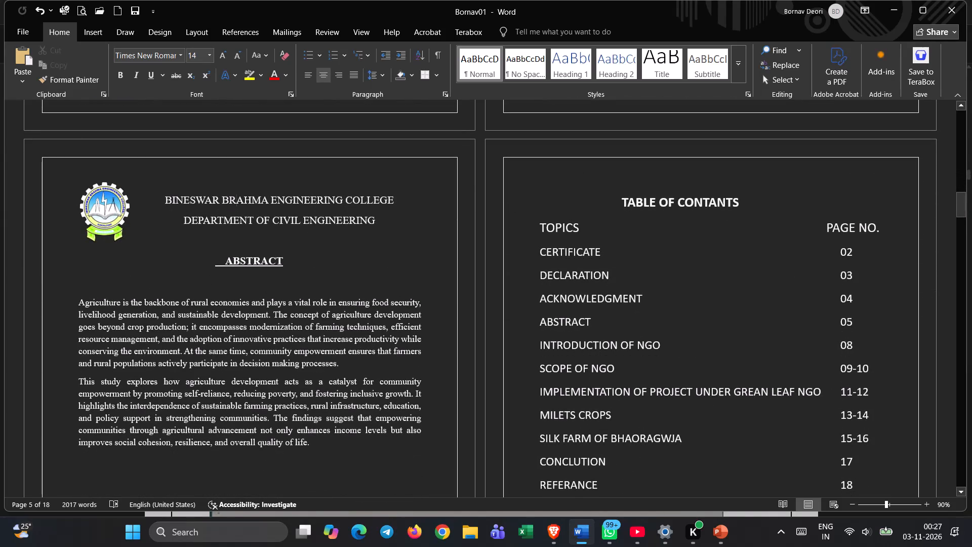
pyautogui.scroll(-3, 224, 398)
pyautogui.scroll(4, 224, 398)
pyautogui.scroll(-2, 224, 398)
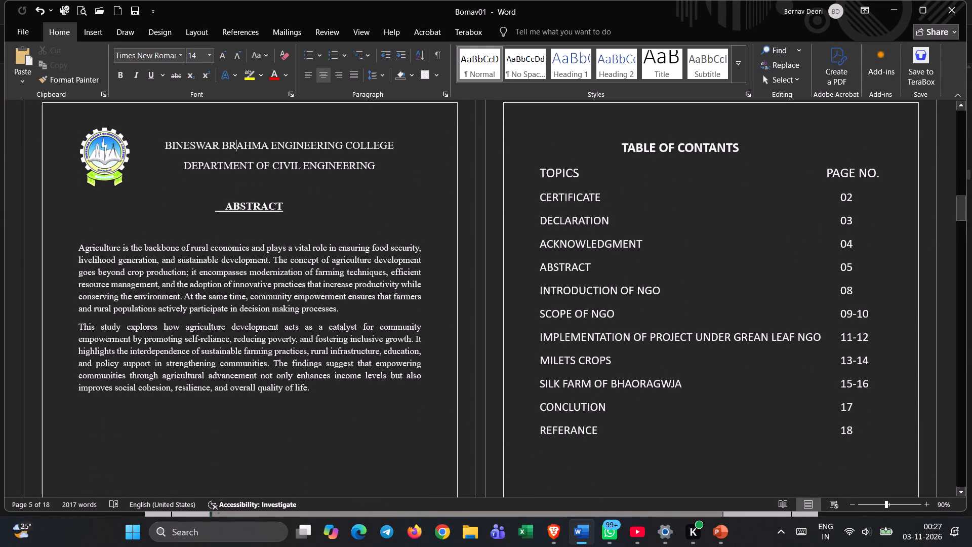
# Remove the underline from the ABSTRACT title and from all the spaces in front of it.
pyautogui.moveTo(225, 206); pyautogui.dragTo(287, 206)
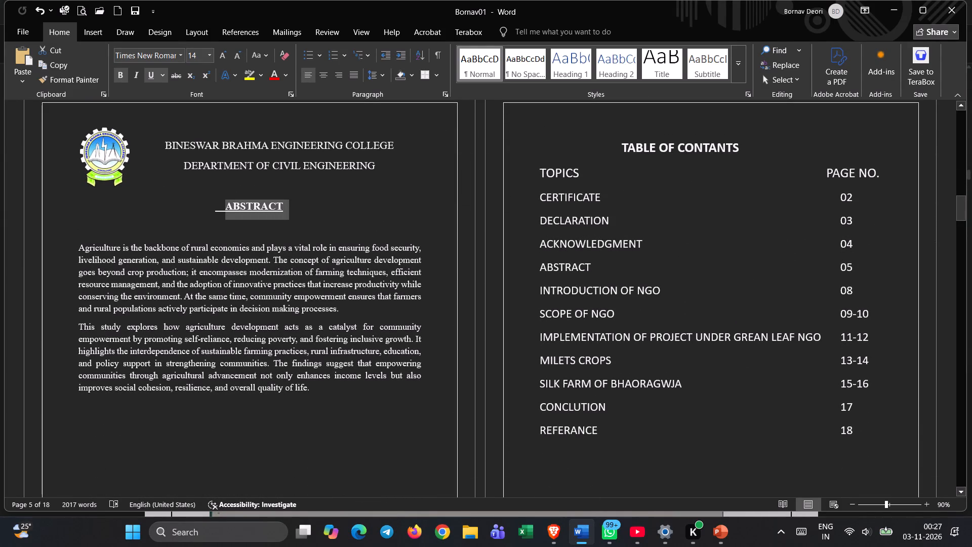
pyautogui.click(149, 77)
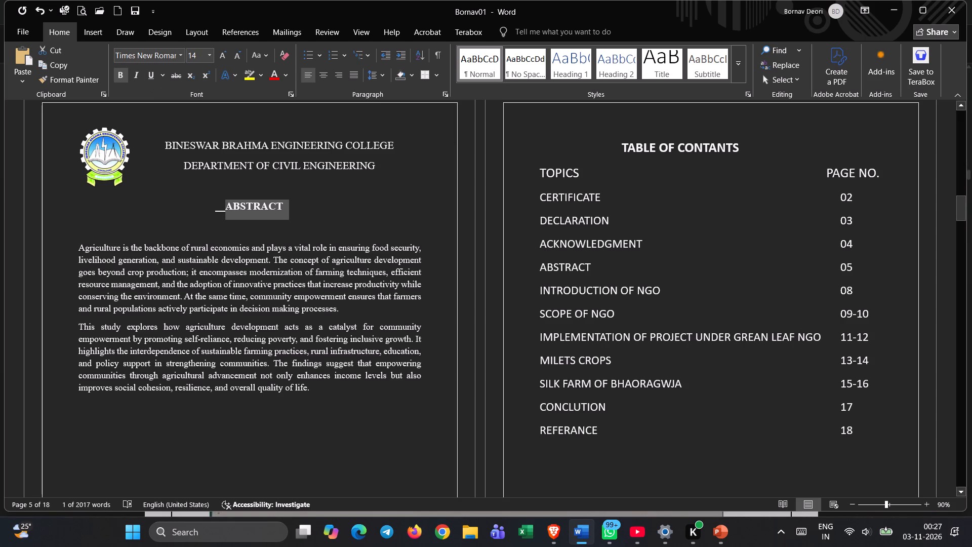
pyautogui.moveTo(224, 212); pyautogui.dragTo(216, 211)
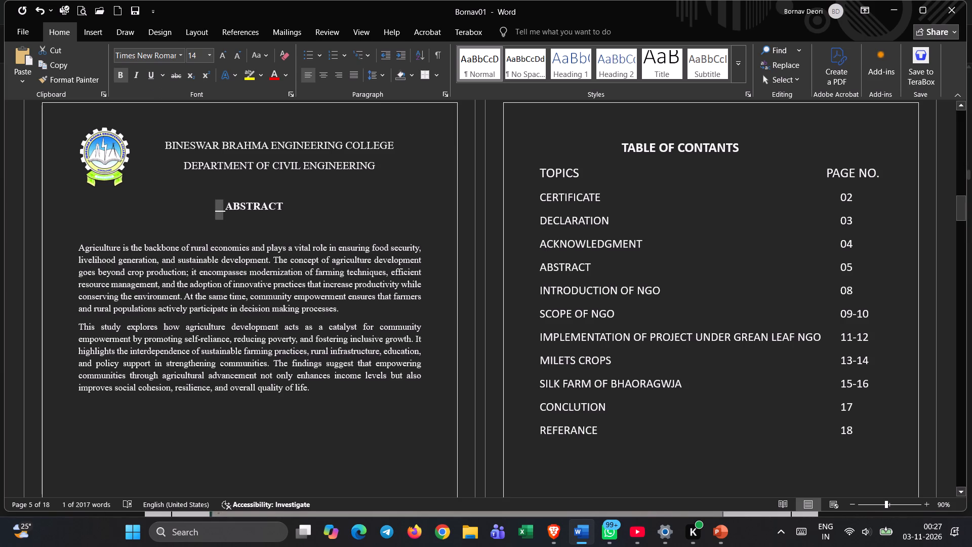
pyautogui.moveTo(216, 211); pyautogui.dragTo(214, 211)
pyautogui.click(150, 77)
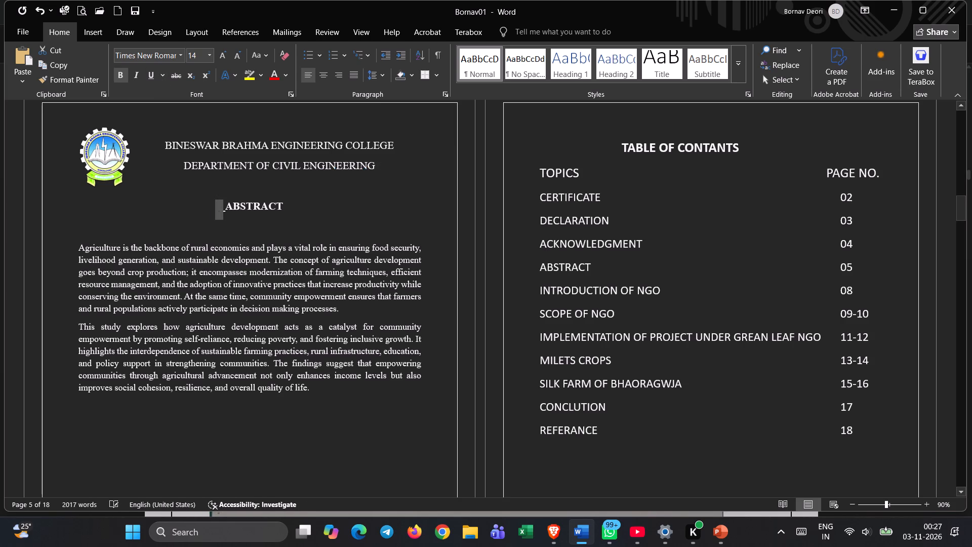
pyautogui.click(225, 211)
pyautogui.click(150, 75)
pyautogui.click(150, 75)
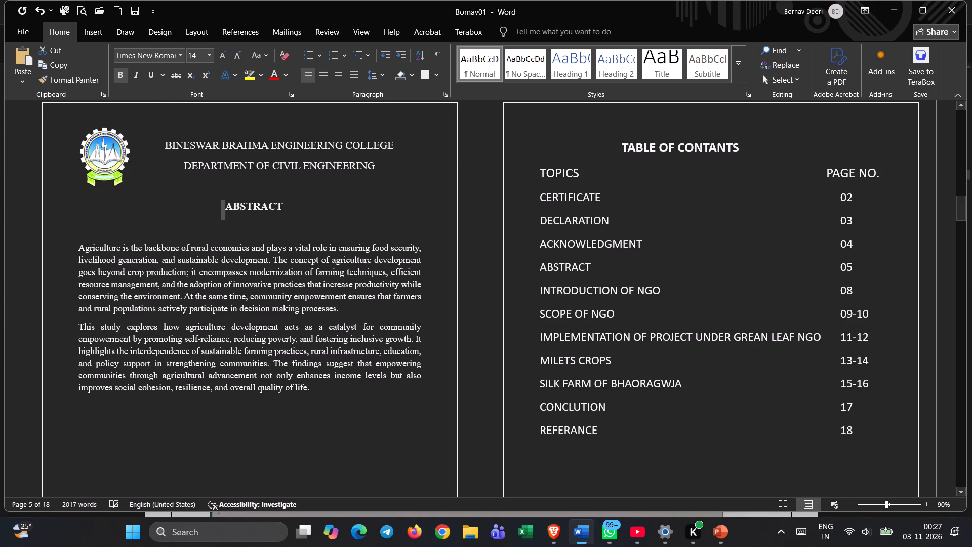
# Underline only the word ABSTRACT in the title, excluding its leading spaces.
pyautogui.click(224, 207)
pyautogui.moveTo(224, 207); pyautogui.dragTo(287, 199)
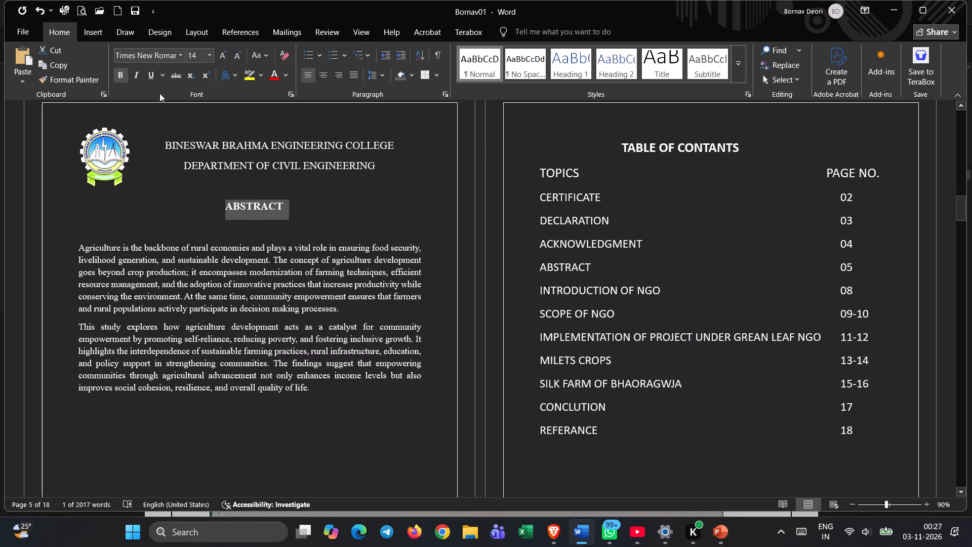
pyautogui.click(148, 71)
pyautogui.click(298, 212)
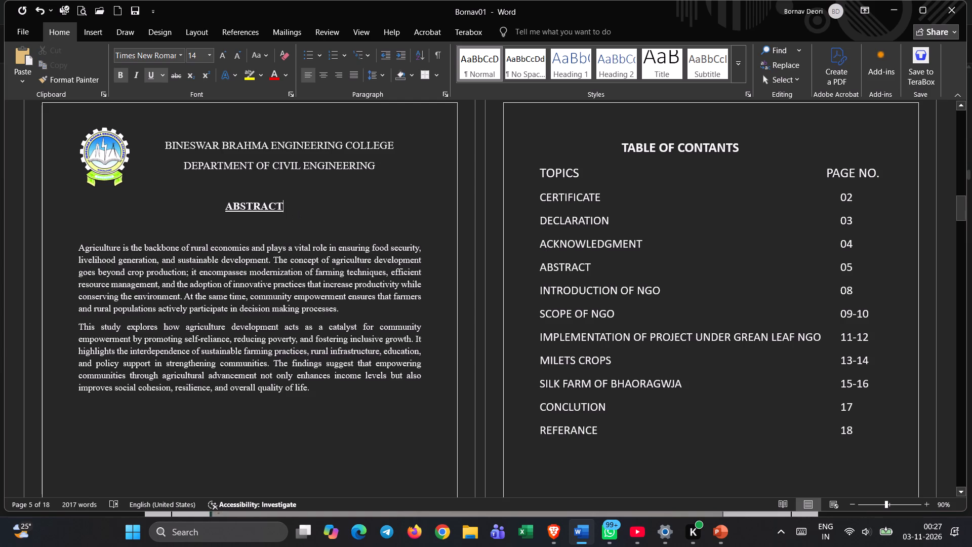
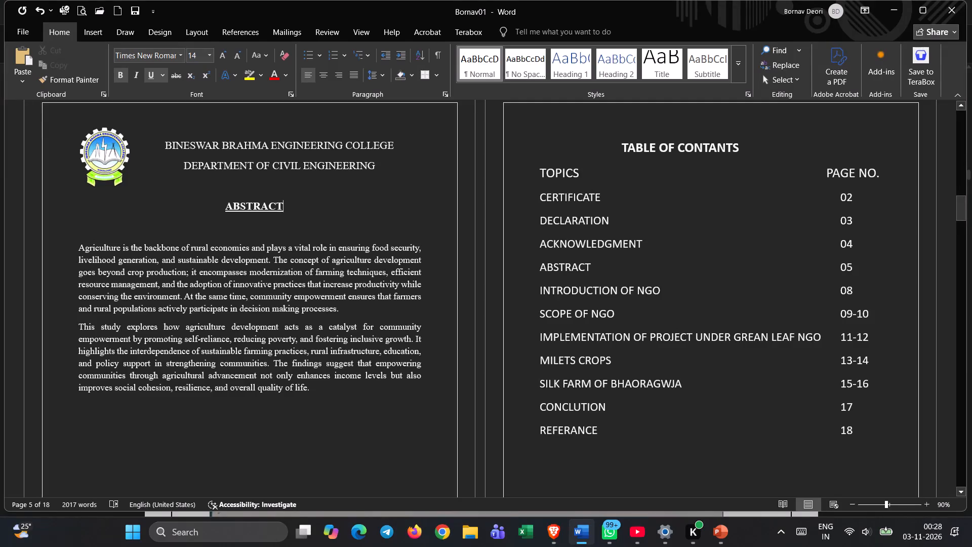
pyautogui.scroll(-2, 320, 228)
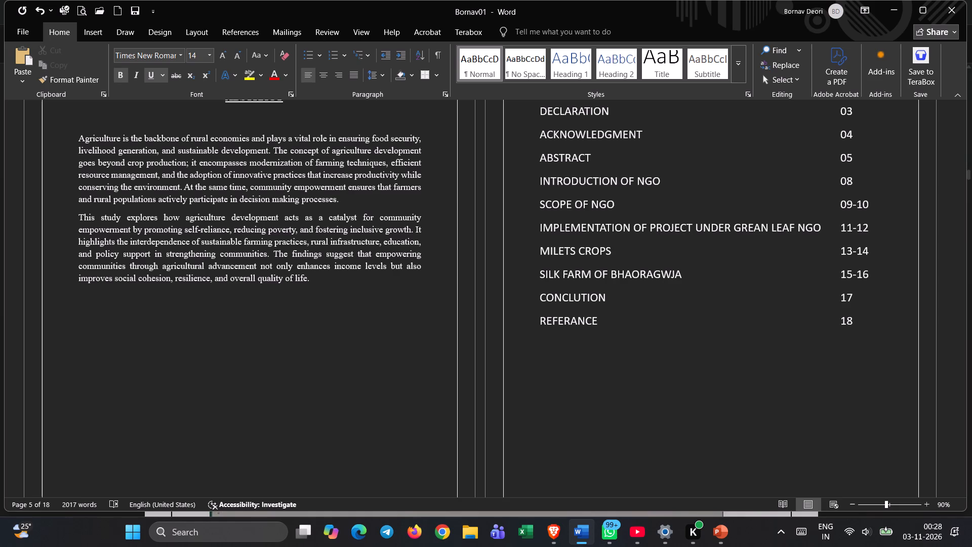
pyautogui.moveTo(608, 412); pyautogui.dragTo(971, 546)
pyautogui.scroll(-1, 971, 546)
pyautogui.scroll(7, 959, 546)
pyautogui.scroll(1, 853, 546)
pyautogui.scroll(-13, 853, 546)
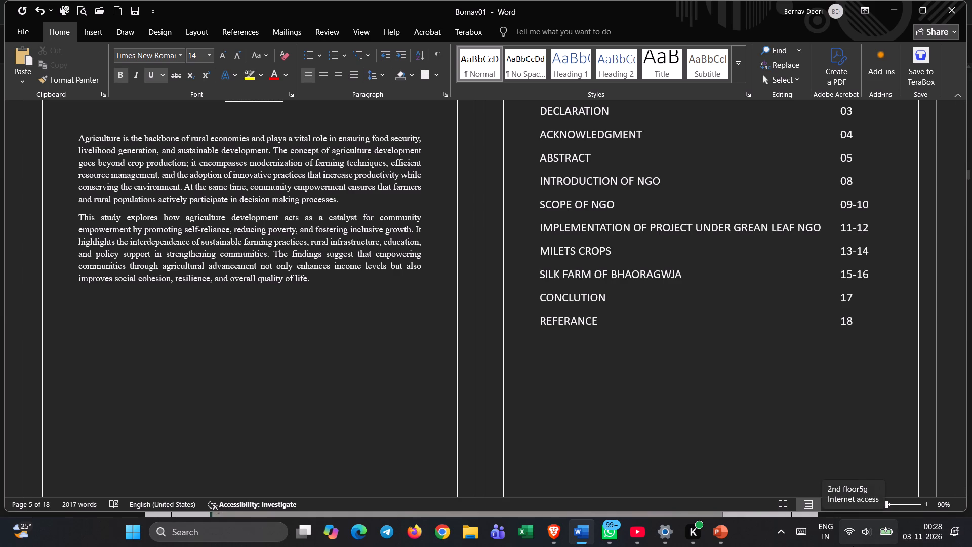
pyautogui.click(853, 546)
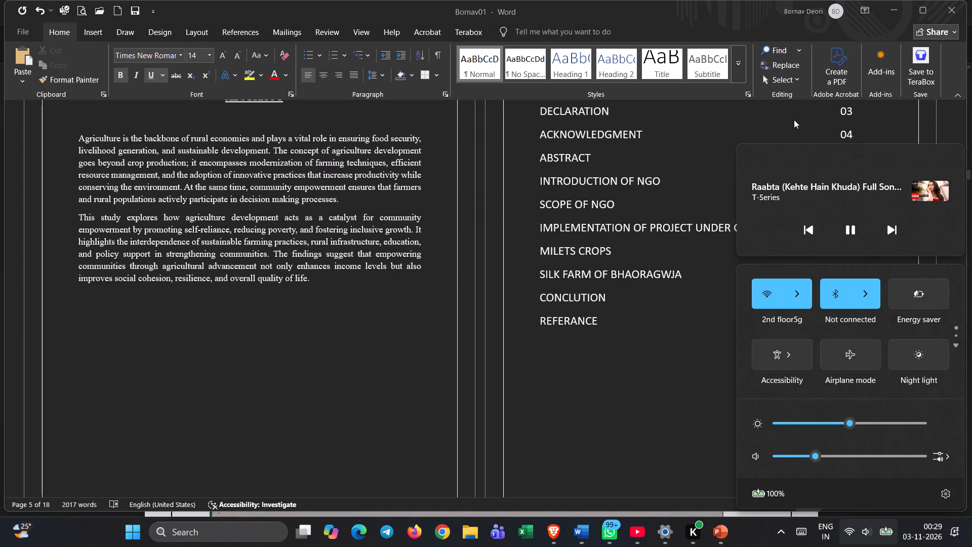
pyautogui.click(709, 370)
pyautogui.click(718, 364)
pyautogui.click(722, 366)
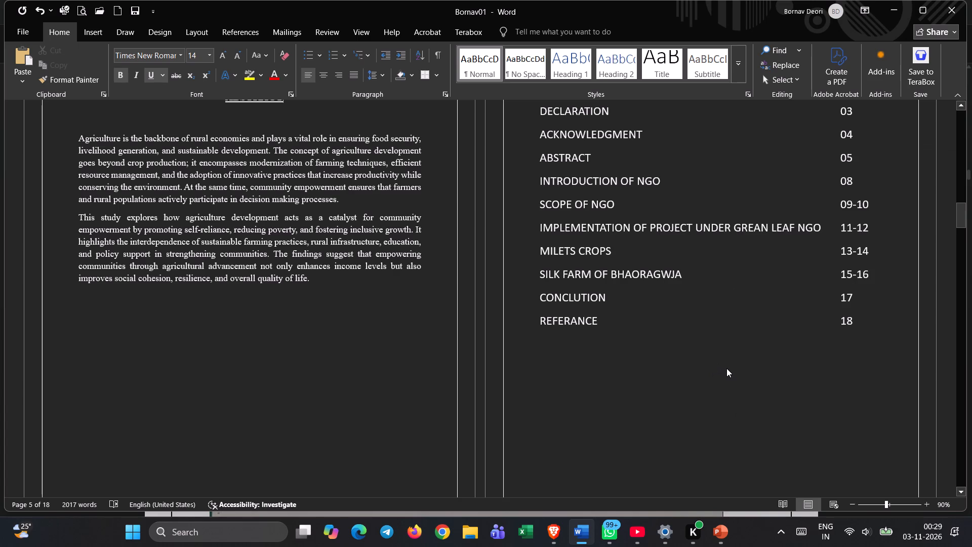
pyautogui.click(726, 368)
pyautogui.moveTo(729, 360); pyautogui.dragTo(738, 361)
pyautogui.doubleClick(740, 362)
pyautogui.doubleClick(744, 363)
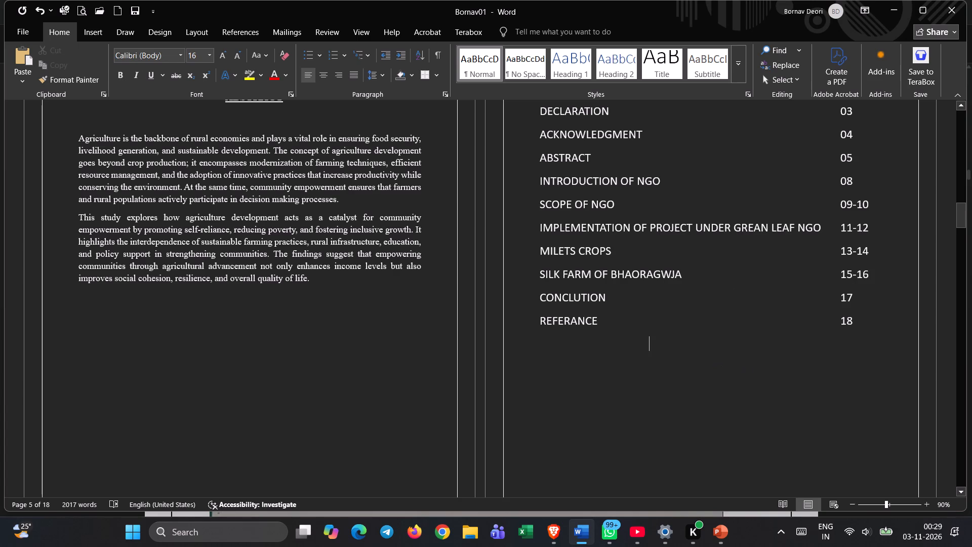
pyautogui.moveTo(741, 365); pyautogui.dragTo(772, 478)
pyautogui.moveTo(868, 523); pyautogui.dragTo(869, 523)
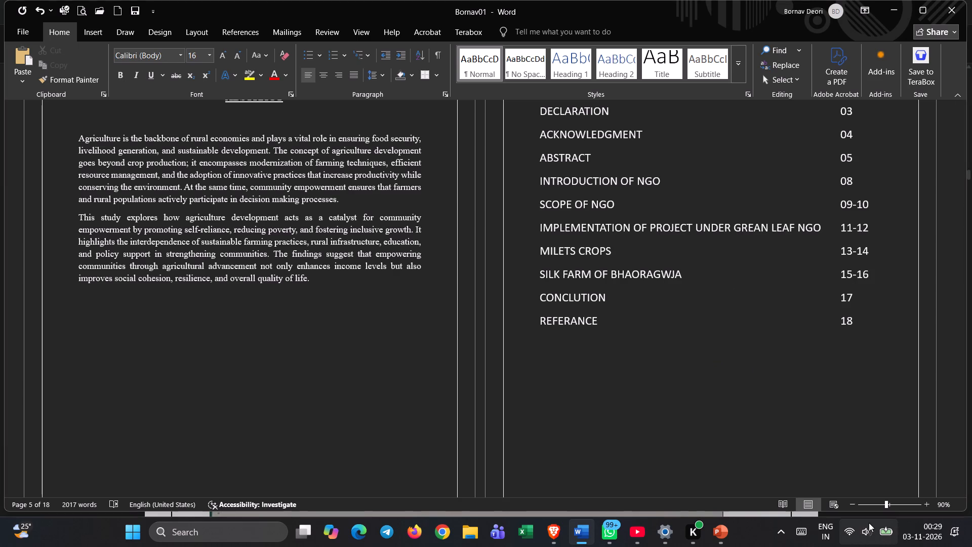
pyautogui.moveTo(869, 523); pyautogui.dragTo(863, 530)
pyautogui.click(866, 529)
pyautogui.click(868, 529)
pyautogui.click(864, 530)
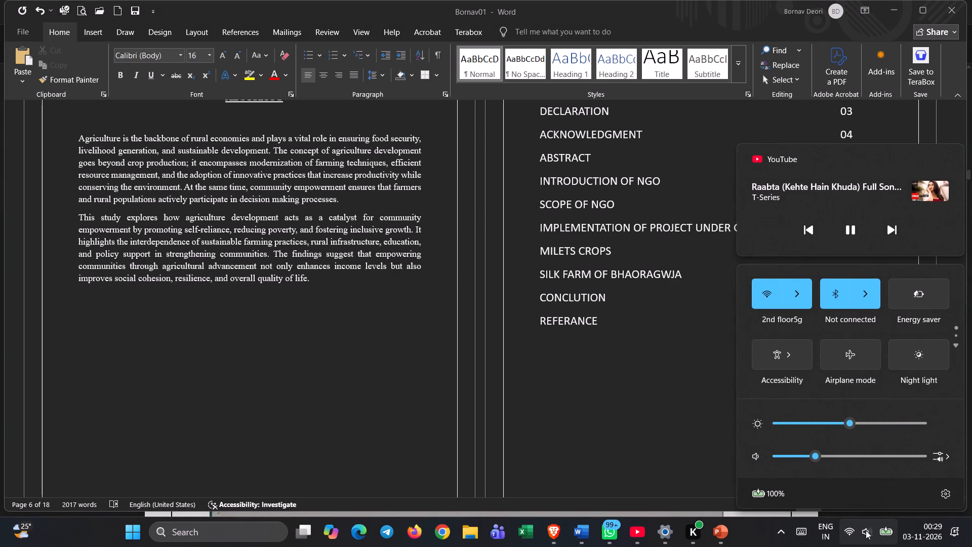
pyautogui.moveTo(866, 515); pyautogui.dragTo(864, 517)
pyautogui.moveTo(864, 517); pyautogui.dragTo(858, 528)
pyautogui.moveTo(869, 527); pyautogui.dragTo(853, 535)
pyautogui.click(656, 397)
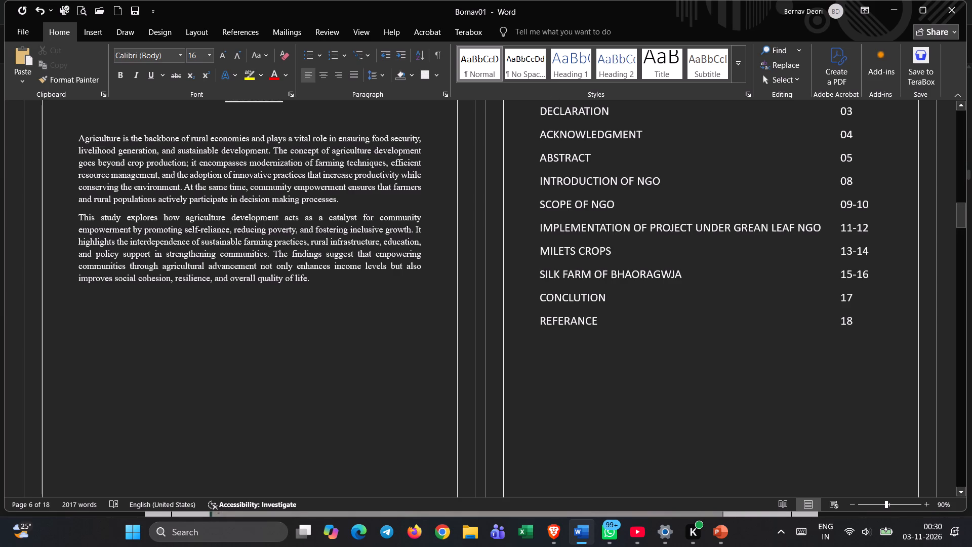
# Review the pages from the Declaration and Acknowledgement to the List of Figures and Introduction, comparing their heading layout and spacing.
pyautogui.scroll(-3, 557, 254)
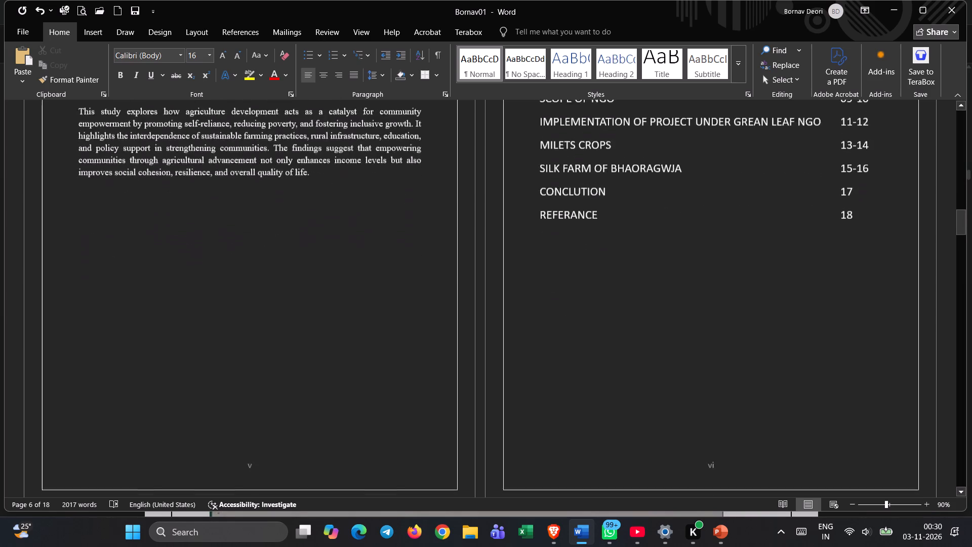
pyautogui.scroll(-5, 567, 264)
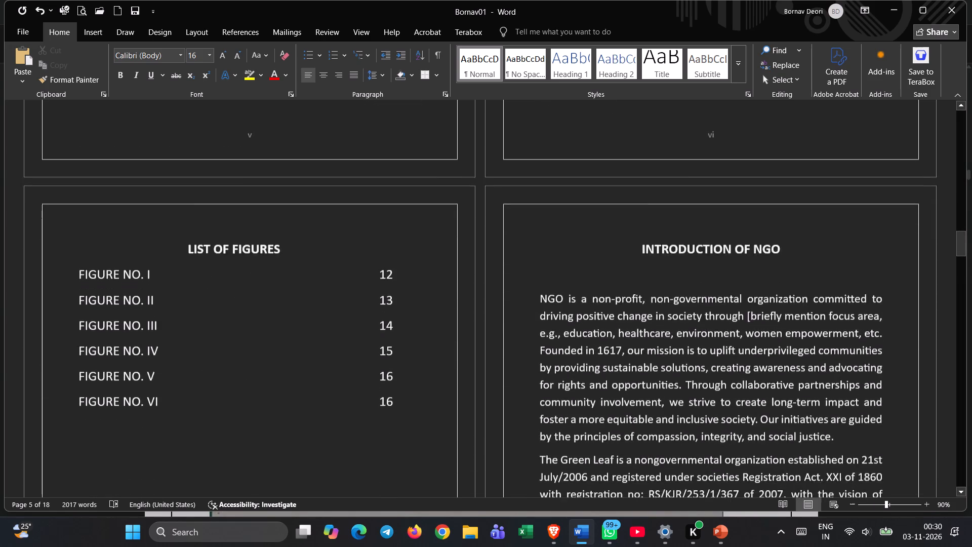
pyautogui.scroll(-1, 574, 278)
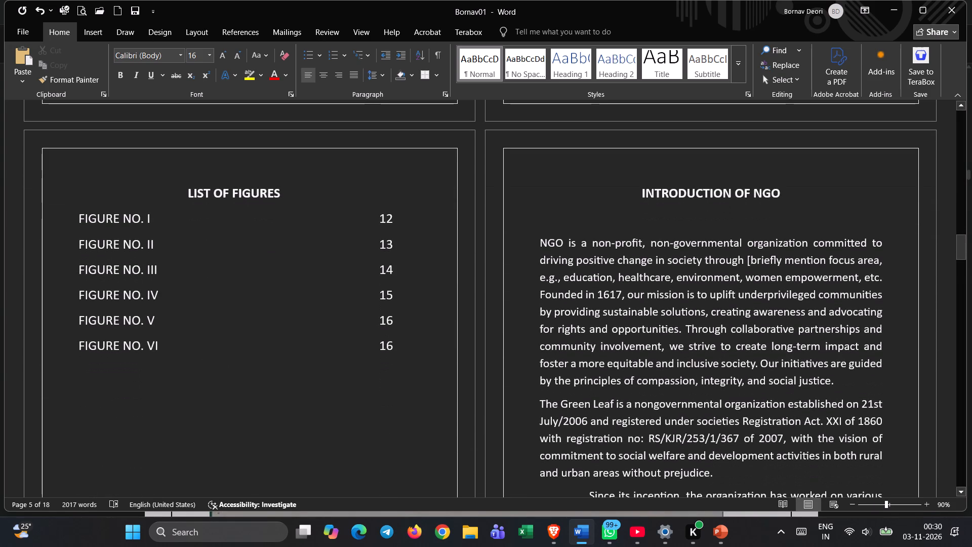
pyautogui.scroll(2, 574, 276)
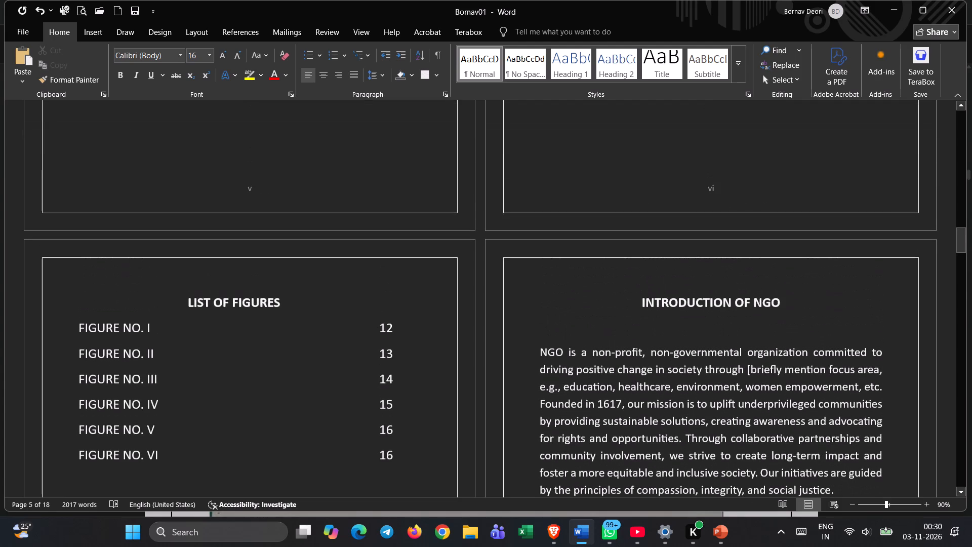
pyautogui.scroll(8, 576, 272)
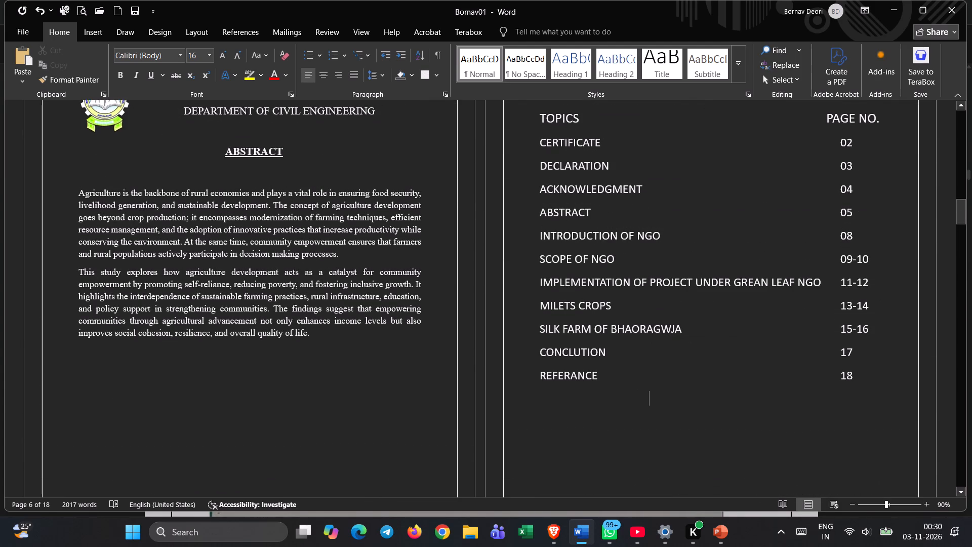
pyautogui.scroll(6, 579, 290)
pyautogui.scroll(-3, 579, 290)
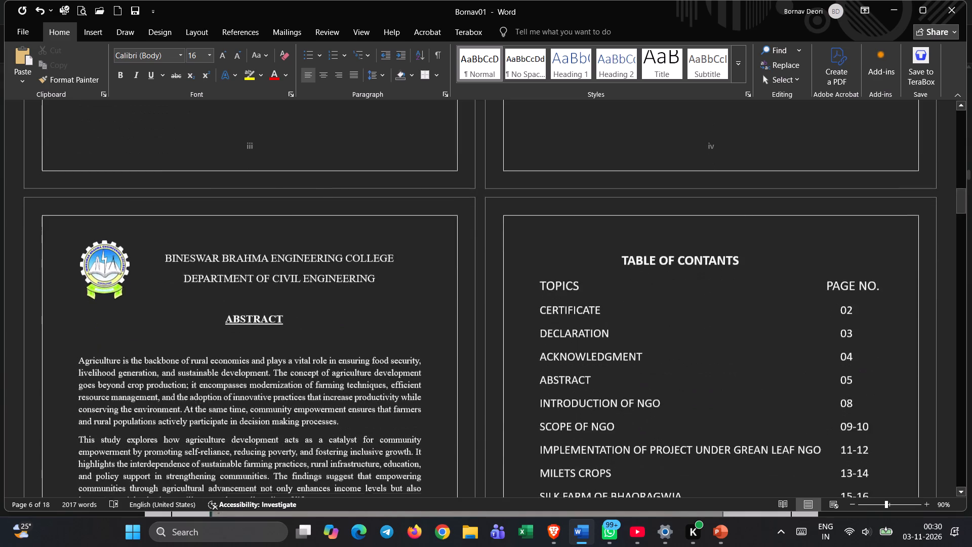
pyautogui.scroll(-3, 582, 290)
pyautogui.scroll(13, 590, 290)
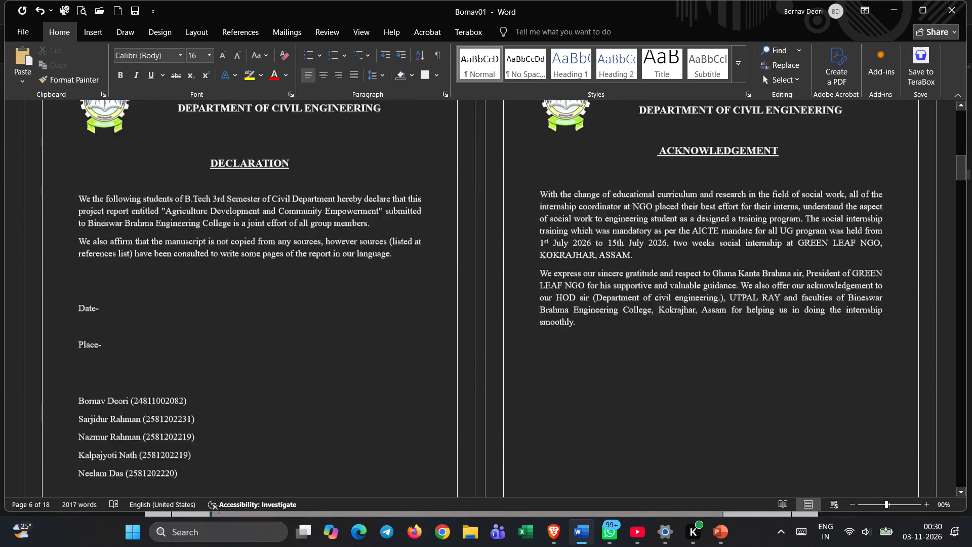
pyautogui.scroll(-4, 579, 297)
pyautogui.scroll(4, 579, 297)
pyautogui.scroll(-5, 579, 297)
pyautogui.scroll(3, 579, 297)
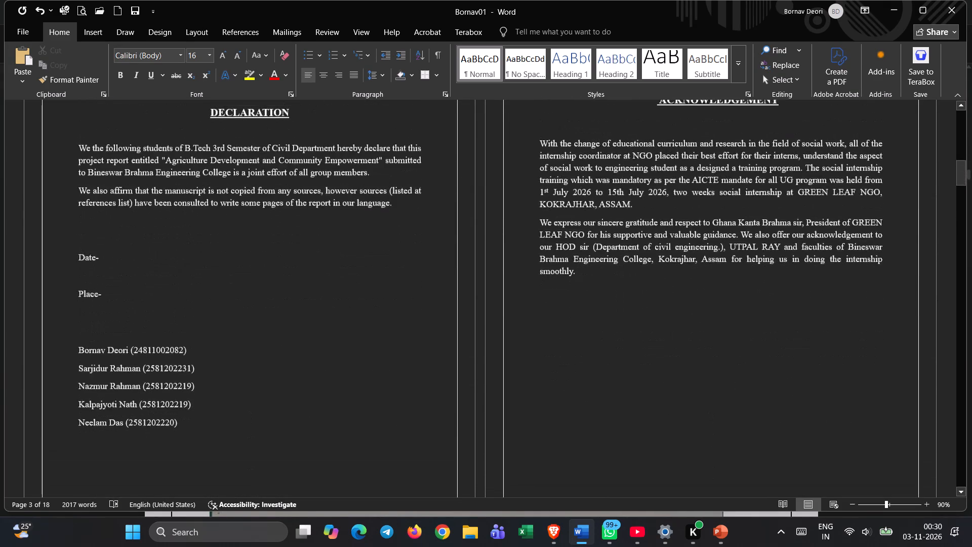
pyautogui.scroll(2, 579, 297)
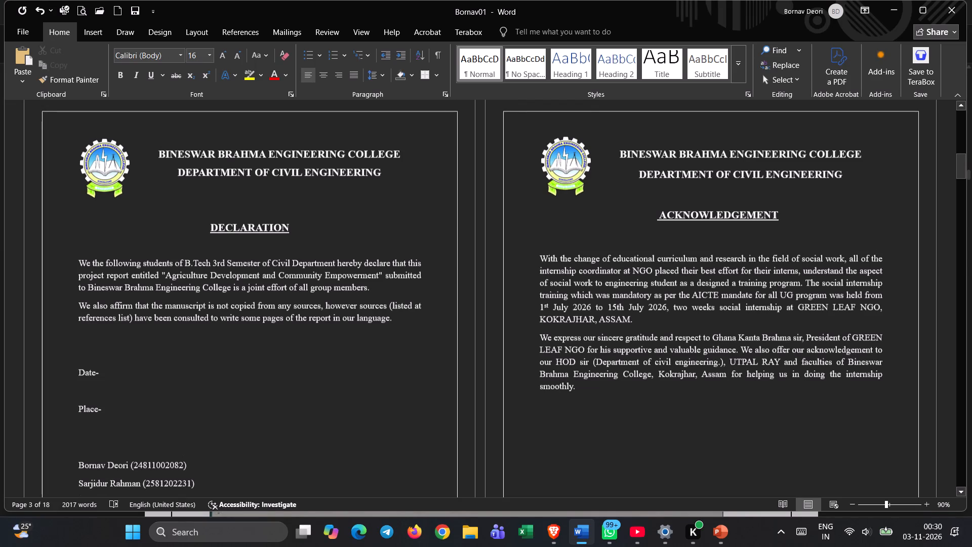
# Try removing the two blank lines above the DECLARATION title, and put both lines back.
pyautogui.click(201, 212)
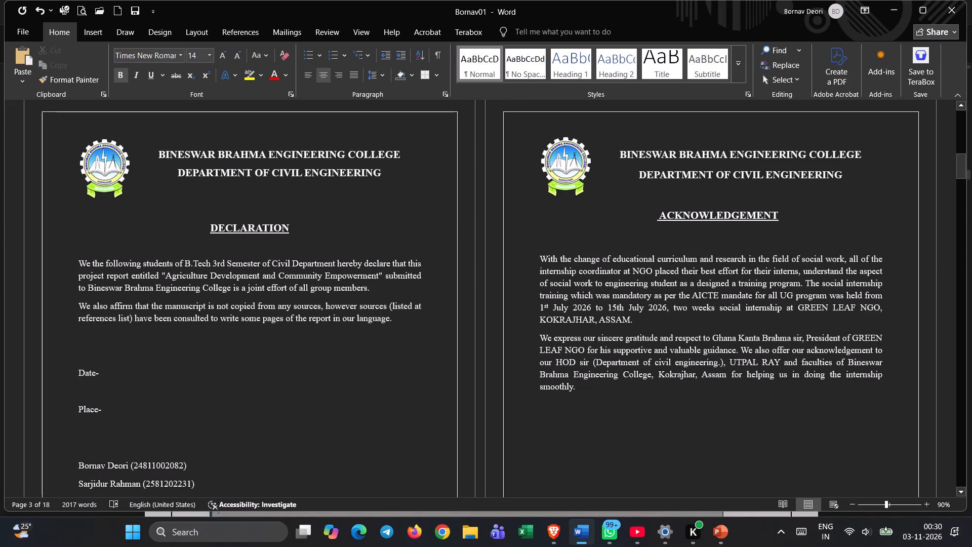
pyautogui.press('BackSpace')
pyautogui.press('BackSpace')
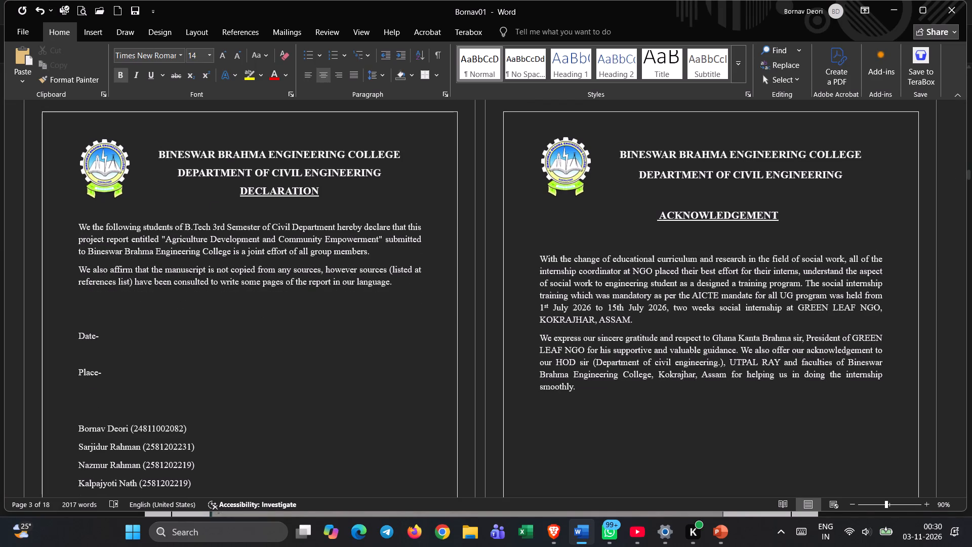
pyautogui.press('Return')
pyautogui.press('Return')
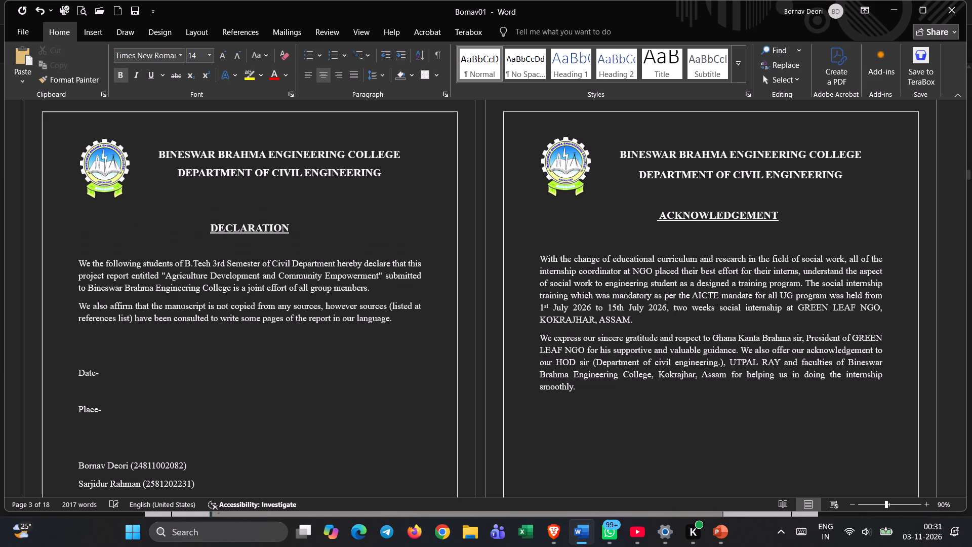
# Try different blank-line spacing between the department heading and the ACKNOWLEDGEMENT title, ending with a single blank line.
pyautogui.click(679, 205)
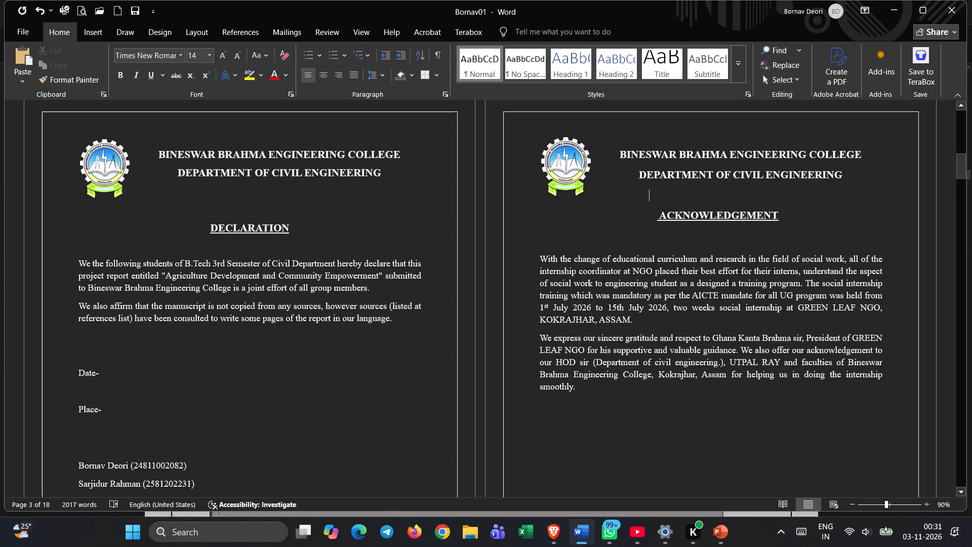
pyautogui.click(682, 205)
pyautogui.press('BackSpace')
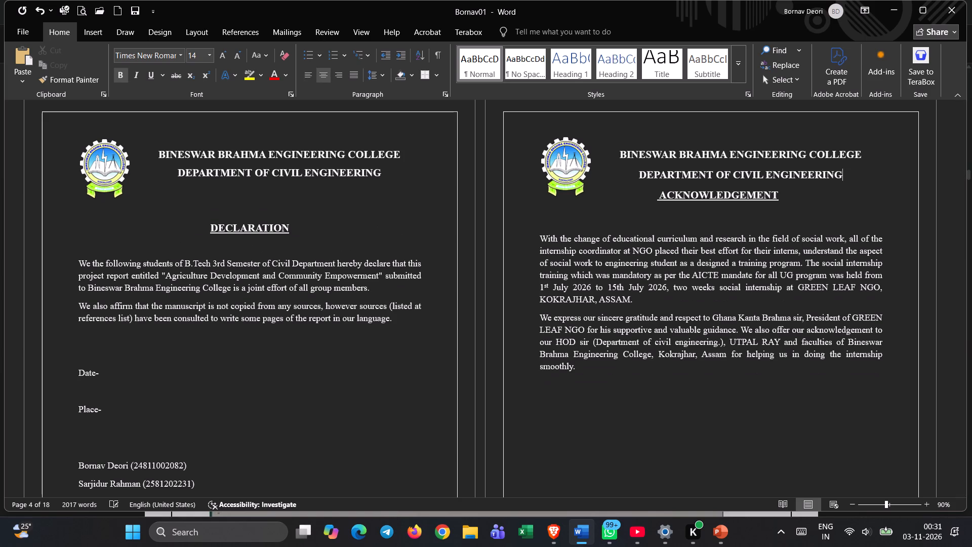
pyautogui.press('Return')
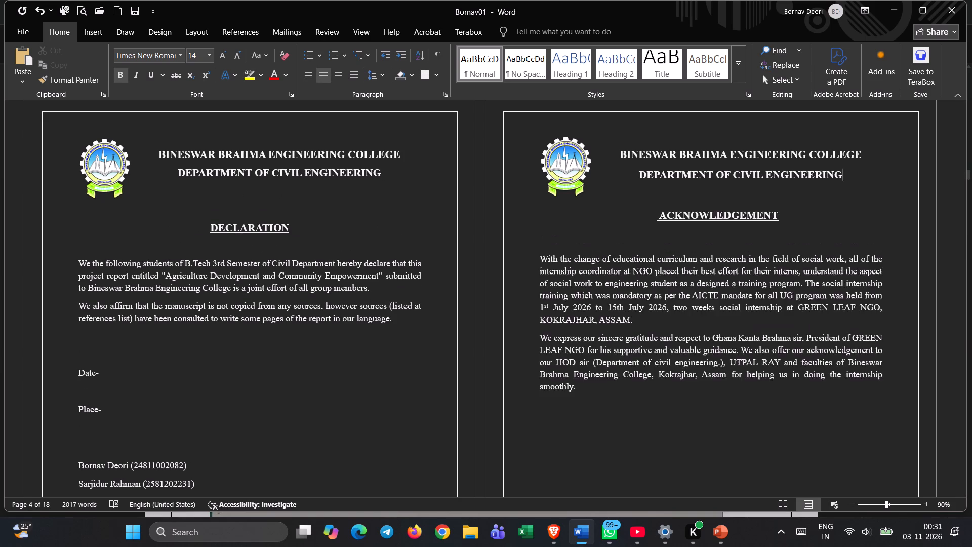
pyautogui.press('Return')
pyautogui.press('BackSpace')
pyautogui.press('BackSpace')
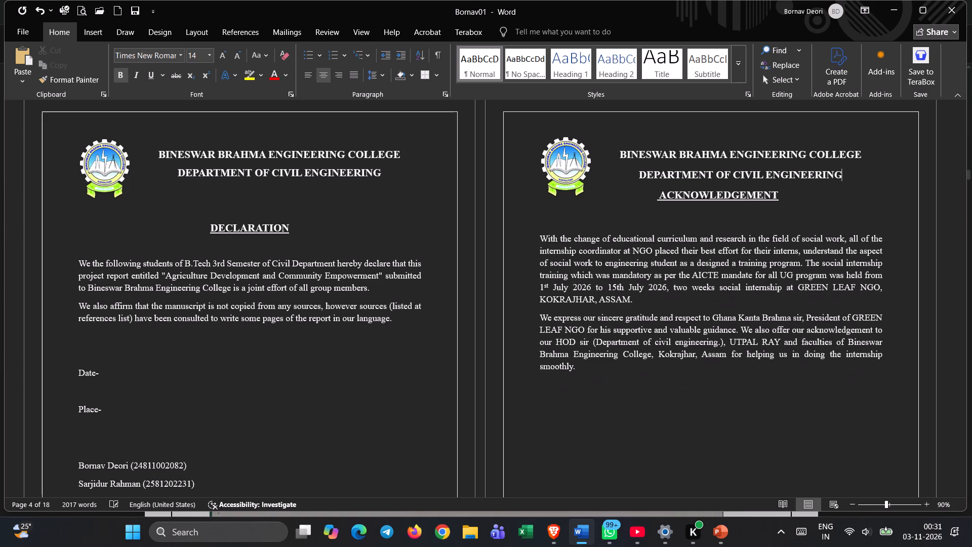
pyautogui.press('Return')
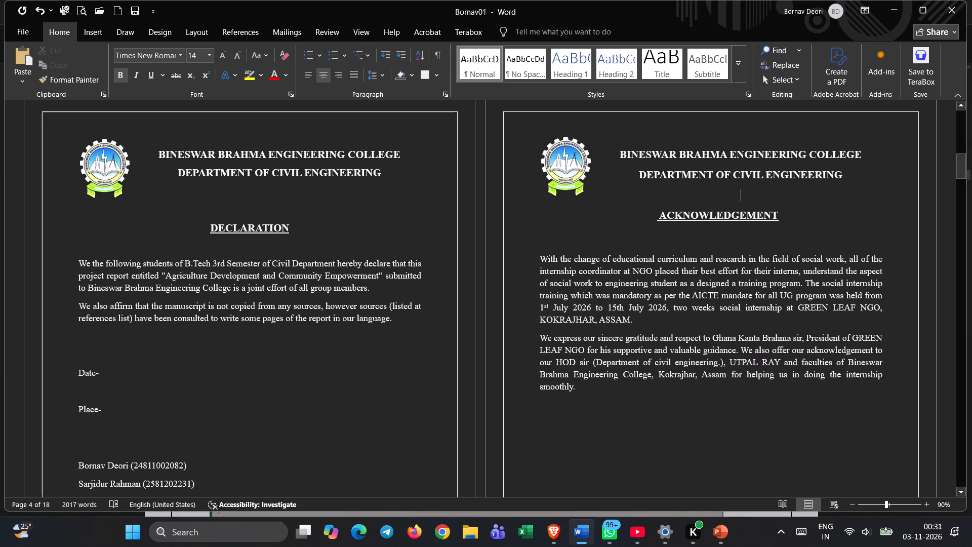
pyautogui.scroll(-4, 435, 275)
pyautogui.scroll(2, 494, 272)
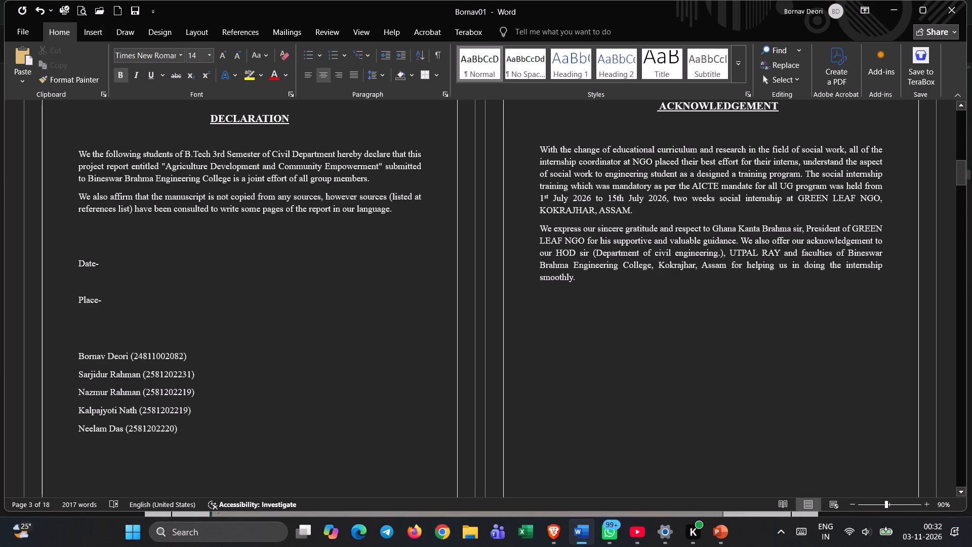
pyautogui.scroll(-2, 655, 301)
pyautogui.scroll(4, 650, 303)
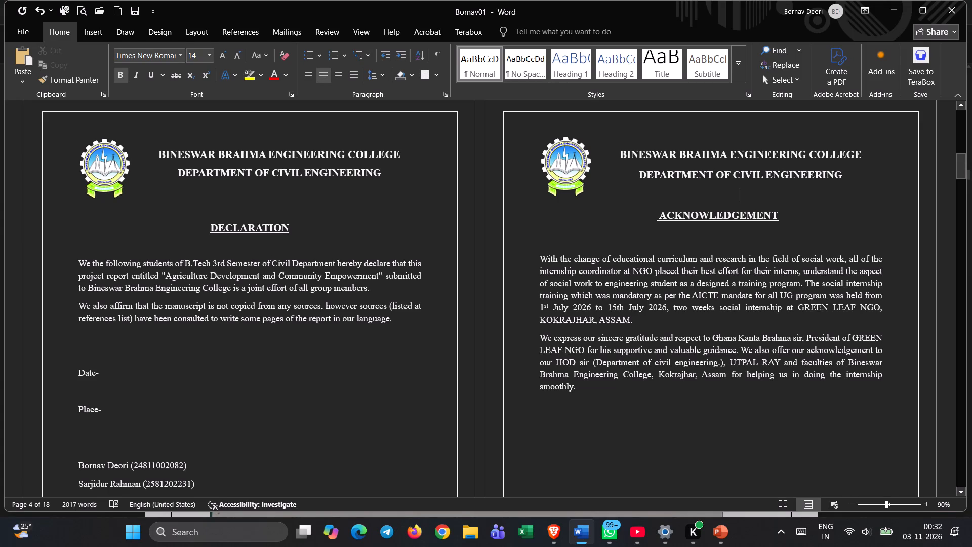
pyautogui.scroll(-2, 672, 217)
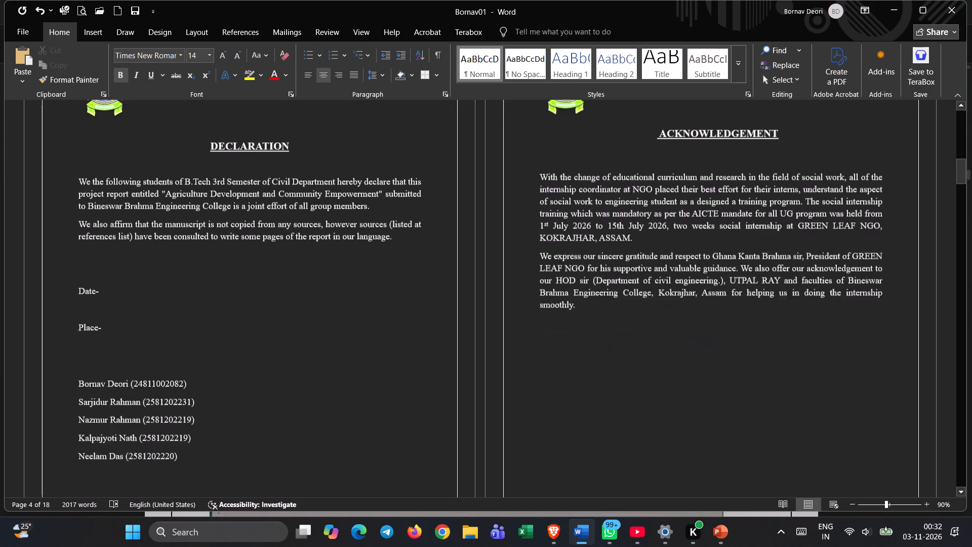
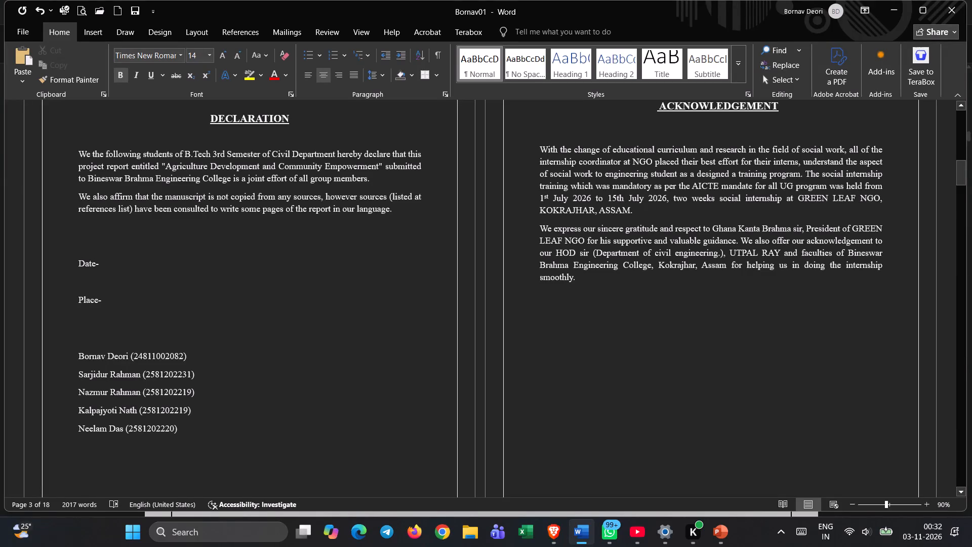
# Move the college logo on the Abstract page slightly upward beside the college heading, keeping it aligned with the left text margin.
pyautogui.scroll(-6, 737, 423)
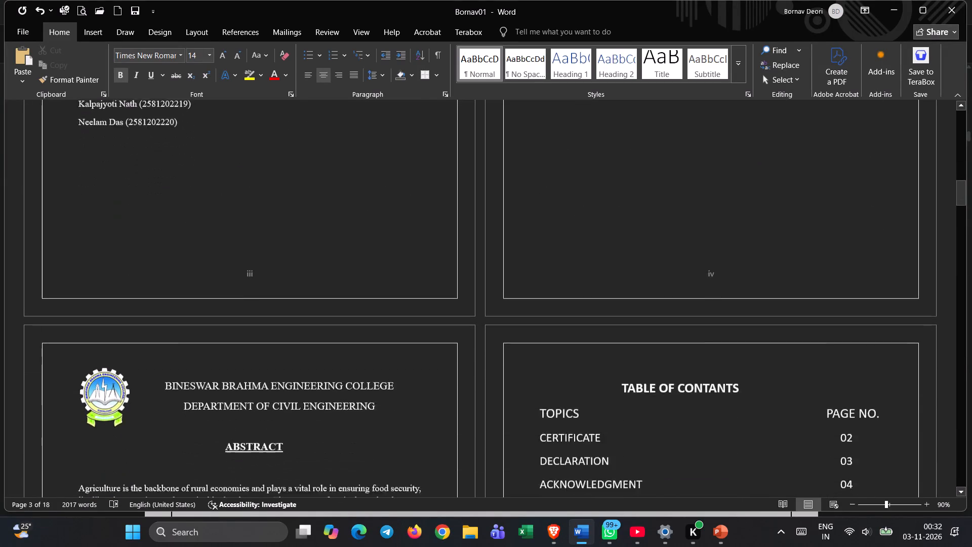
pyautogui.scroll(-2, 733, 426)
pyautogui.scroll(-2, 534, 405)
pyautogui.scroll(-2, 456, 387)
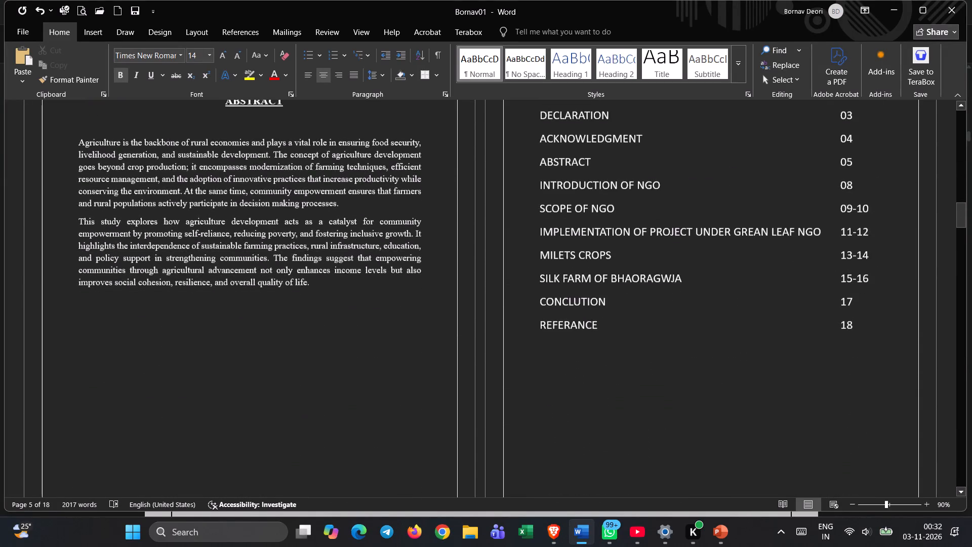
pyautogui.scroll(-2, 455, 387)
pyautogui.scroll(6, 455, 387)
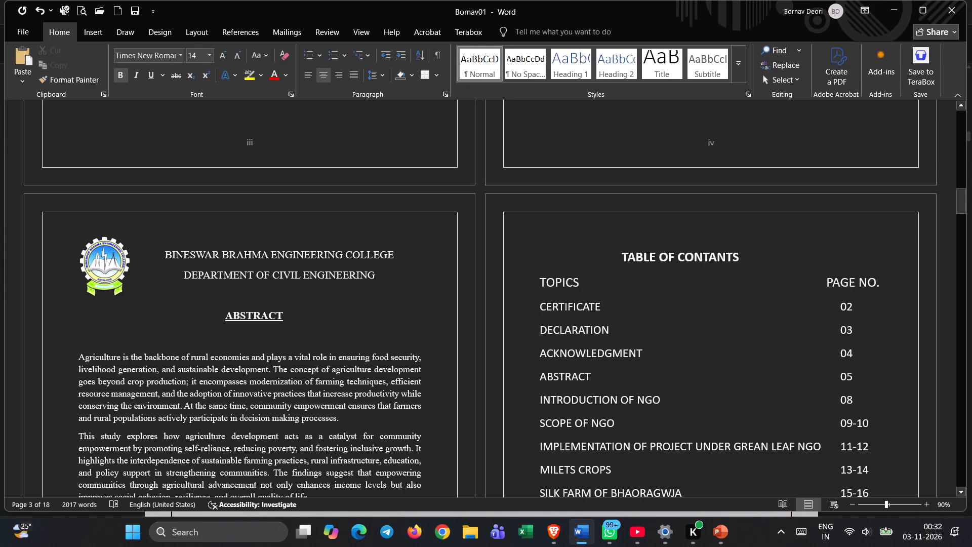
pyautogui.moveTo(121, 270); pyautogui.dragTo(121, 261)
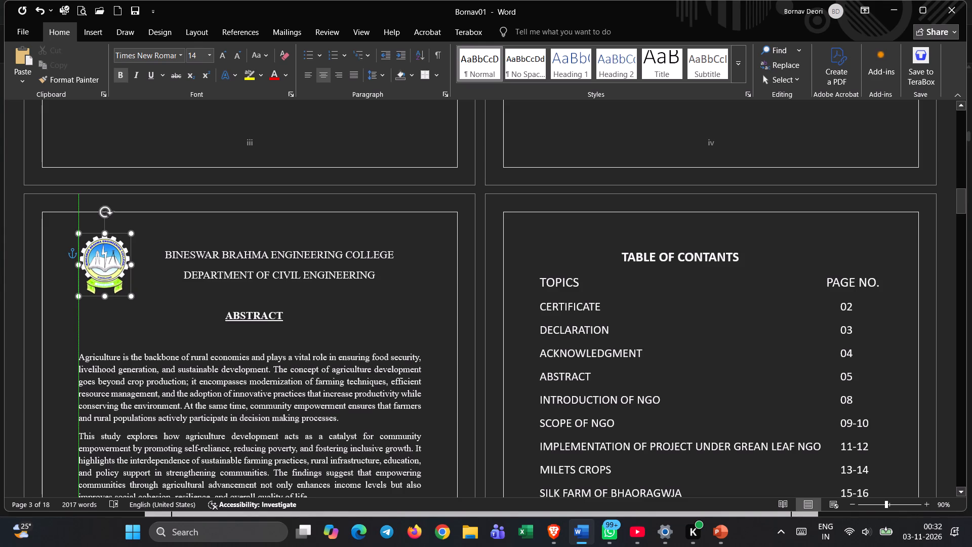
# Nudge the college logo beside the ABSTRACT page's heading, keeping it aligned with the body text's left margin.
pyautogui.moveTo(121, 261); pyautogui.dragTo(120, 265)
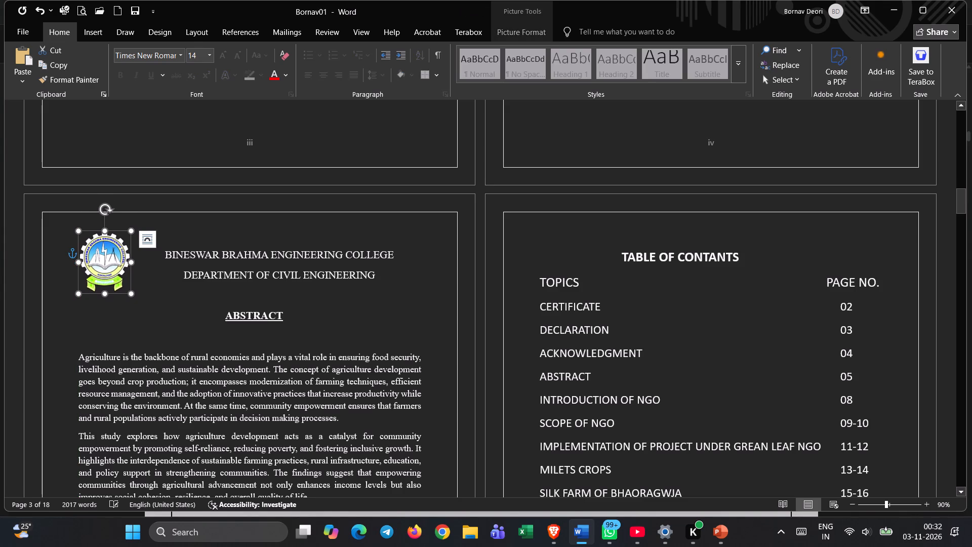
pyautogui.click(159, 258)
# Check the Abstract page against the preceding Declaration and Acknowledgement pages, and examine its body text at about 199% zoom.
pyautogui.scroll(6, 287, 364)
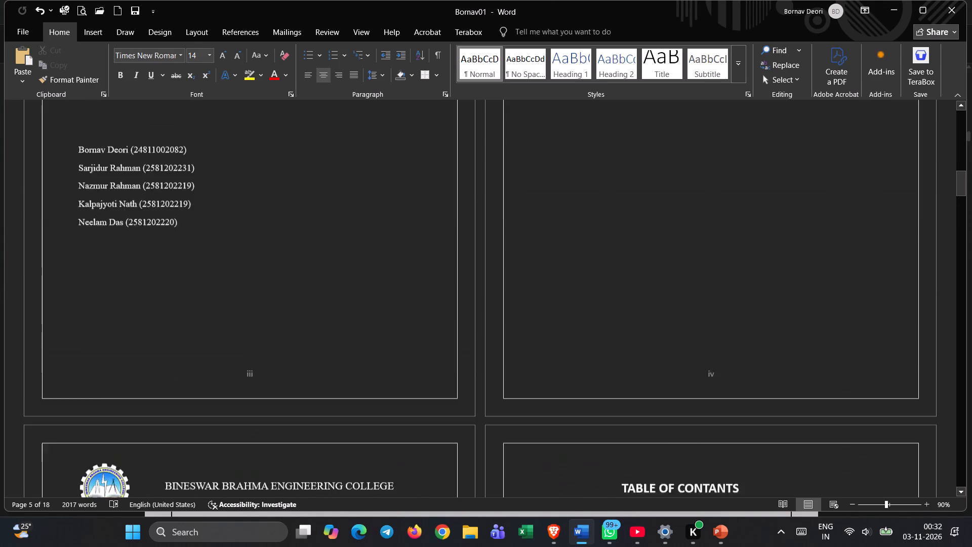
pyautogui.scroll(4, 293, 371)
pyautogui.scroll(-9, 292, 374)
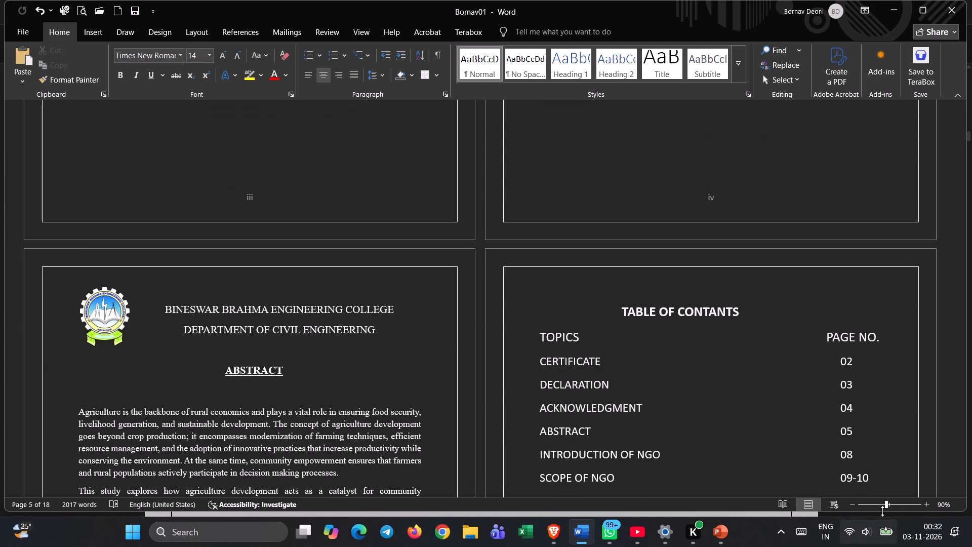
pyautogui.click(898, 505)
pyautogui.scroll(-4, 724, 440)
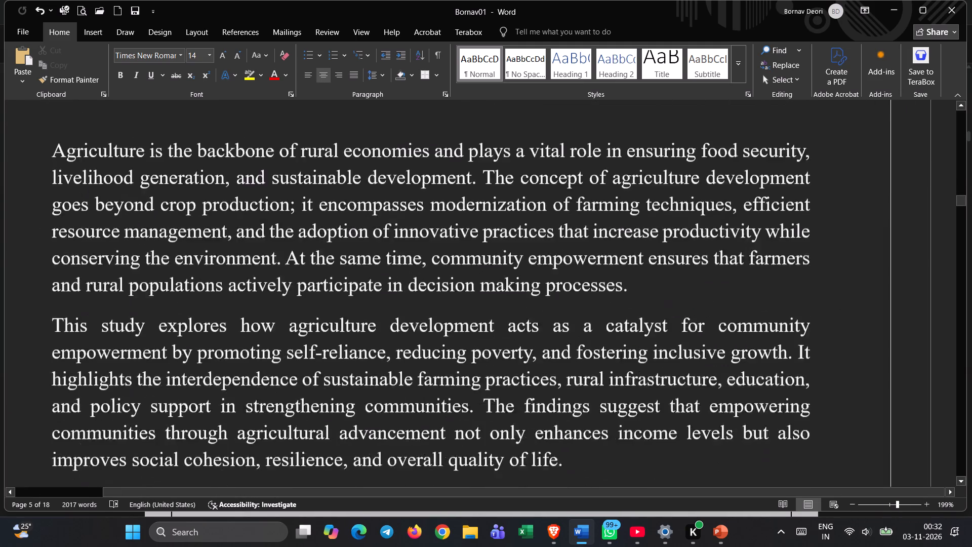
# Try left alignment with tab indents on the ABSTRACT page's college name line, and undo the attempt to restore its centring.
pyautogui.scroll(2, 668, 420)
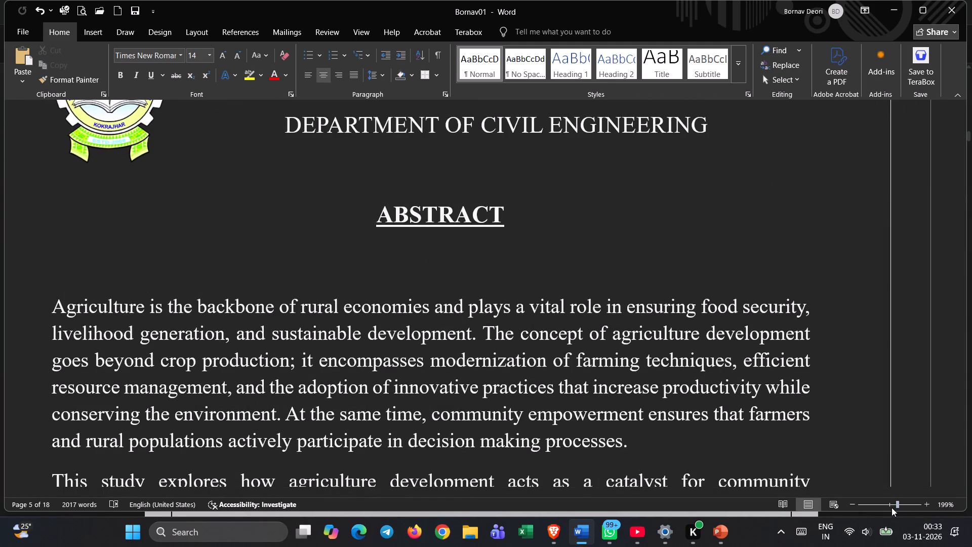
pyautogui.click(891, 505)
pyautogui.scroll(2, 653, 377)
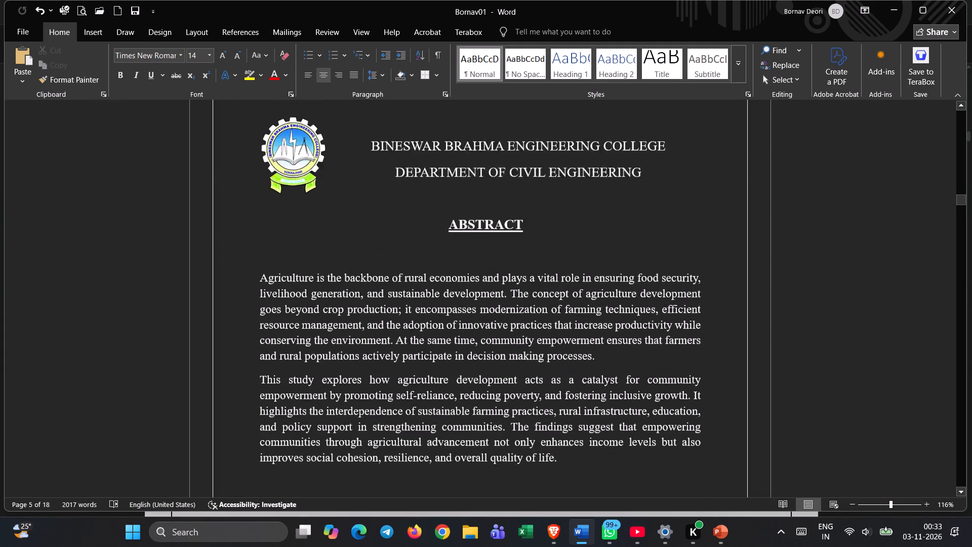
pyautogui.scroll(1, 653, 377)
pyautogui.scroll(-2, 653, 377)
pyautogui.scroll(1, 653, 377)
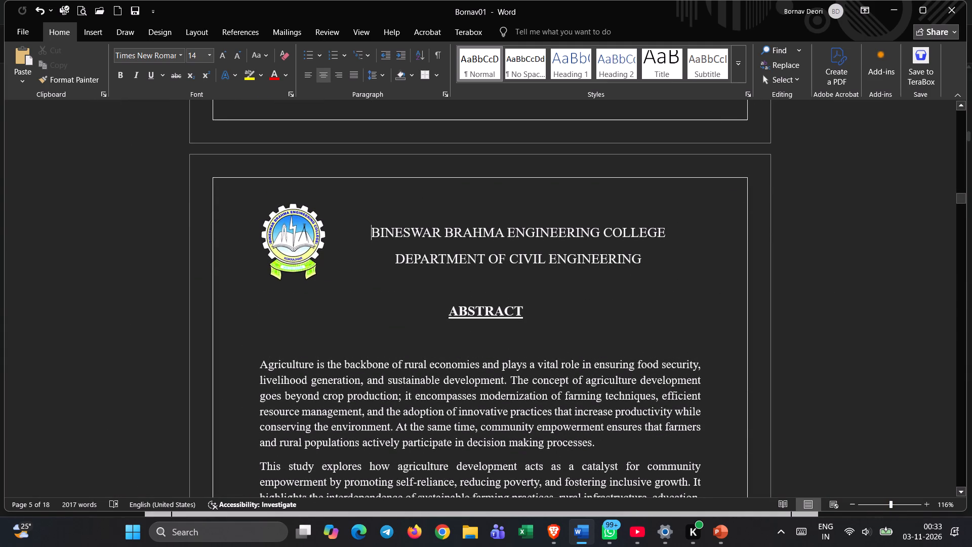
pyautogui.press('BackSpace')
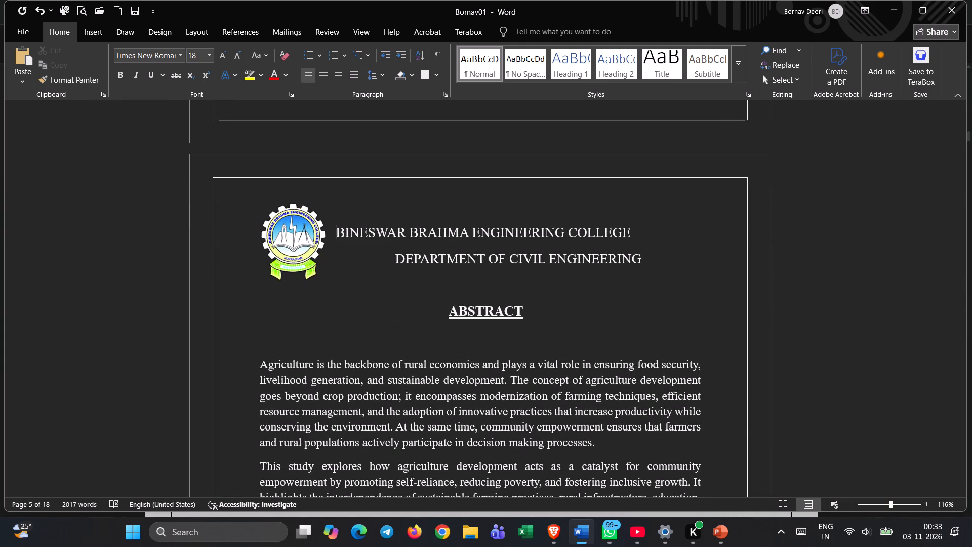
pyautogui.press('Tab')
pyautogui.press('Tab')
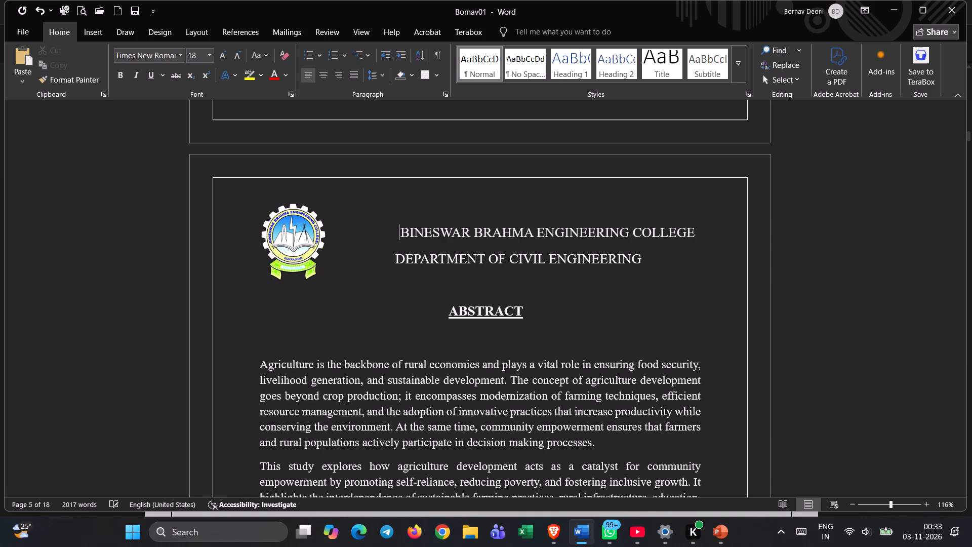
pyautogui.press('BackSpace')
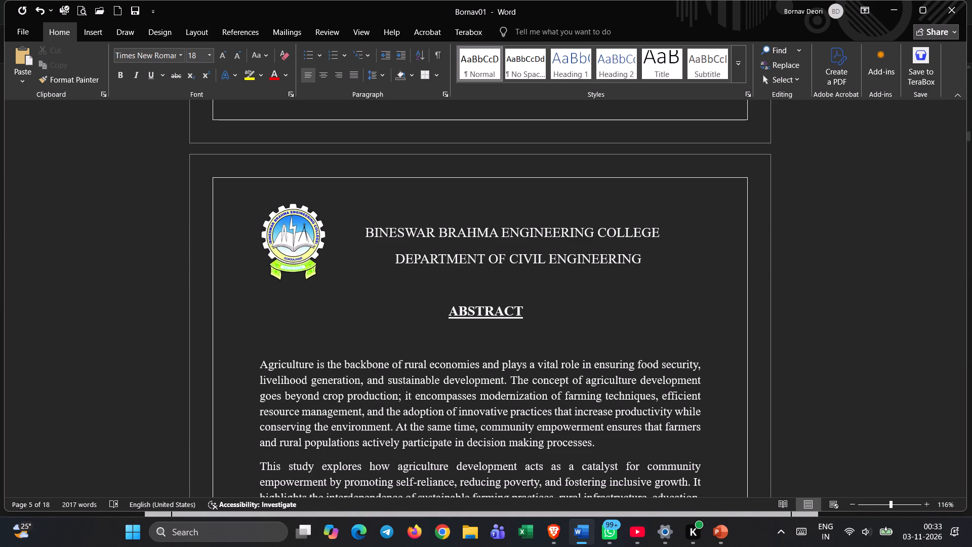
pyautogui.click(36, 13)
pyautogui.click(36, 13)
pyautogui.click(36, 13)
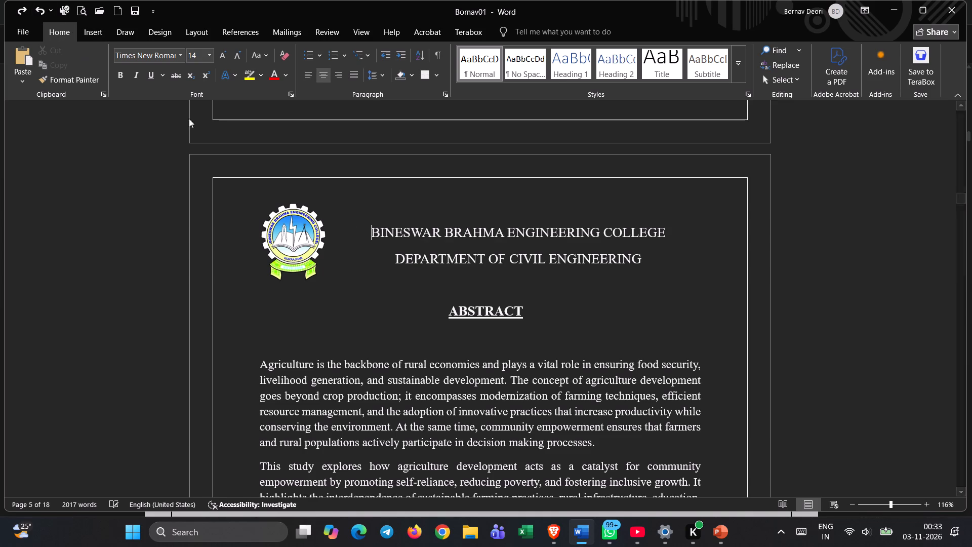
# Examine the rest of the Abstract page and the topics and page numbers in the table of contents.
pyautogui.scroll(-4, 498, 275)
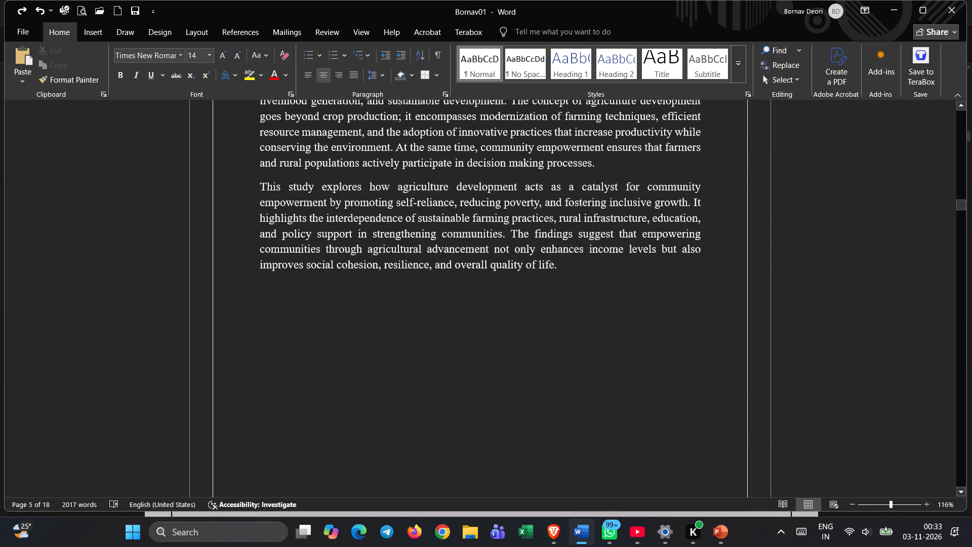
pyautogui.scroll(-8, 501, 262)
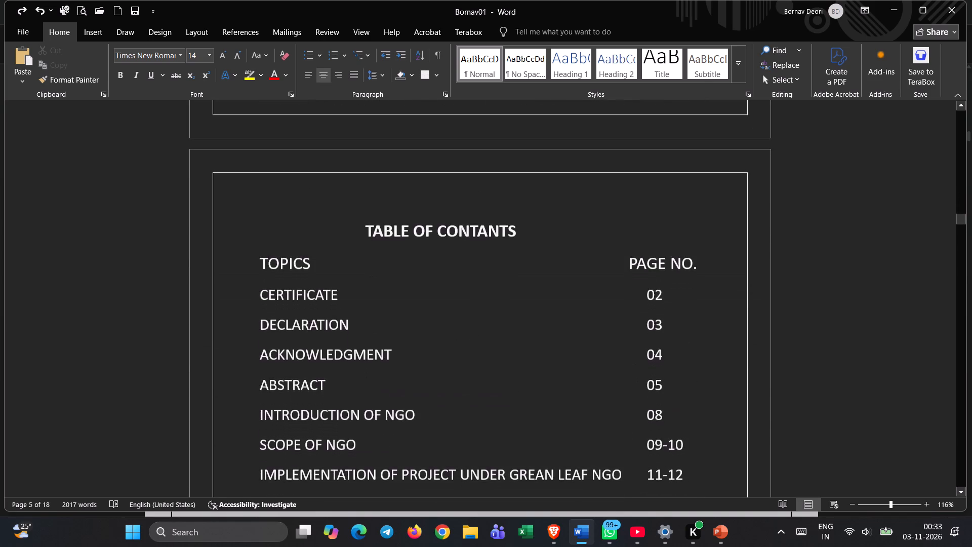
pyautogui.scroll(-2, 497, 258)
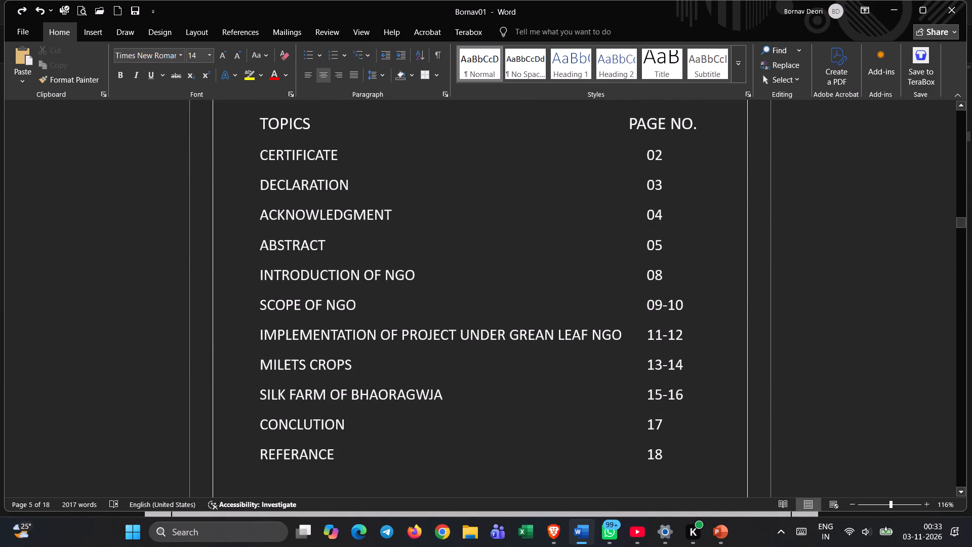
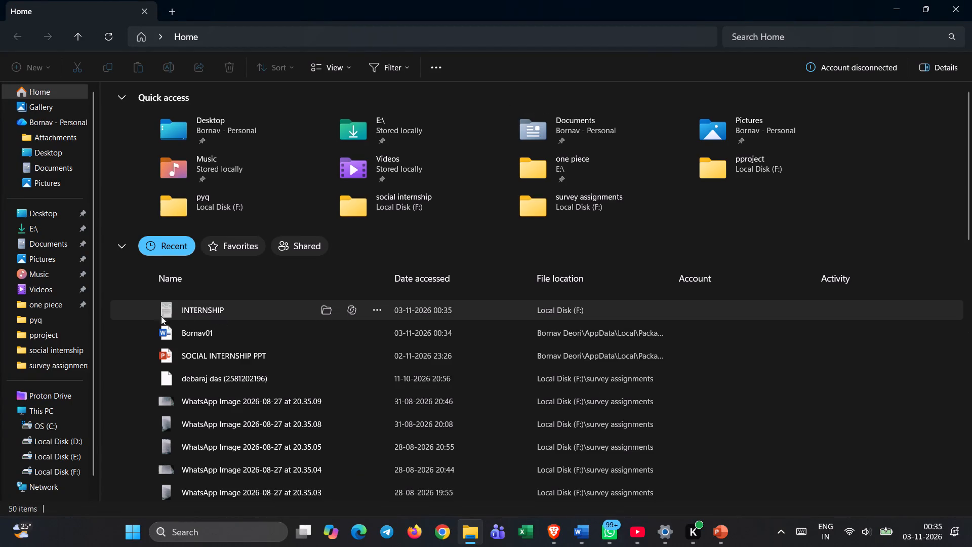
# Open Local Disk (D:) and look through its folders and files.
pyautogui.click(78, 442)
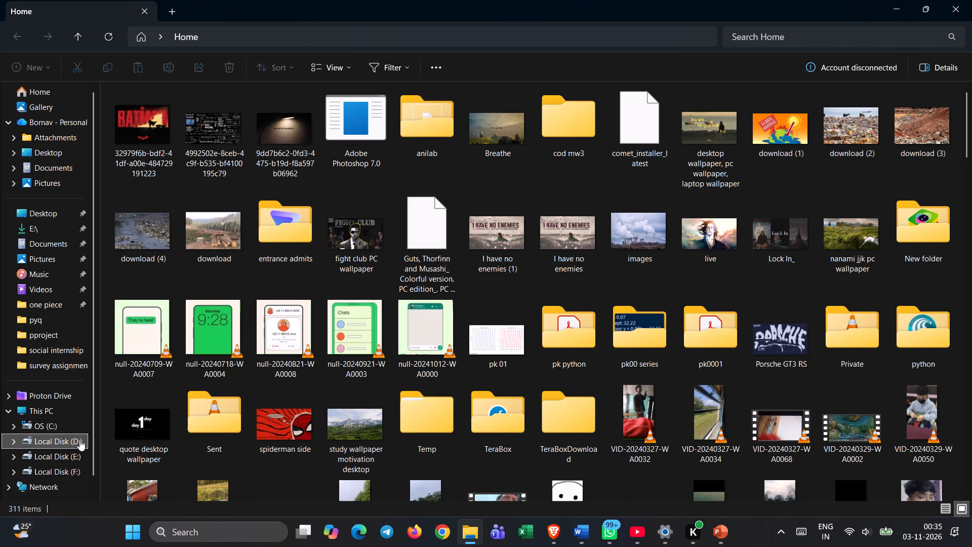
pyautogui.scroll(-1, 465, 208)
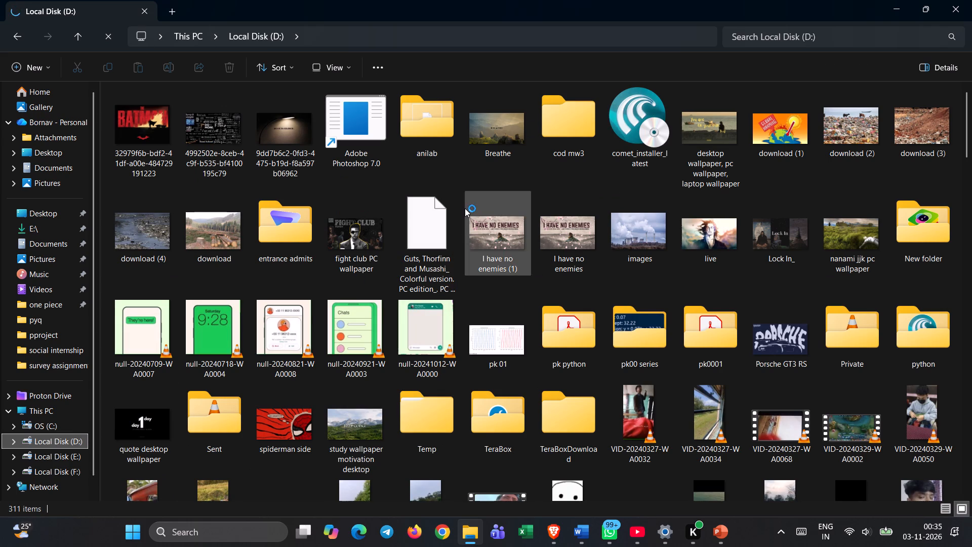
pyautogui.scroll(-1, 465, 208)
pyautogui.scroll(3, 472, 204)
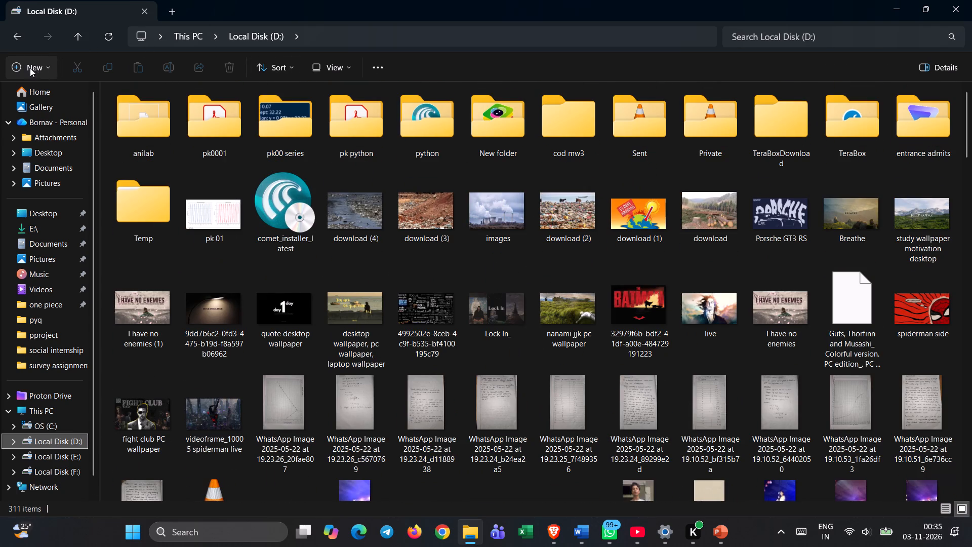
# Create a new folder in the root of Local Disk (D:) in File Explorer.
pyautogui.click(25, 68)
pyautogui.click(42, 94)
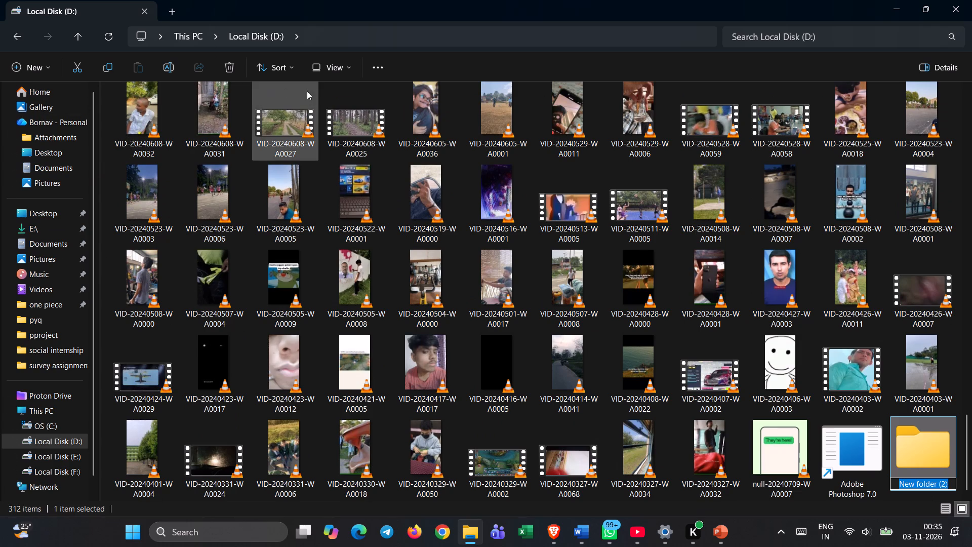
# Name the new folder in Local Disk (D:) "INTERNSHIP BOTH SOCIAL SKUILL".
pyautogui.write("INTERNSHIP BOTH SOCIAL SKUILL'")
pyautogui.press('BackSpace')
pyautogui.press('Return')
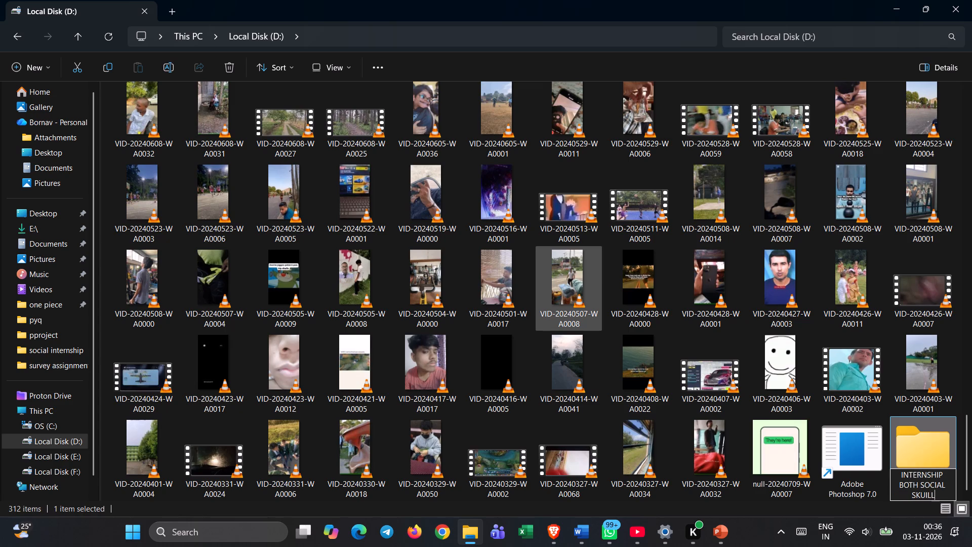
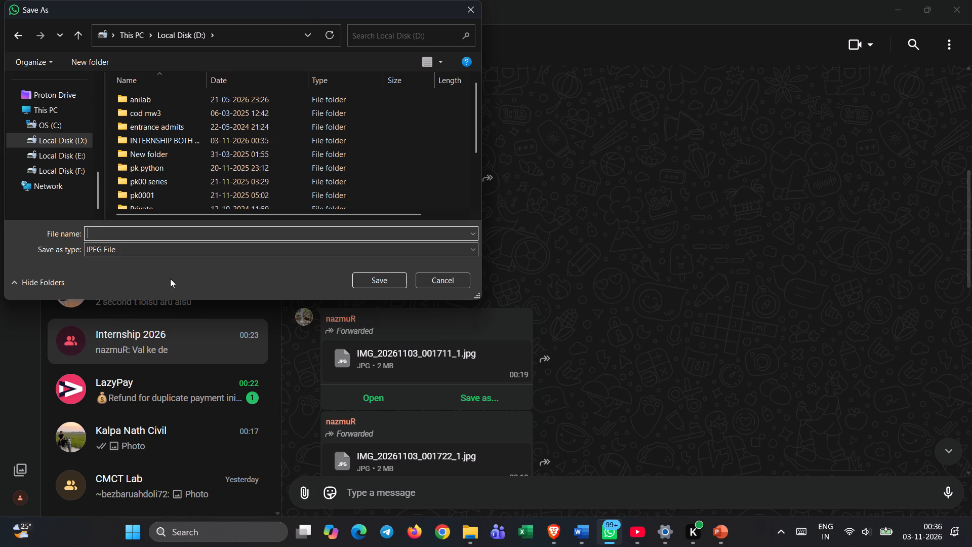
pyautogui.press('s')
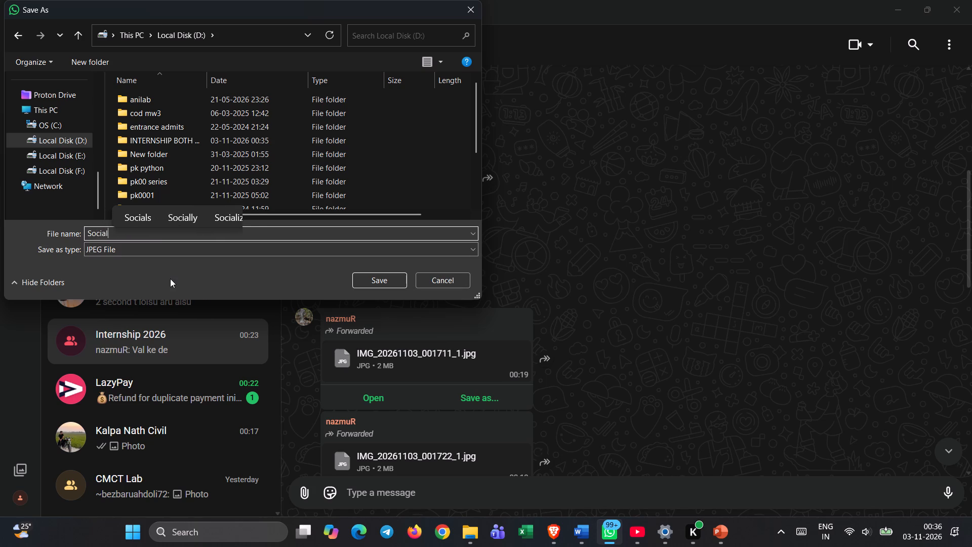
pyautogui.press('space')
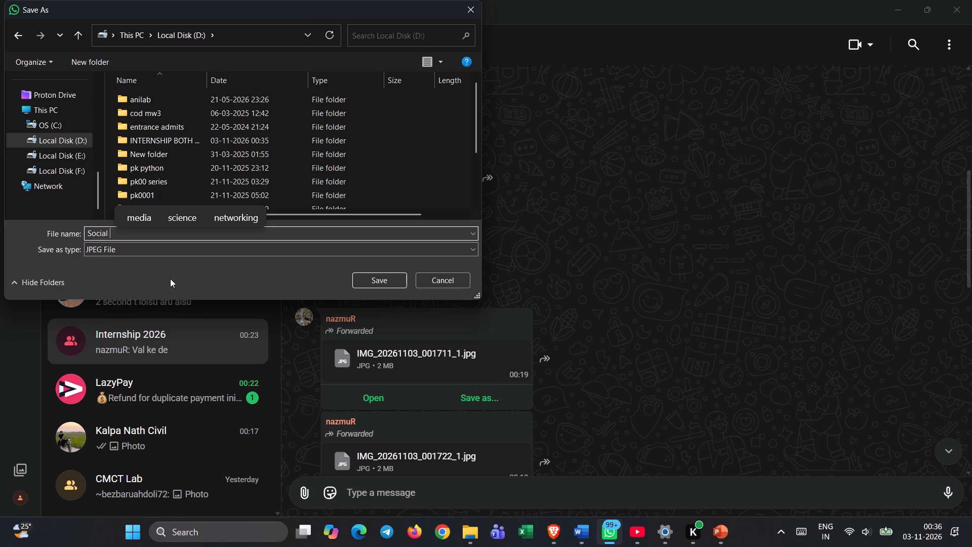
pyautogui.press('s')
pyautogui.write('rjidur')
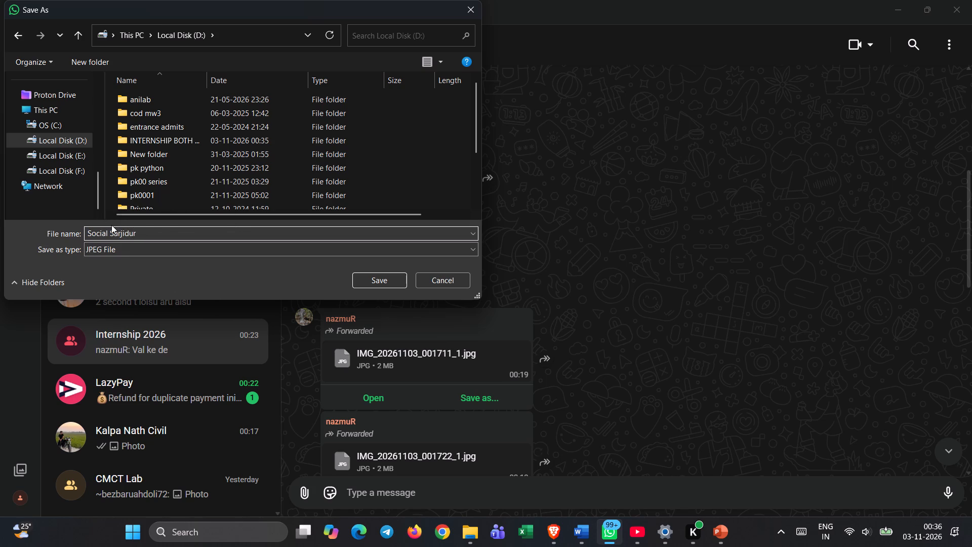
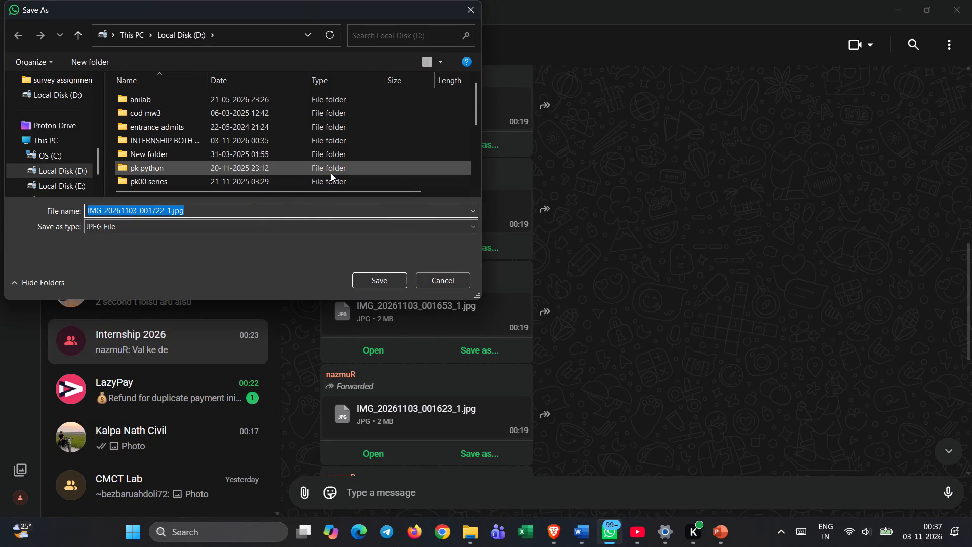
# Save the forwarded image IMG_20261103_001722_1.jpg as "social neelam" in the INTERNSHIP BOTH SOCIAL SKUILL folder on Local Disk (D:).
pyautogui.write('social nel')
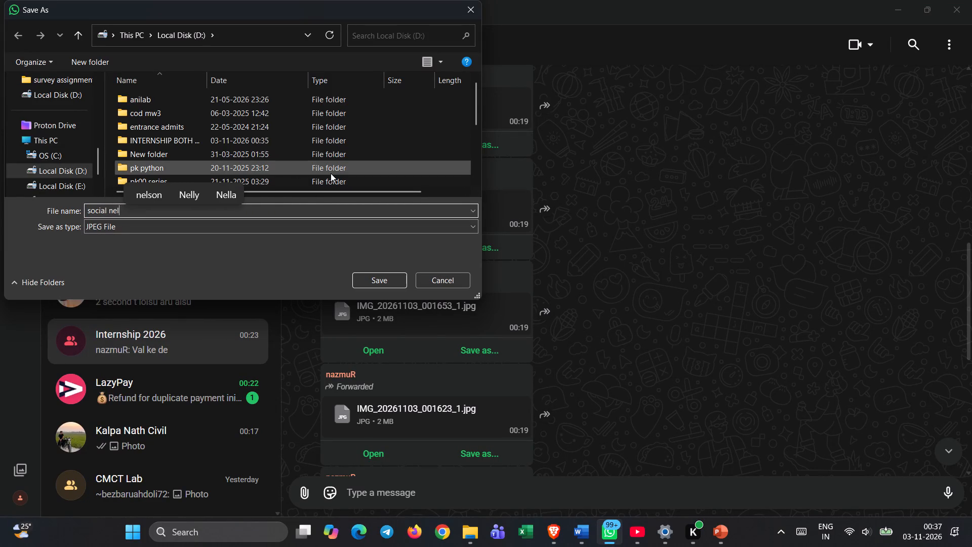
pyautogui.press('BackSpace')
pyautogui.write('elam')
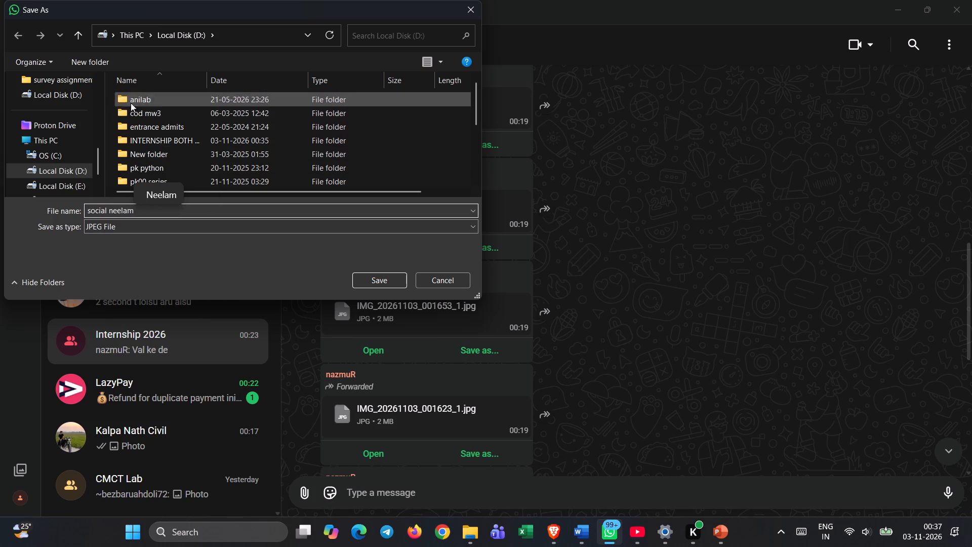
pyautogui.click(167, 140)
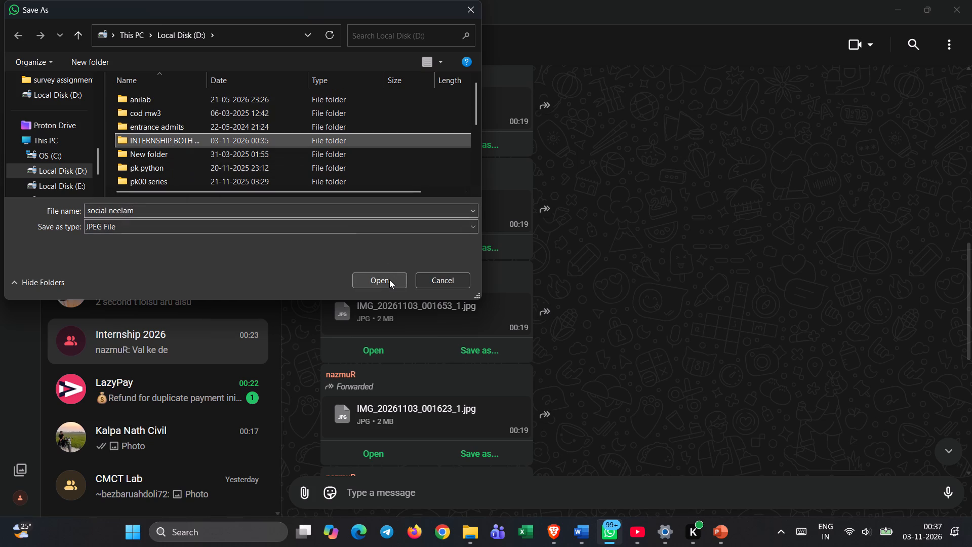
pyautogui.click(389, 280)
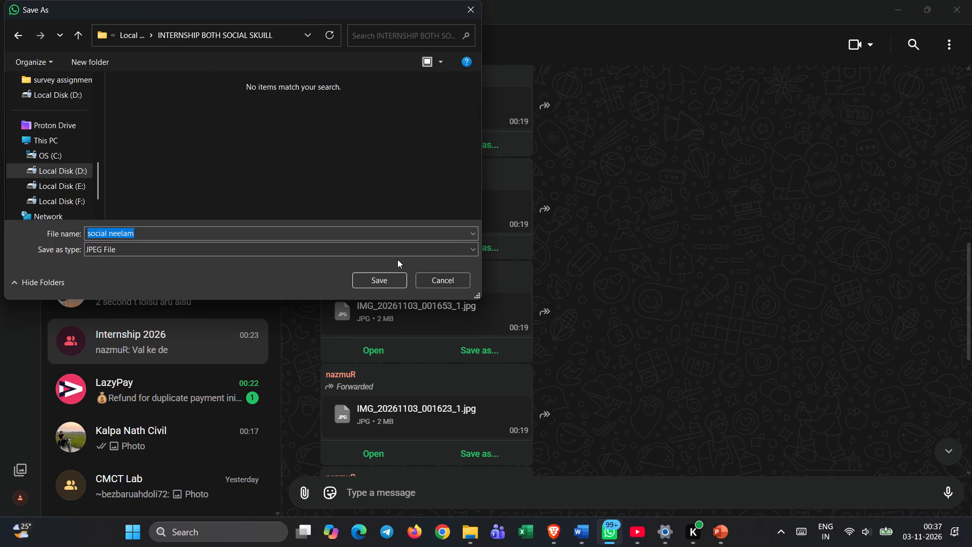
pyautogui.click(400, 250)
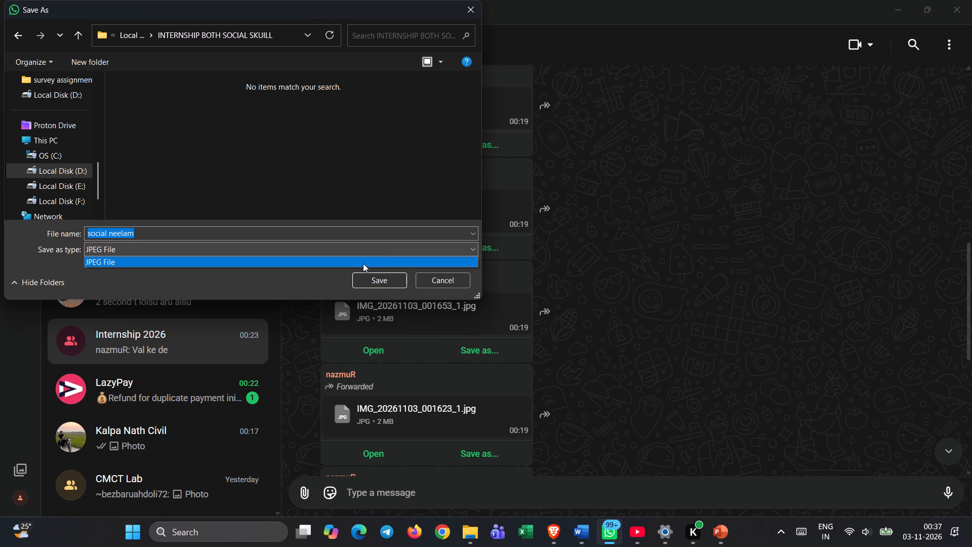
pyautogui.click(372, 279)
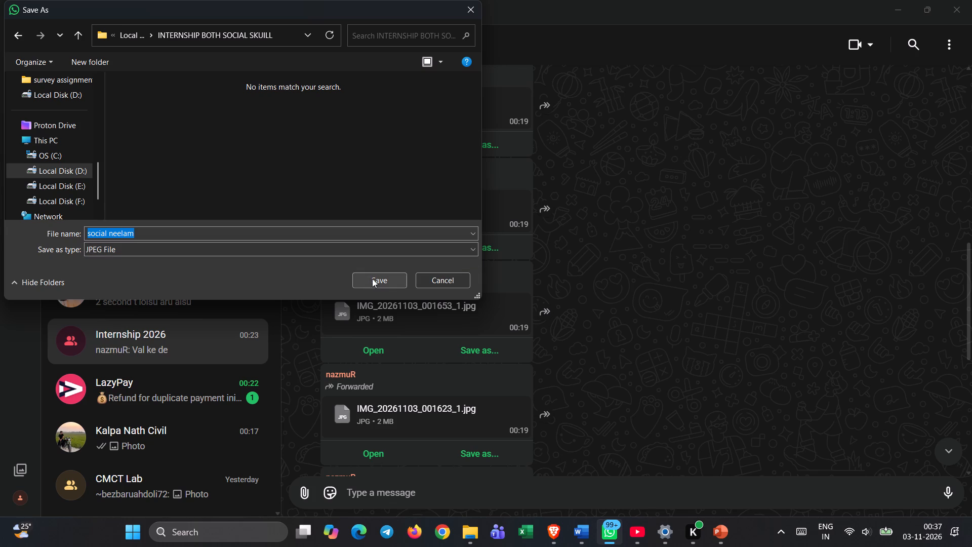
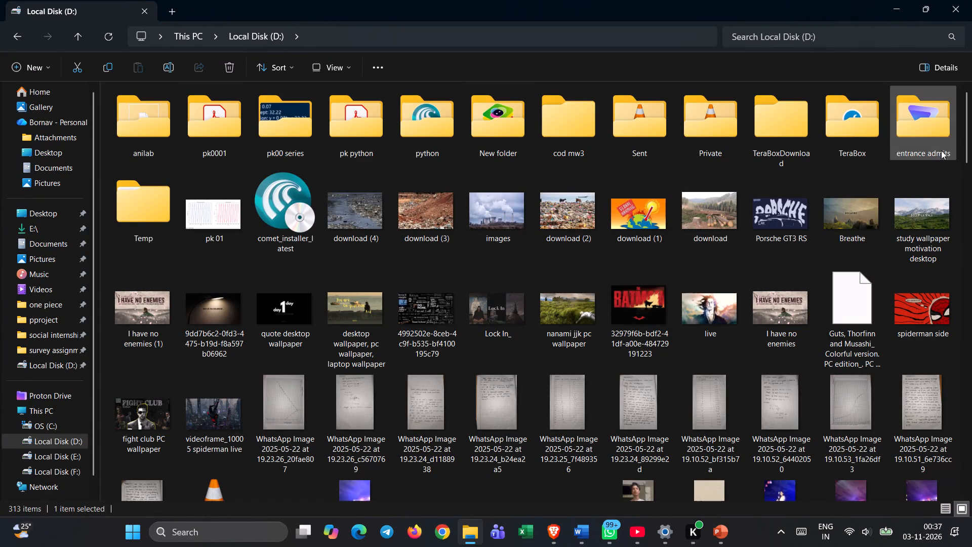
# Look through the root contents of Local Disk (D:), (E:) and (F:) for the internship folder and saved images.
pyautogui.scroll(-11, 375, 197)
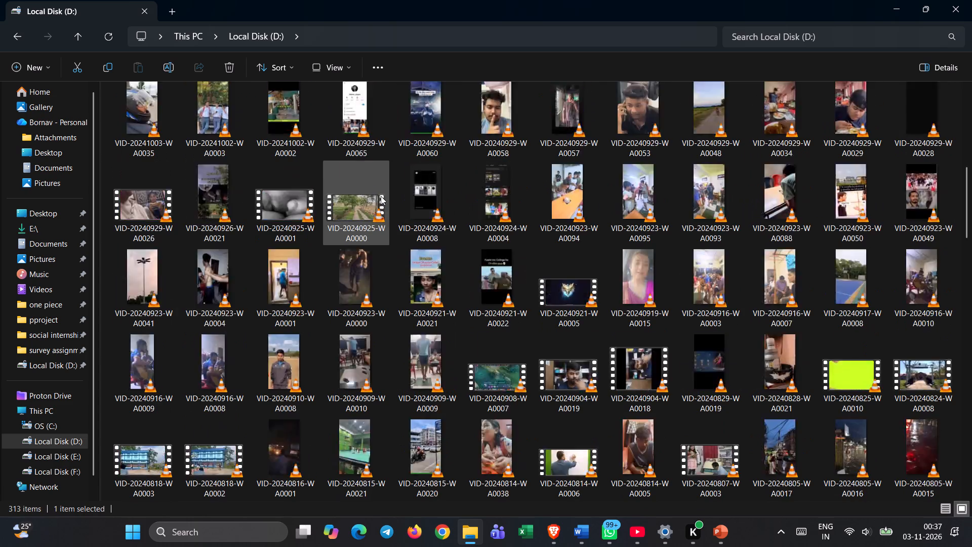
pyautogui.scroll(-20, 381, 196)
pyautogui.scroll(-3, 381, 196)
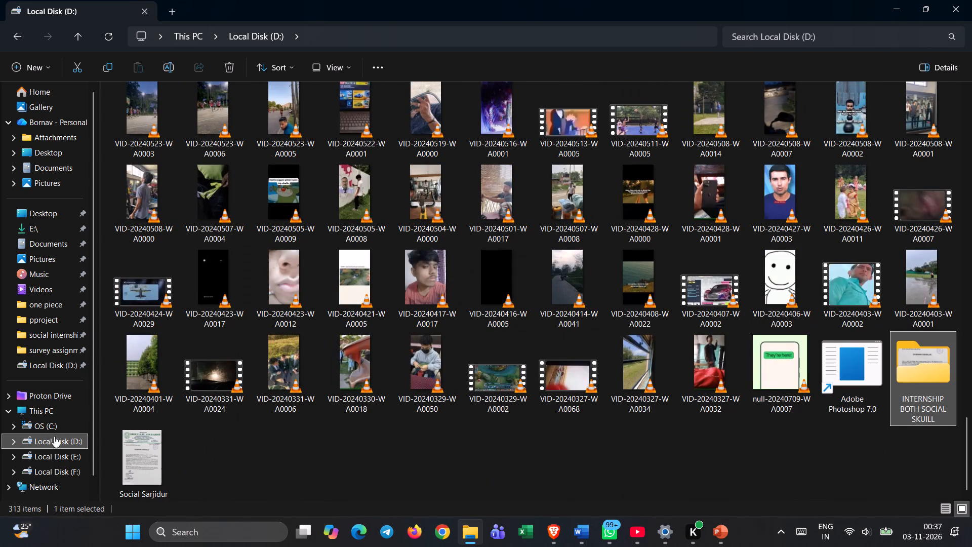
pyautogui.click(66, 451)
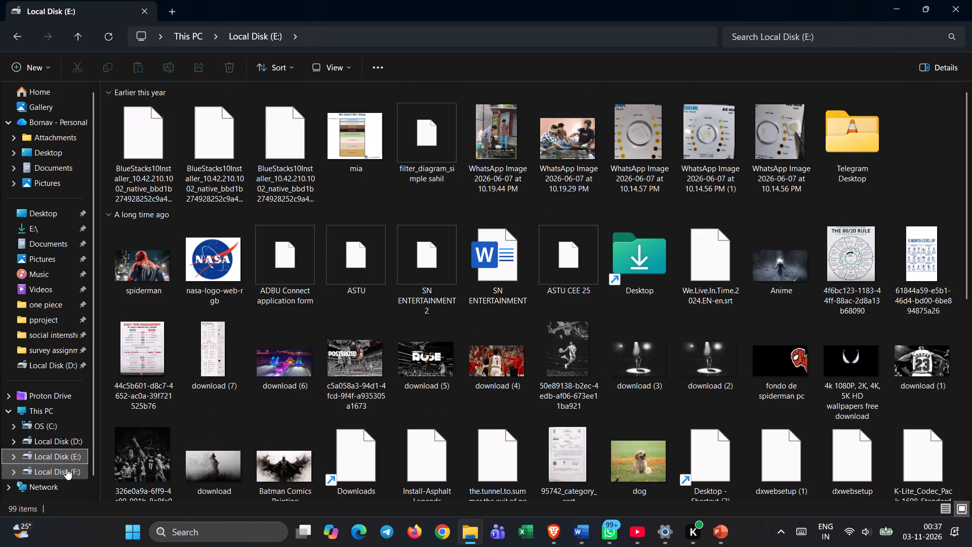
pyautogui.click(62, 466)
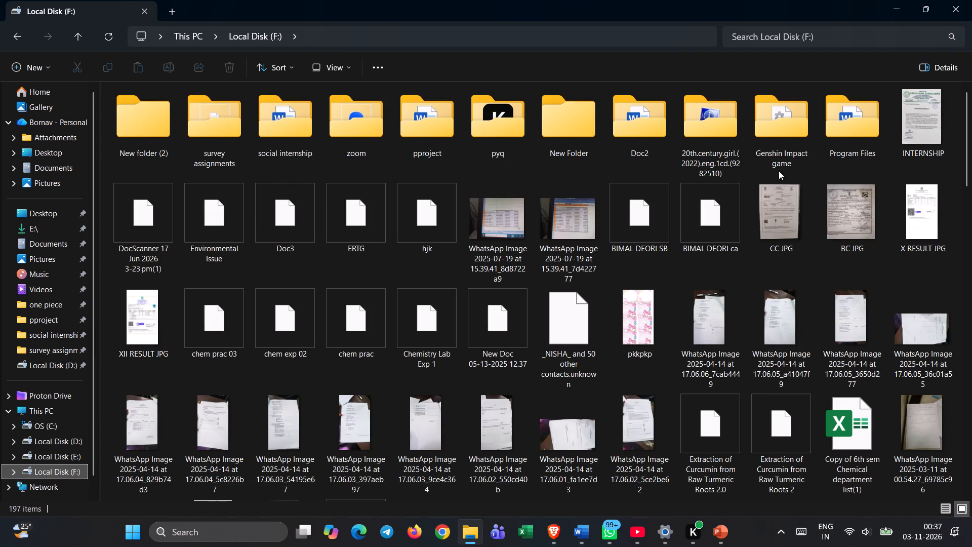
pyautogui.scroll(-8, 415, 191)
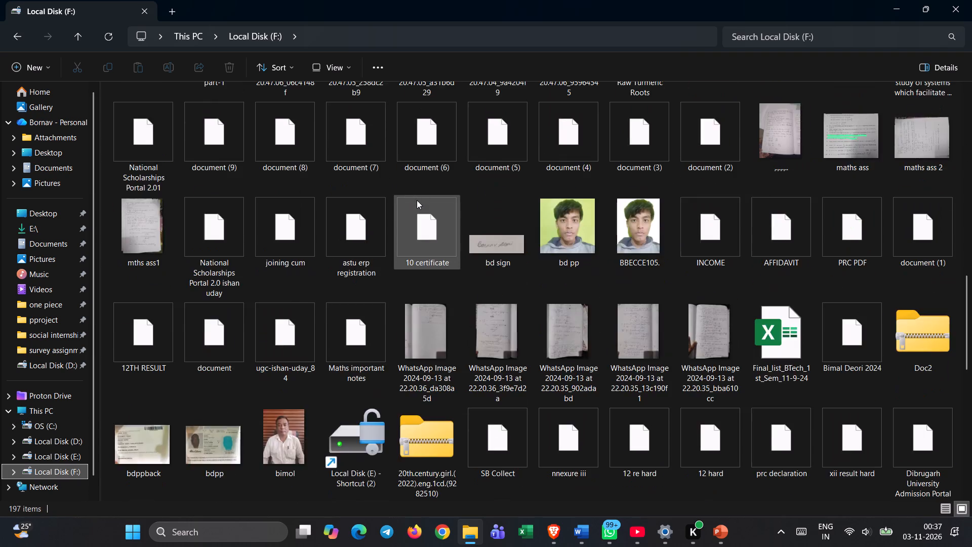
pyautogui.scroll(-5, 417, 200)
pyautogui.scroll(2, 417, 200)
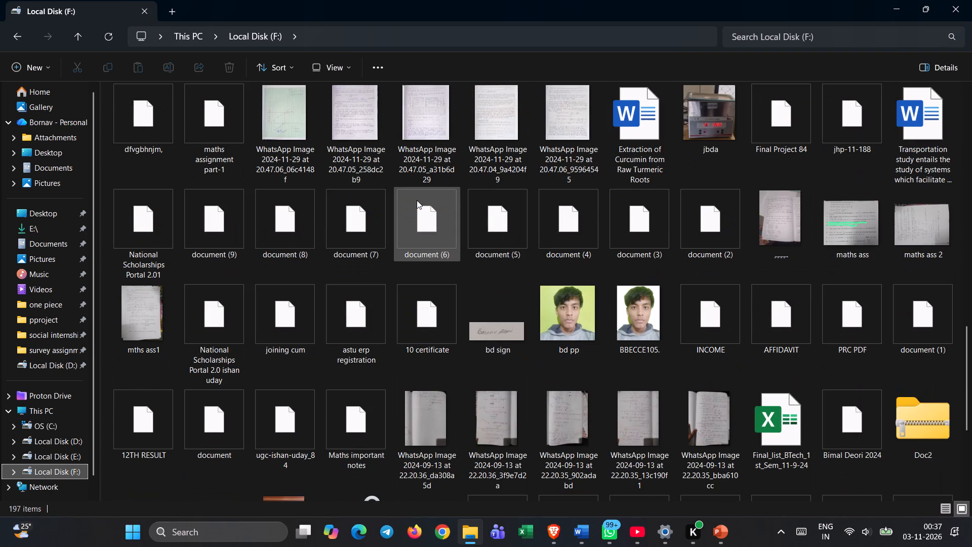
pyautogui.scroll(5, 417, 200)
pyautogui.scroll(1, 463, 216)
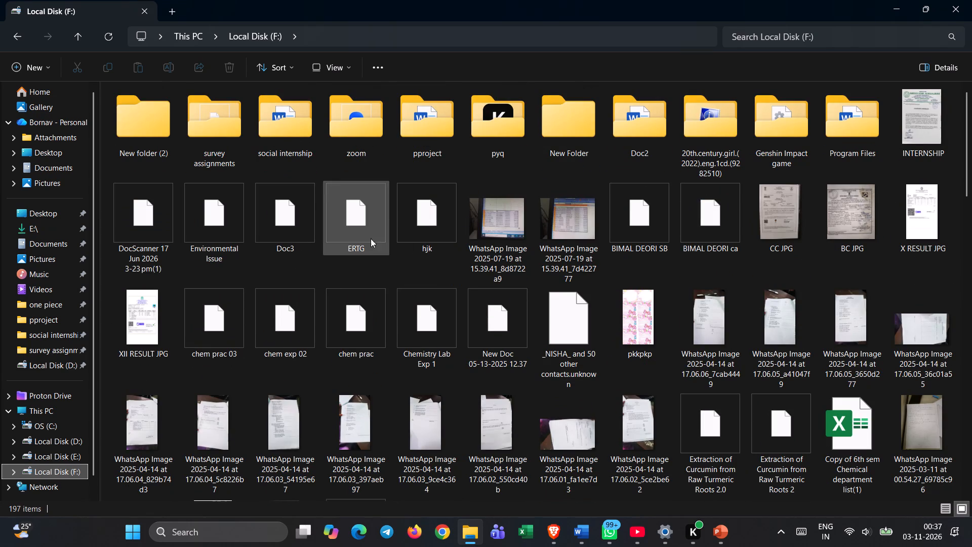
# Open the INTERNSHIP BOTH SOCIAL SKUILL folder on Local Disk (D:).
pyautogui.click(45, 438)
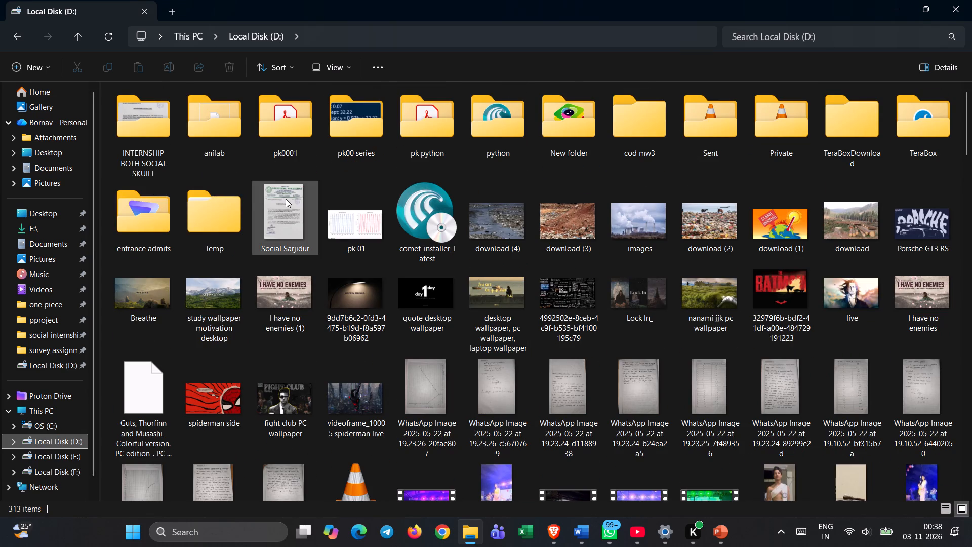
pyautogui.doubleClick(153, 116)
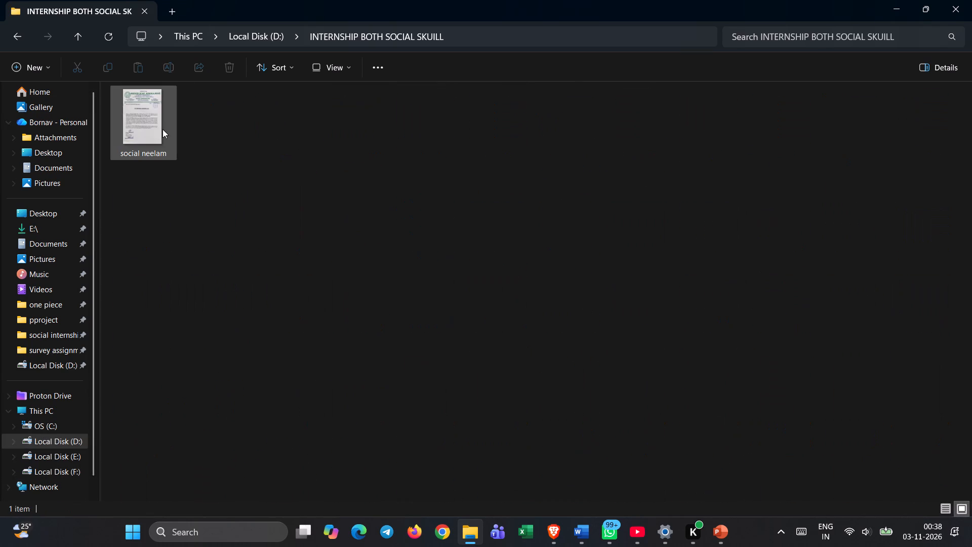
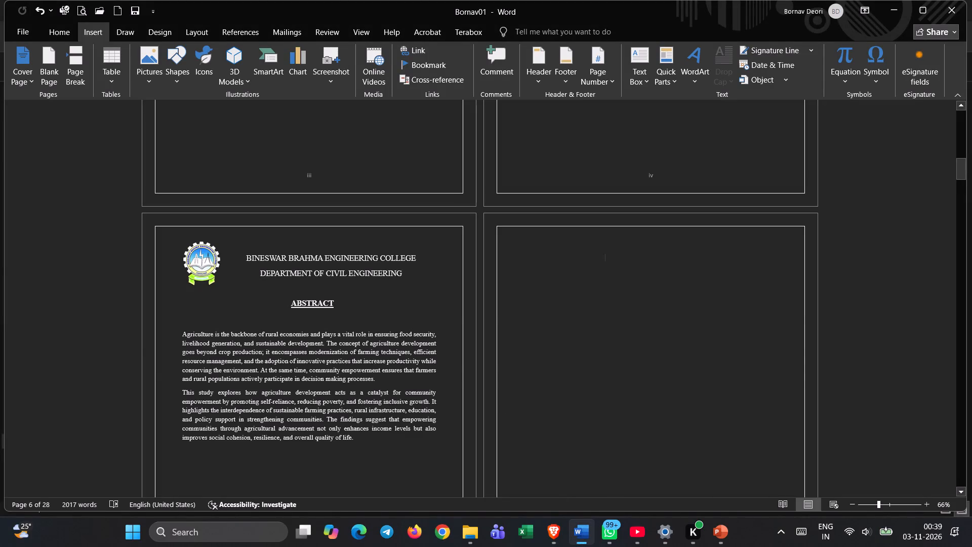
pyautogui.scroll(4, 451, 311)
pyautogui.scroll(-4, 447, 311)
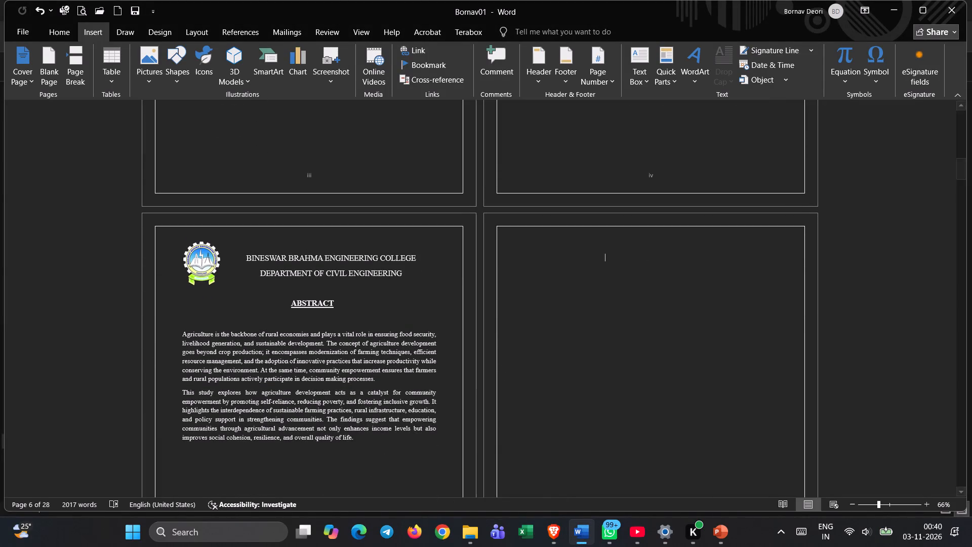
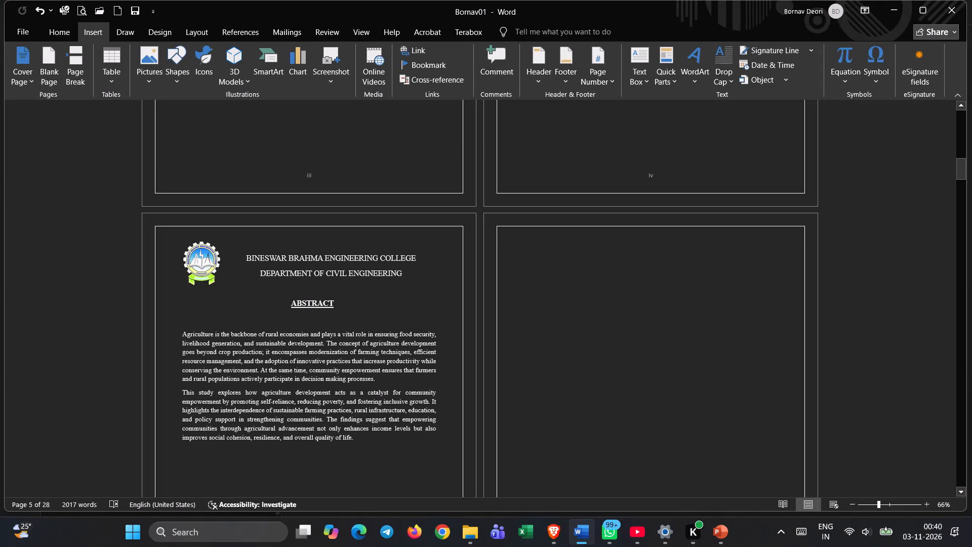
# Place the text cursor at the start of the blank page following the Abstract page.
pyautogui.click(536, 303)
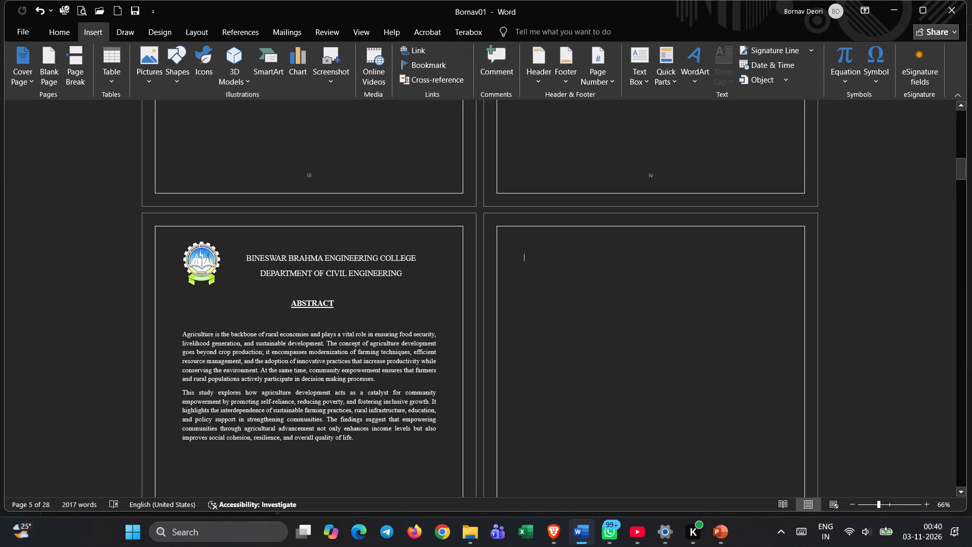
pyautogui.doubleClick(556, 314)
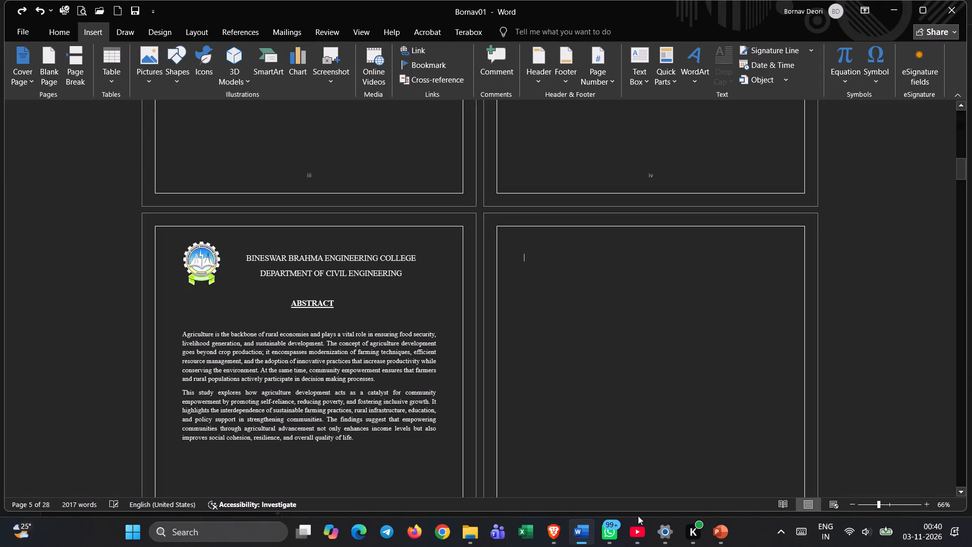
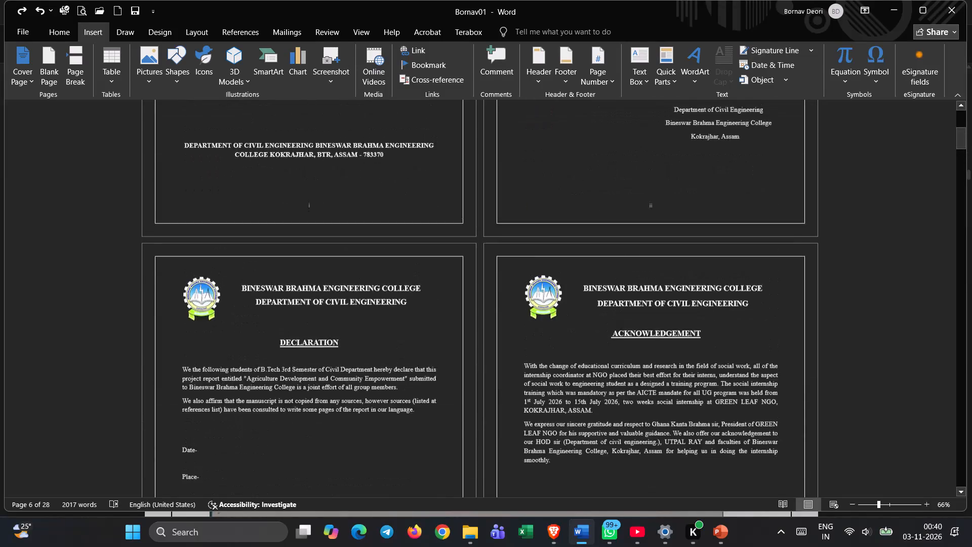
# Examine the layout of the report's cover page and the Certificate page beside it.
pyautogui.scroll(8, 501, 339)
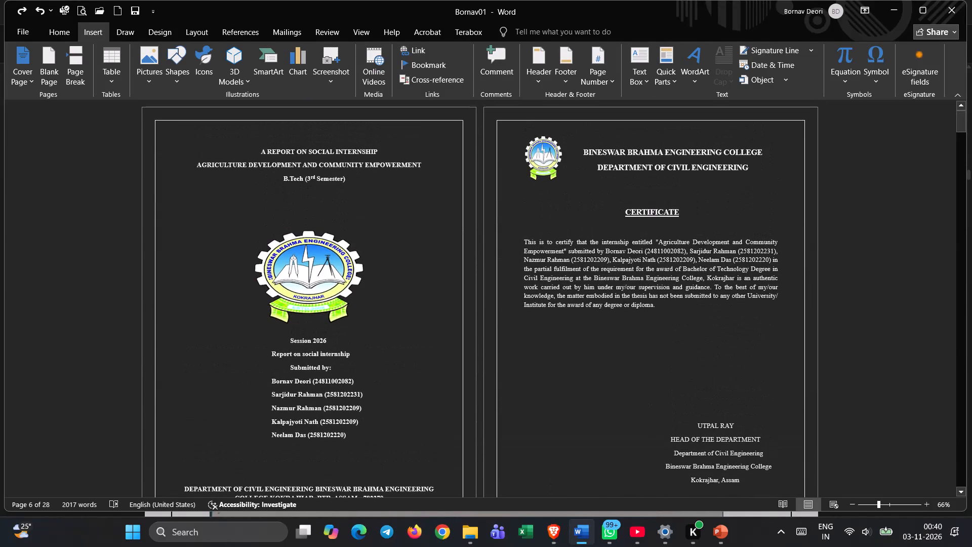
pyautogui.scroll(1, 500, 339)
pyautogui.scroll(-1, 500, 339)
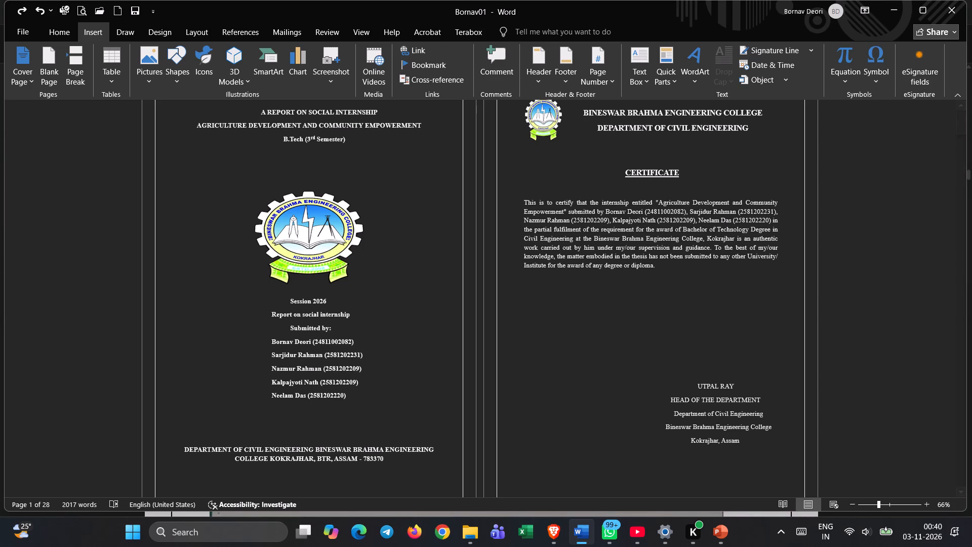
# Using the certificate heading's font size as reference, set the three title lines at the top of the cover page to size 14.
pyautogui.scroll(1, 497, 311)
pyautogui.moveTo(585, 151); pyautogui.dragTo(624, 149)
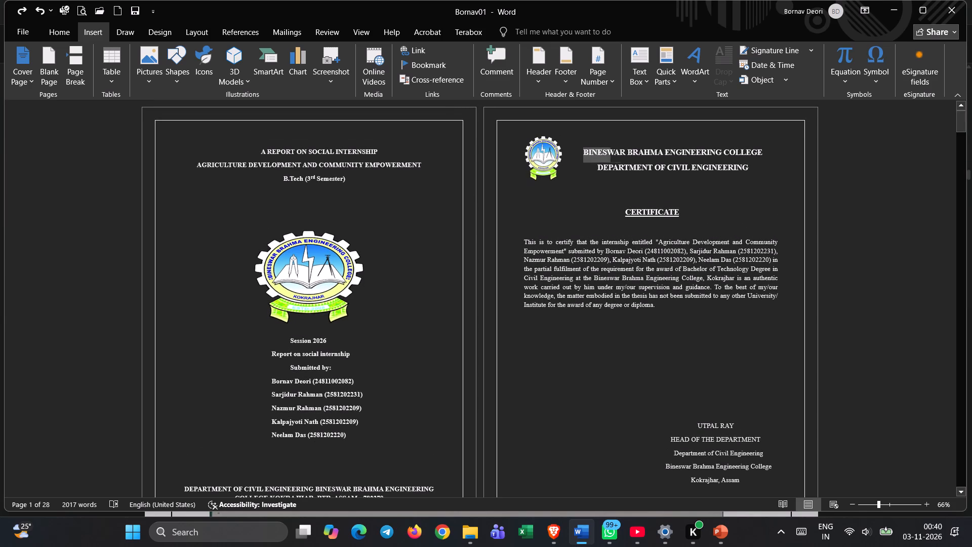
pyautogui.moveTo(624, 149); pyautogui.dragTo(671, 153)
pyautogui.click(56, 28)
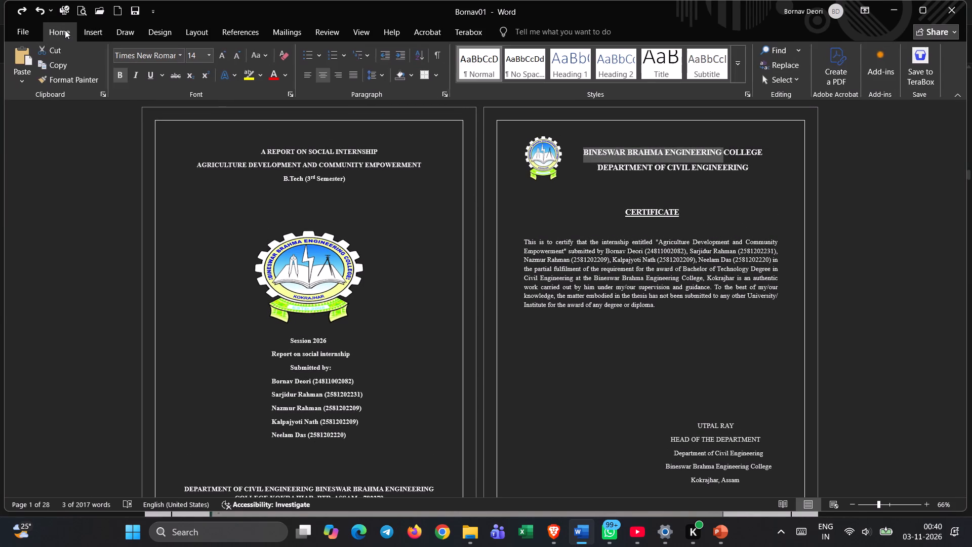
pyautogui.moveTo(241, 150); pyautogui.dragTo(259, 150)
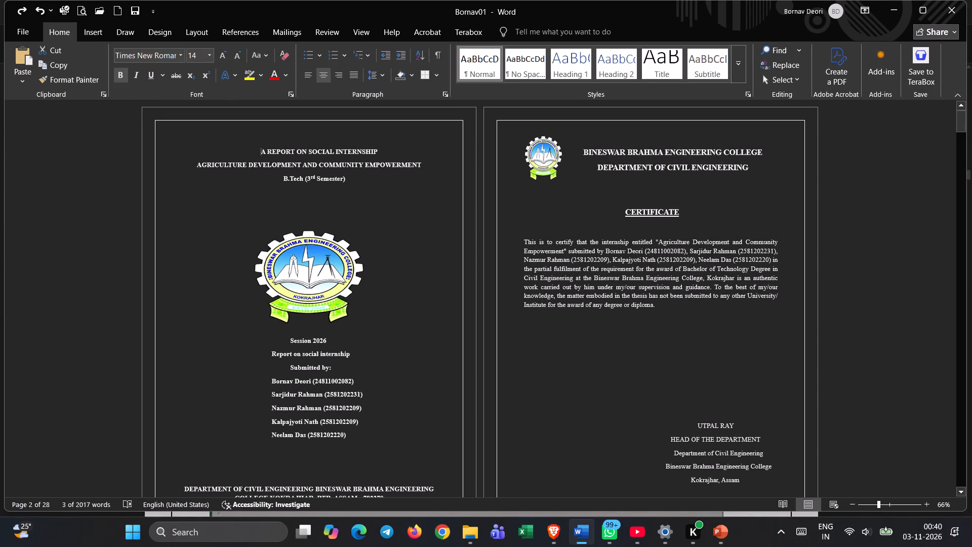
pyautogui.moveTo(259, 150); pyautogui.dragTo(420, 181)
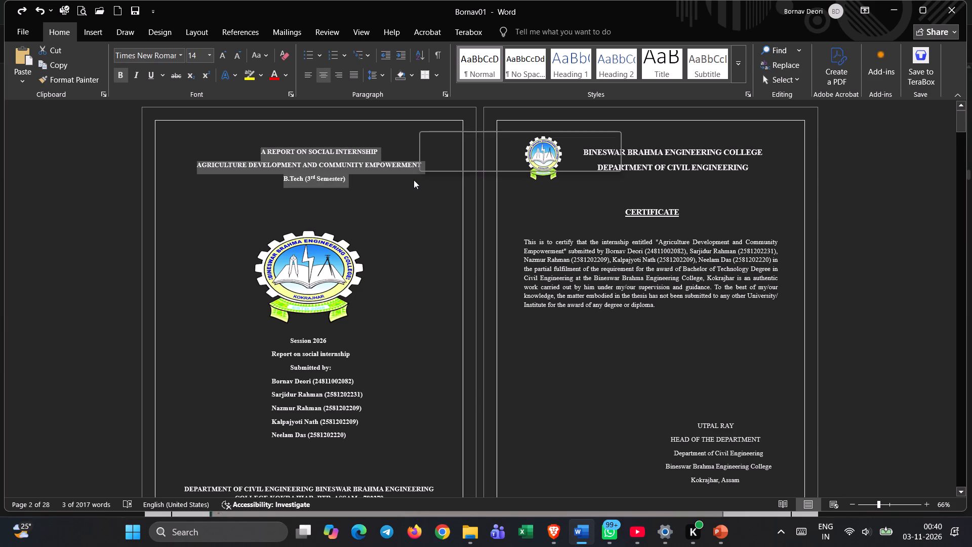
pyautogui.click(209, 59)
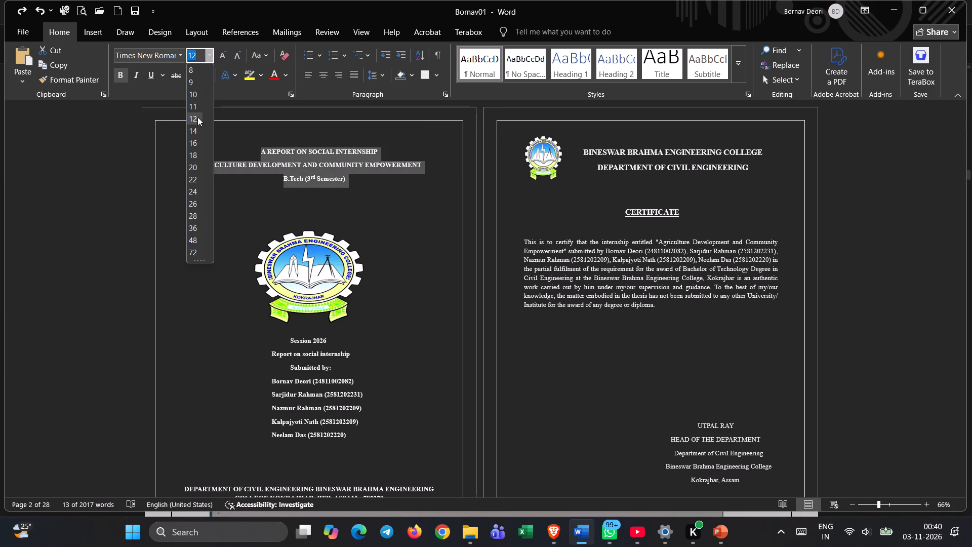
pyautogui.click(194, 132)
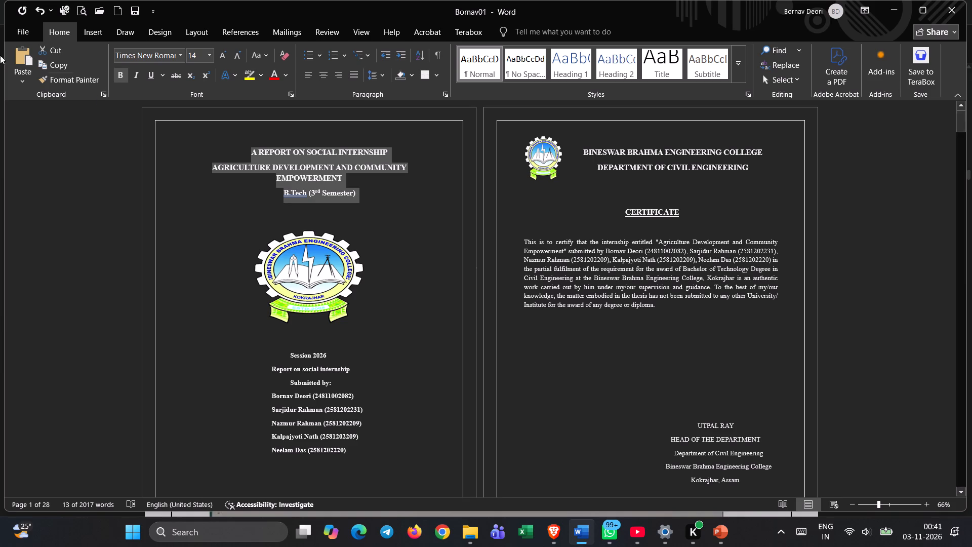
pyautogui.click(33, 14)
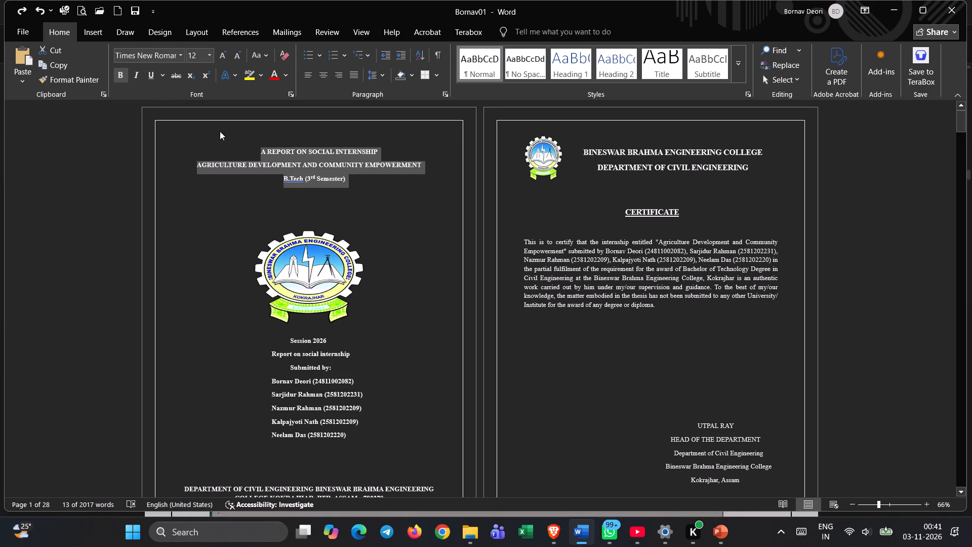
pyautogui.click(210, 55)
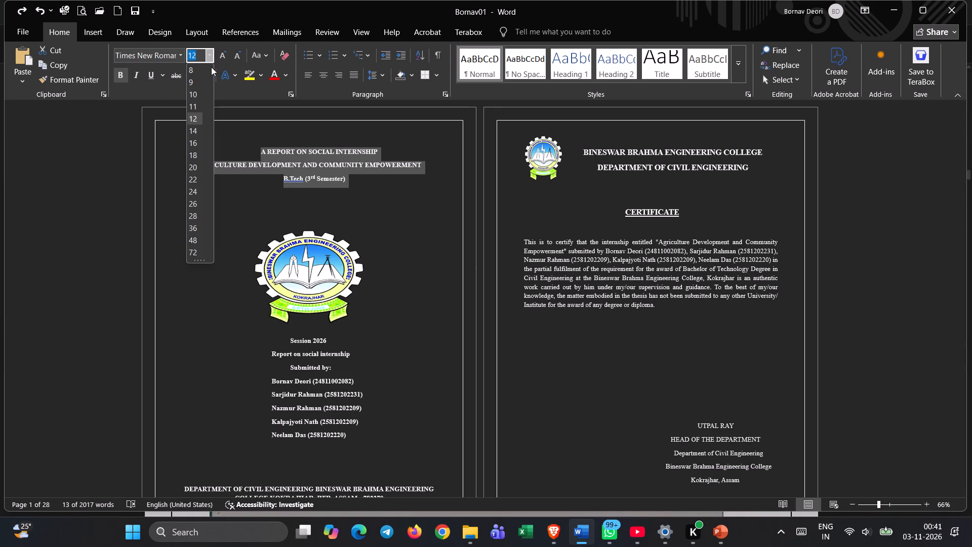
pyautogui.click(193, 128)
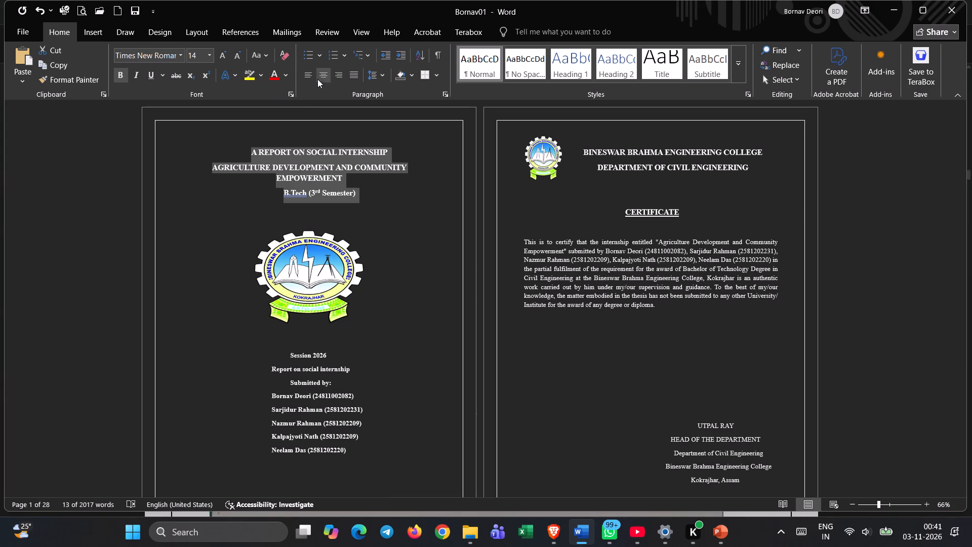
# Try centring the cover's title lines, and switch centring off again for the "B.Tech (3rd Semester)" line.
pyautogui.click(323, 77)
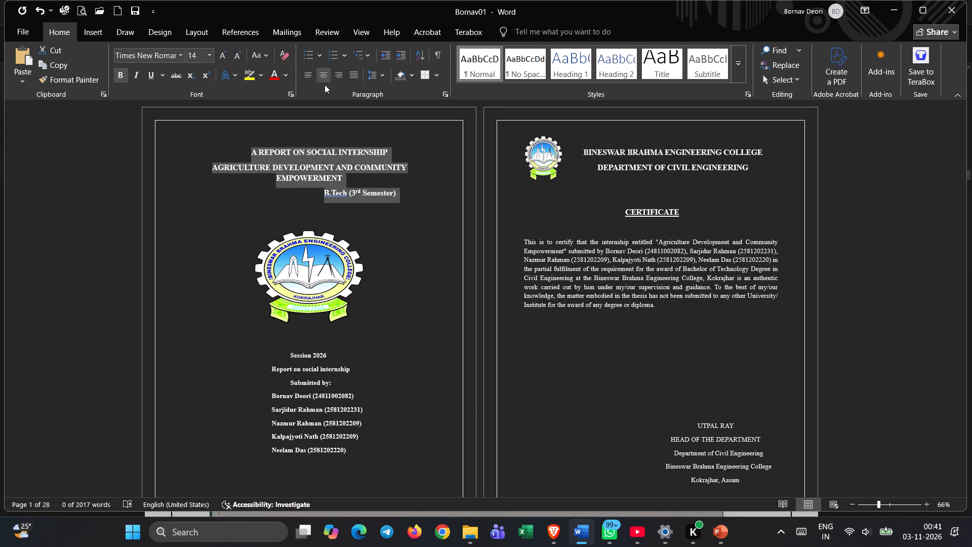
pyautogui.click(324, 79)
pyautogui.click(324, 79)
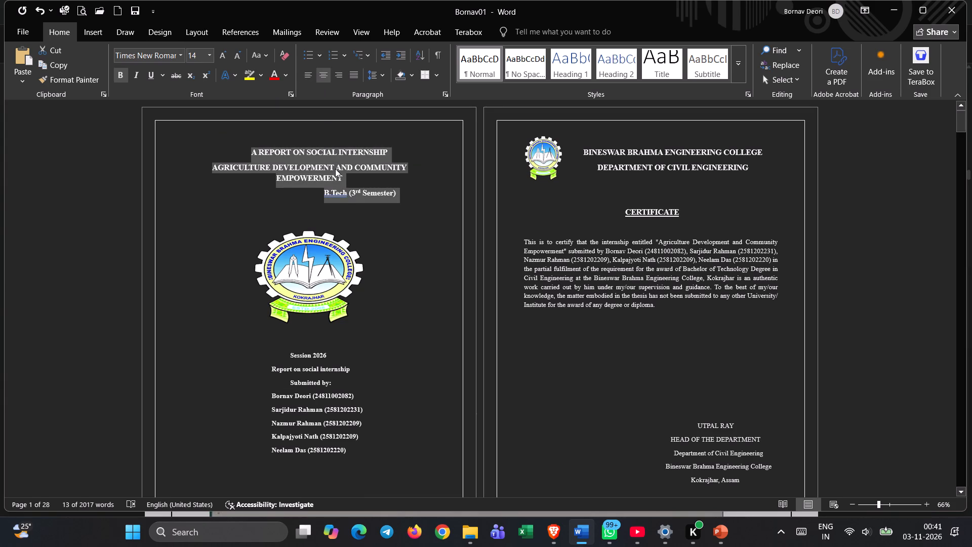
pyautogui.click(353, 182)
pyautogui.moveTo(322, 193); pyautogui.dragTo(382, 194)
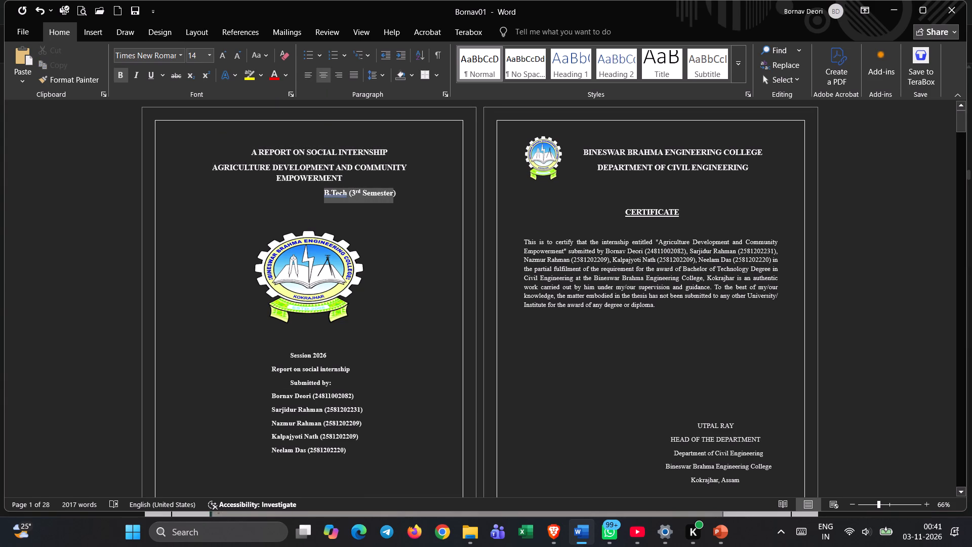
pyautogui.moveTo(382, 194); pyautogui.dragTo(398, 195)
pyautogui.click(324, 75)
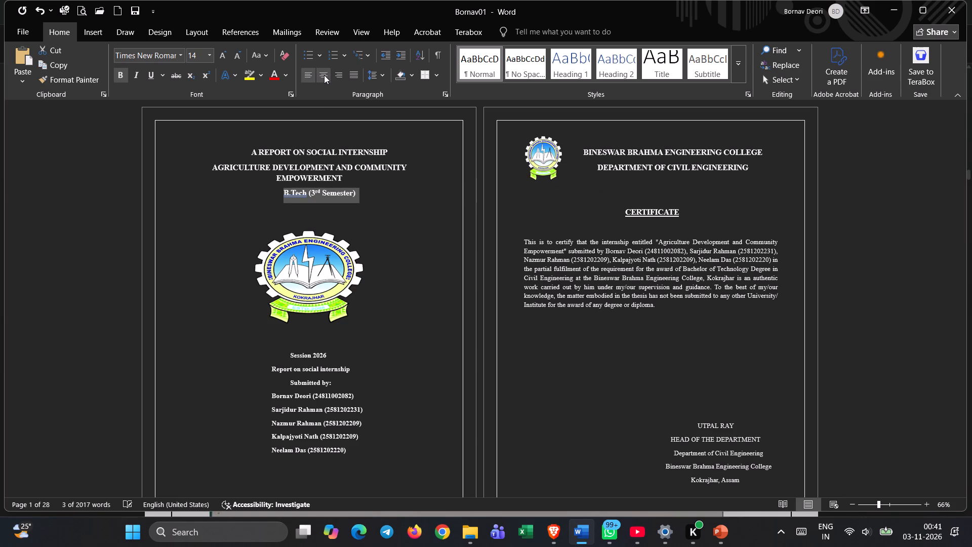
# Rejoin "B.Tech (3rd Semester)" to the cover title and split it back onto its own line directly beneath, without an extra blank line.
pyautogui.click(281, 197)
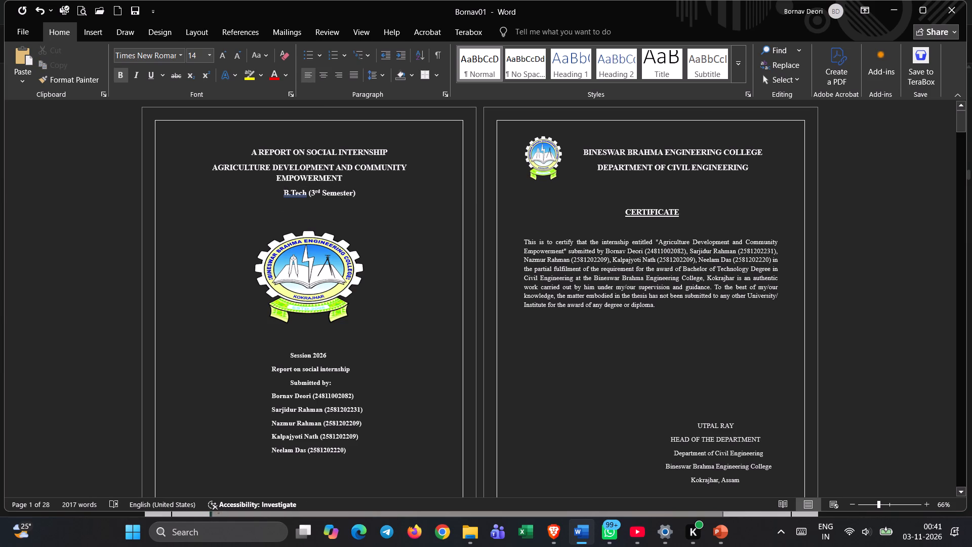
pyautogui.press('BackSpace')
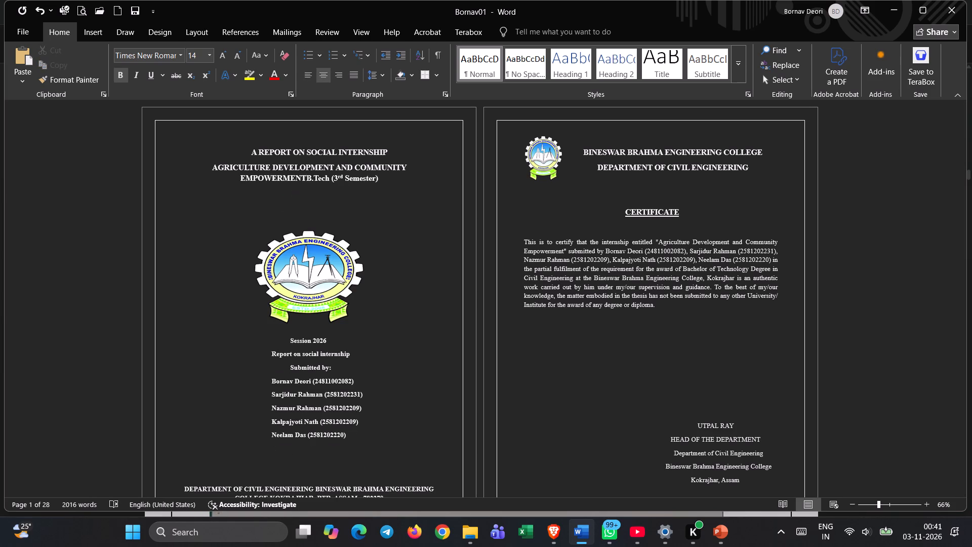
pyautogui.press('Return')
pyautogui.press('Left')
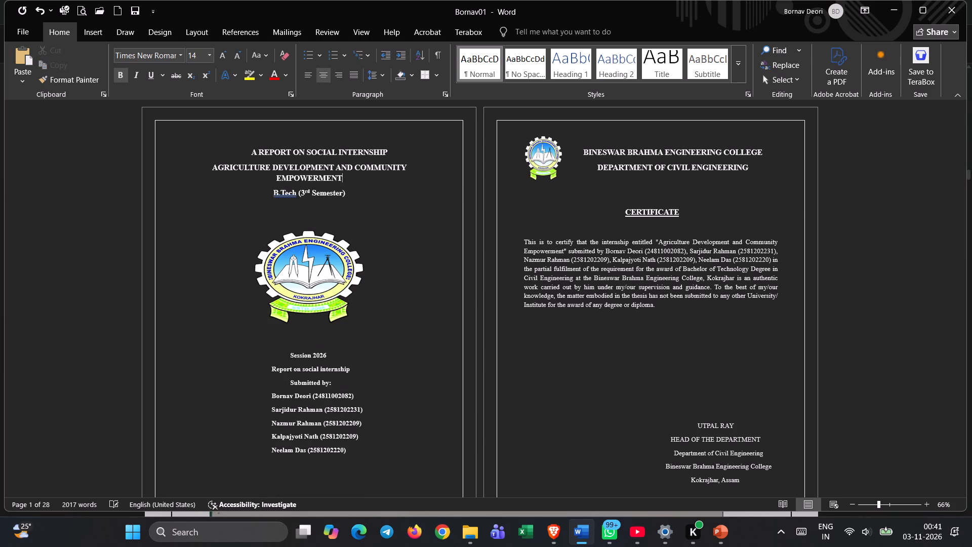
pyautogui.press('Return')
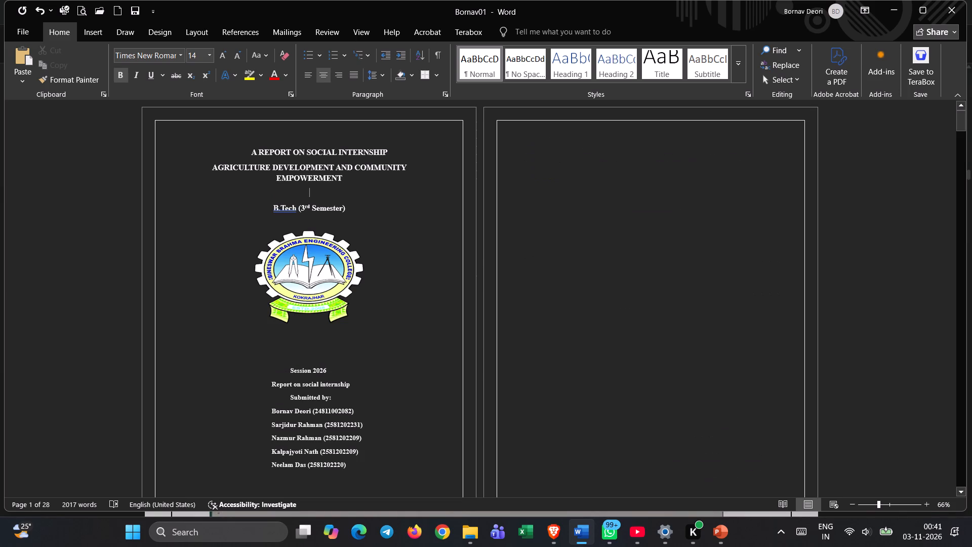
pyautogui.press('BackSpace')
pyautogui.press('Down')
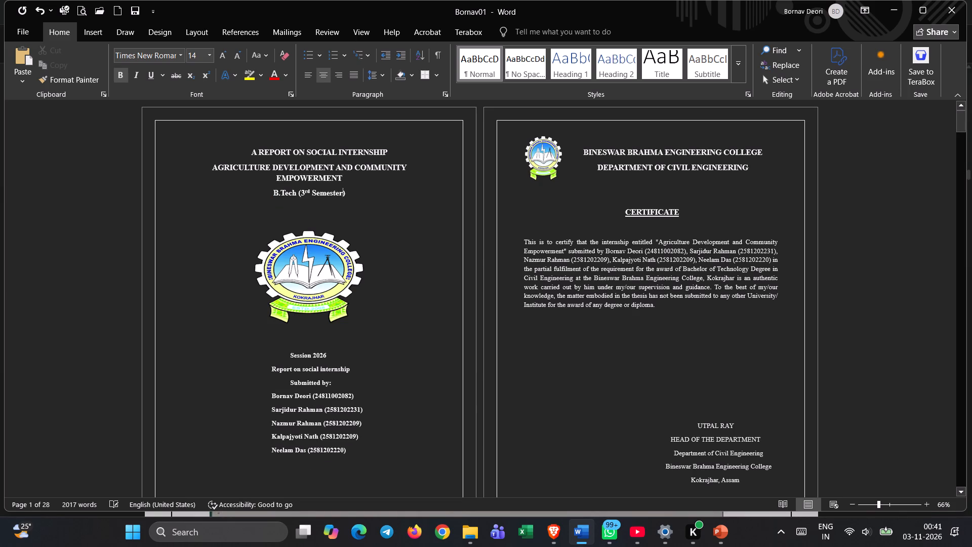
pyautogui.press('Left')
pyautogui.press('Left')
pyautogui.press('Left')
pyautogui.press('Left')
pyautogui.press('Left')
pyautogui.press('Left')
pyautogui.press('Left')
pyautogui.scroll(-2, 288, 262)
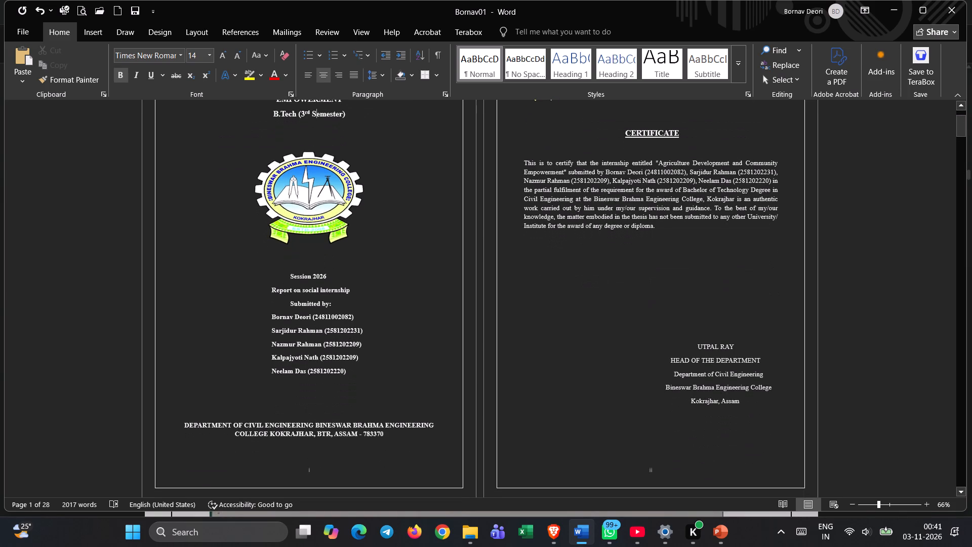
pyautogui.scroll(2, 308, 228)
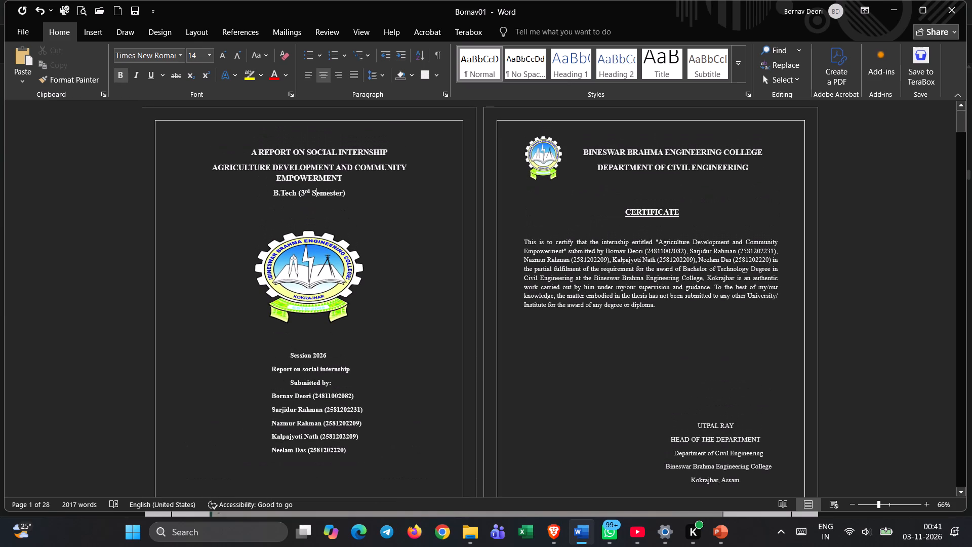
# Remove the gap before "B.Tech (3rd Semester)" and pad the line with leading spaces until it sits centrally under the cover title.
pyautogui.click(242, 196)
pyautogui.doubleClick(236, 197)
pyautogui.press('BackSpace')
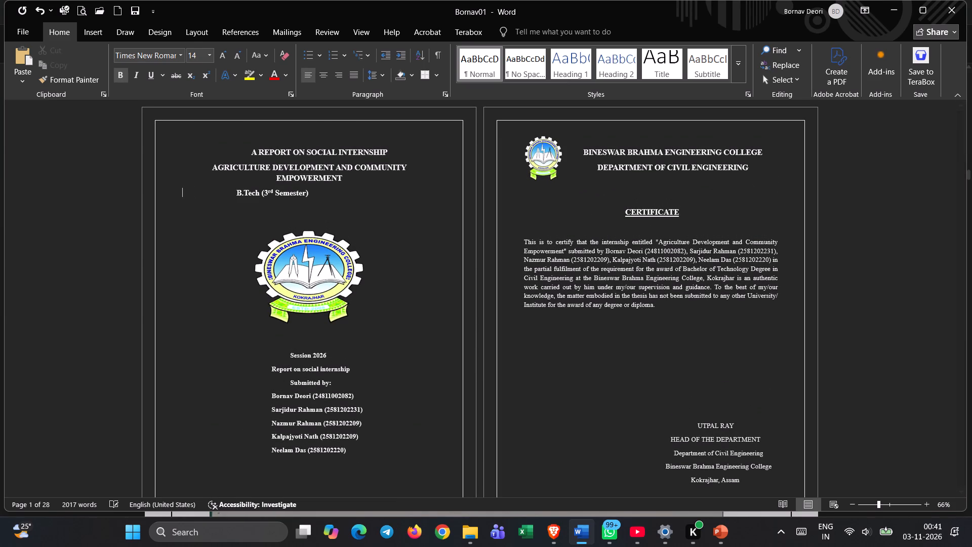
pyautogui.press('space')
pyautogui.press('space')
pyautogui.press('space')
pyautogui.press('space')
pyautogui.press('space')
pyautogui.press('space')
pyautogui.press('space')
pyautogui.press('space')
pyautogui.press('space')
pyautogui.press('space')
pyautogui.press('space')
pyautogui.press('space')
pyautogui.press('space')
pyautogui.press('space')
pyautogui.press('space')
pyautogui.press('space')
pyautogui.press('space')
pyautogui.press('space')
pyautogui.press('space')
pyautogui.press('space')
pyautogui.press('space')
pyautogui.press('space')
pyautogui.press('space')
pyautogui.press('space')
pyautogui.press('space')
pyautogui.press('space')
pyautogui.press('space')
pyautogui.press('space')
pyautogui.press('space')
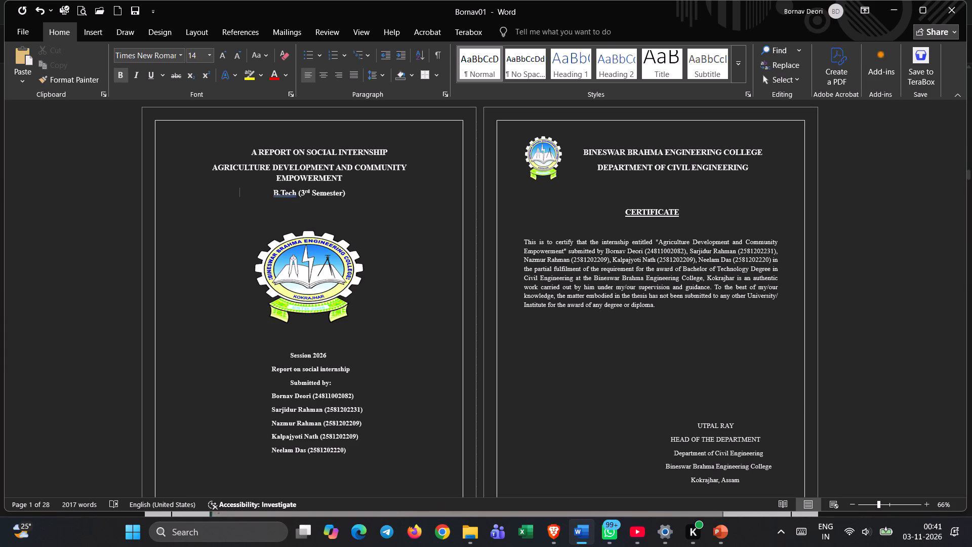
# Set the department and college address lines at the bottom of the cover page to font size 14.
pyautogui.scroll(-3, 279, 381)
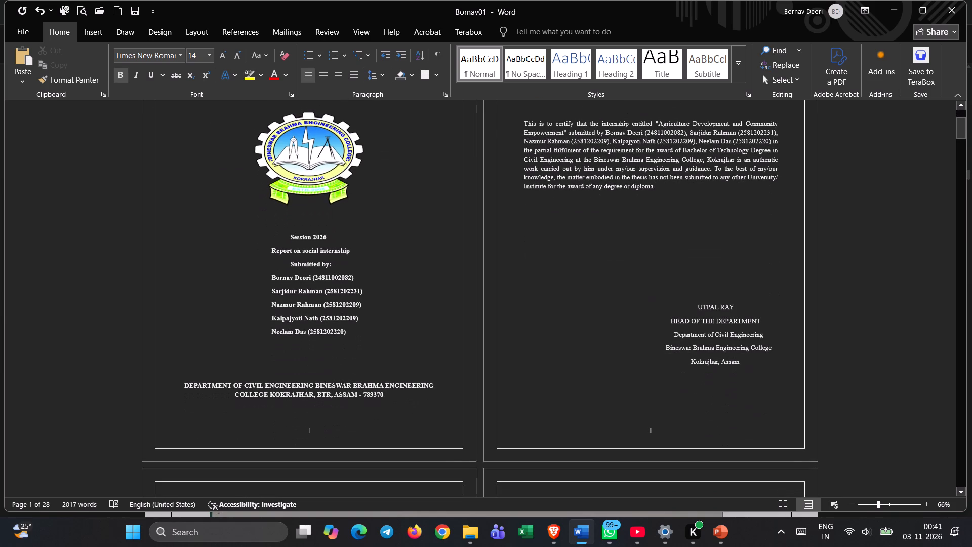
pyautogui.moveTo(184, 384); pyautogui.dragTo(410, 401)
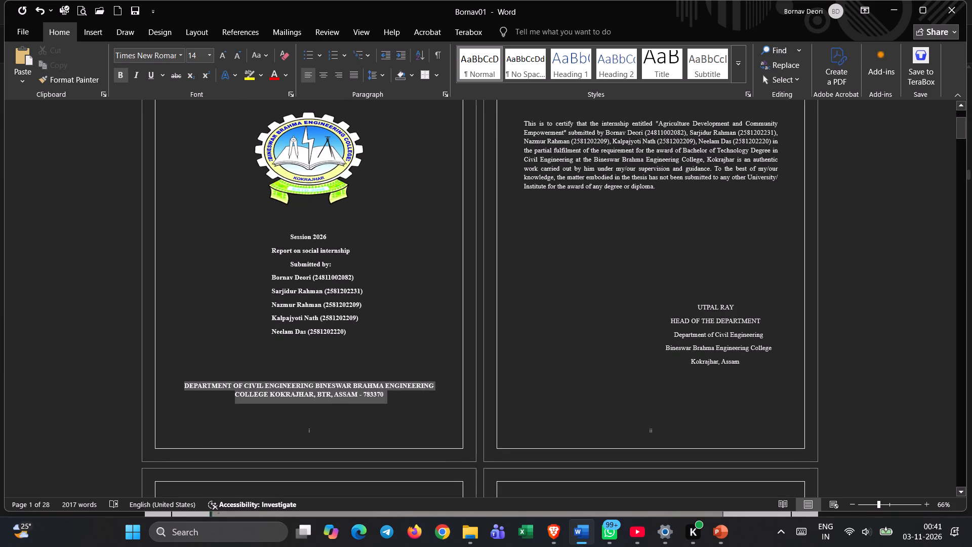
pyautogui.moveTo(410, 401); pyautogui.dragTo(415, 401)
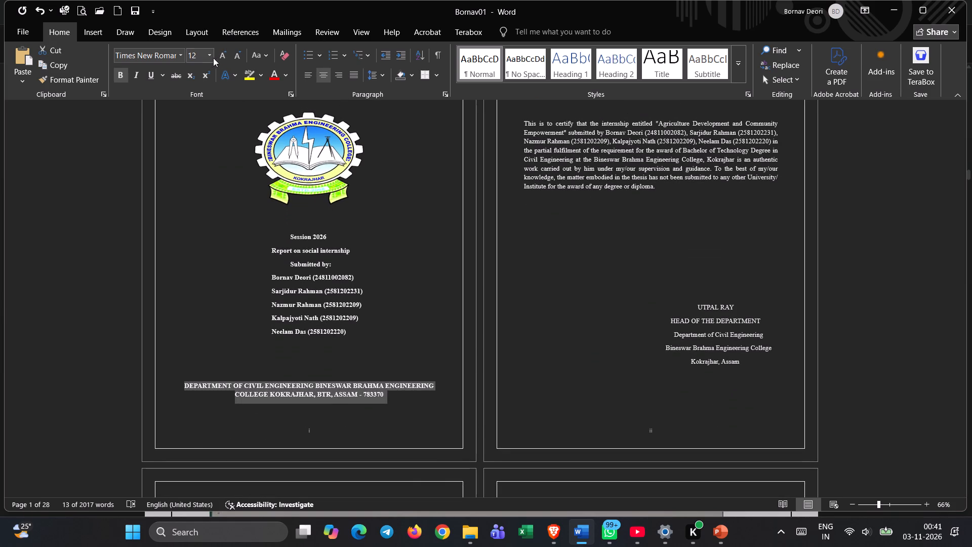
pyautogui.click(213, 58)
pyautogui.click(196, 131)
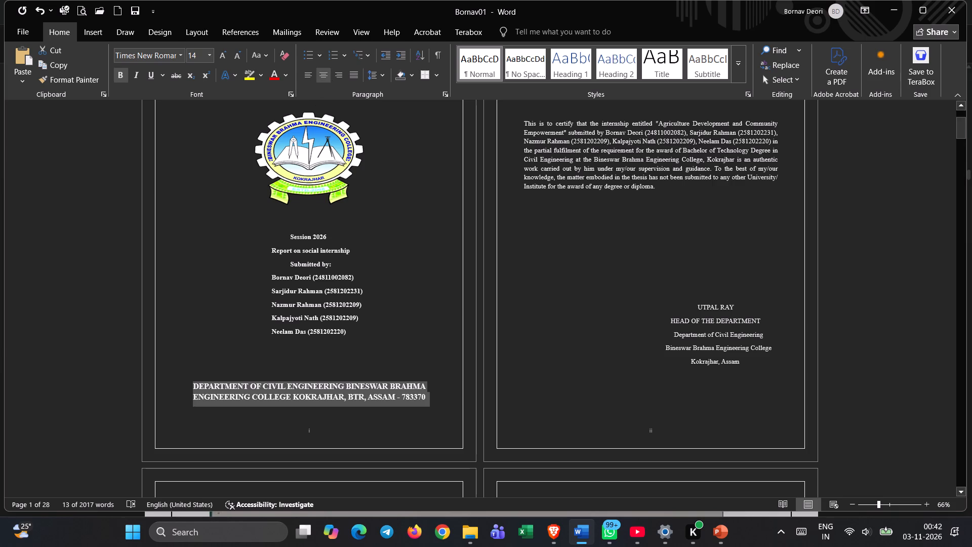
# Examine the cover page's layout from title to address lines beside the certificate page, and view the front pages together at 34%.
pyautogui.scroll(3, 299, 204)
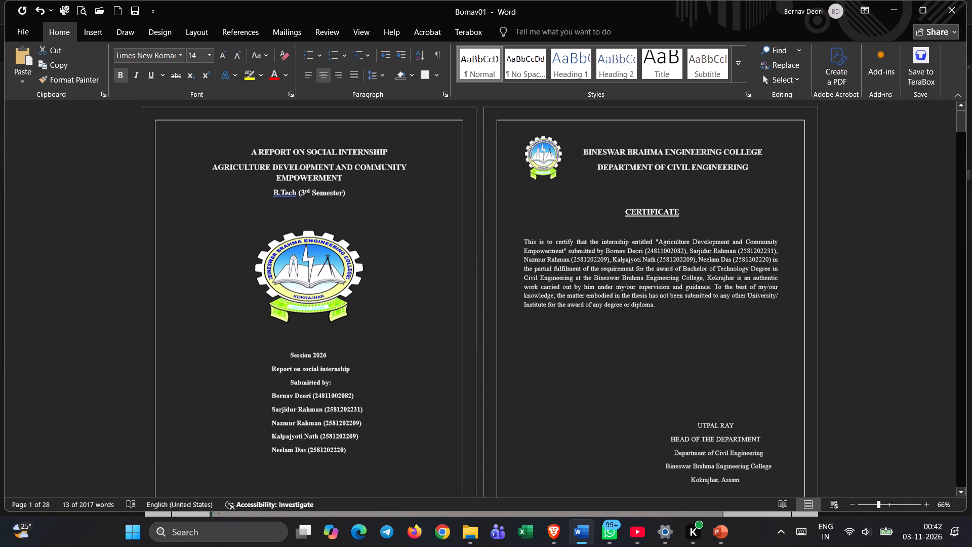
pyautogui.rightClick(286, 196)
pyautogui.click(254, 224)
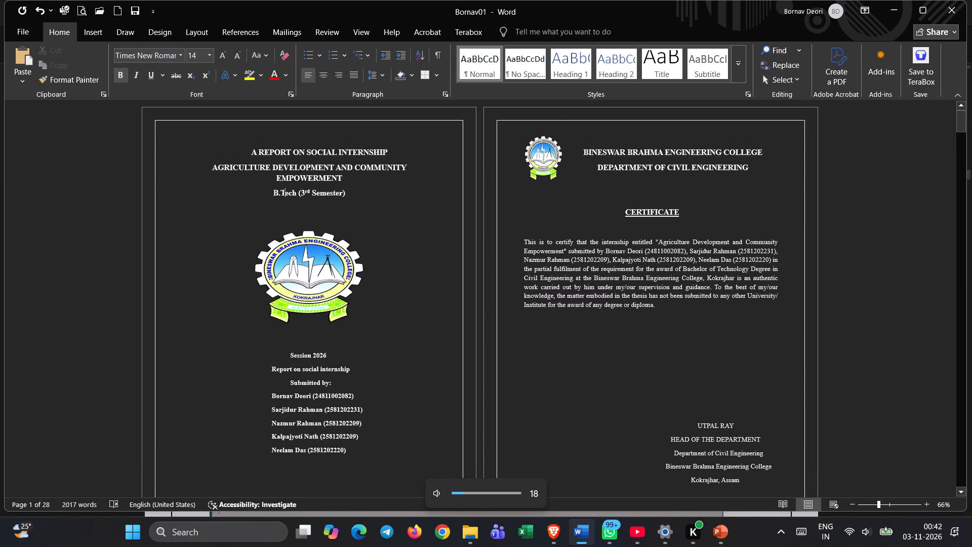
pyautogui.scroll(-4, 475, 263)
pyautogui.scroll(4, 482, 266)
pyautogui.scroll(-3, 485, 266)
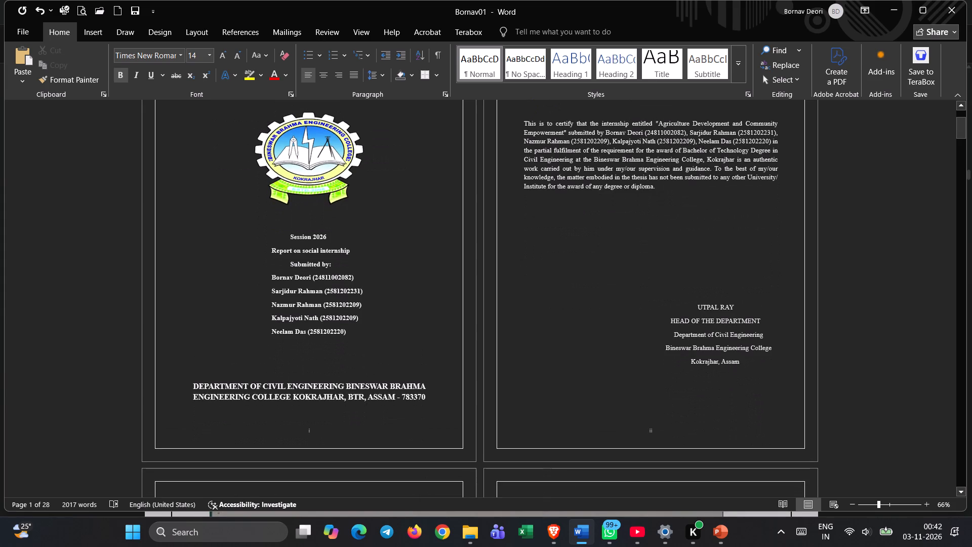
pyautogui.scroll(4, 388, 289)
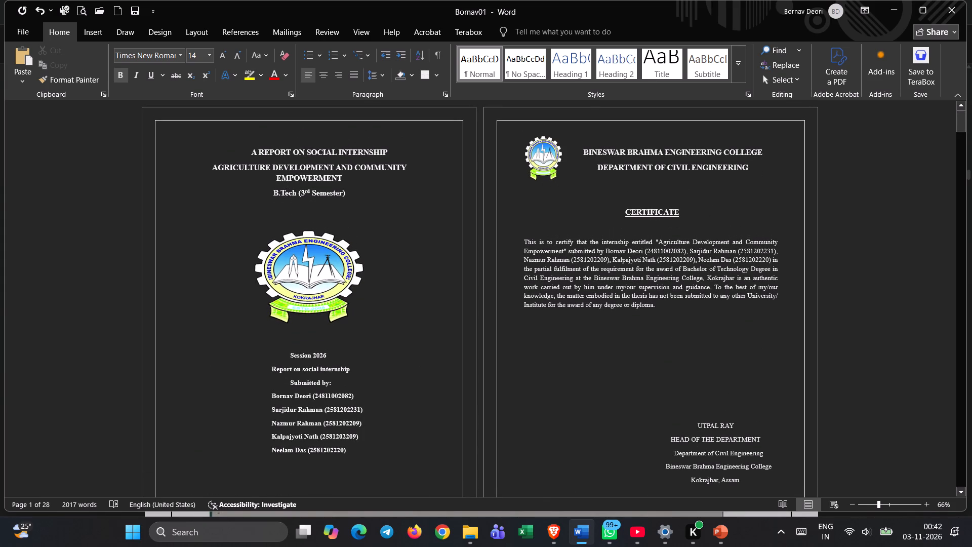
pyautogui.scroll(-3, 439, 222)
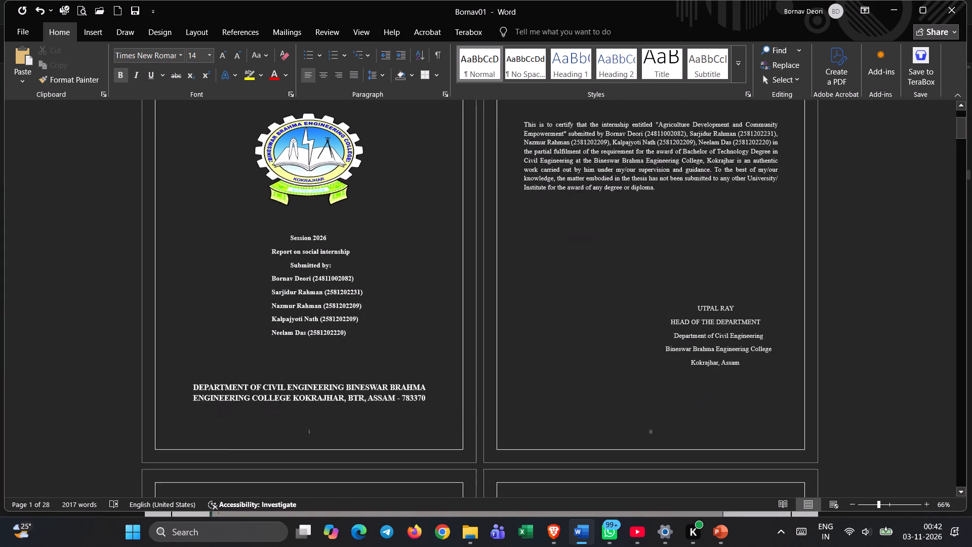
pyautogui.scroll(-3, 437, 223)
pyautogui.scroll(8, 436, 223)
pyautogui.scroll(-4, 433, 227)
pyautogui.scroll(5, 432, 228)
pyautogui.scroll(-3, 432, 228)
pyautogui.scroll(3, 432, 228)
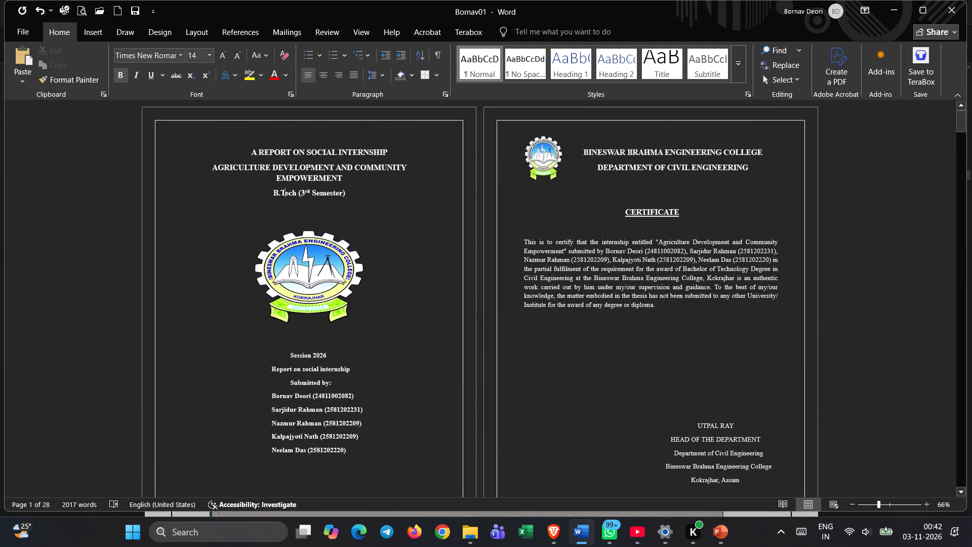
pyautogui.scroll(-2, 432, 228)
pyautogui.scroll(1, 432, 228)
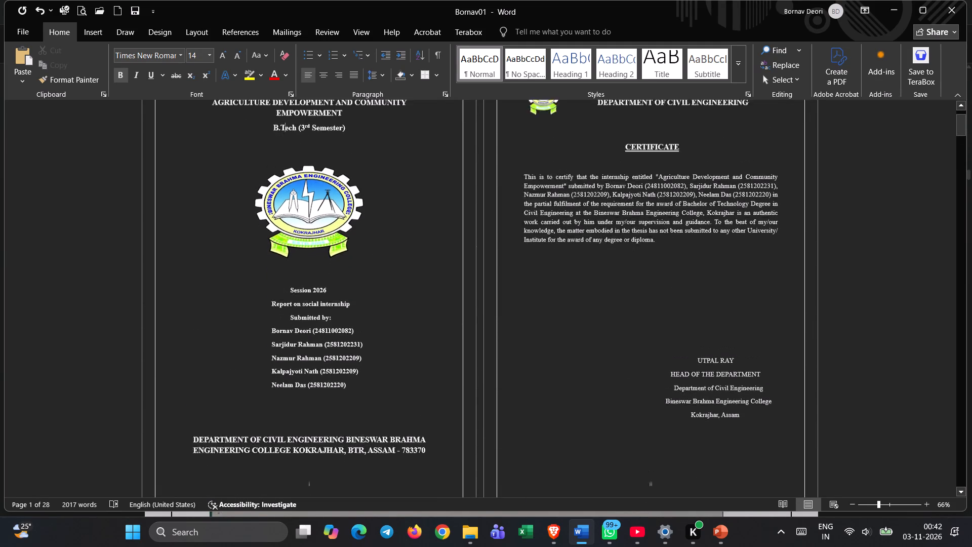
pyautogui.scroll(1, 432, 228)
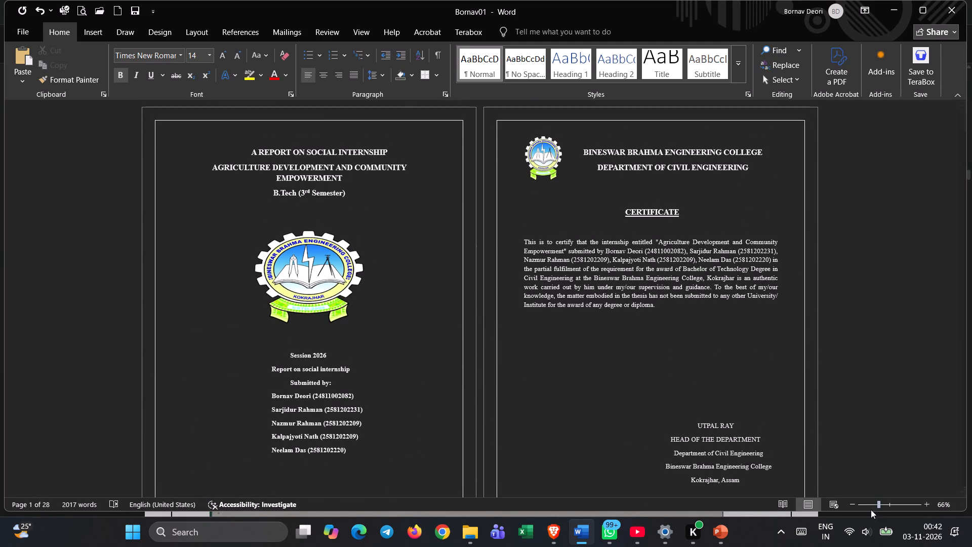
pyautogui.click(867, 501)
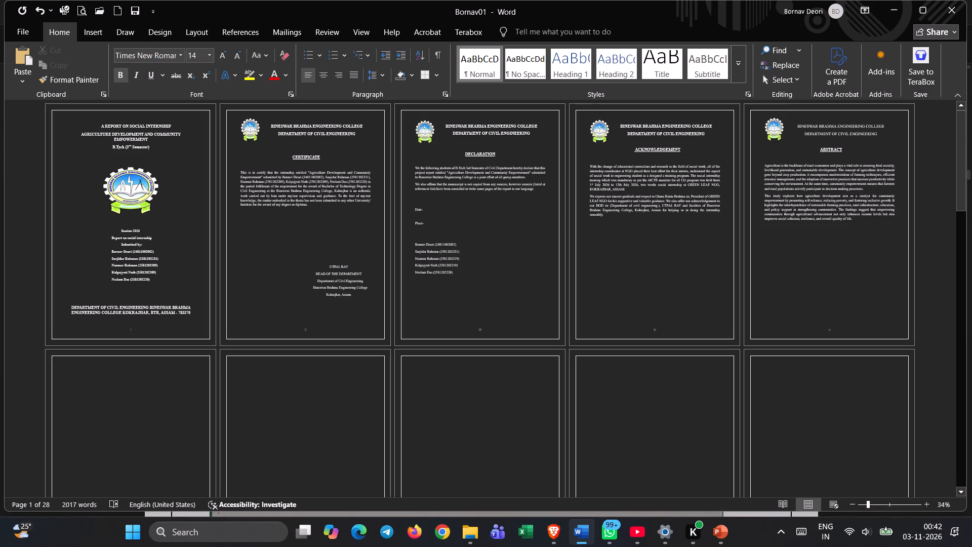
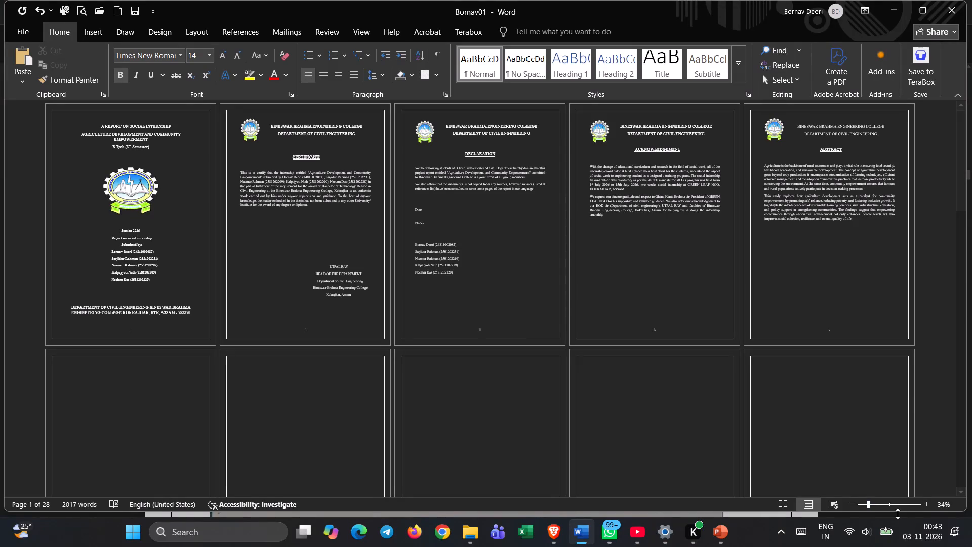
# Examine the headings and spacing of the certificate, declaration and acknowledgement pages at 96% zoom, returning to the declaration page.
pyautogui.click(888, 502)
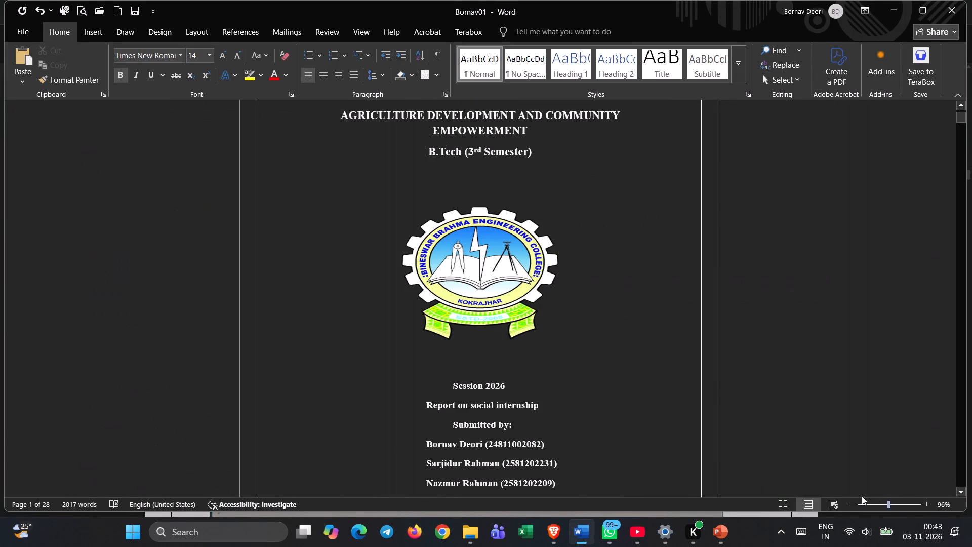
pyautogui.scroll(-9, 574, 334)
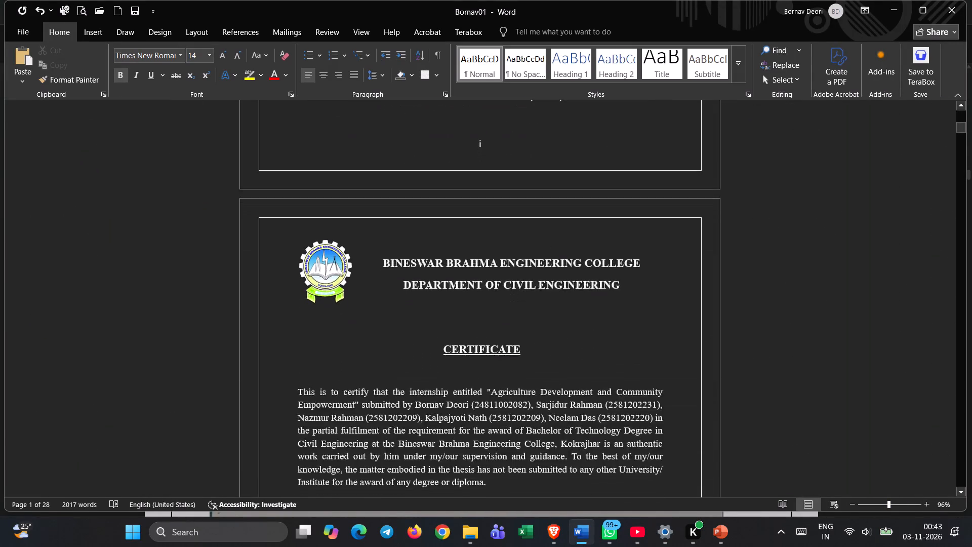
pyautogui.scroll(-13, 571, 332)
pyautogui.scroll(-9, 569, 331)
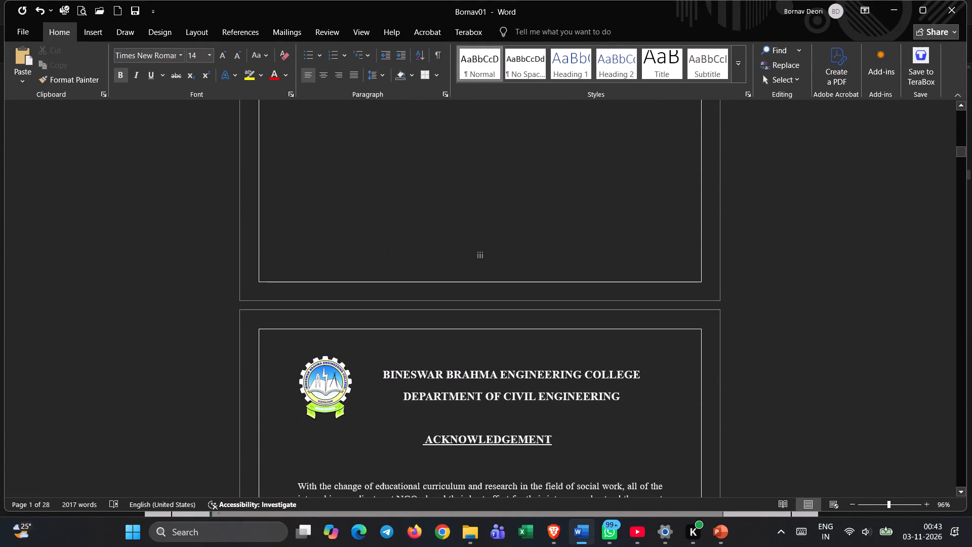
pyautogui.scroll(8, 565, 331)
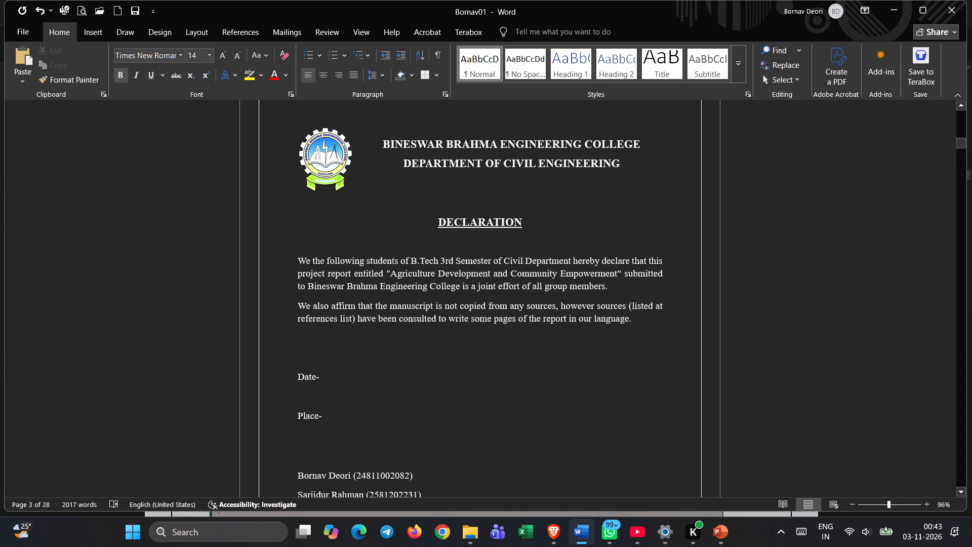
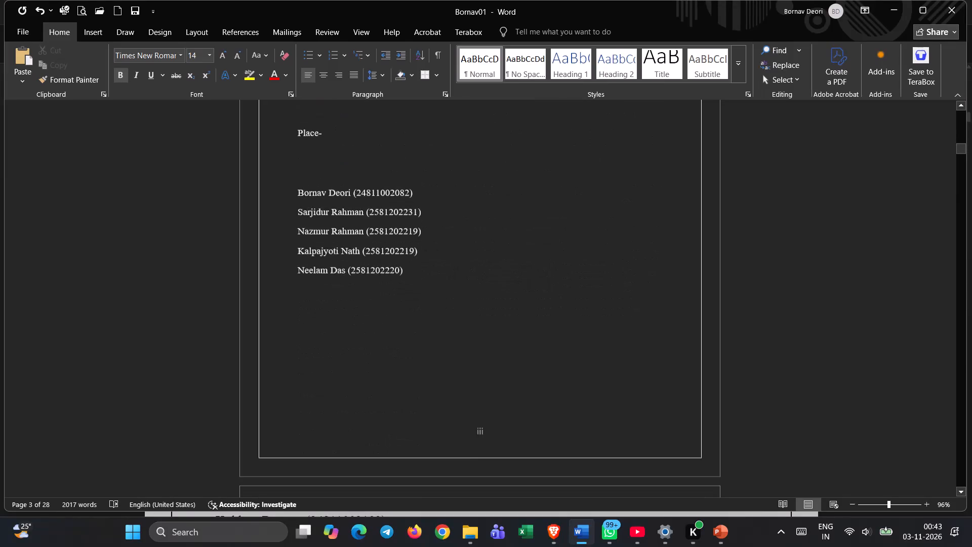
# Replace the underlined space before the ACKNOWLEDGEMENT heading with two plain spaces so only the word is underlined.
pyautogui.scroll(-8, 340, 397)
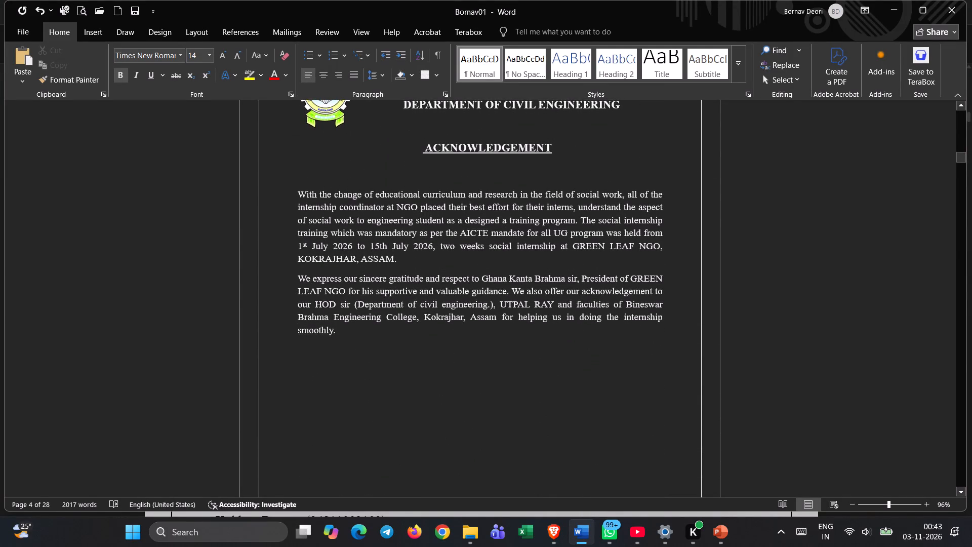
pyautogui.moveTo(424, 150); pyautogui.dragTo(419, 150)
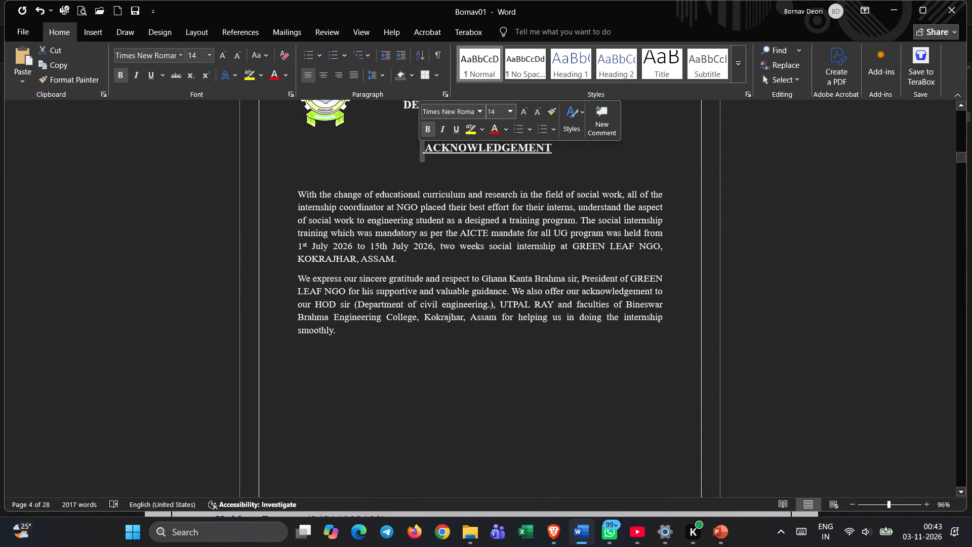
pyautogui.press('BackSpace')
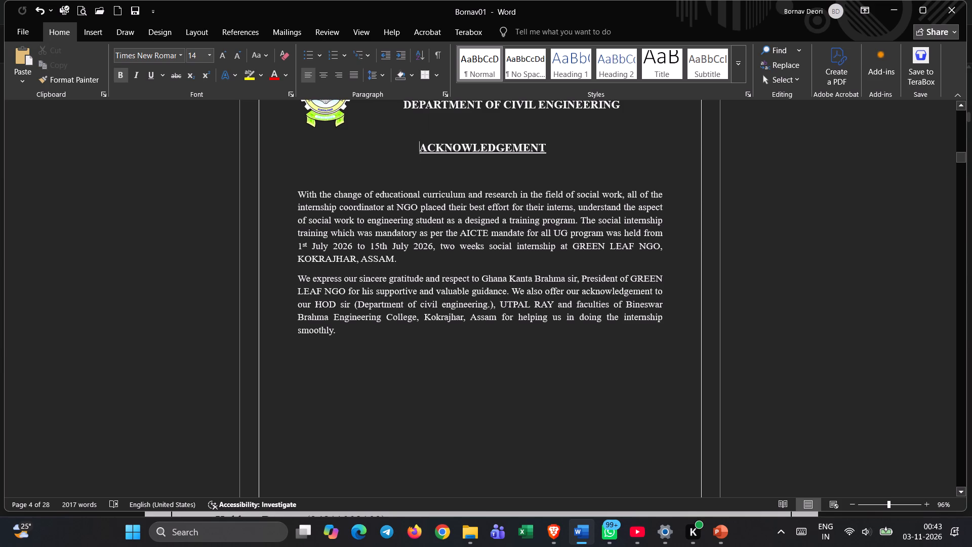
pyautogui.scroll(2, 449, 213)
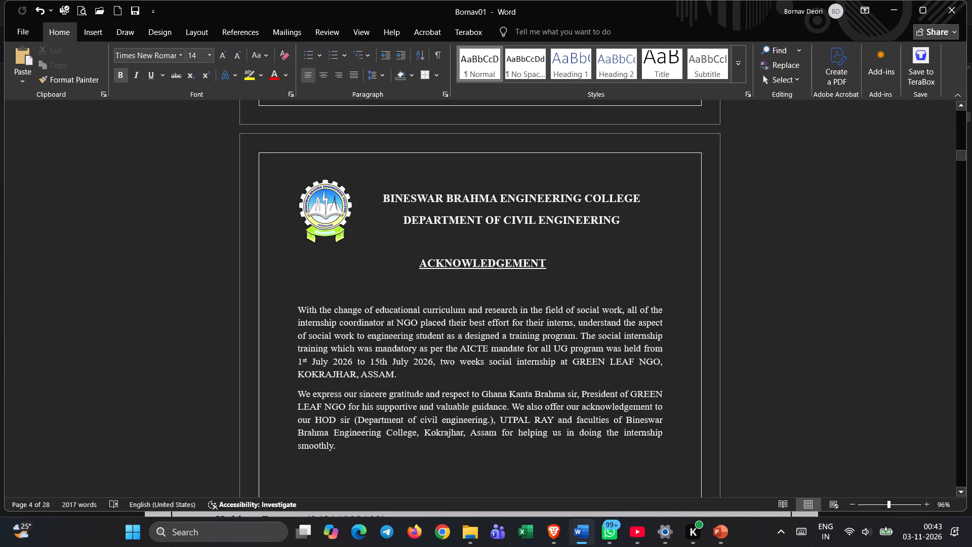
pyautogui.press('space')
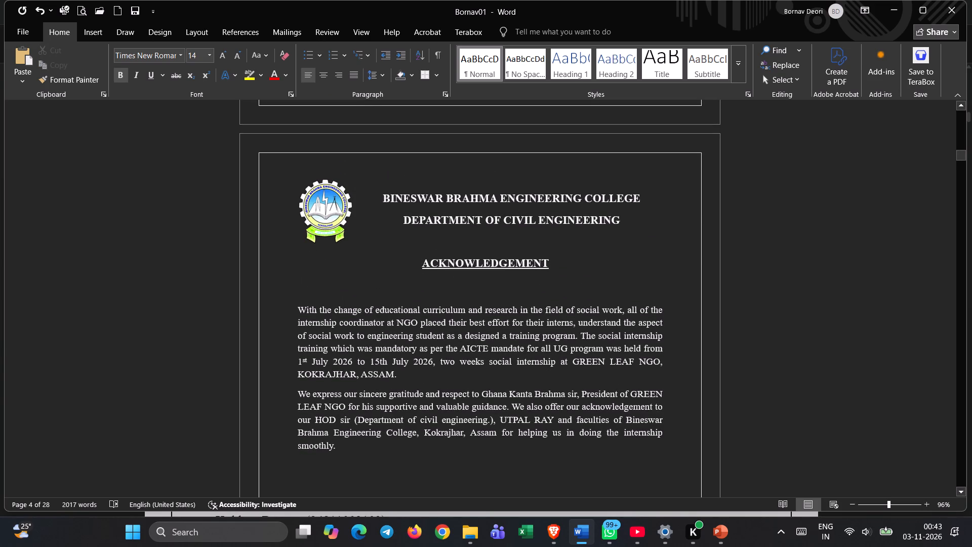
pyautogui.press('space')
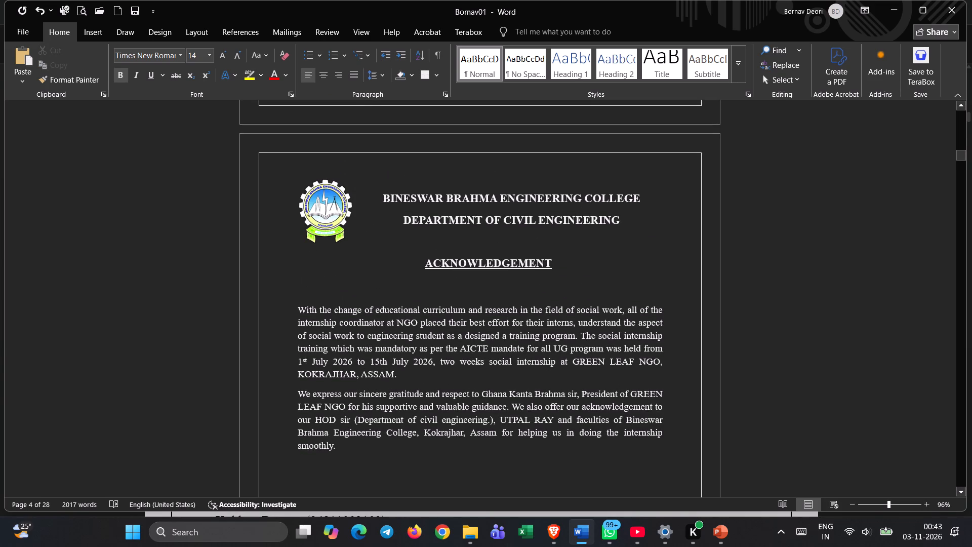
# Look through the abstract page and the blank page following it.
pyautogui.scroll(-9, 629, 322)
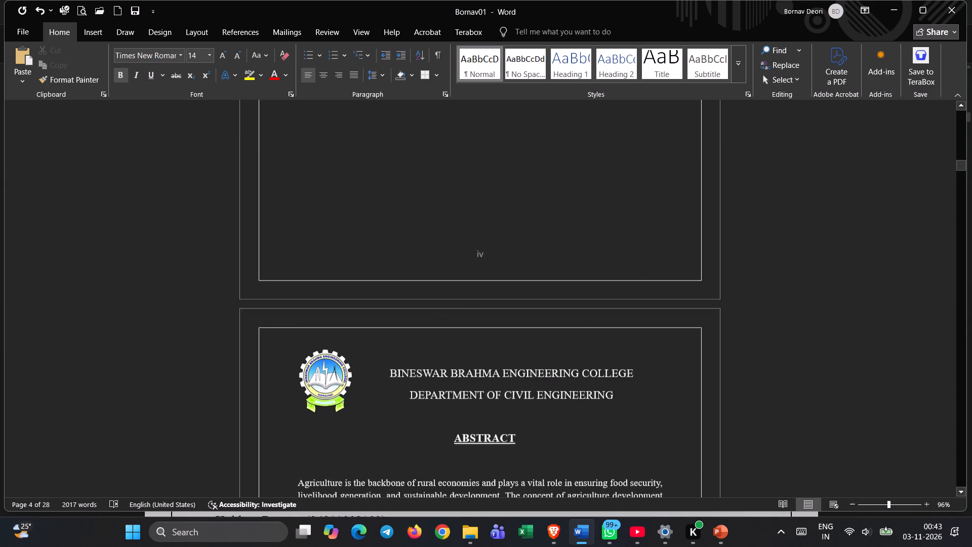
pyautogui.scroll(-13, 584, 306)
pyautogui.scroll(-8, 544, 312)
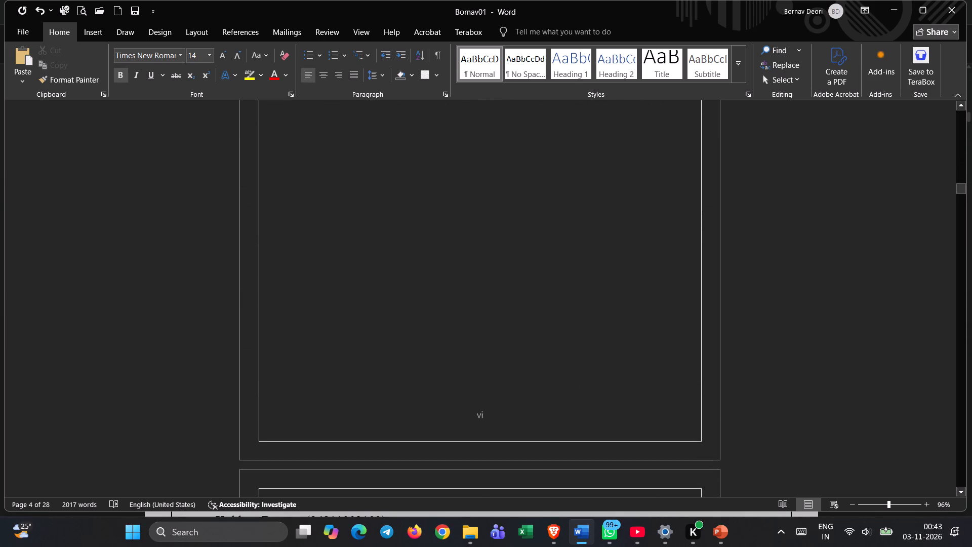
pyautogui.scroll(2, 536, 311)
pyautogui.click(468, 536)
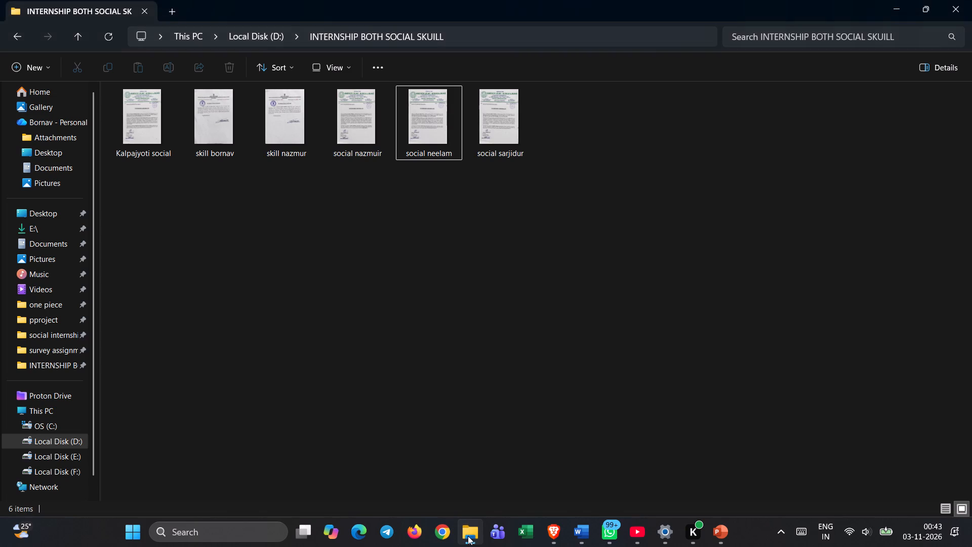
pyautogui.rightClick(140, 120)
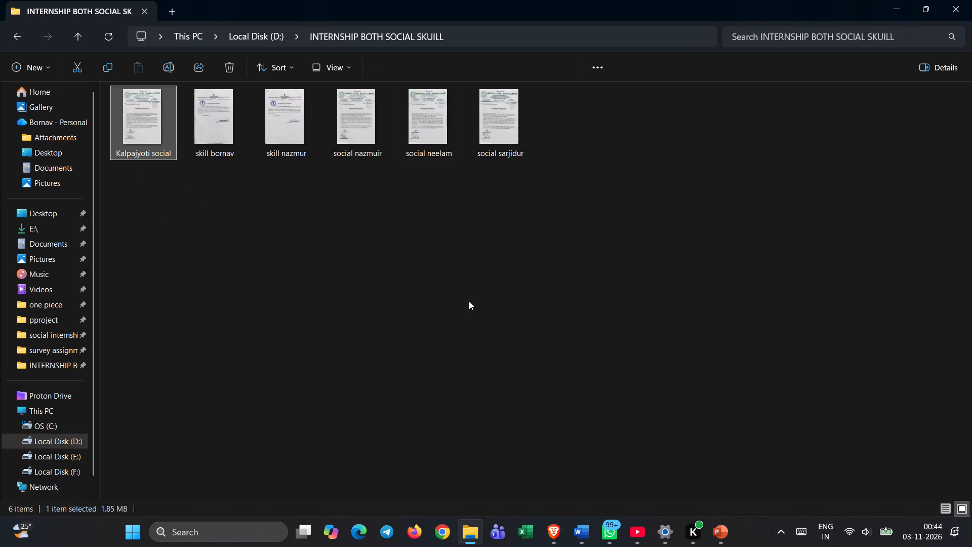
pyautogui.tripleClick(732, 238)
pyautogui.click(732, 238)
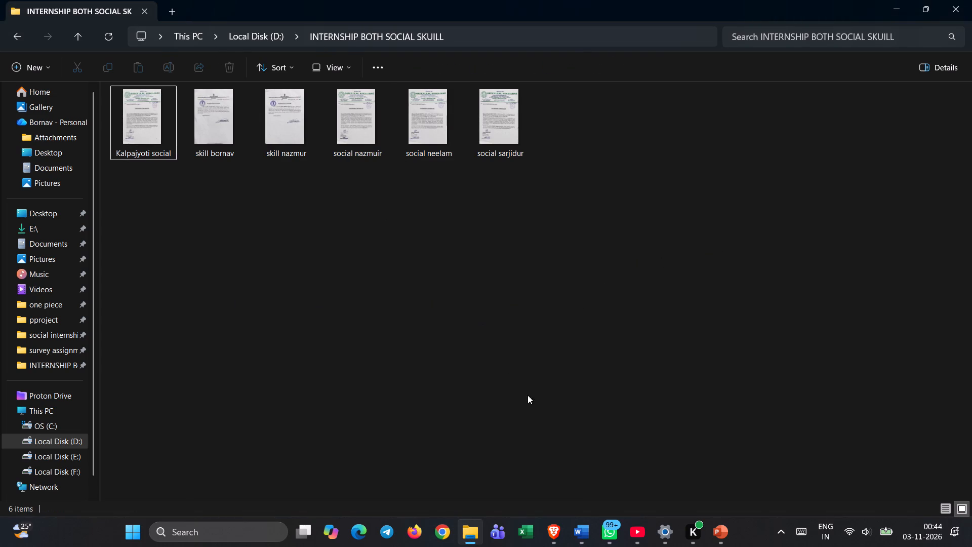
# Return to the Word report and place the insertion point in the empty line below the abstract text on page v.
pyautogui.click(579, 535)
pyautogui.scroll(7, 417, 337)
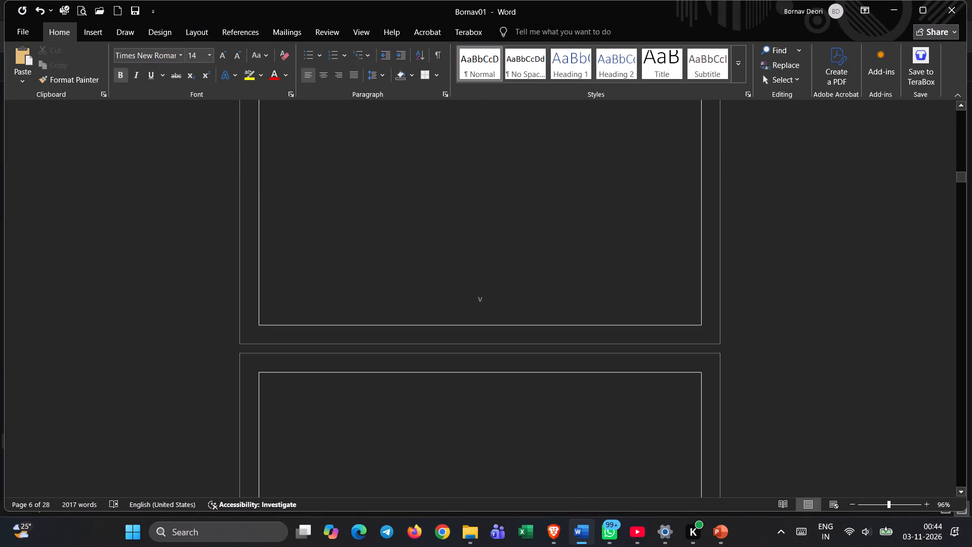
pyautogui.scroll(13, 417, 337)
pyautogui.scroll(-11, 410, 362)
pyautogui.click(435, 270)
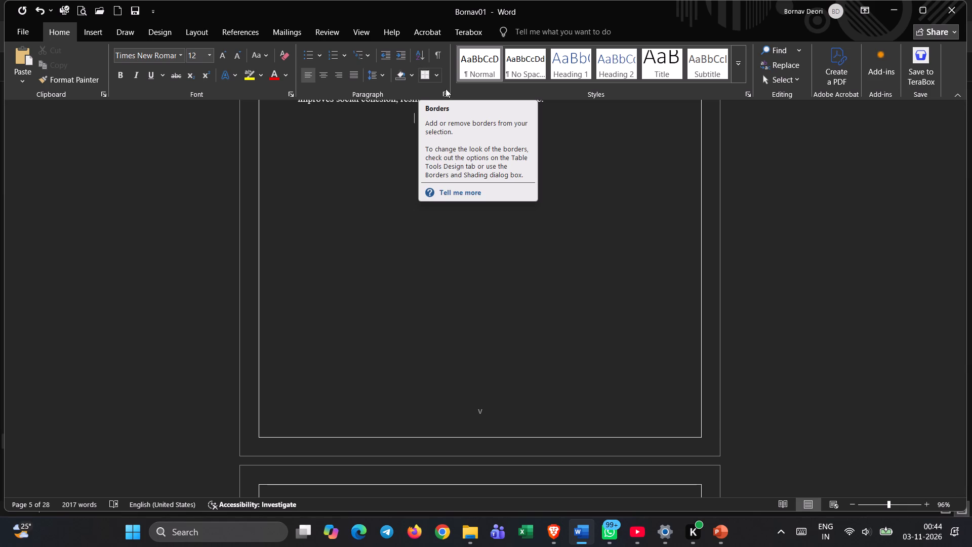
pyautogui.click(490, 240)
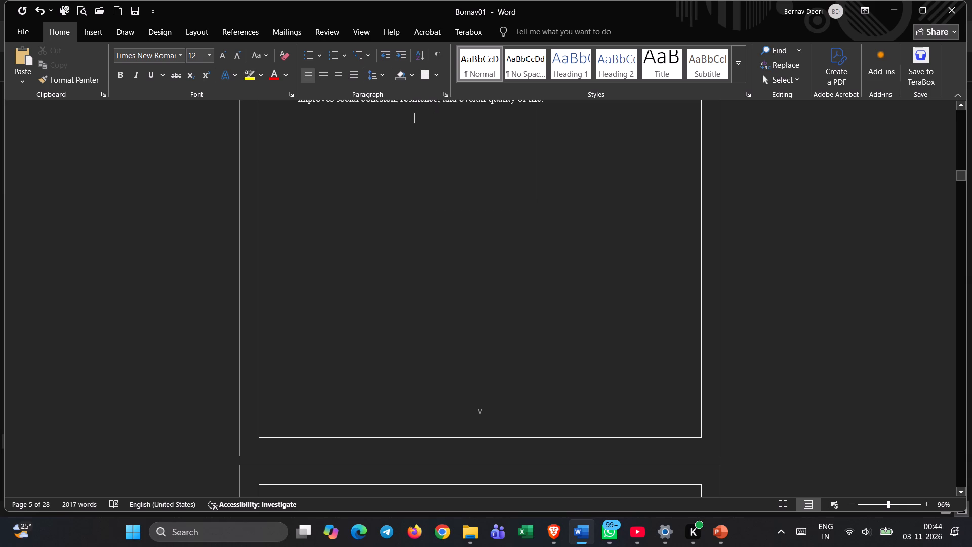
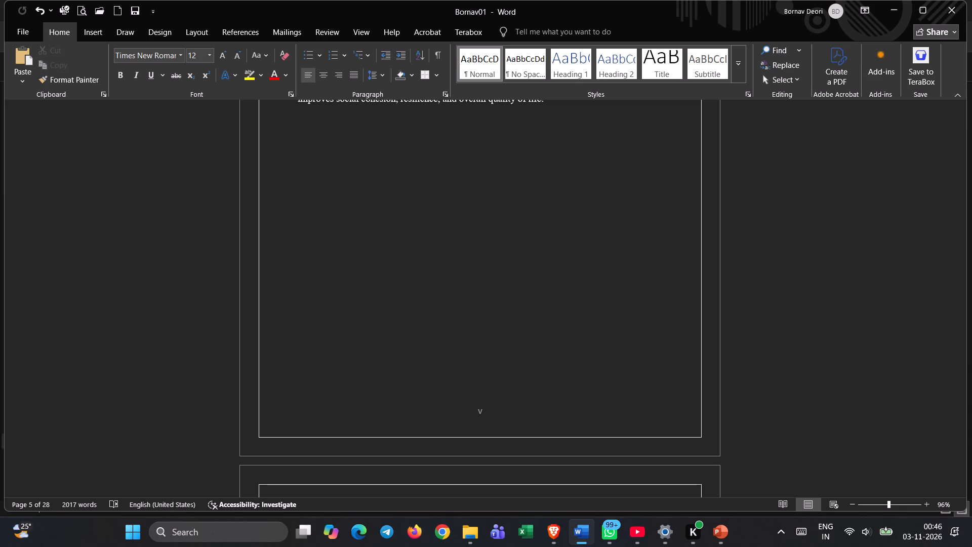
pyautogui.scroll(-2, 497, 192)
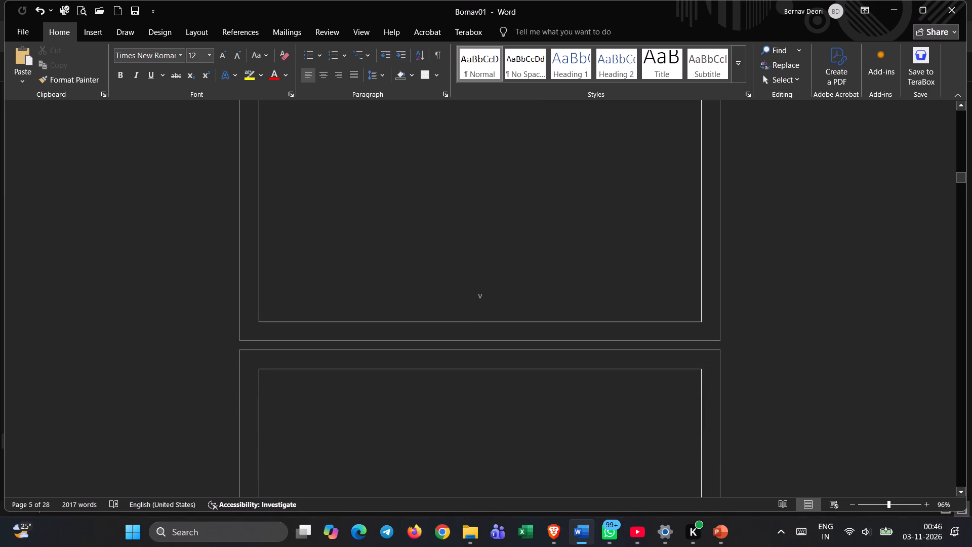
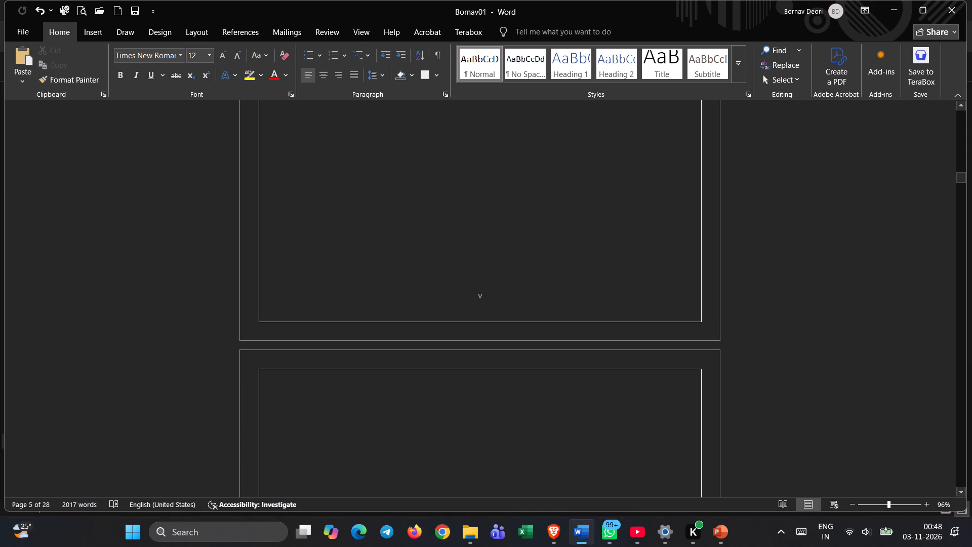
# Look through the report pages from the end of the abstract on page v past page vii.
pyautogui.scroll(3, 579, 336)
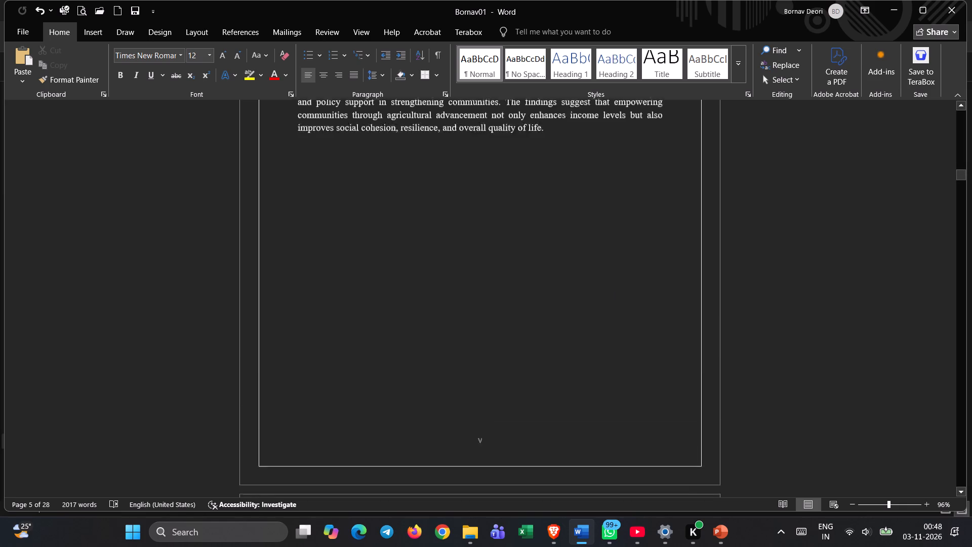
pyautogui.scroll(1, 572, 332)
pyautogui.scroll(-20, 566, 325)
pyautogui.scroll(-1, 566, 325)
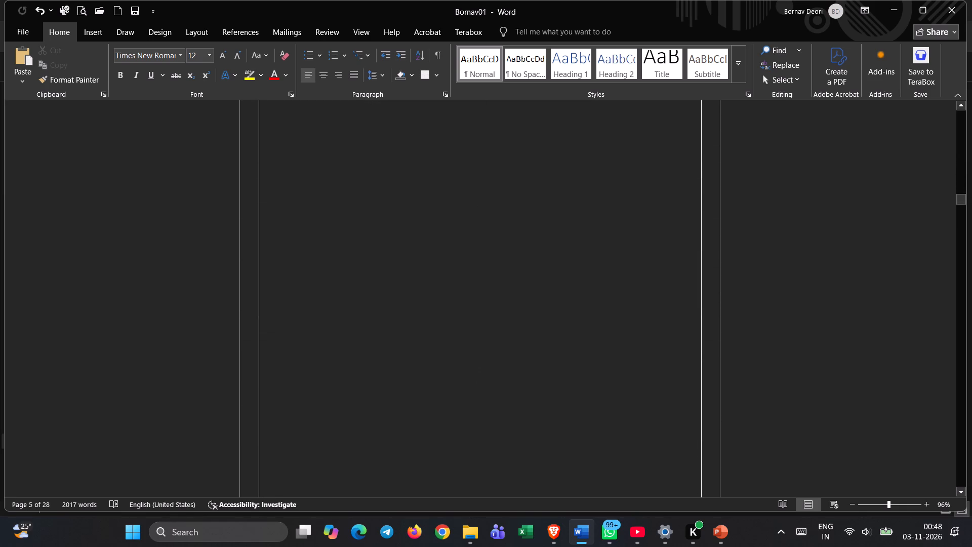
pyautogui.scroll(-9, 571, 342)
pyautogui.scroll(1, 571, 342)
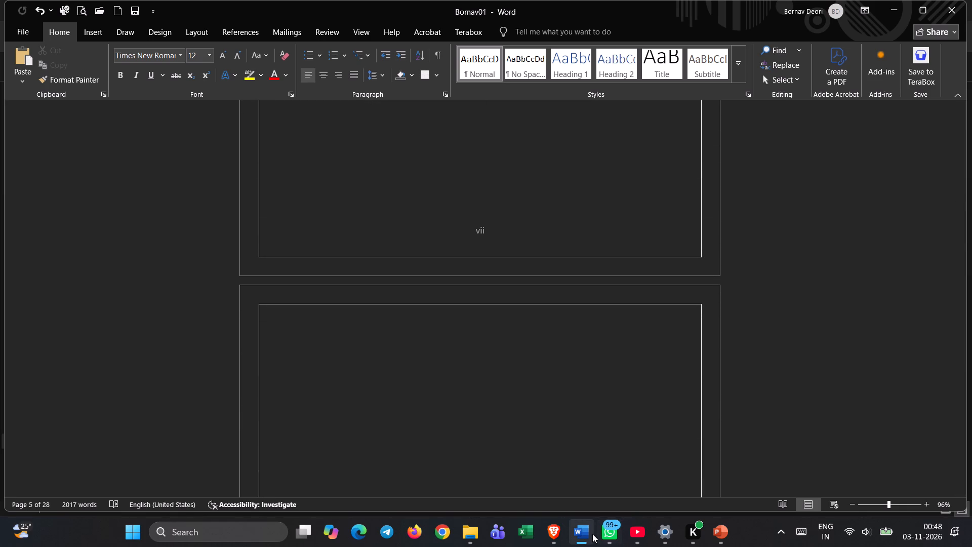
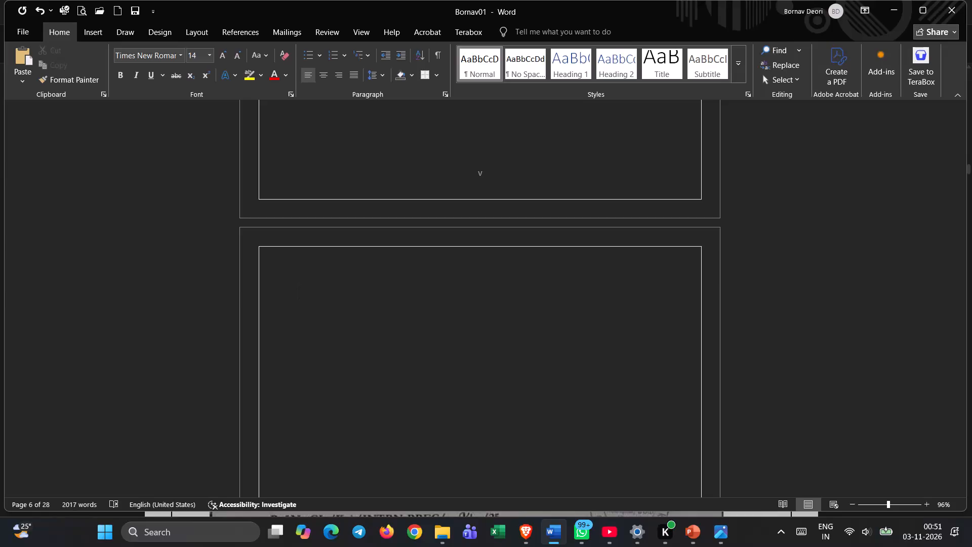
# Enter the heading CERTIFICATES (SOCIAL INTERNSHIP) at the top of the blank page after page v.
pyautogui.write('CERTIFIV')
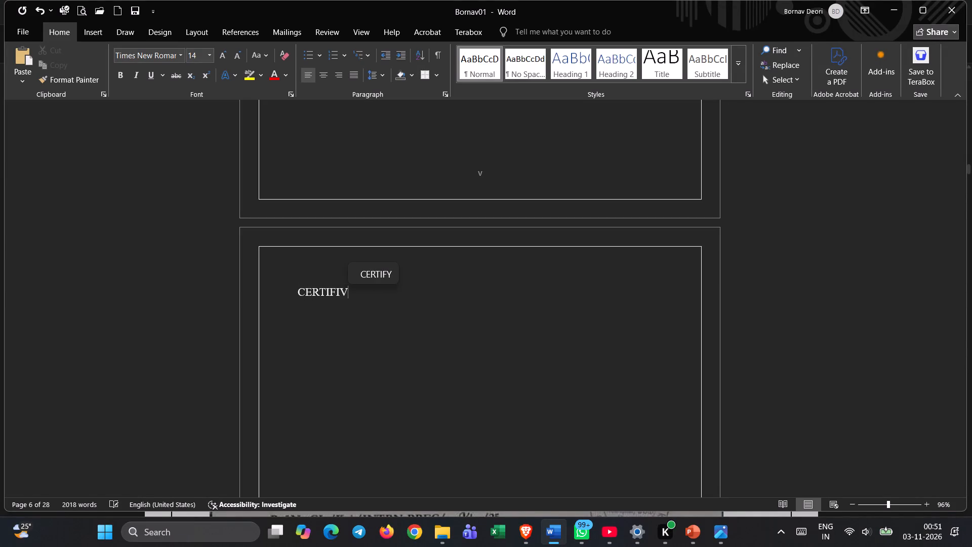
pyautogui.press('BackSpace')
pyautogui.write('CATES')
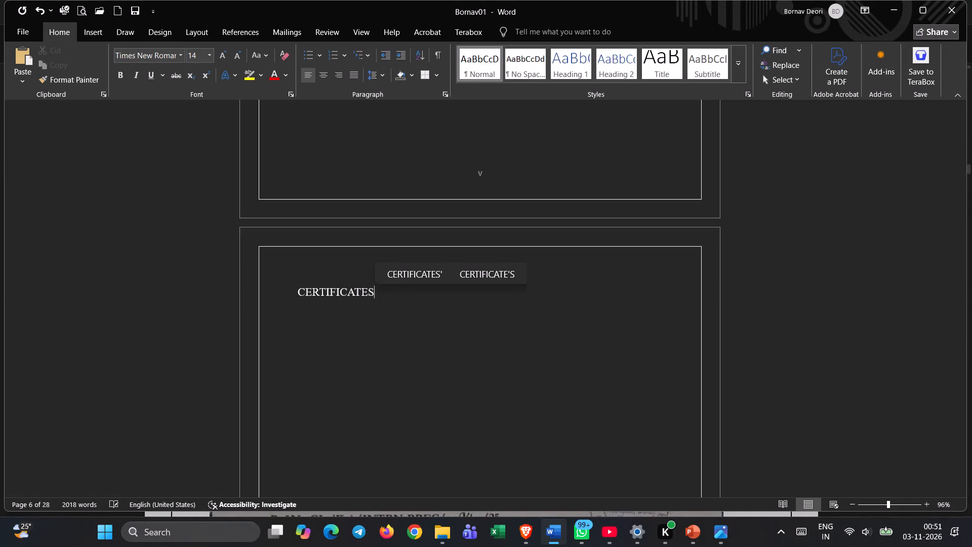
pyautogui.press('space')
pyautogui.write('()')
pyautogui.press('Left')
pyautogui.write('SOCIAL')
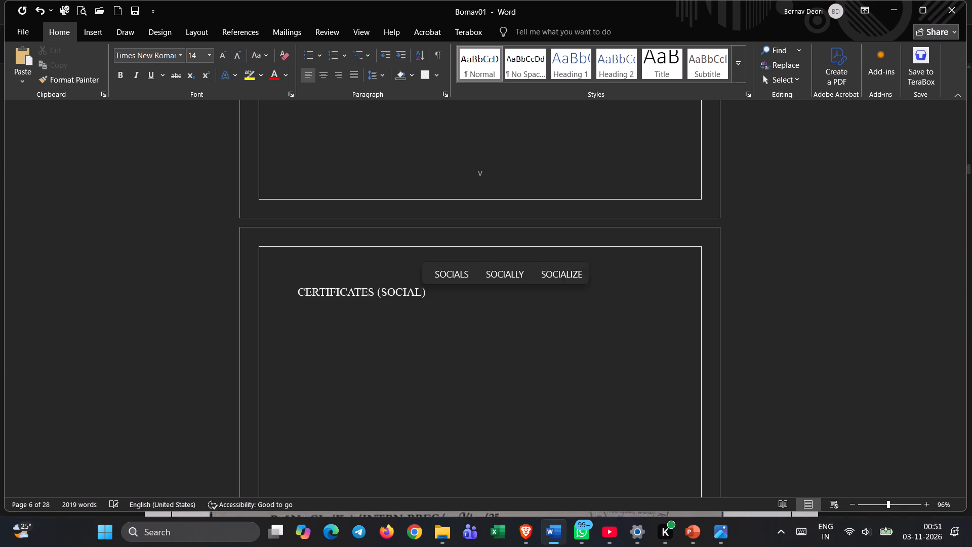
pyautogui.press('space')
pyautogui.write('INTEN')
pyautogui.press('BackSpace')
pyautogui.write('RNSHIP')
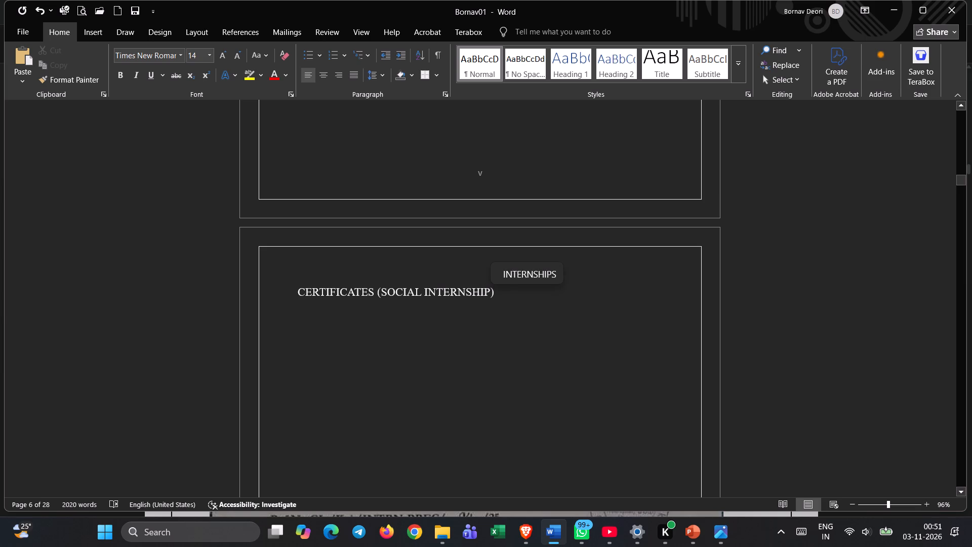
pyautogui.click(509, 290)
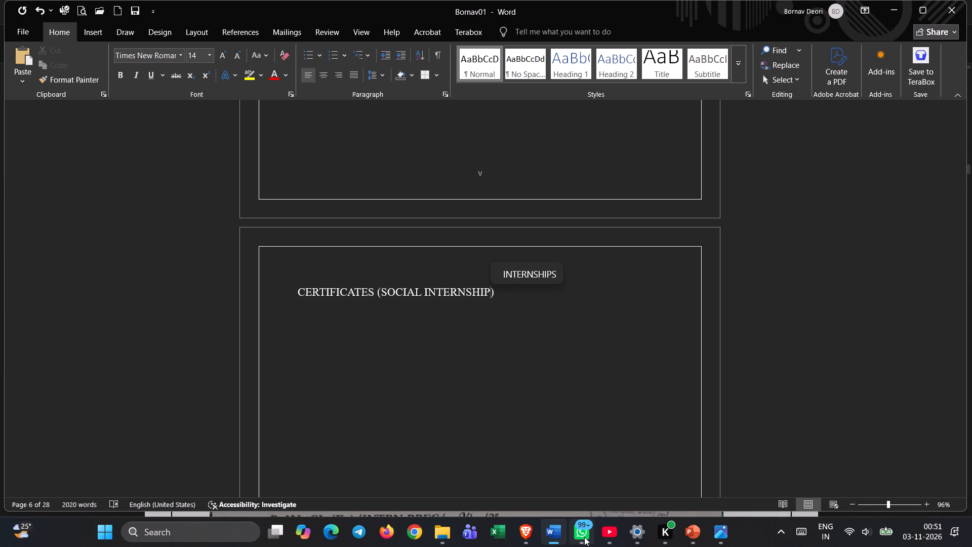
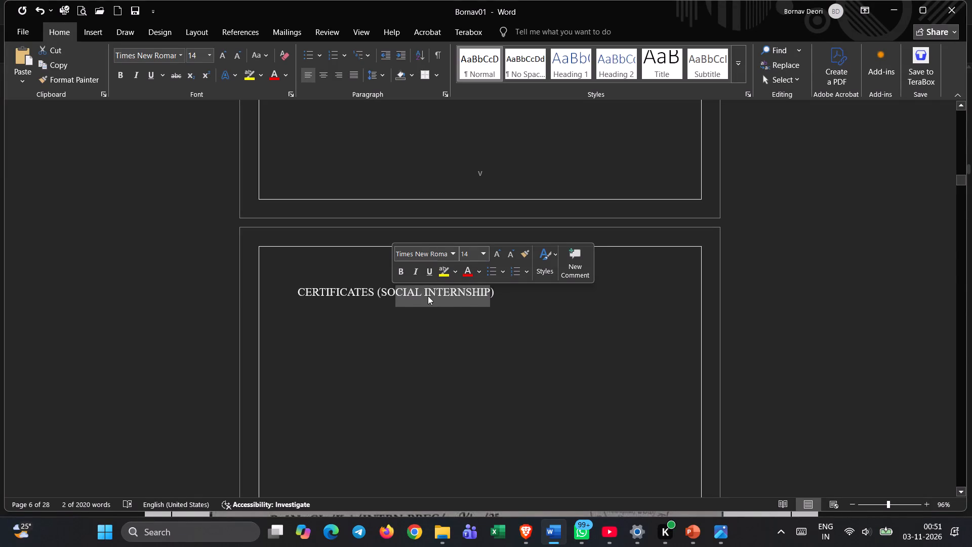
# Replace the uppercase wording inside the brackets of the CERTIFICATES heading with "Social", capitalising only the first letter.
pyautogui.press('BackSpace')
pyautogui.press('BackSpace')
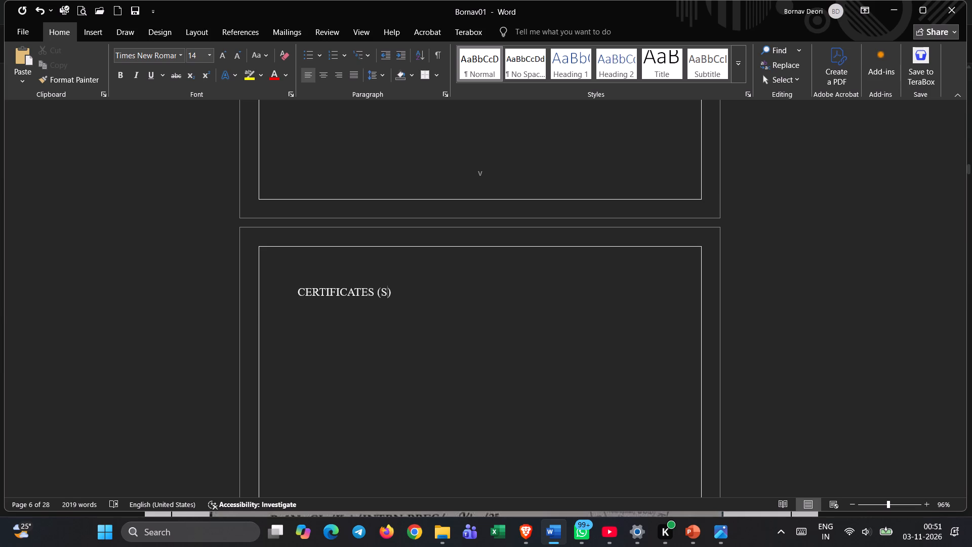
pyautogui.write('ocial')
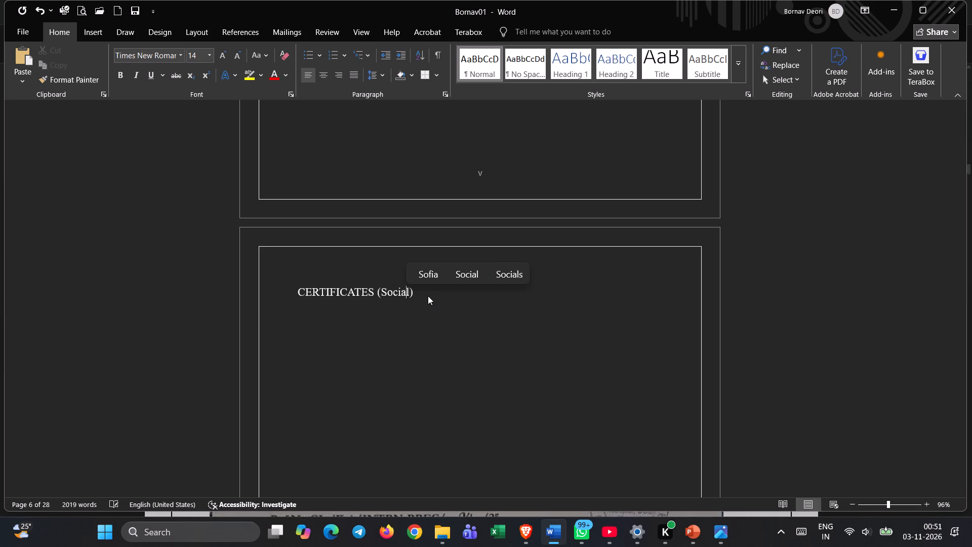
# Complete the certificates heading so its bracketed text reads "Social Internship", correcting the misspelling in the second word.
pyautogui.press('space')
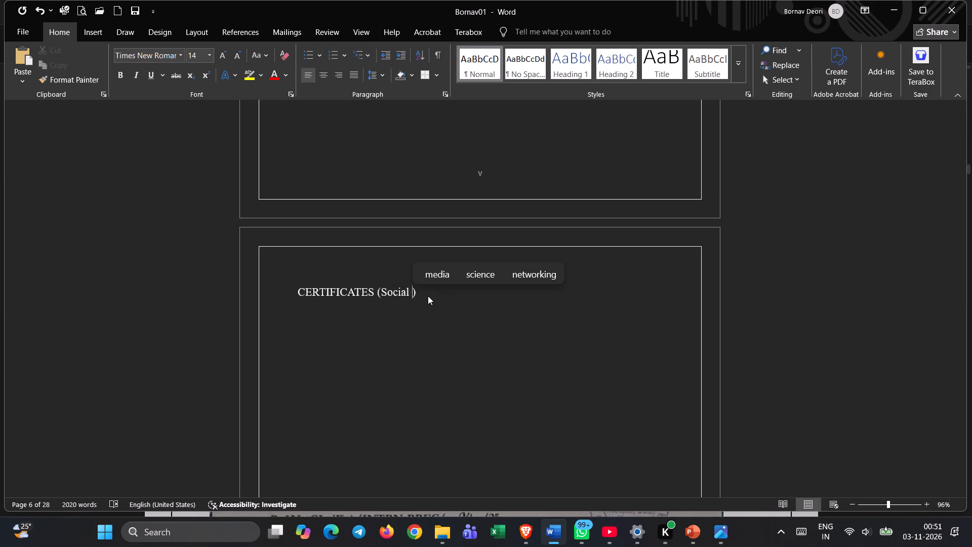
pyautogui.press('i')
pyautogui.write('nyterm')
pyautogui.press('BackSpace')
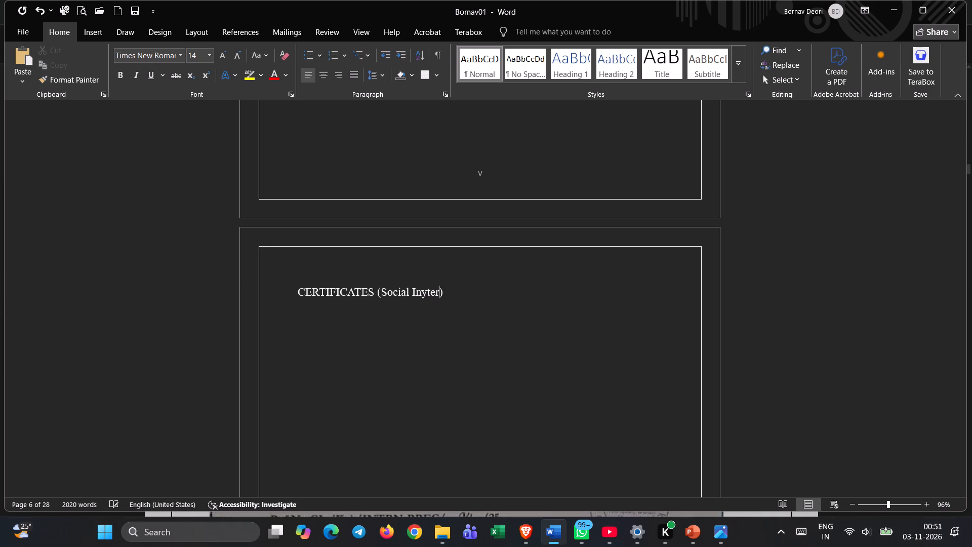
pyautogui.write('nship')
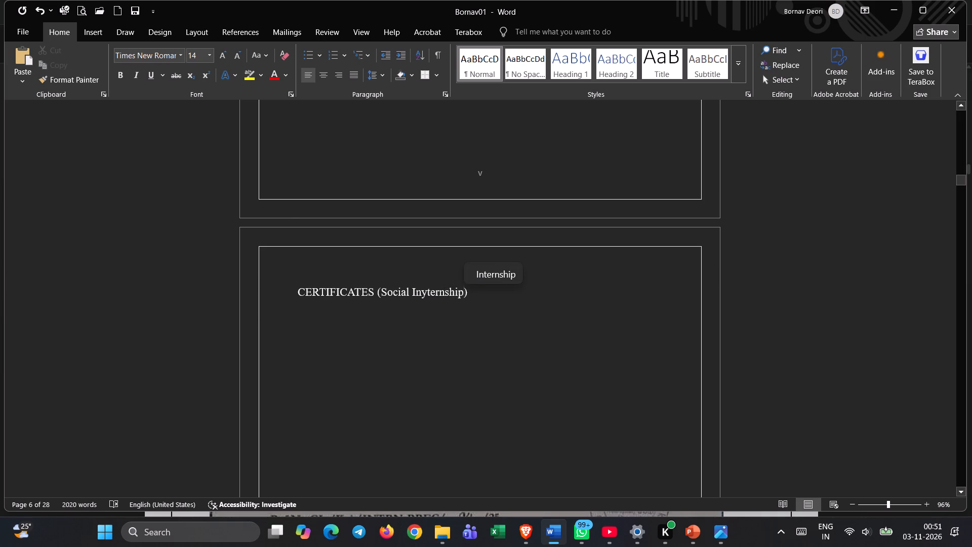
pyautogui.click(430, 294)
pyautogui.click(427, 295)
pyautogui.press('BackSpace')
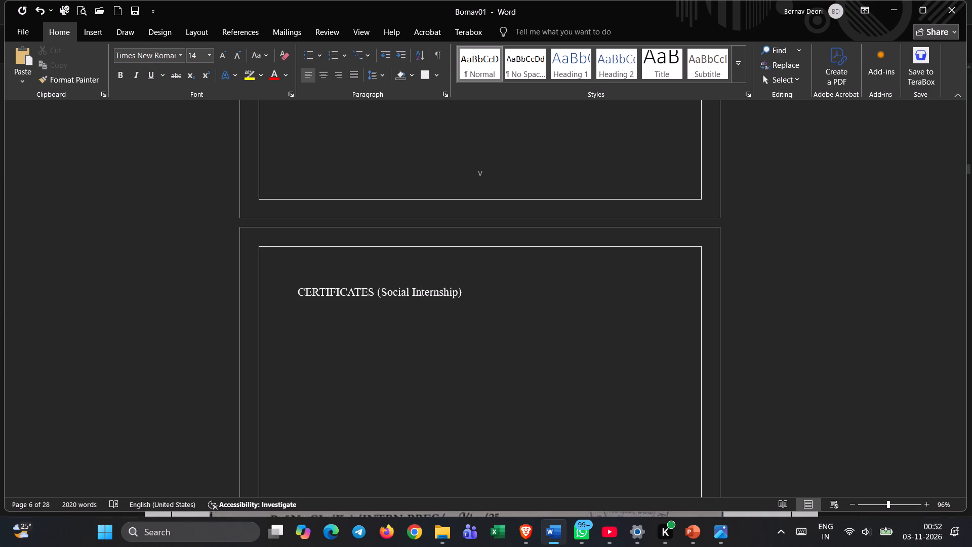
# Review the blank space below the certificates heading and the scanned internship certificate on the following page.
pyautogui.scroll(-5, 479, 474)
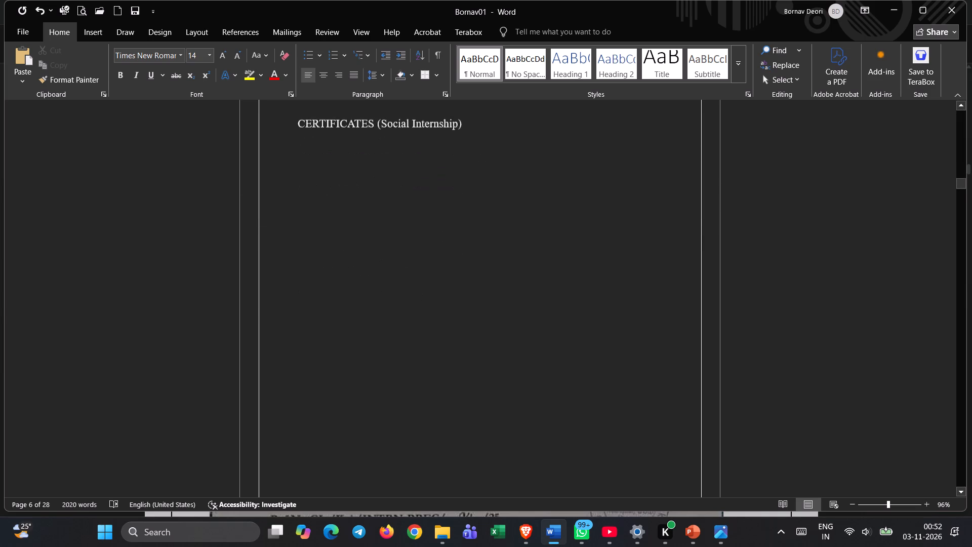
pyautogui.scroll(-16, 465, 420)
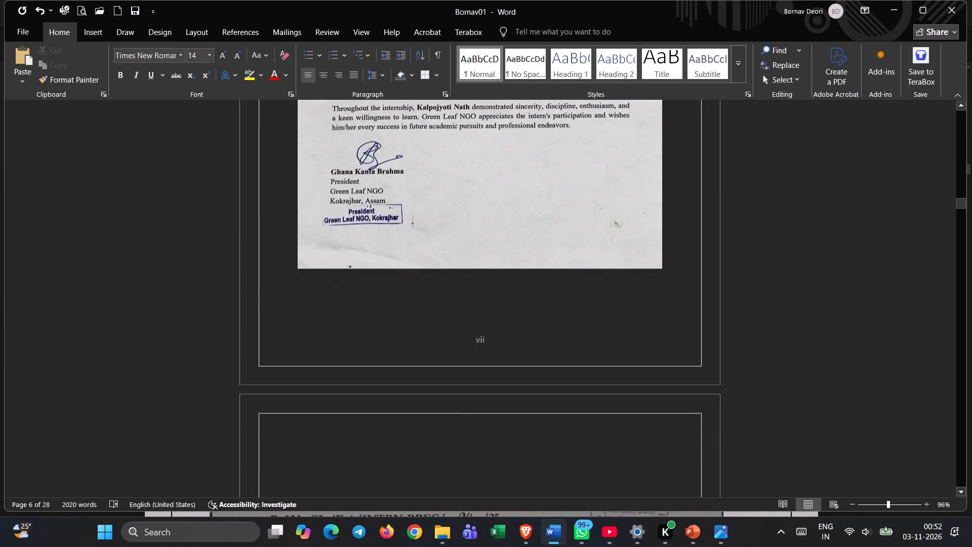
pyautogui.scroll(10, 464, 407)
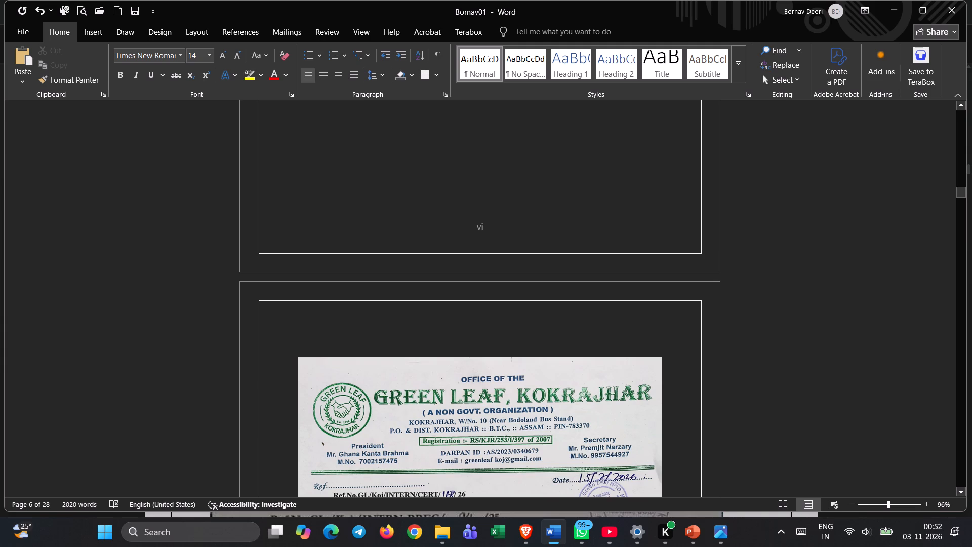
pyautogui.scroll(-5, 514, 363)
pyautogui.scroll(1, 516, 363)
pyautogui.scroll(-3, 516, 363)
pyautogui.scroll(3, 516, 364)
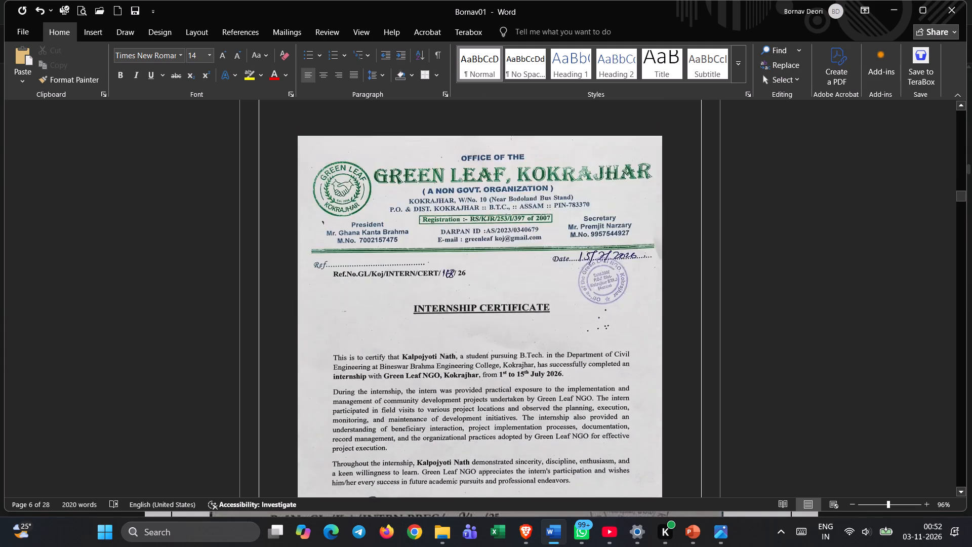
pyautogui.scroll(6, 520, 360)
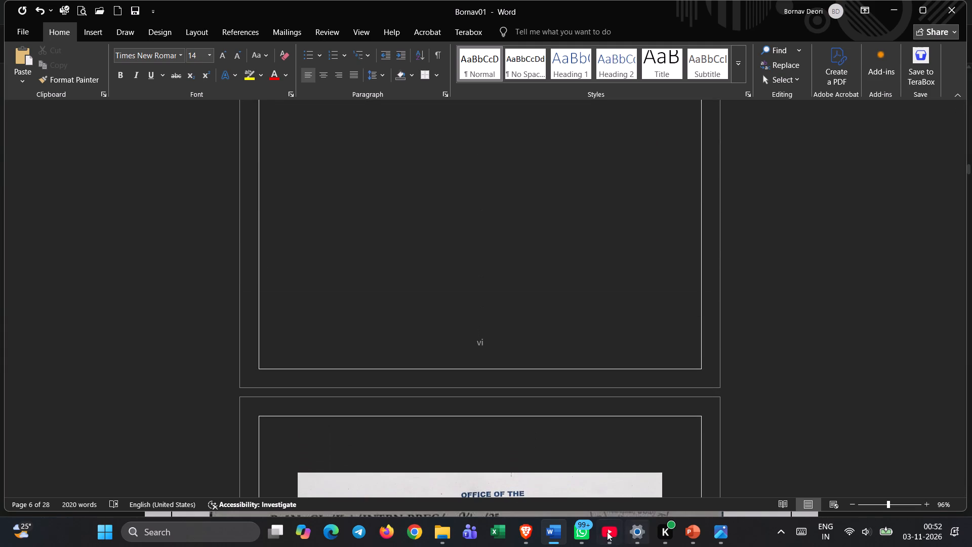
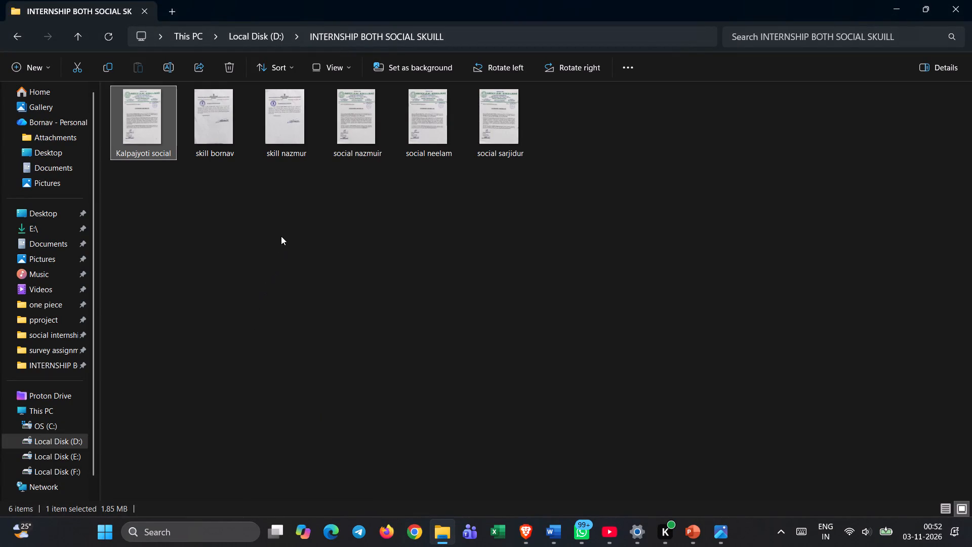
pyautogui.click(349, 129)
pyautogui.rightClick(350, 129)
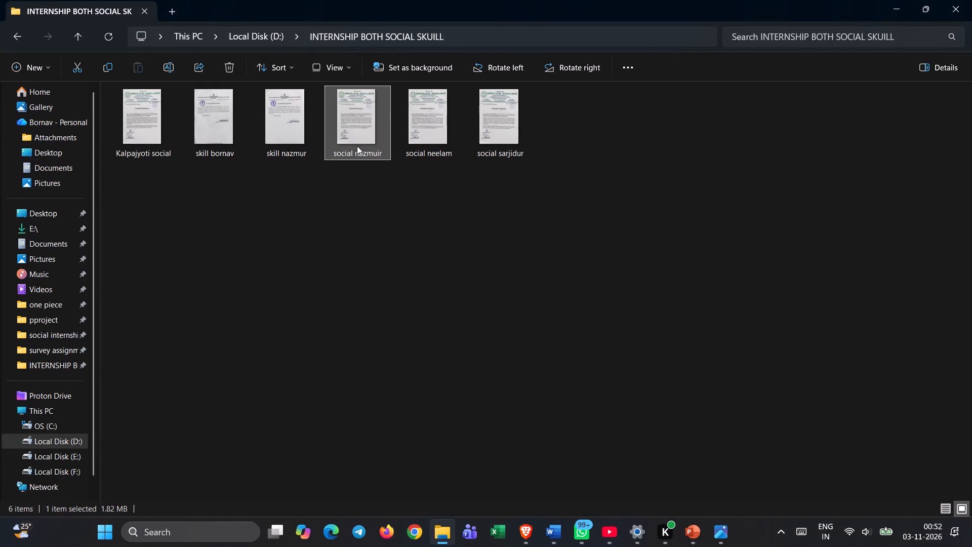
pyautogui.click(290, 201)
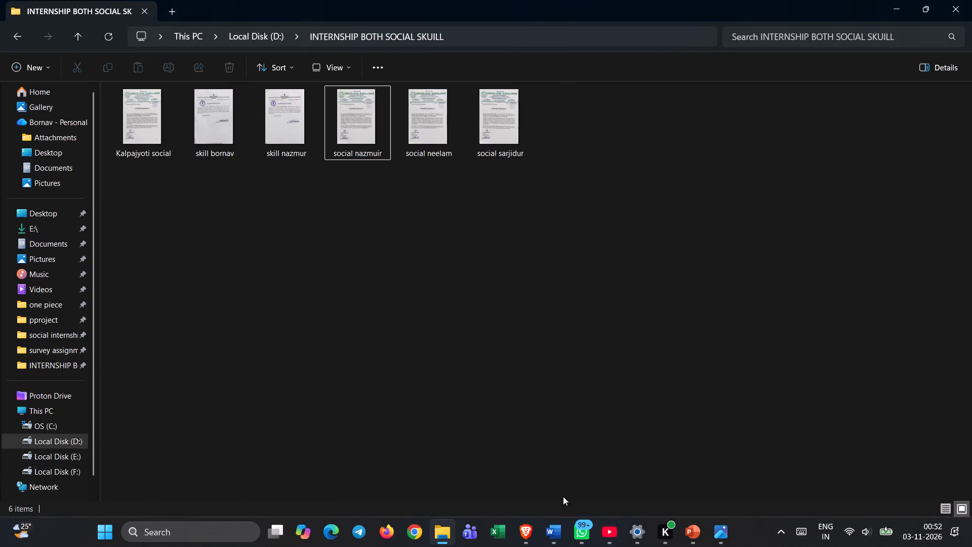
# Switch to the Word report and place the insertion point on the blank page following the scanned certificate on page vii.
pyautogui.click(558, 529)
pyautogui.scroll(-12, 514, 364)
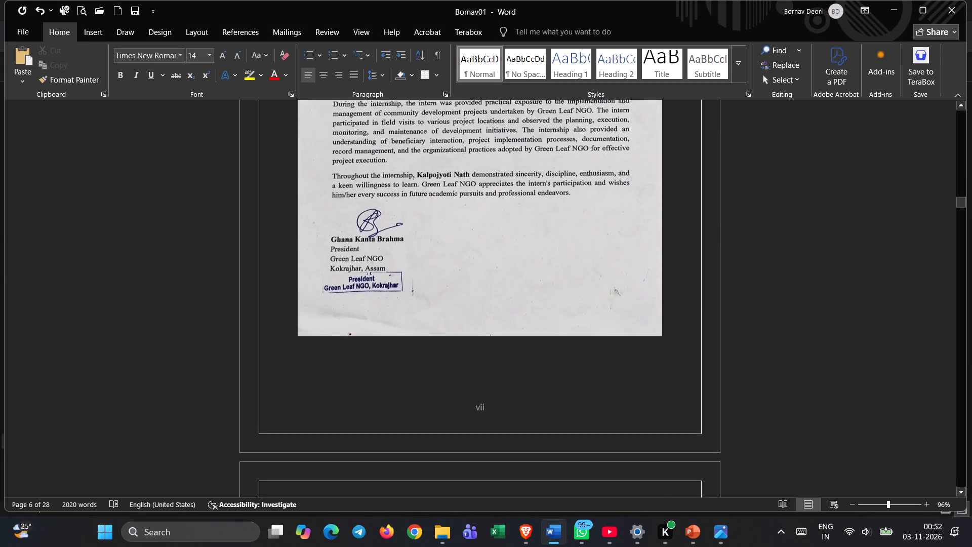
pyautogui.scroll(-2, 513, 368)
pyautogui.click(433, 354)
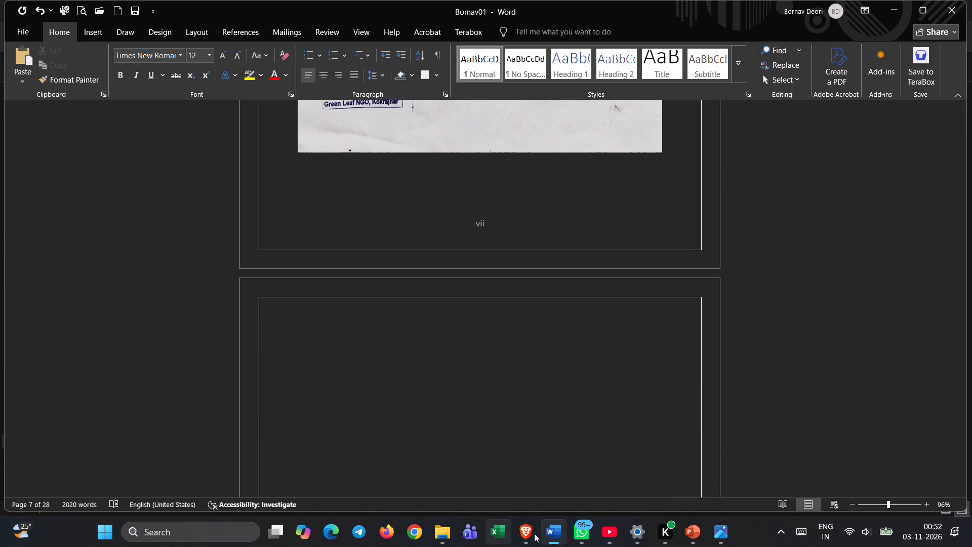
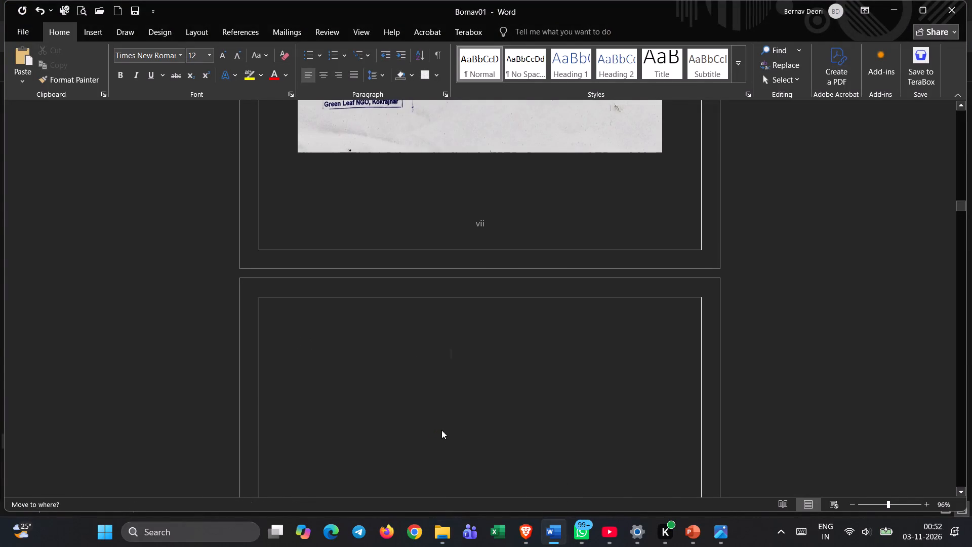
# Select the scanned Green Leaf internship certificate on page 8 of the report and open its picture options.
pyautogui.scroll(2, 461, 442)
pyautogui.scroll(-6, 463, 443)
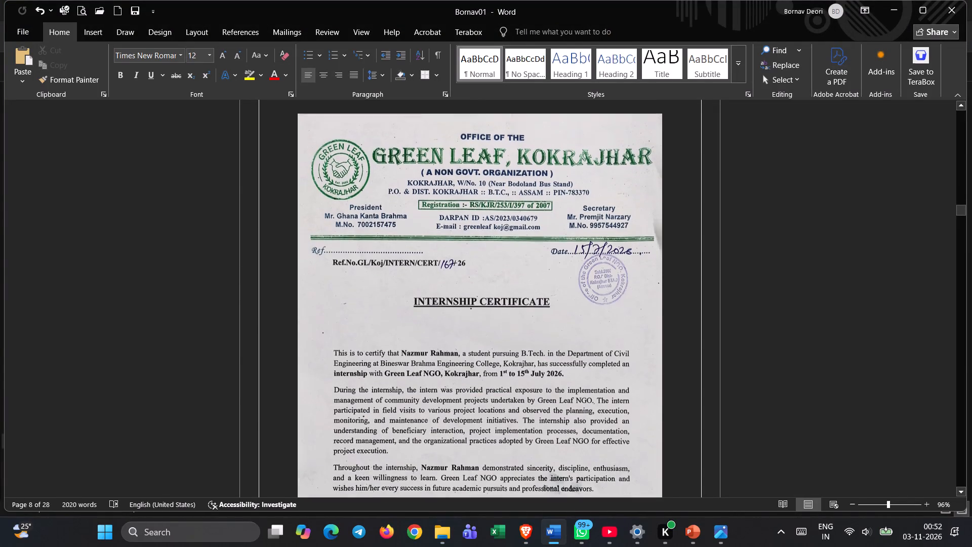
pyautogui.rightClick(472, 374)
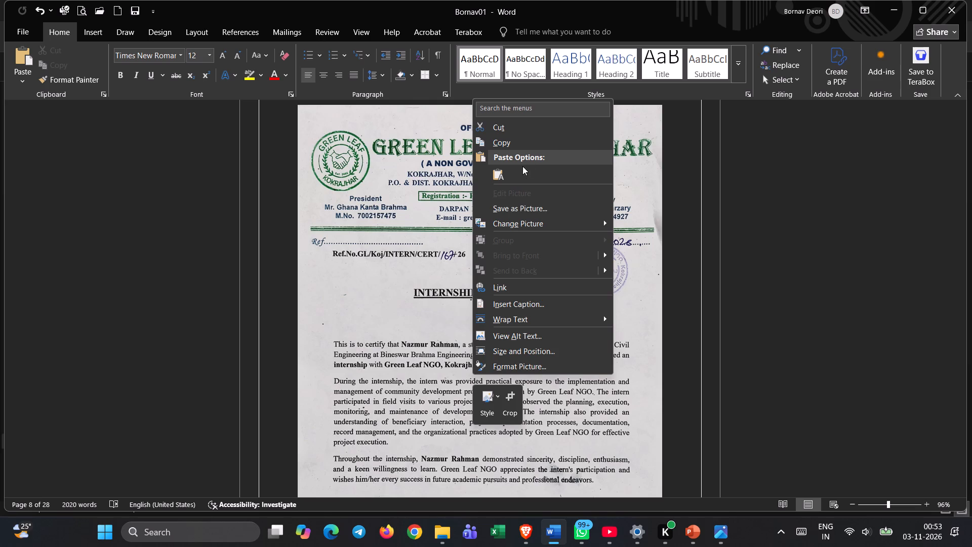
# Set the text wrapping of the scanned internship certificate on page viii to Top and Bottom.
pyautogui.click(514, 323)
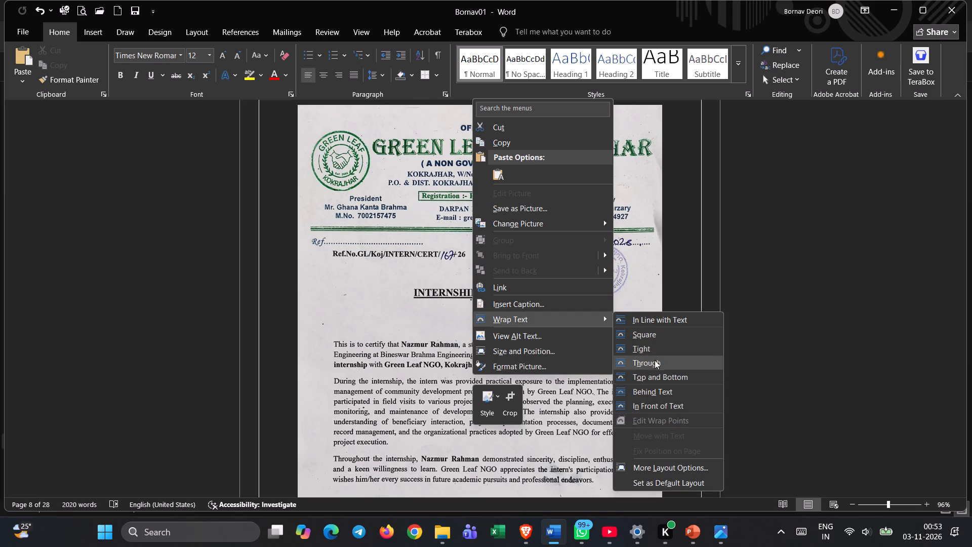
pyautogui.click(656, 375)
pyautogui.click(515, 339)
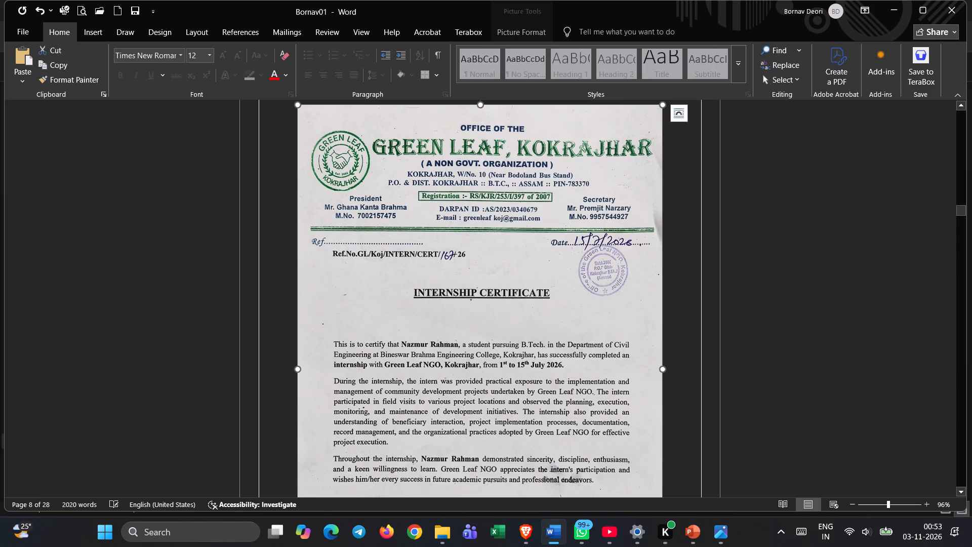
# Examine how the certificate scans and the certificates heading are laid out across the pages from v to ix.
pyautogui.scroll(-5, 518, 329)
pyautogui.scroll(11, 522, 327)
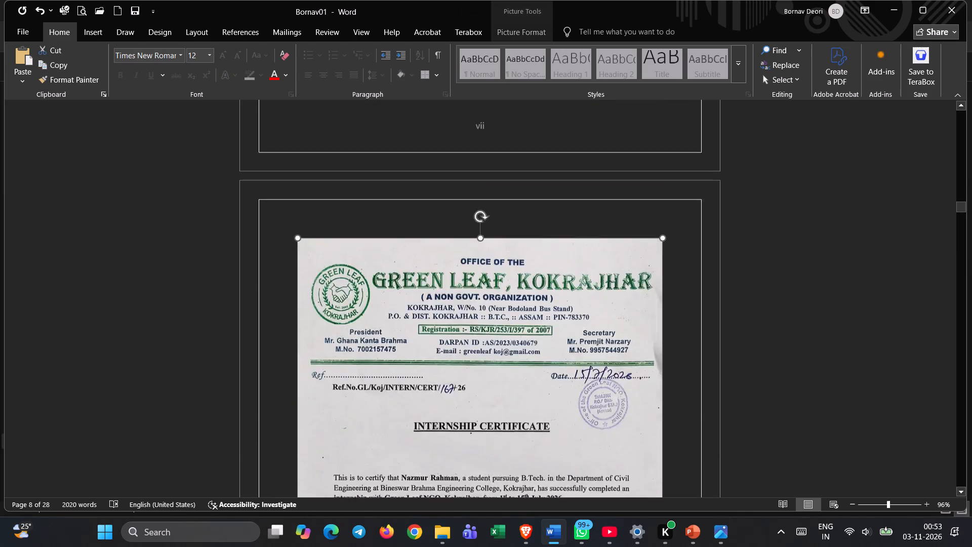
pyautogui.scroll(1, 524, 326)
pyautogui.scroll(-4, 524, 326)
pyautogui.scroll(19, 524, 326)
pyautogui.scroll(10, 524, 326)
pyautogui.scroll(-5, 524, 326)
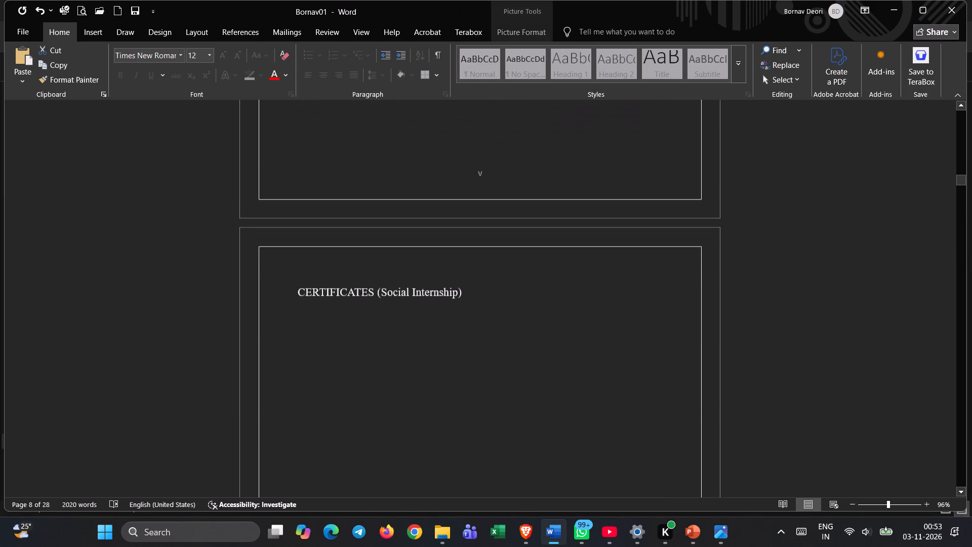
pyautogui.scroll(-6, 524, 326)
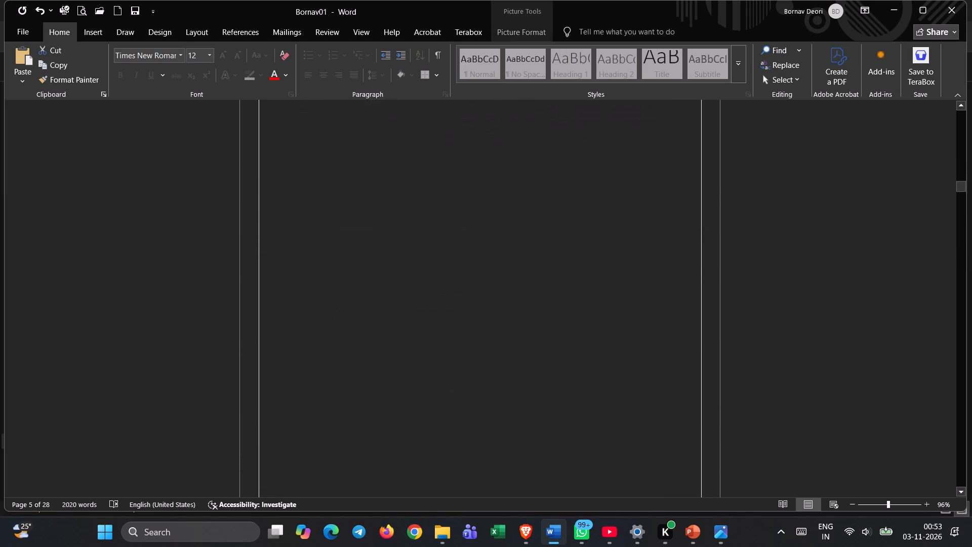
pyautogui.scroll(-17, 524, 326)
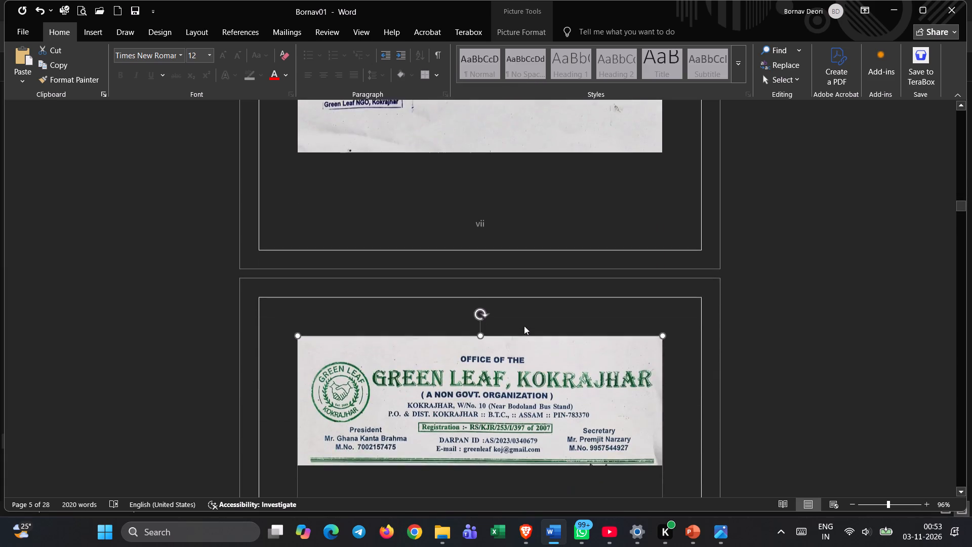
pyautogui.scroll(-11, 524, 326)
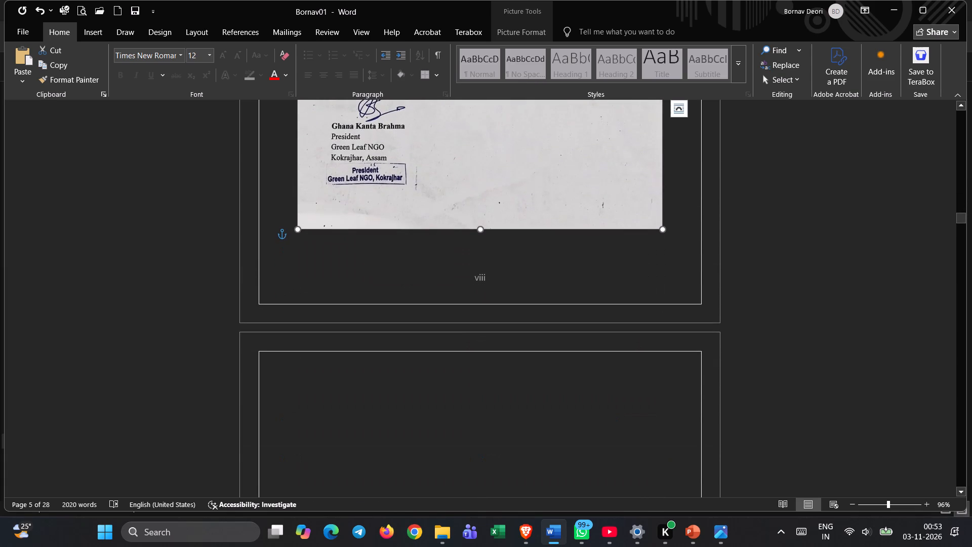
pyautogui.scroll(-5, 524, 326)
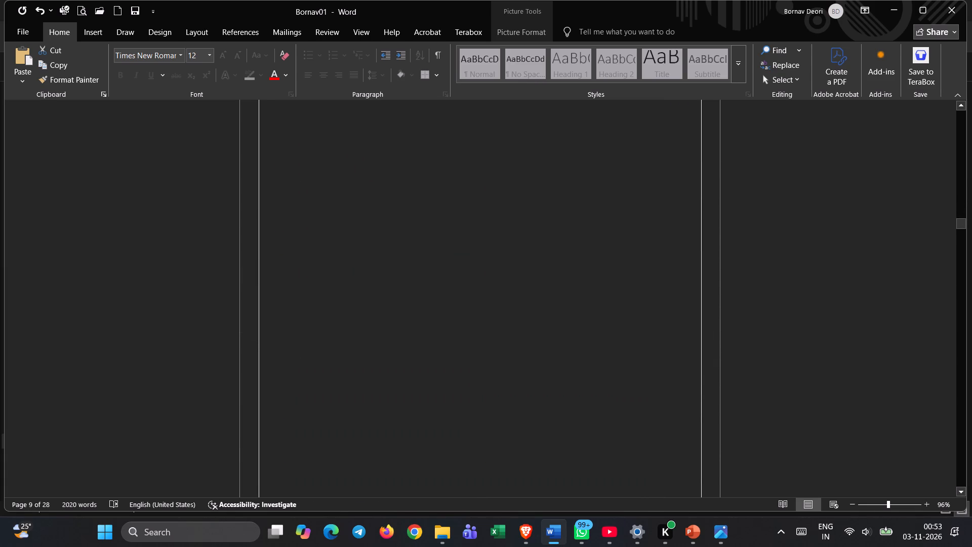
pyautogui.scroll(13, 524, 330)
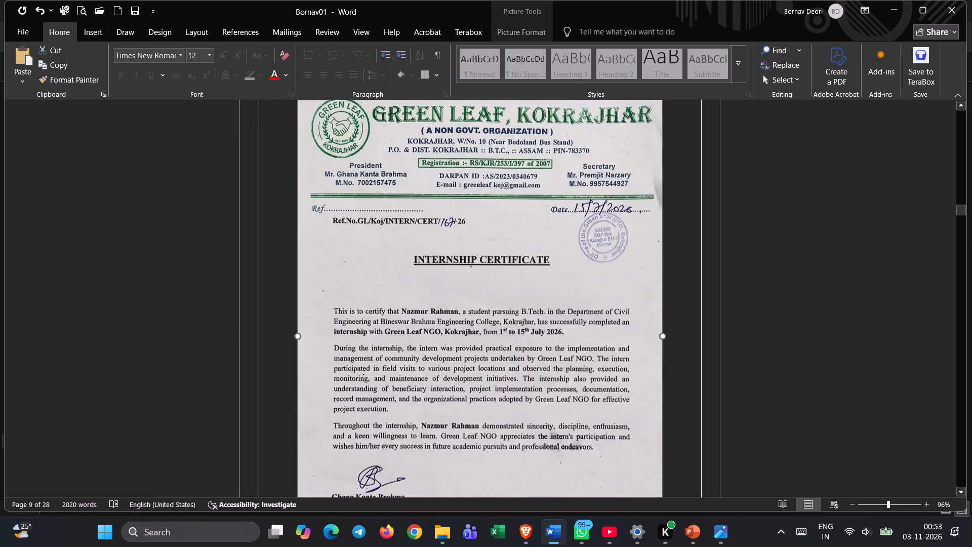
pyautogui.scroll(13, 524, 331)
pyautogui.scroll(9, 523, 331)
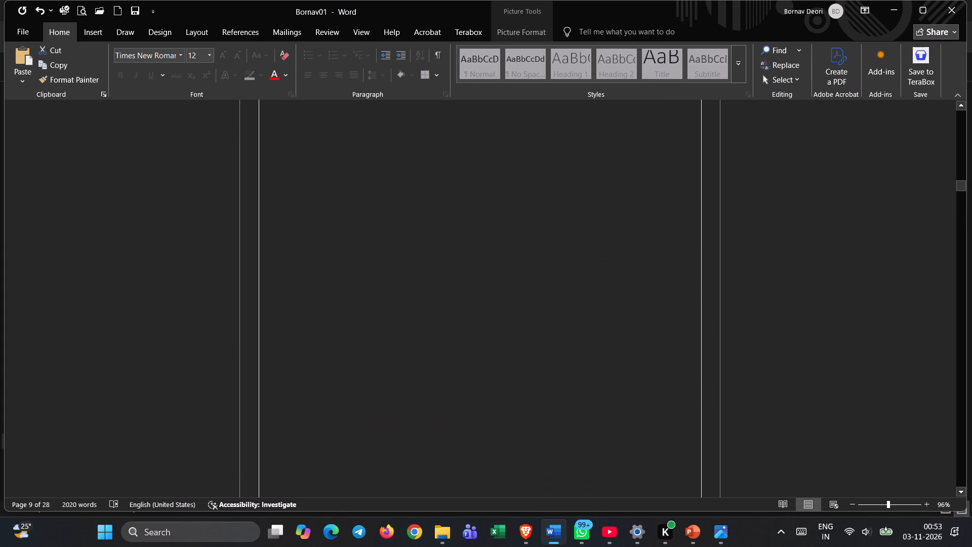
pyautogui.scroll(5, 522, 331)
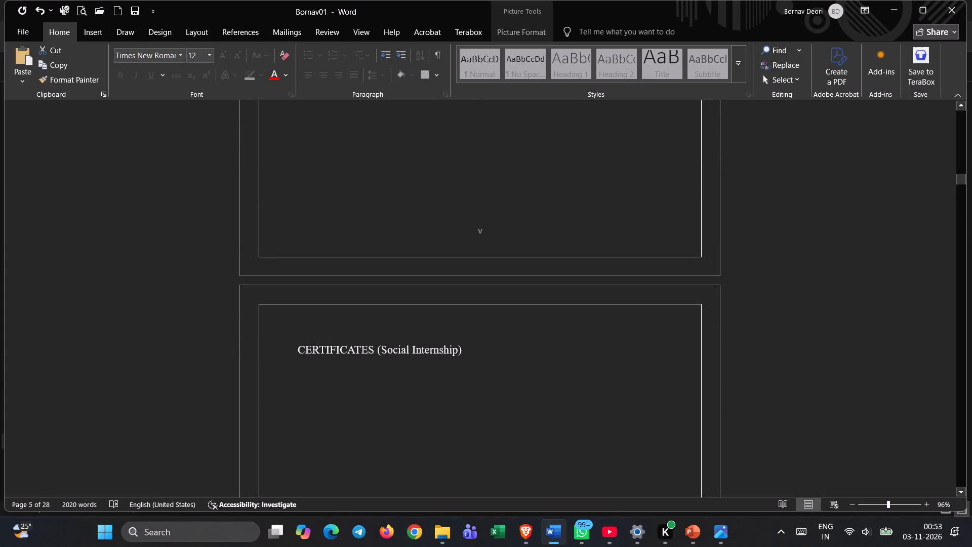
# Delete the word "CERTIFICATES" and both brackets from the certificates heading, leaving only "Social Internship".
pyautogui.click(379, 349)
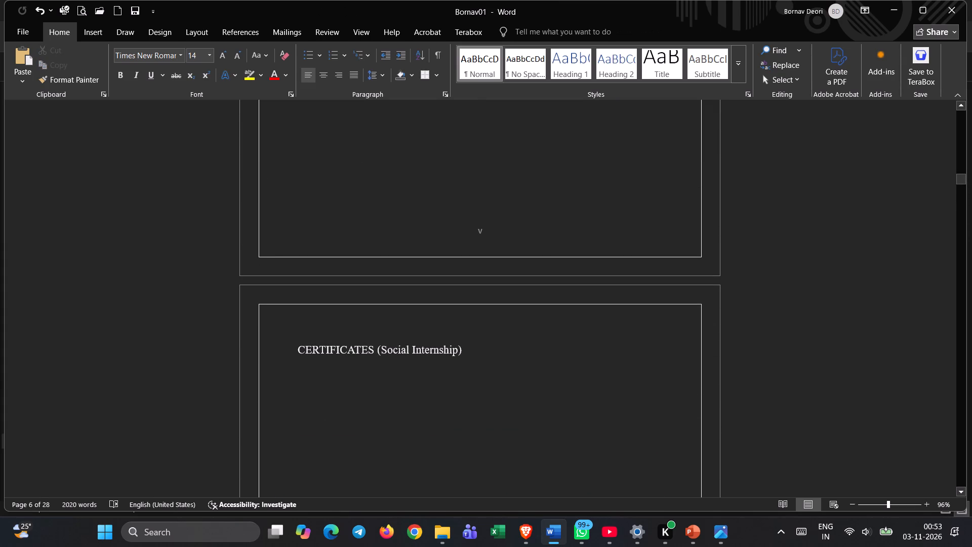
pyautogui.press('BackSpace')
pyautogui.press('BackSpace')
pyautogui.press('BackSpace')
pyautogui.press('BackSpace')
pyautogui.press('BackSpace')
pyautogui.press('BackSpace')
pyautogui.press('BackSpace')
pyautogui.press('BackSpace')
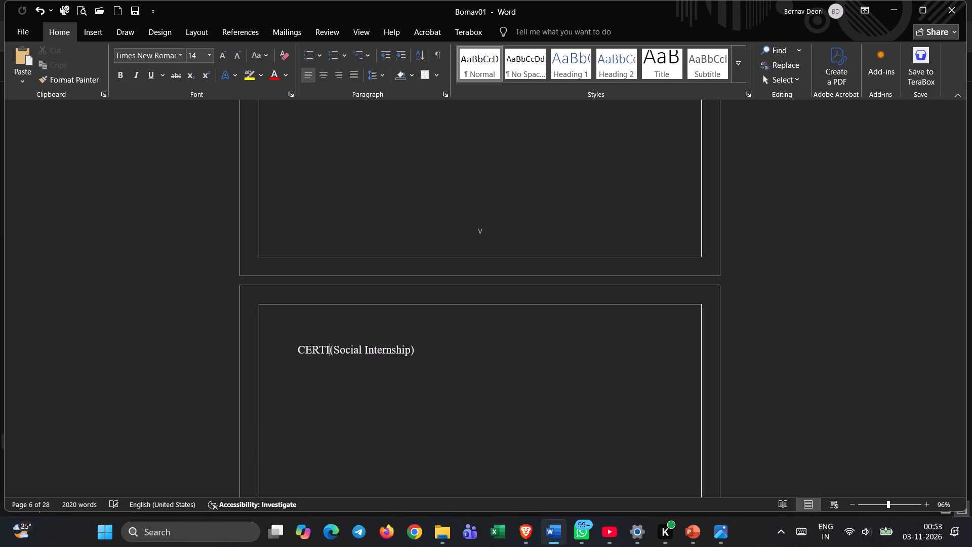
pyautogui.press('BackSpace')
pyautogui.press('BackSpace')
pyautogui.press('BackSpace')
pyautogui.press('BackSpace')
pyautogui.press('BackSpace')
pyautogui.press('Right')
pyautogui.press('BackSpace')
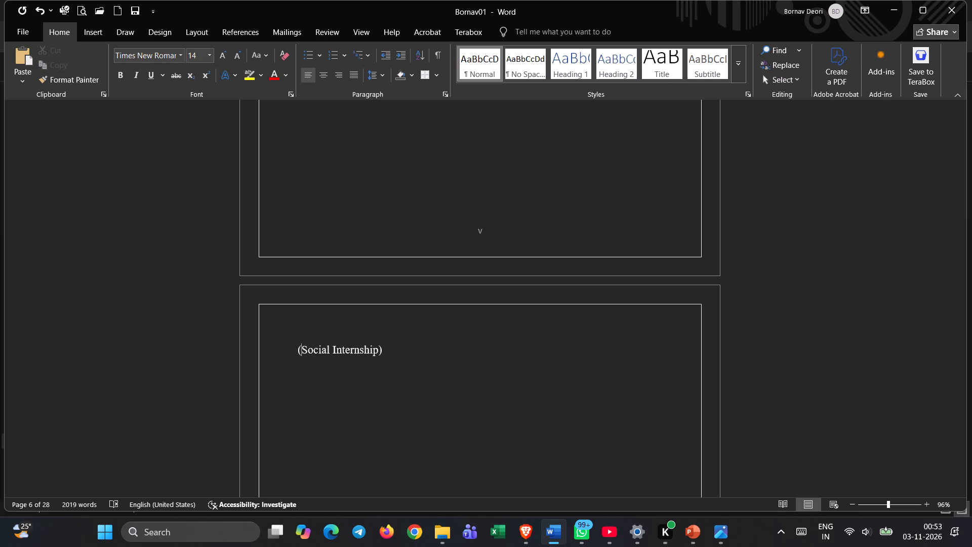
pyautogui.press('Right')
pyautogui.press('Right')
pyautogui.press('Right')
pyautogui.press('Right')
pyautogui.press('Right')
pyautogui.press('Right')
pyautogui.press('Right')
pyautogui.press('Right')
pyautogui.press('Right')
pyautogui.press('Right')
pyautogui.press('Right')
pyautogui.press('Right')
pyautogui.press('Right')
pyautogui.press('Right')
pyautogui.press('Right')
pyautogui.press('Right')
pyautogui.press('Right')
pyautogui.press('Right')
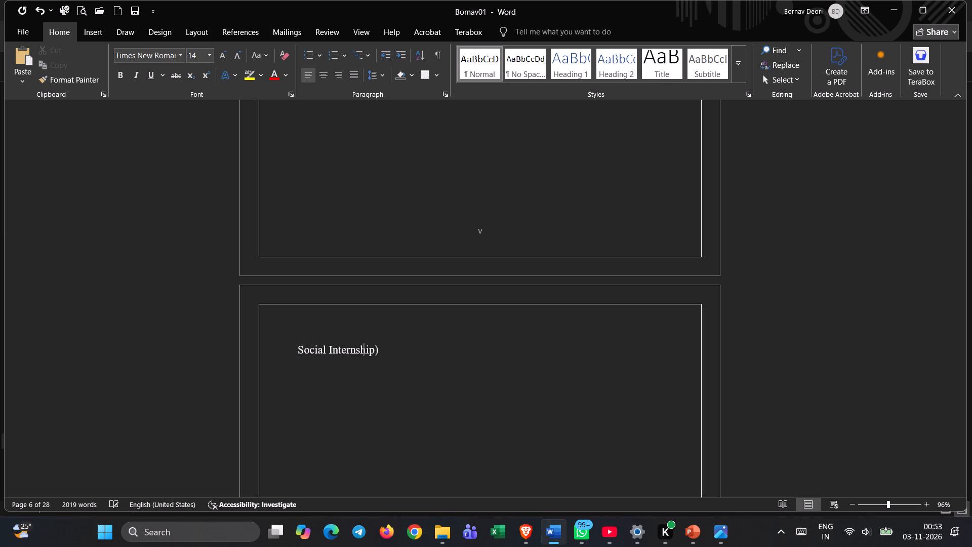
pyautogui.press('BackSpace')
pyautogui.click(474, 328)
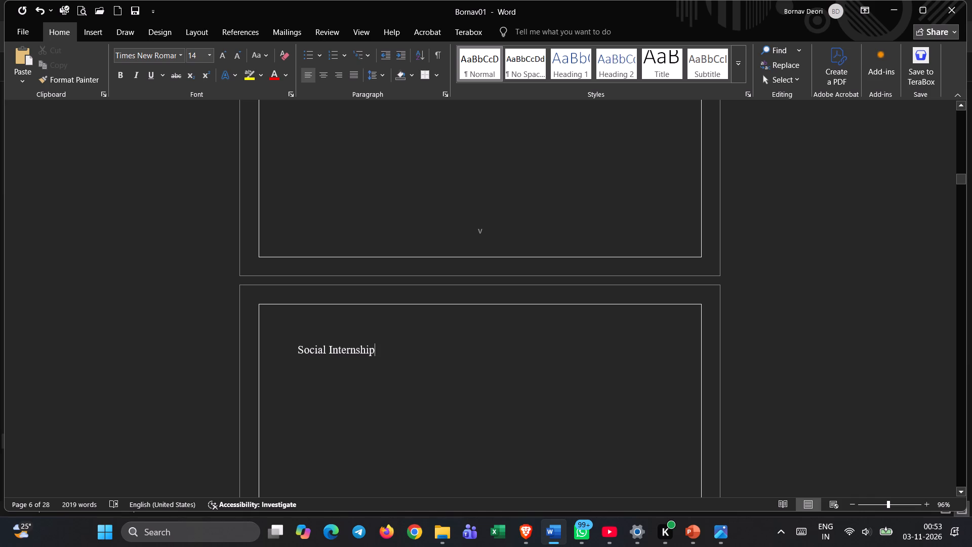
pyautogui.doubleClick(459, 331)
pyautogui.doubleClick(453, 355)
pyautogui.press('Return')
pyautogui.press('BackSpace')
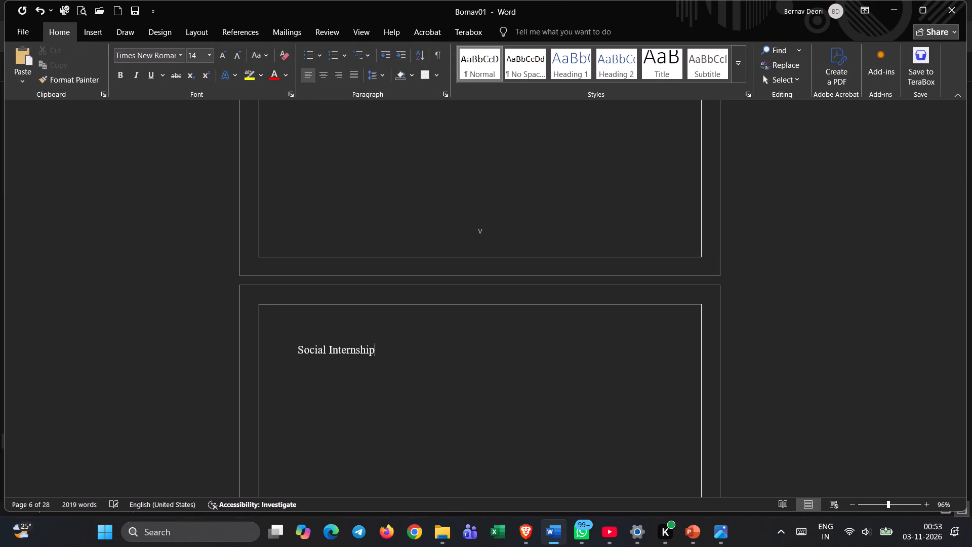
# Insert a line above "Social Internship" and enter the heading "CERTIFICATES" there, indented to about the page's centre.
pyautogui.press('Left')
pyautogui.press('Left')
pyautogui.press('Left')
pyautogui.press('Left')
pyautogui.press('Left')
pyautogui.press('Left')
pyautogui.press('Left')
pyautogui.press('Left')
pyautogui.press('Left')
pyautogui.press('Left')
pyautogui.press('Left')
pyautogui.press('Left')
pyautogui.press('Left')
pyautogui.press('Left')
pyautogui.press('Left')
pyautogui.press('Left')
pyautogui.press('Left')
pyautogui.press('Left')
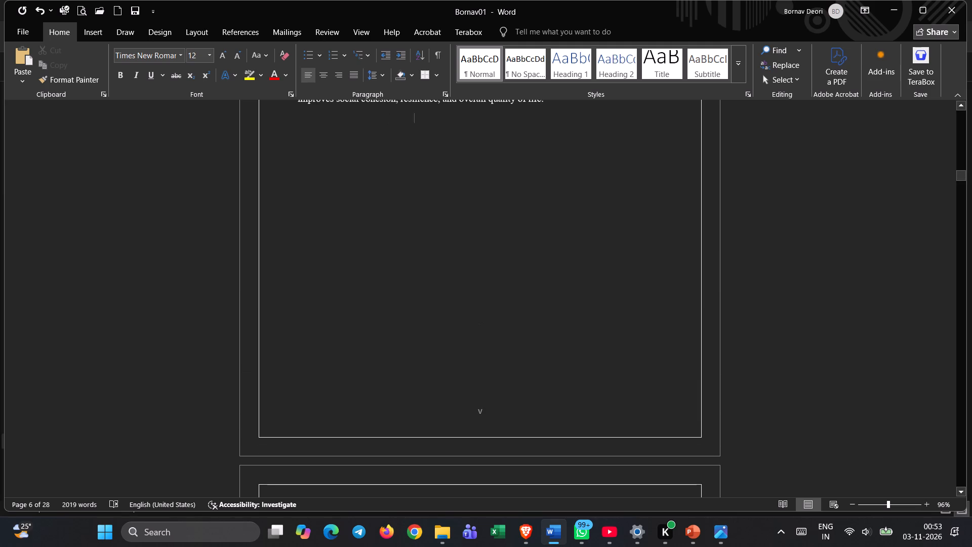
pyautogui.scroll(-4, 361, 342)
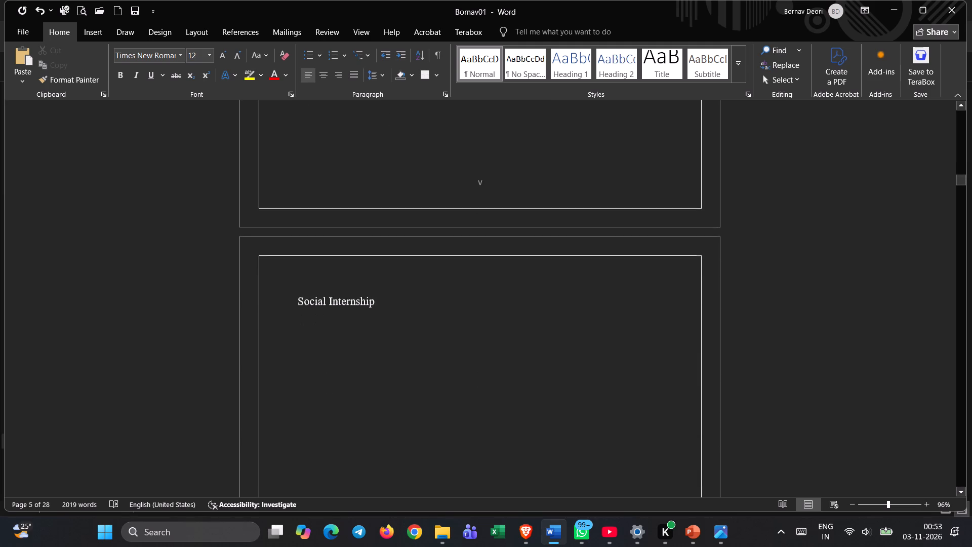
pyautogui.press('Right')
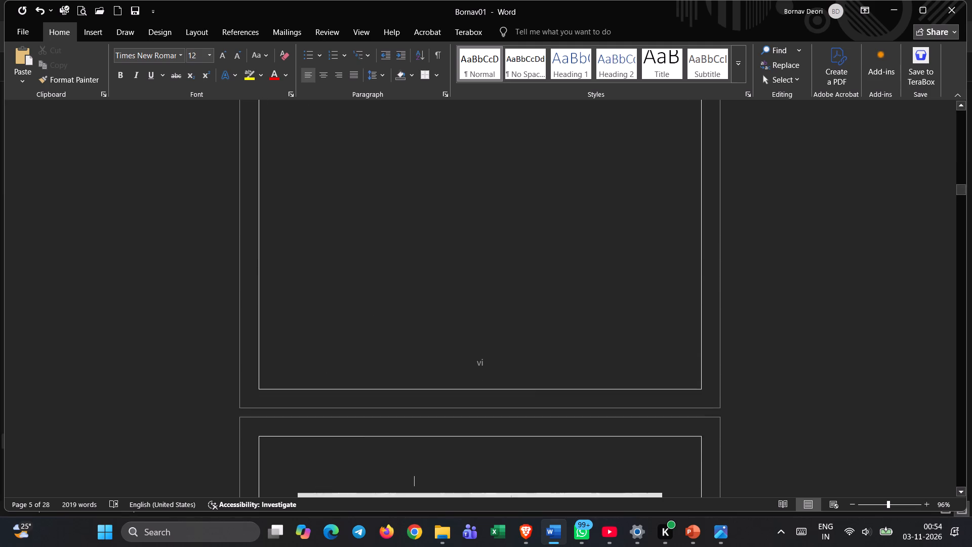
pyautogui.press('Left')
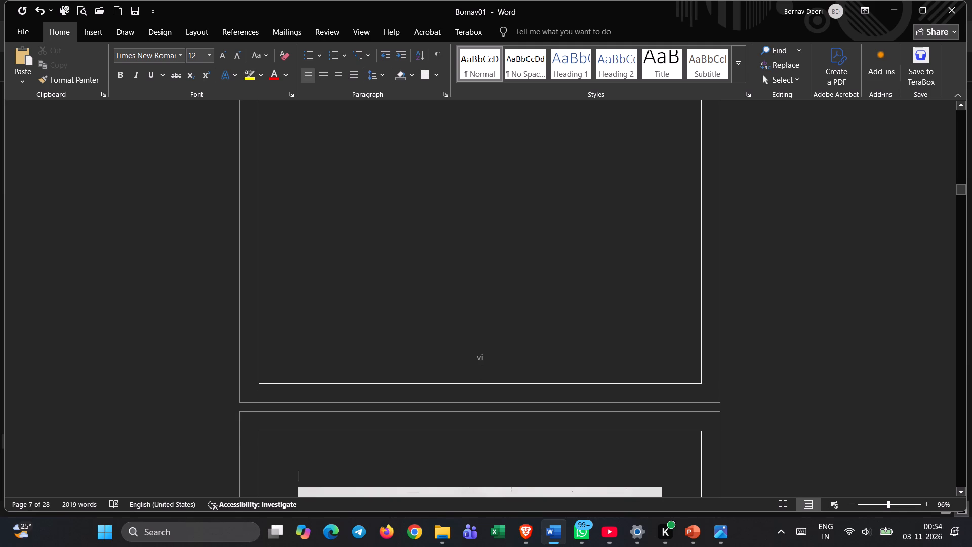
pyautogui.press('Left')
pyautogui.scroll(4, 302, 287)
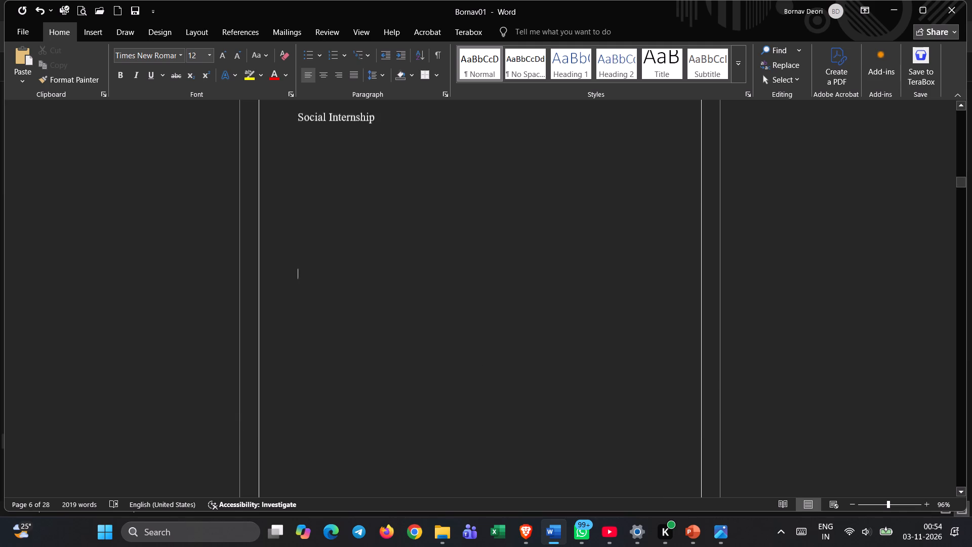
pyautogui.scroll(1, 303, 287)
pyautogui.click(299, 253)
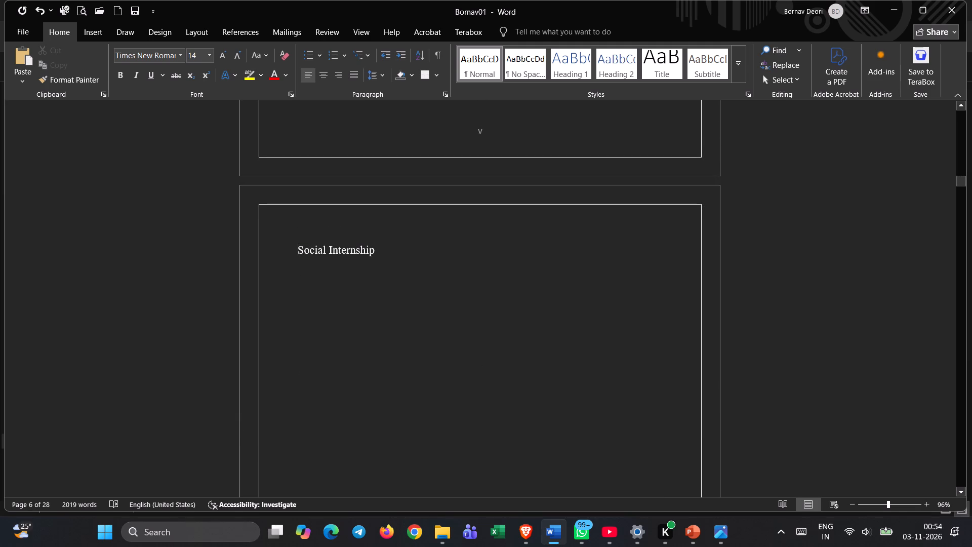
pyautogui.press('Return')
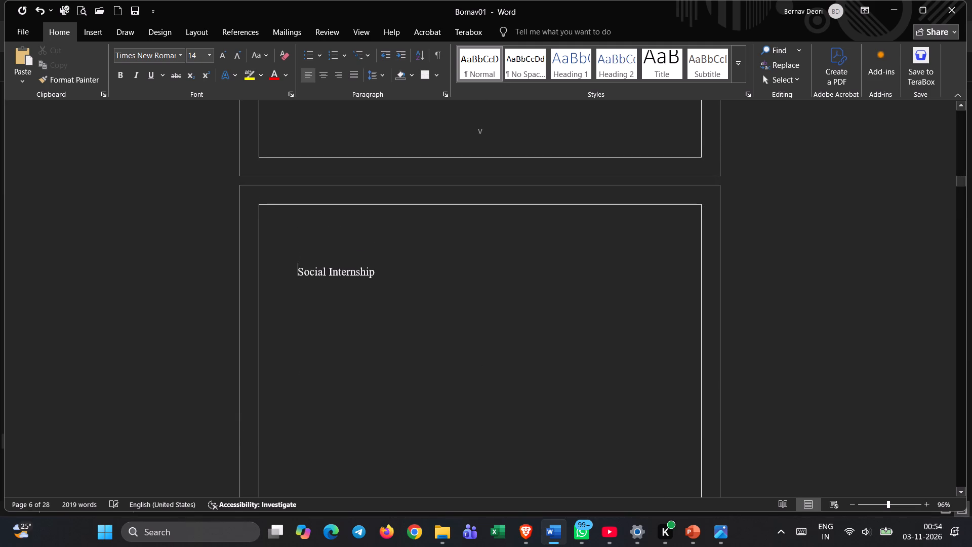
pyautogui.press('Up')
pyautogui.press('Tab')
pyautogui.press('Tab')
pyautogui.press('Tab')
pyautogui.press('Tab')
pyautogui.press('Tab')
pyautogui.write('CD')
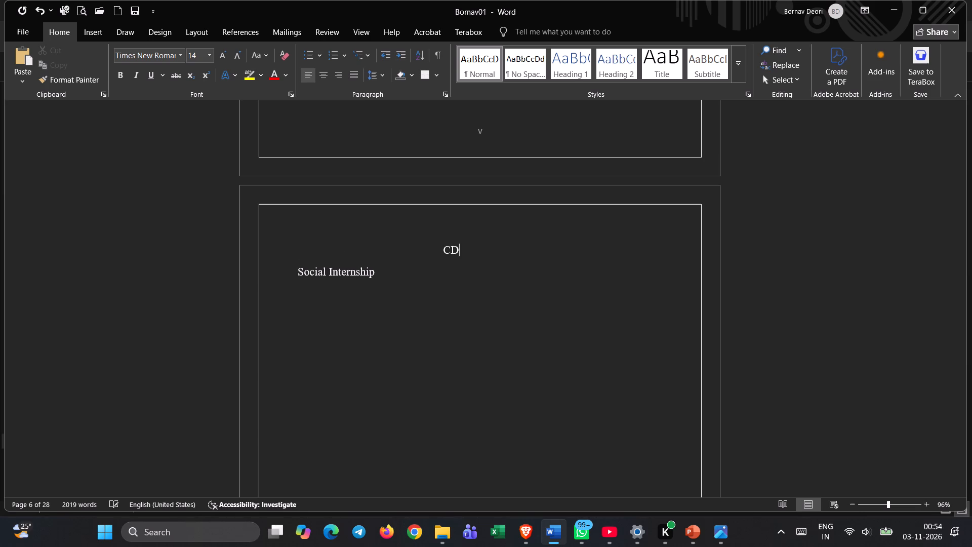
pyautogui.press('BackSpace')
pyautogui.write('ERTIFICATES')
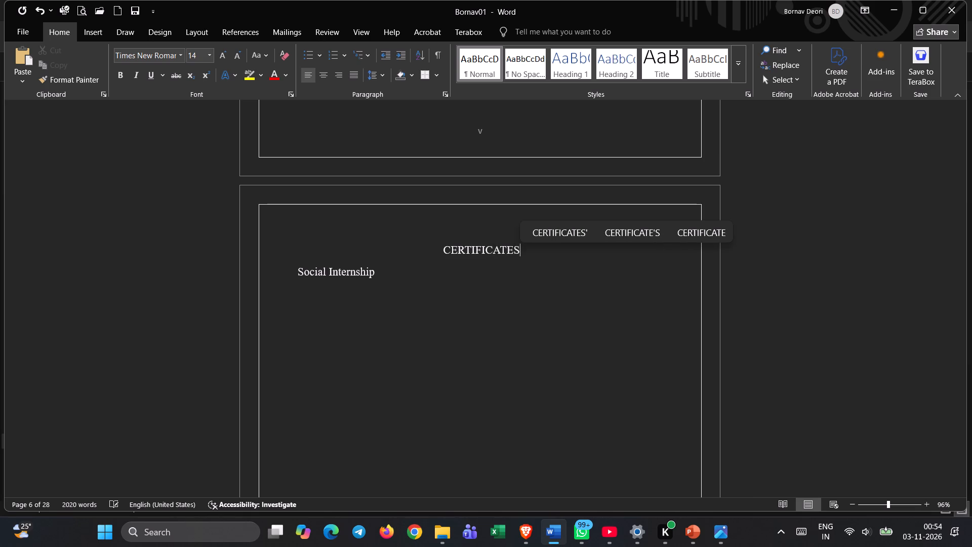
# Underline the "CERTIFICATES" heading.
pyautogui.moveTo(441, 249); pyautogui.dragTo(512, 251)
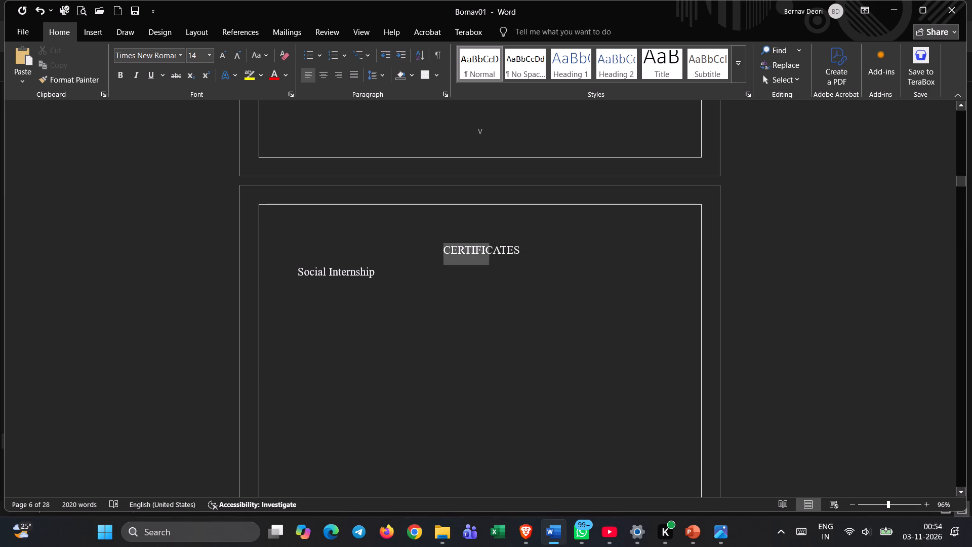
pyautogui.moveTo(512, 251); pyautogui.dragTo(531, 248)
pyautogui.click(151, 77)
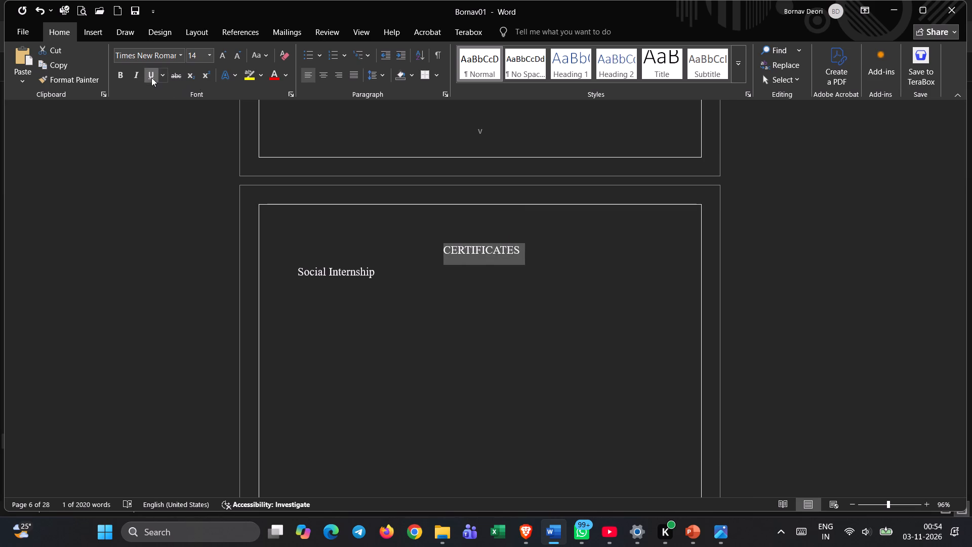
pyautogui.click(522, 238)
pyautogui.scroll(4, 529, 294)
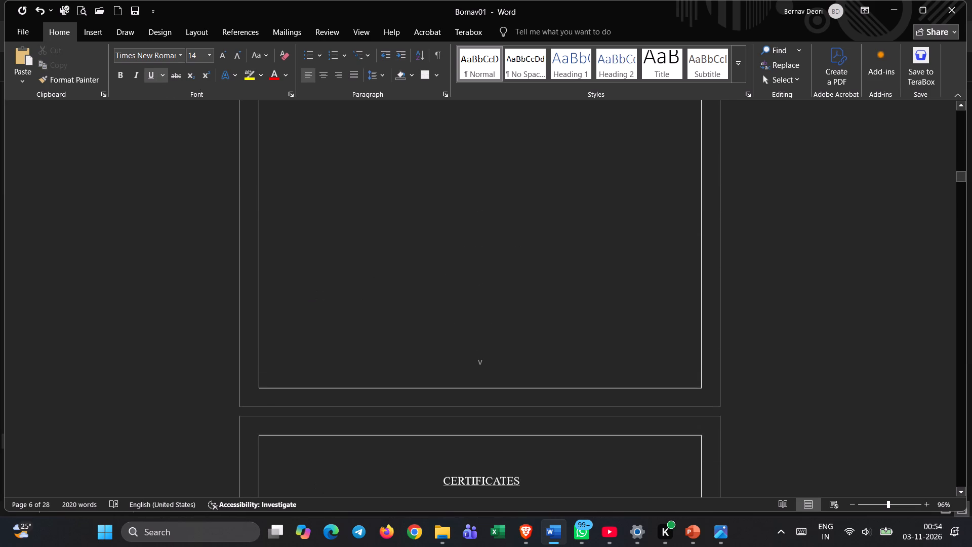
# Underline the "Social Internship" subheading below the "CERTIFICATES" title.
pyautogui.scroll(-5, 525, 297)
pyautogui.scroll(8, 525, 297)
pyautogui.scroll(-4, 515, 311)
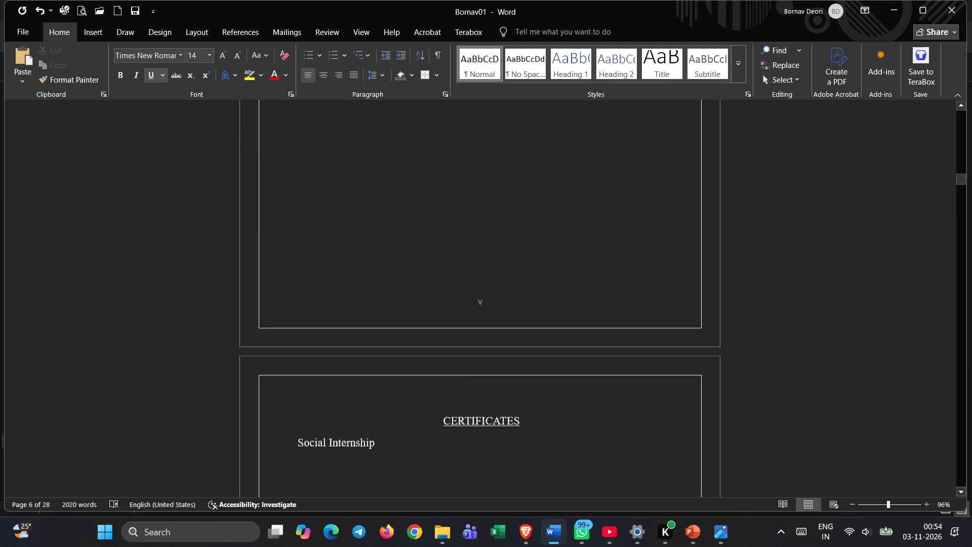
pyautogui.scroll(-6, 512, 325)
pyautogui.scroll(2, 397, 318)
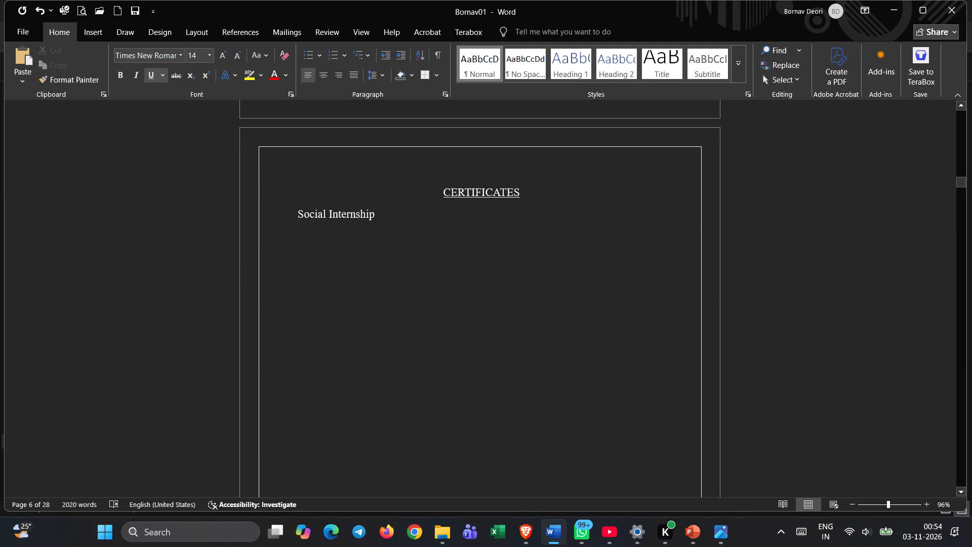
pyautogui.moveTo(381, 210); pyautogui.dragTo(307, 210)
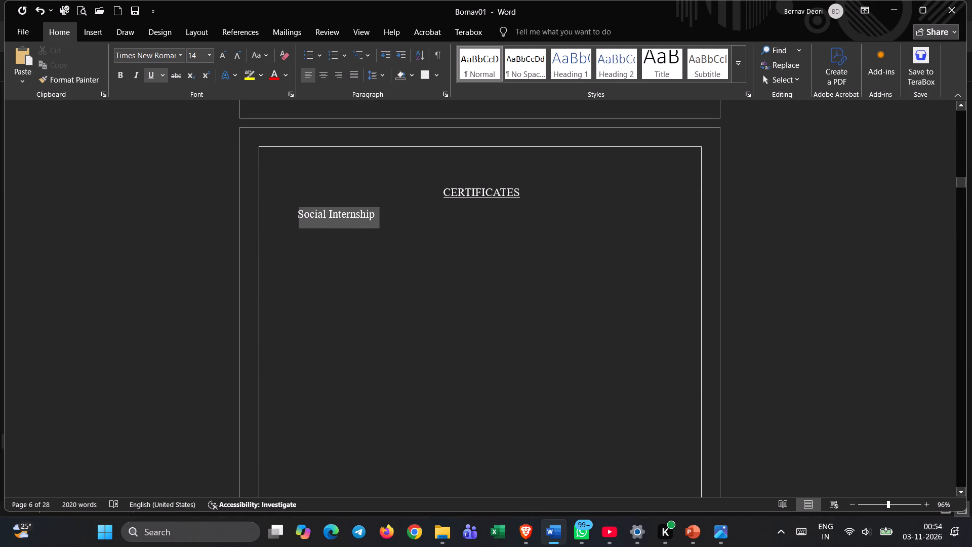
pyautogui.moveTo(307, 210); pyautogui.dragTo(305, 210)
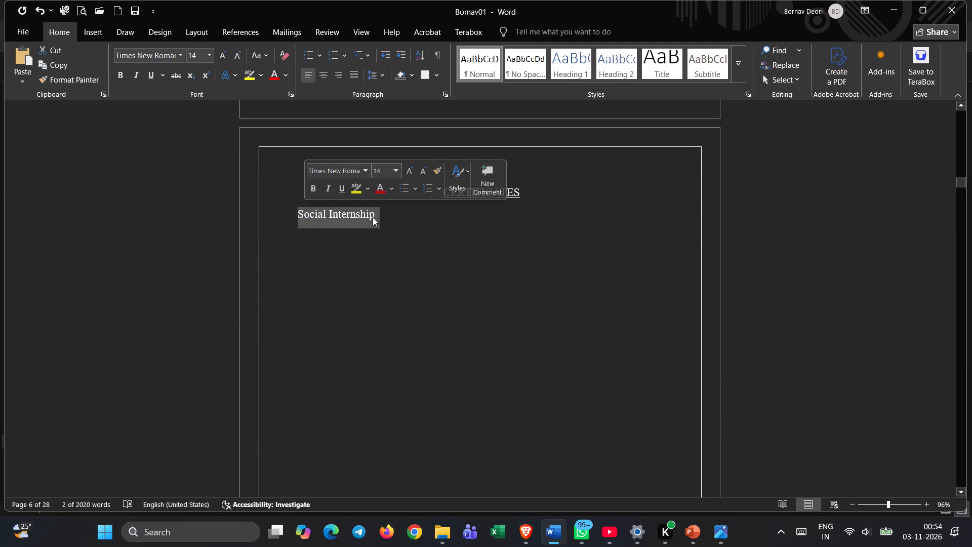
pyautogui.click(340, 191)
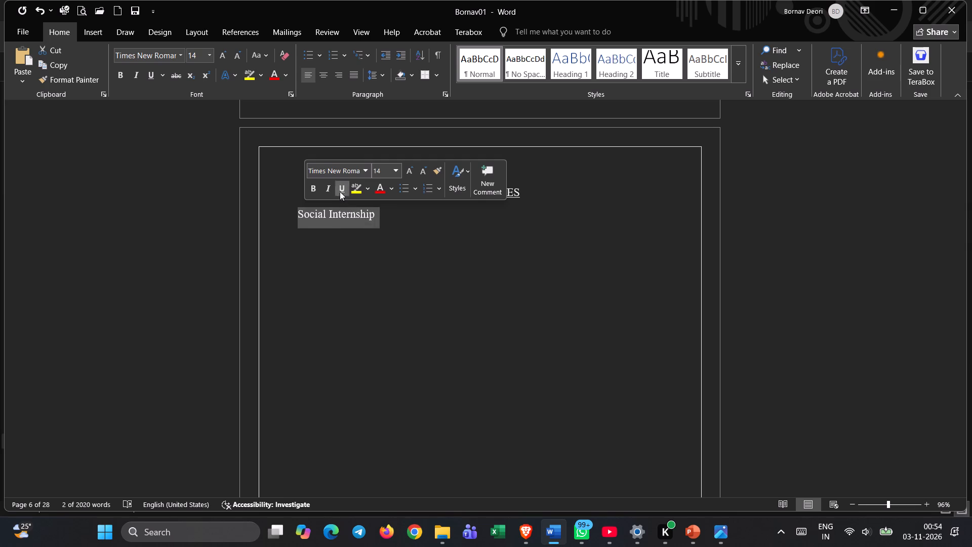
pyautogui.click(379, 217)
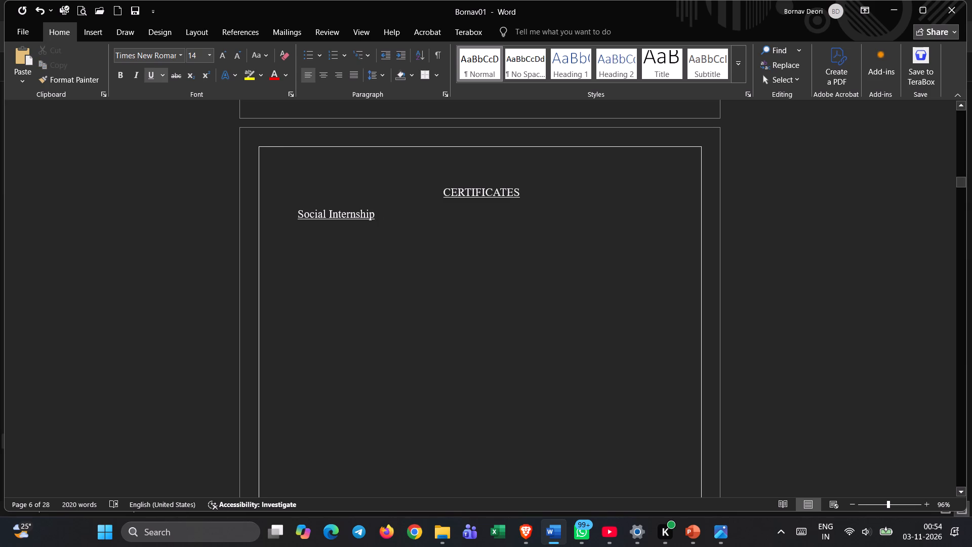
# Make the underlined "CERTIFICATES" heading above "Social Internship" bold.
pyautogui.moveTo(445, 190); pyautogui.dragTo(522, 186)
pyautogui.click(119, 75)
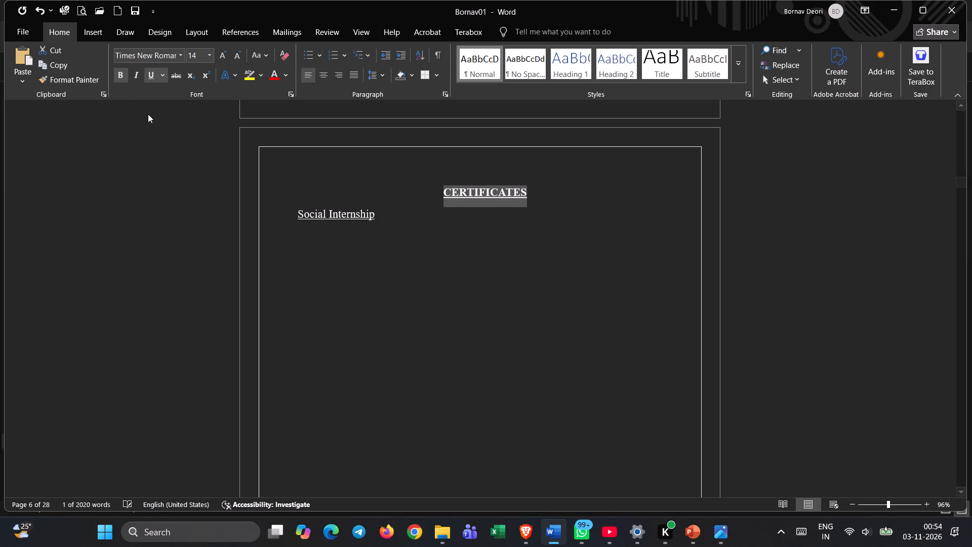
pyautogui.click(381, 213)
# Examine the front pages between the college certificate page and the certificates section, including the declaration, for their heading style and layout.
pyautogui.scroll(8, 415, 235)
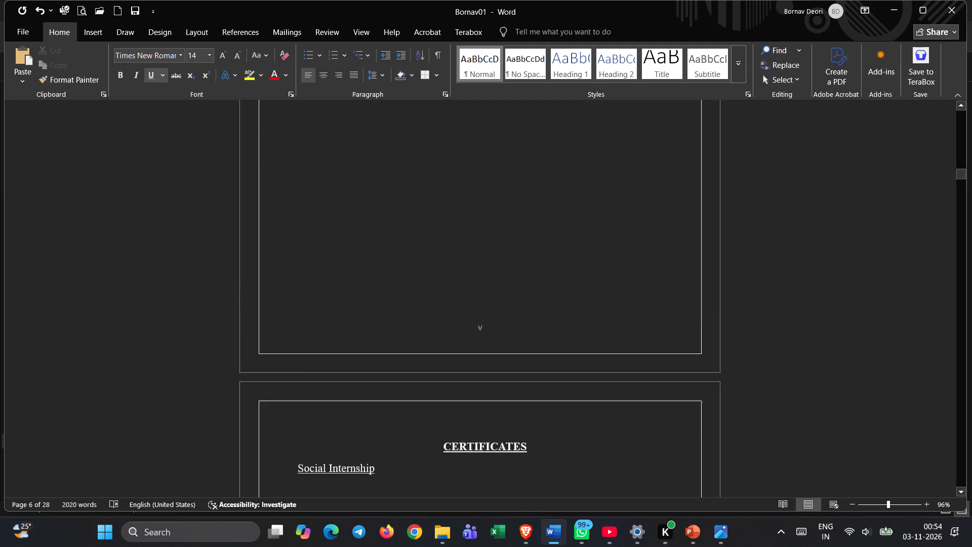
pyautogui.scroll(8, 416, 235)
pyautogui.scroll(16, 416, 235)
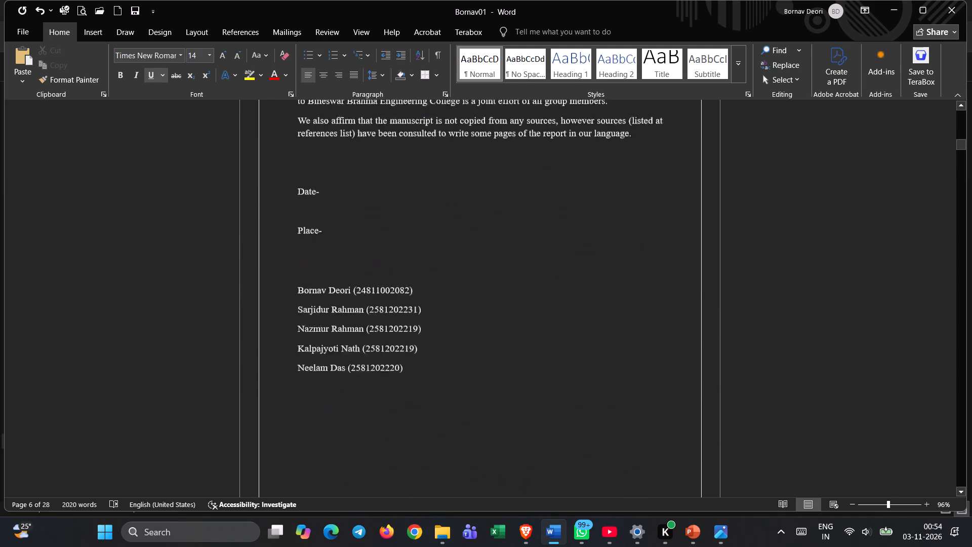
pyautogui.scroll(8, 416, 235)
pyautogui.scroll(-4, 416, 235)
pyautogui.scroll(13, 416, 235)
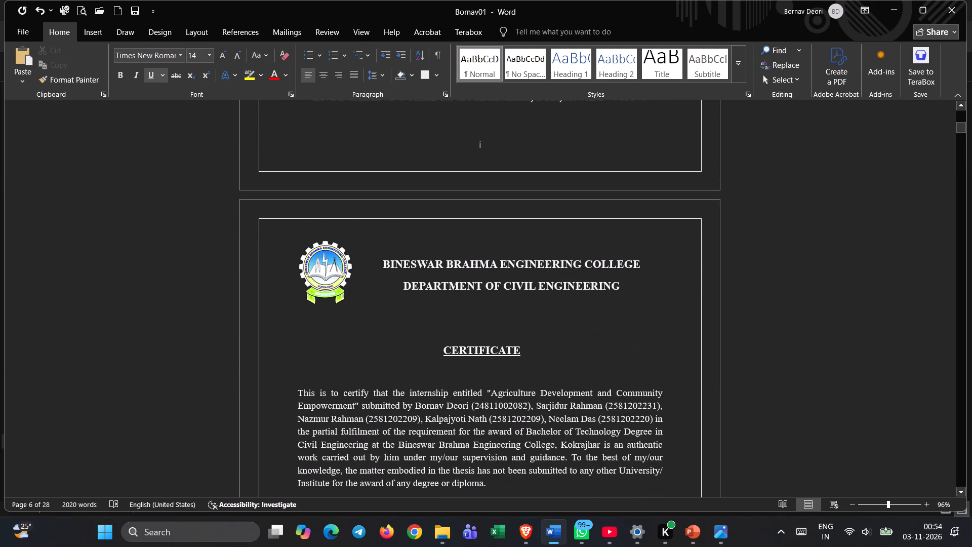
pyautogui.scroll(-20, 423, 253)
pyautogui.scroll(-1, 423, 253)
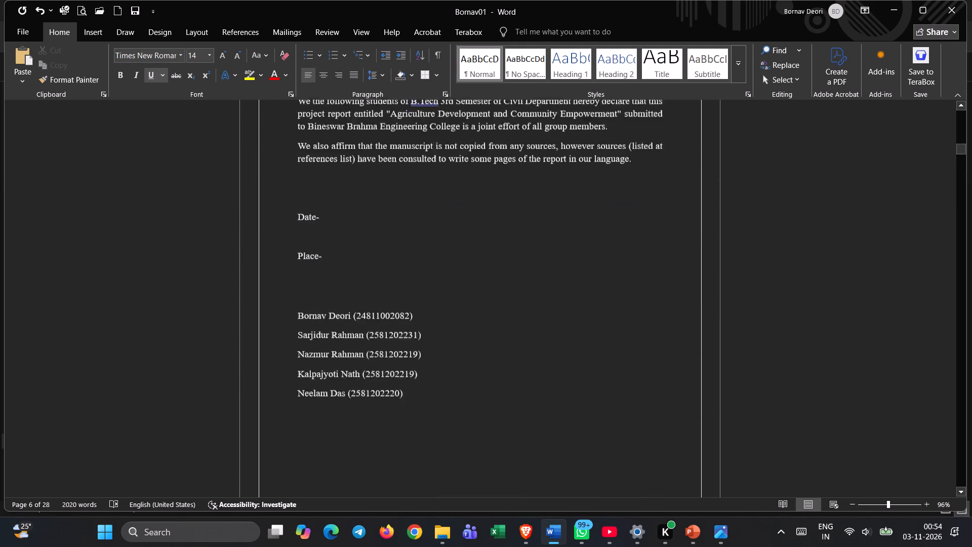
pyautogui.scroll(-20, 433, 255)
pyautogui.scroll(-2, 433, 255)
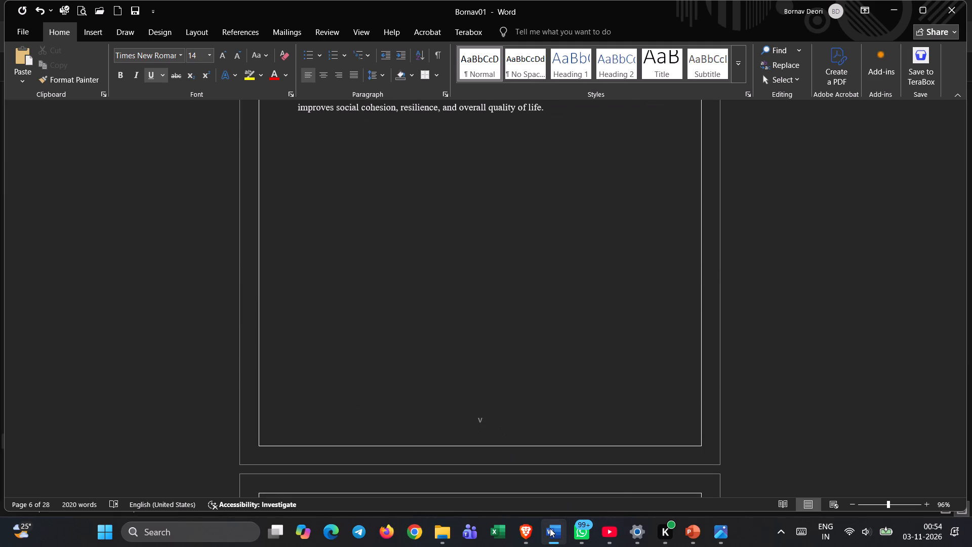
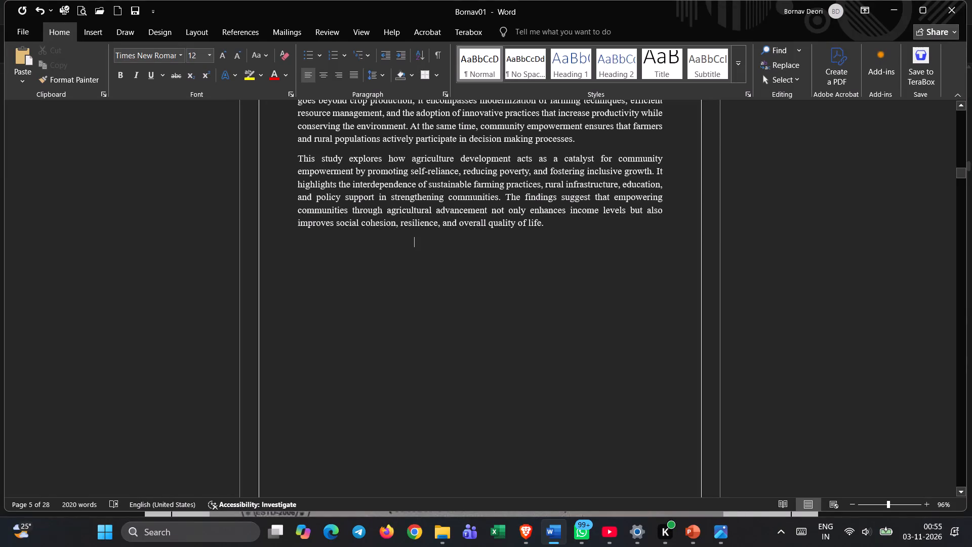
# Review the abstract page and the start of the certificates section for heading style and page layout.
pyautogui.scroll(3, 472, 282)
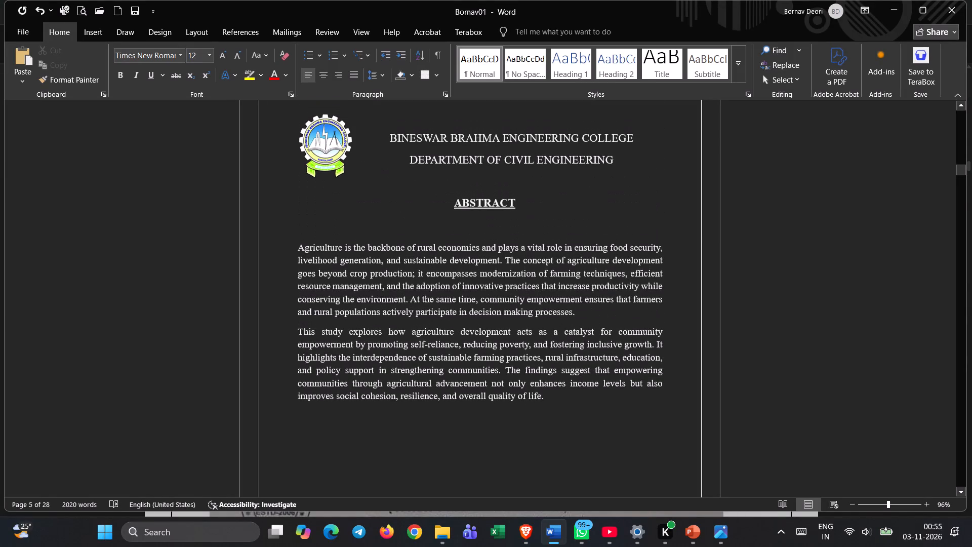
pyautogui.scroll(-8, 476, 291)
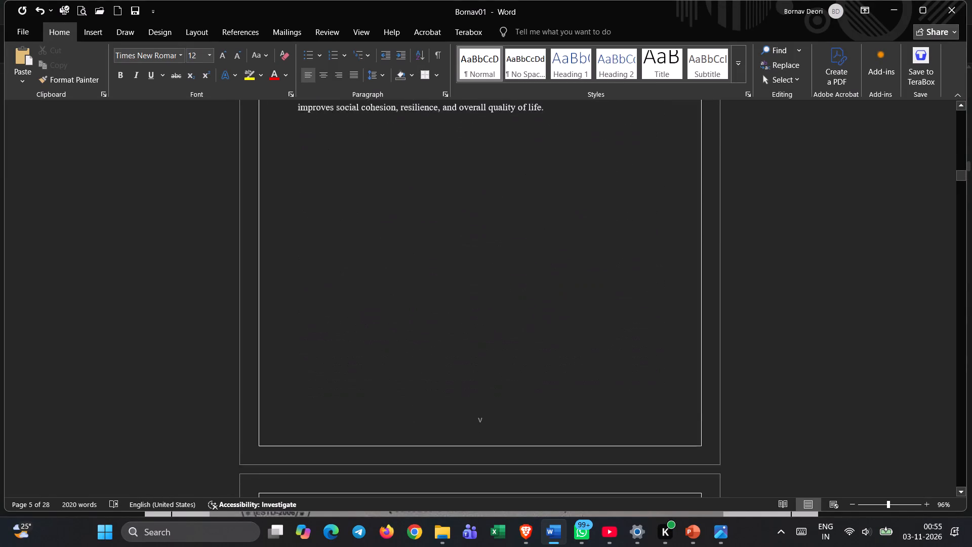
pyautogui.scroll(-3, 488, 293)
pyautogui.scroll(1, 492, 295)
pyautogui.scroll(-8, 502, 300)
pyautogui.scroll(9, 507, 280)
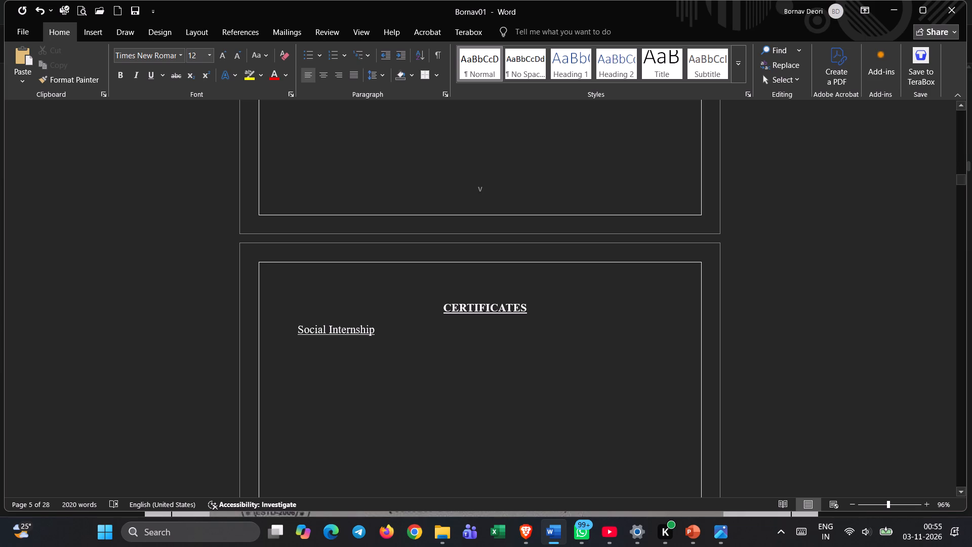
# Check the placement of the scanned internship certificates and the blank areas on the pages following the "Social Internship" subheading.
pyautogui.scroll(-19, 502, 261)
pyautogui.scroll(-5, 505, 281)
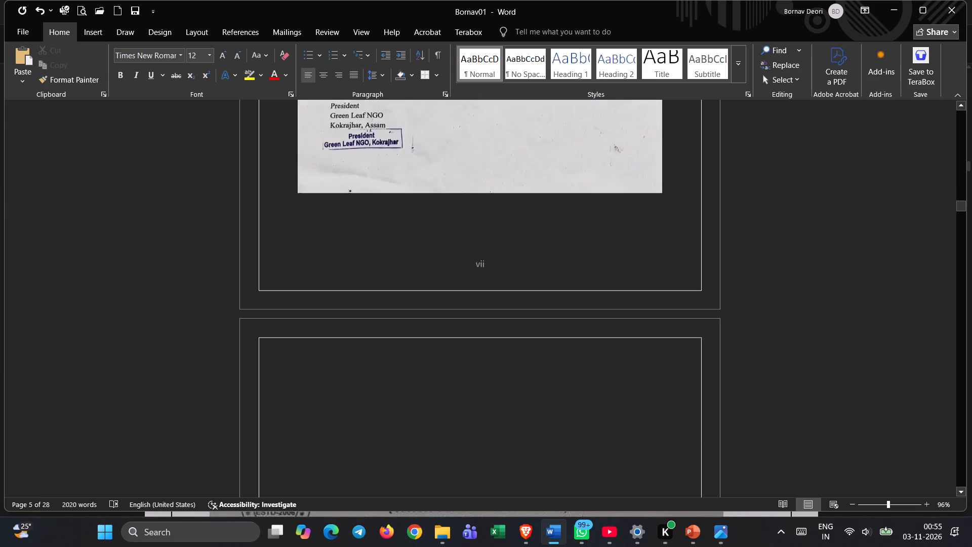
pyautogui.scroll(-12, 505, 281)
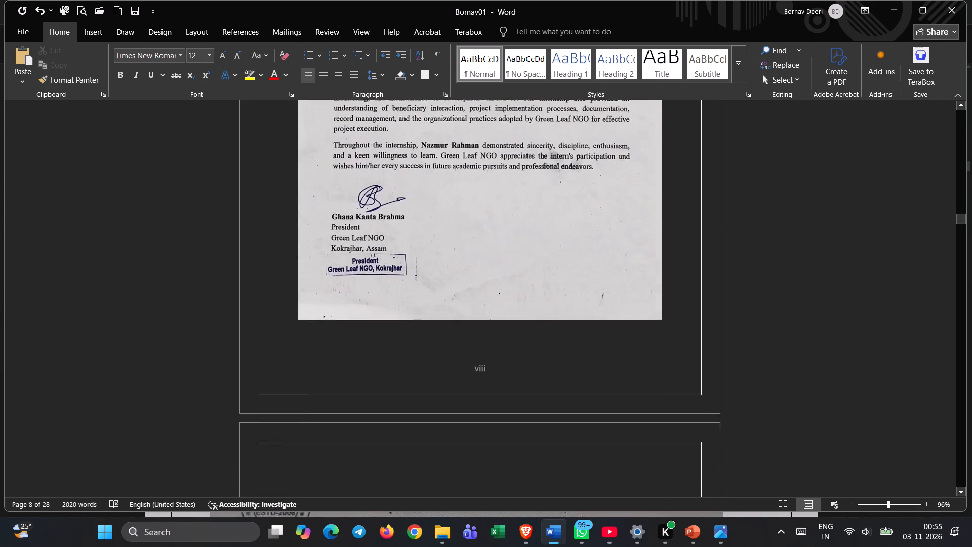
pyautogui.scroll(-3, 500, 281)
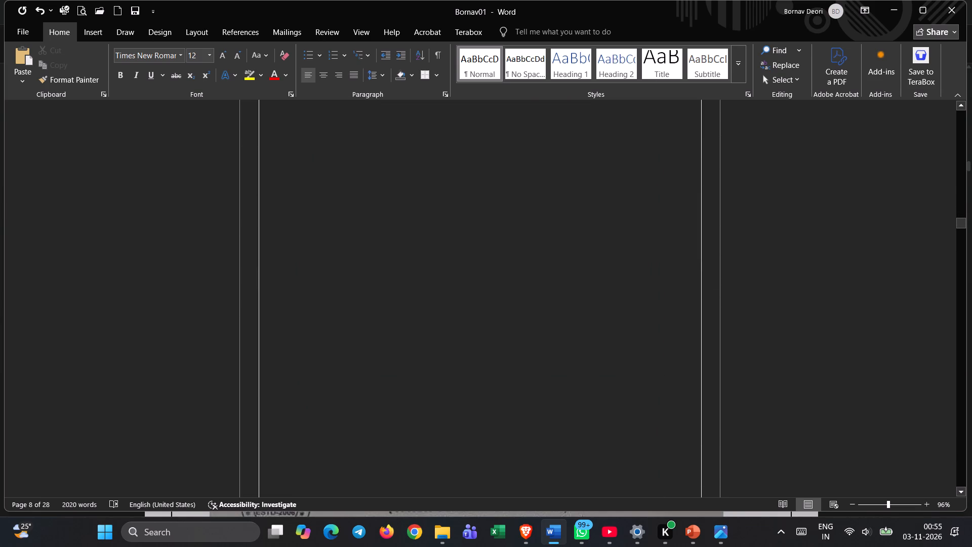
pyautogui.scroll(2, 505, 287)
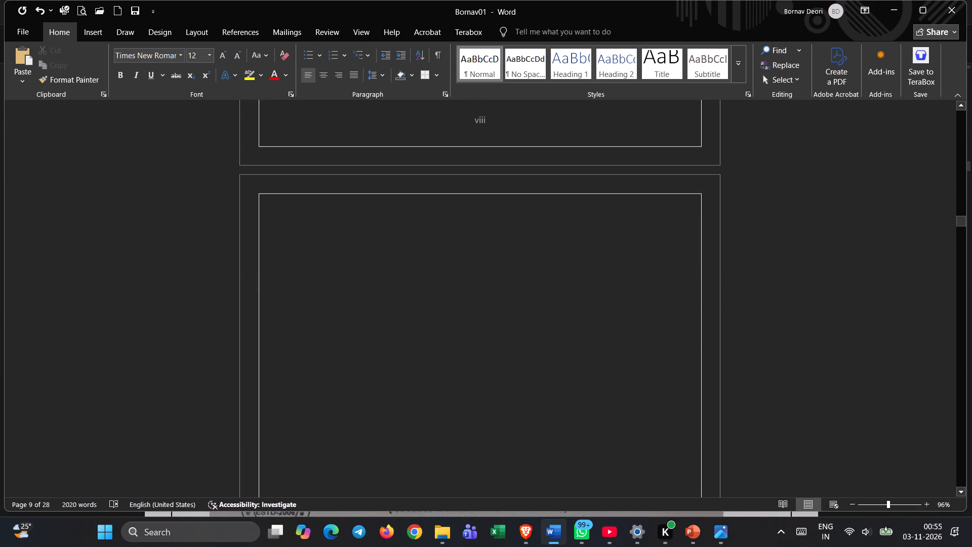
pyautogui.scroll(7, 501, 285)
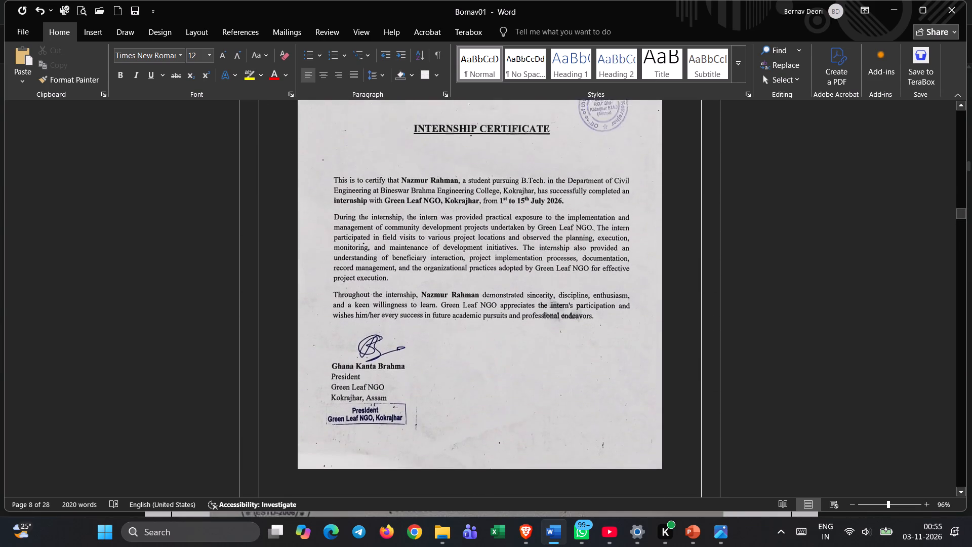
pyautogui.scroll(5, 500, 276)
pyautogui.scroll(-3, 494, 279)
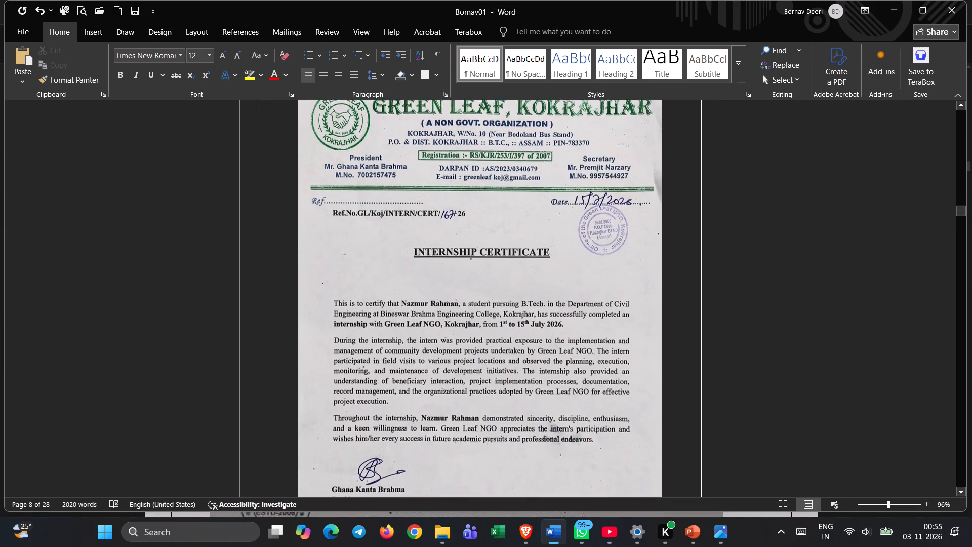
pyautogui.scroll(15, 494, 282)
pyautogui.scroll(6, 493, 284)
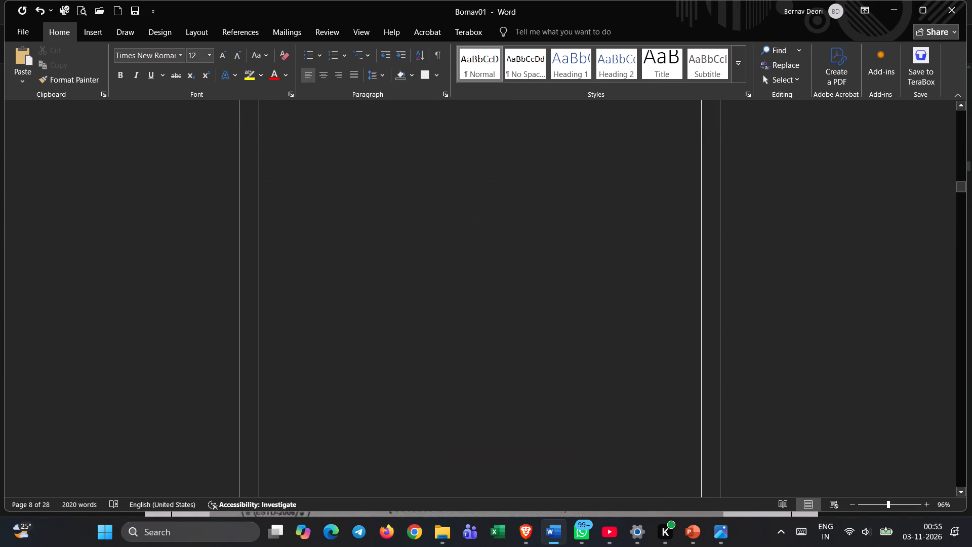
pyautogui.scroll(8, 493, 283)
pyautogui.scroll(-7, 497, 289)
pyautogui.scroll(3, 505, 125)
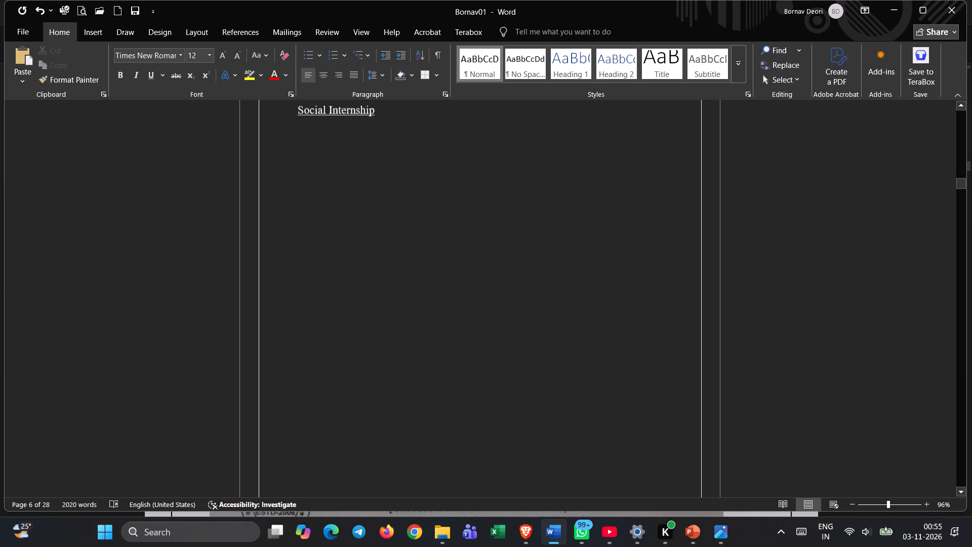
# Compare the acknowledgement page's college header and heading layout with the "CERTIFICATES" page.
pyautogui.scroll(20, 505, 125)
pyautogui.scroll(2, 505, 125)
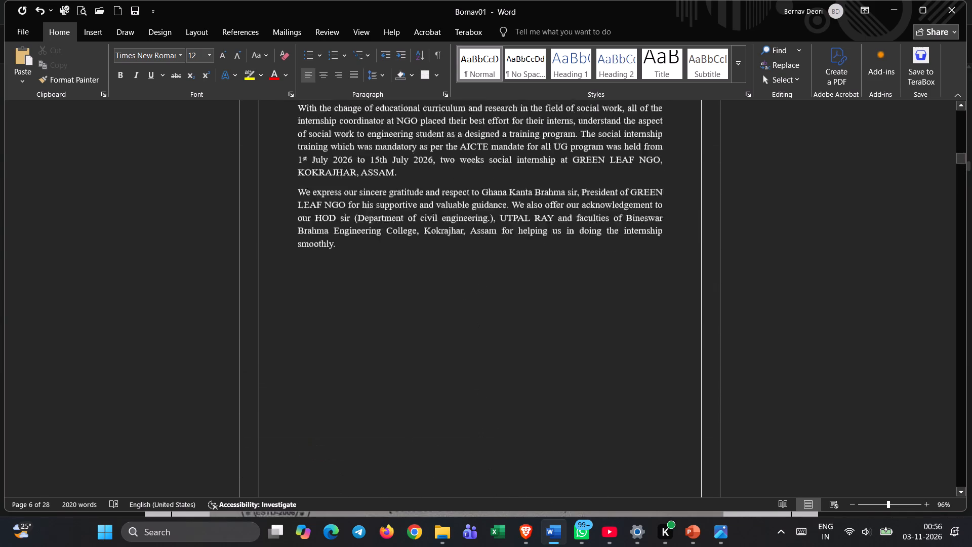
pyautogui.scroll(3, 548, 246)
pyautogui.scroll(5, 507, 206)
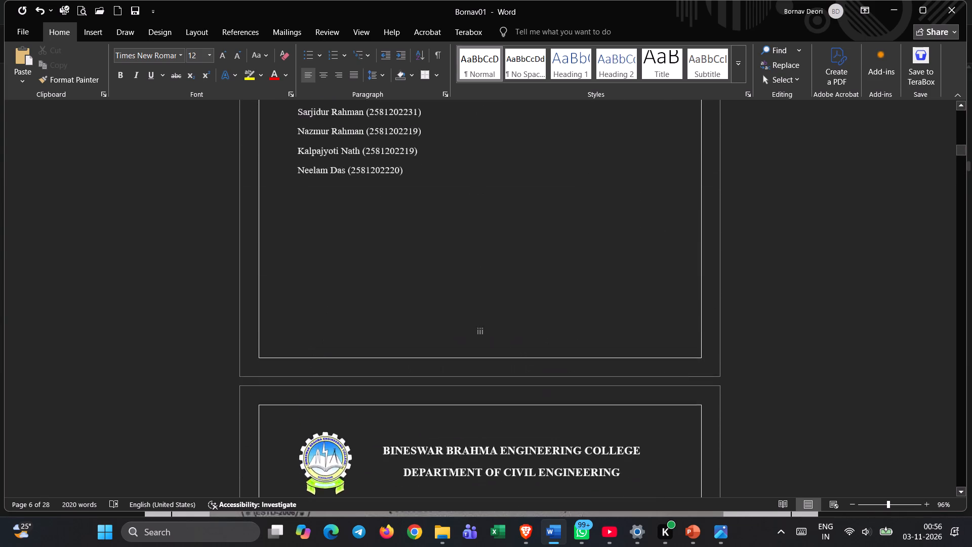
pyautogui.scroll(1, 525, 218)
pyautogui.scroll(-7, 531, 227)
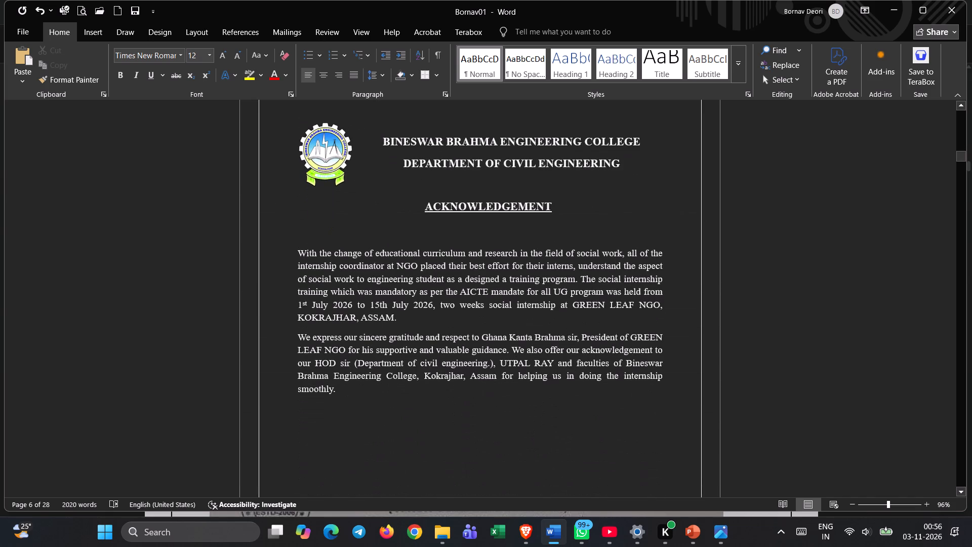
pyautogui.scroll(1, 531, 227)
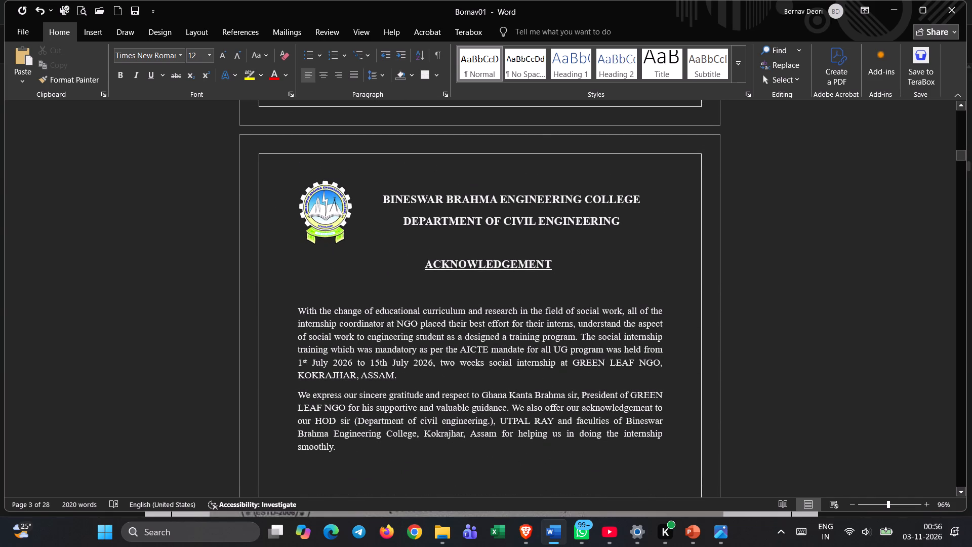
pyautogui.scroll(-20, 531, 227)
pyautogui.scroll(-7, 531, 227)
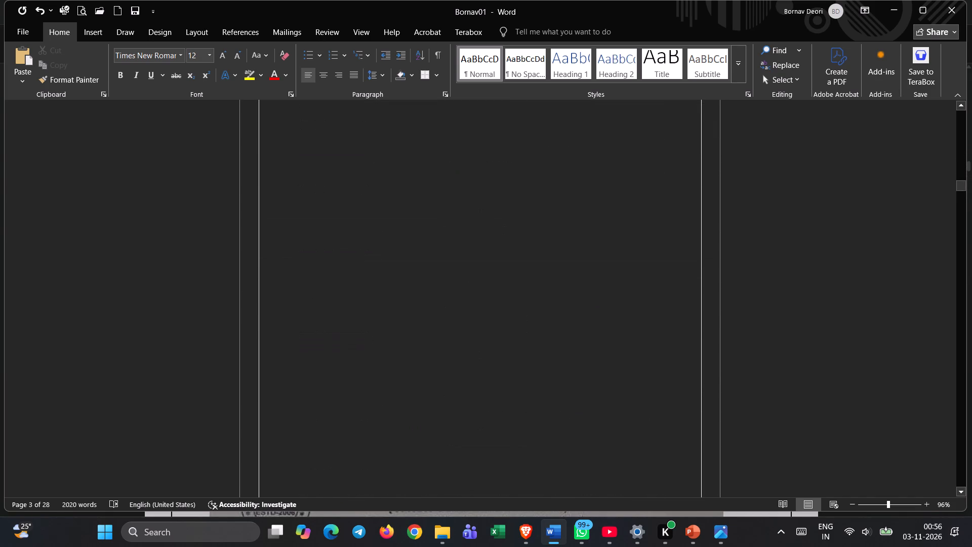
pyautogui.scroll(3, 563, 284)
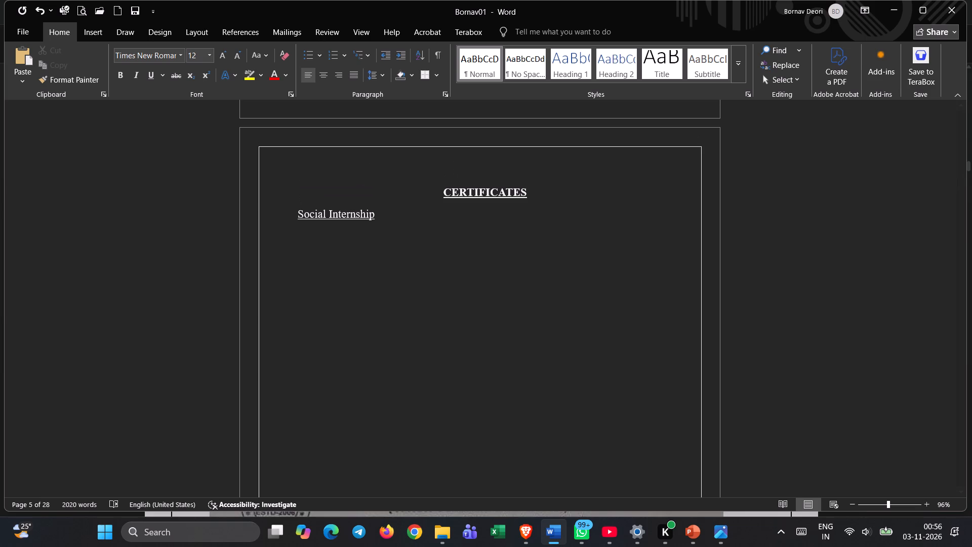
pyautogui.scroll(-7, 482, 176)
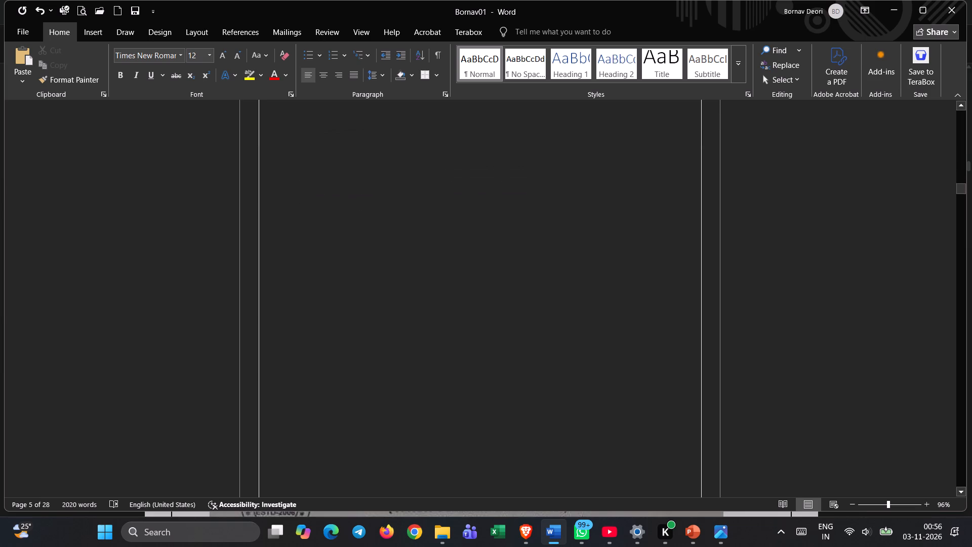